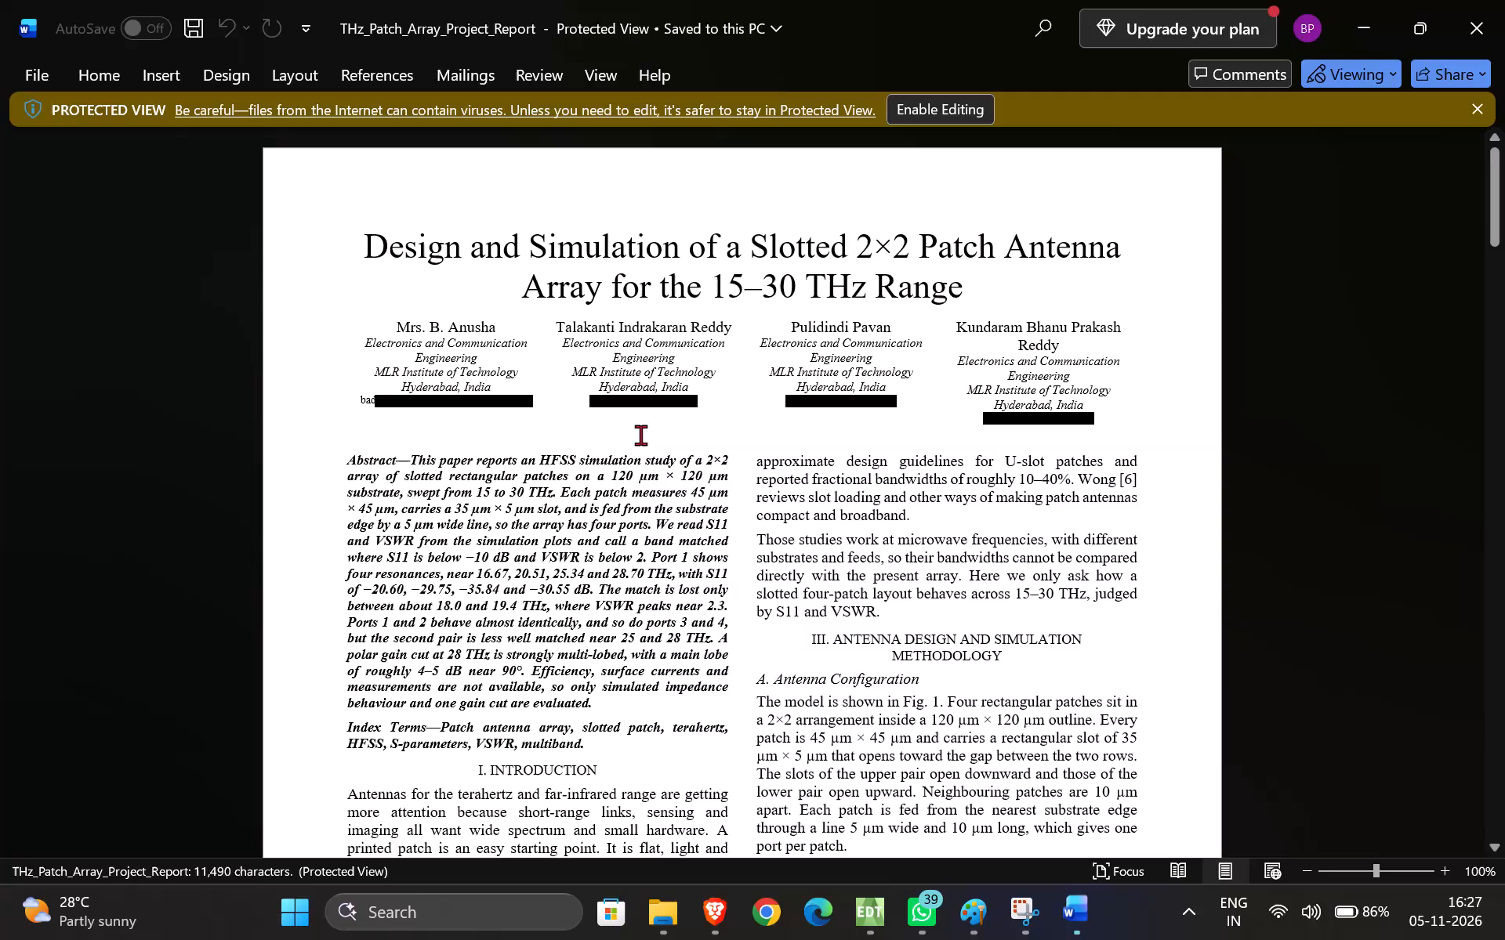
Enable editing for the protected THz_Patch_Array_Project_Report document.
click(960, 110)
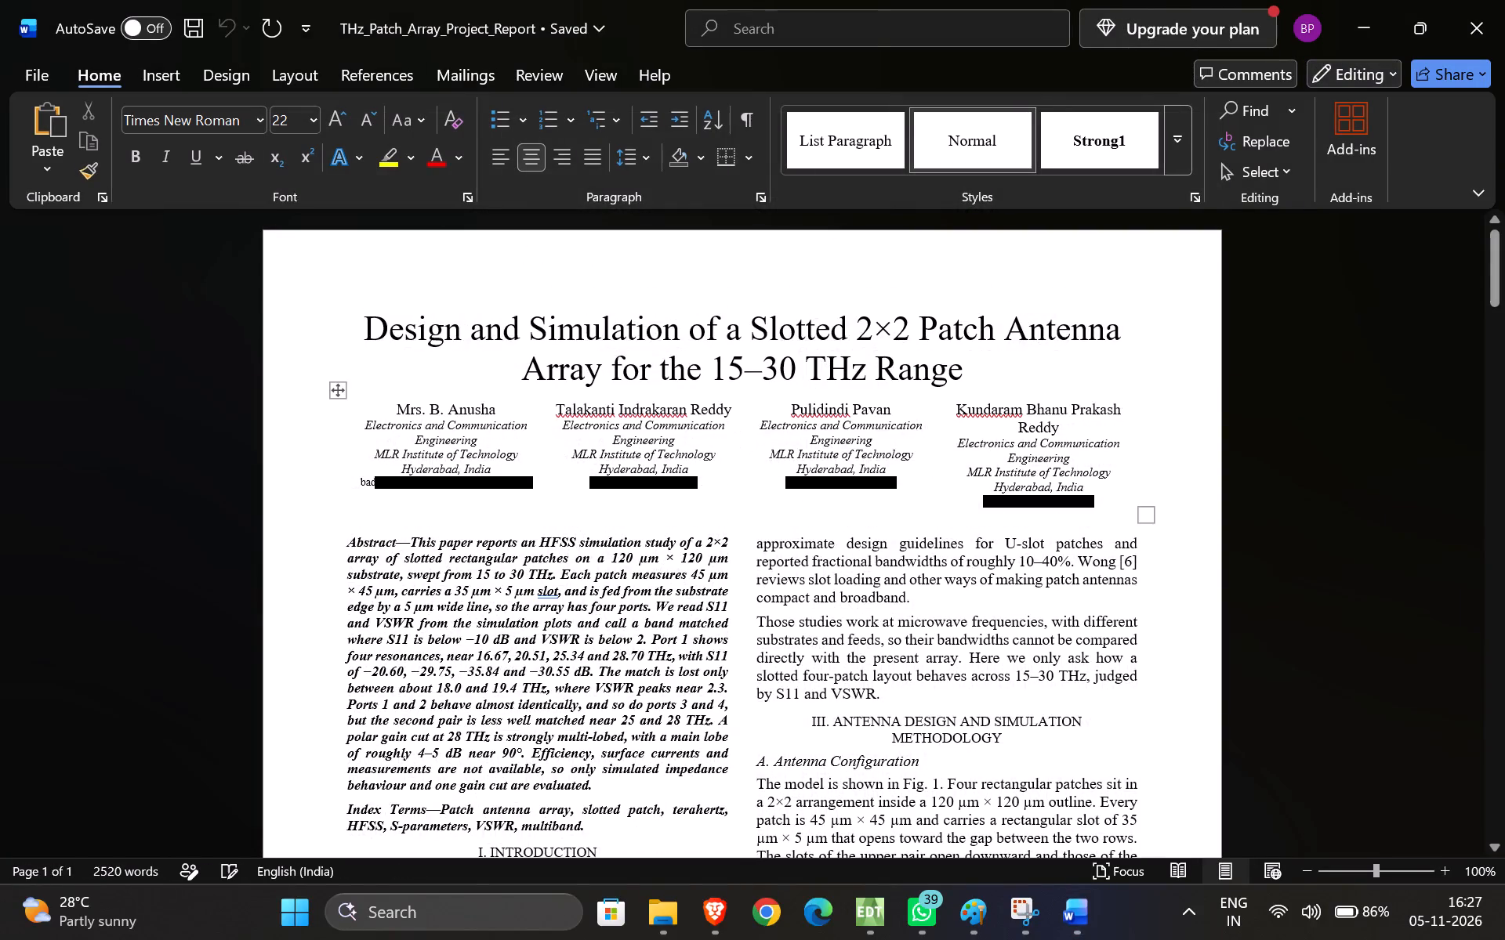
Skim the report's parameter table, S11 and VSWR plots and reference list, and return to the title page.
scroll(763, 504, down, 3)
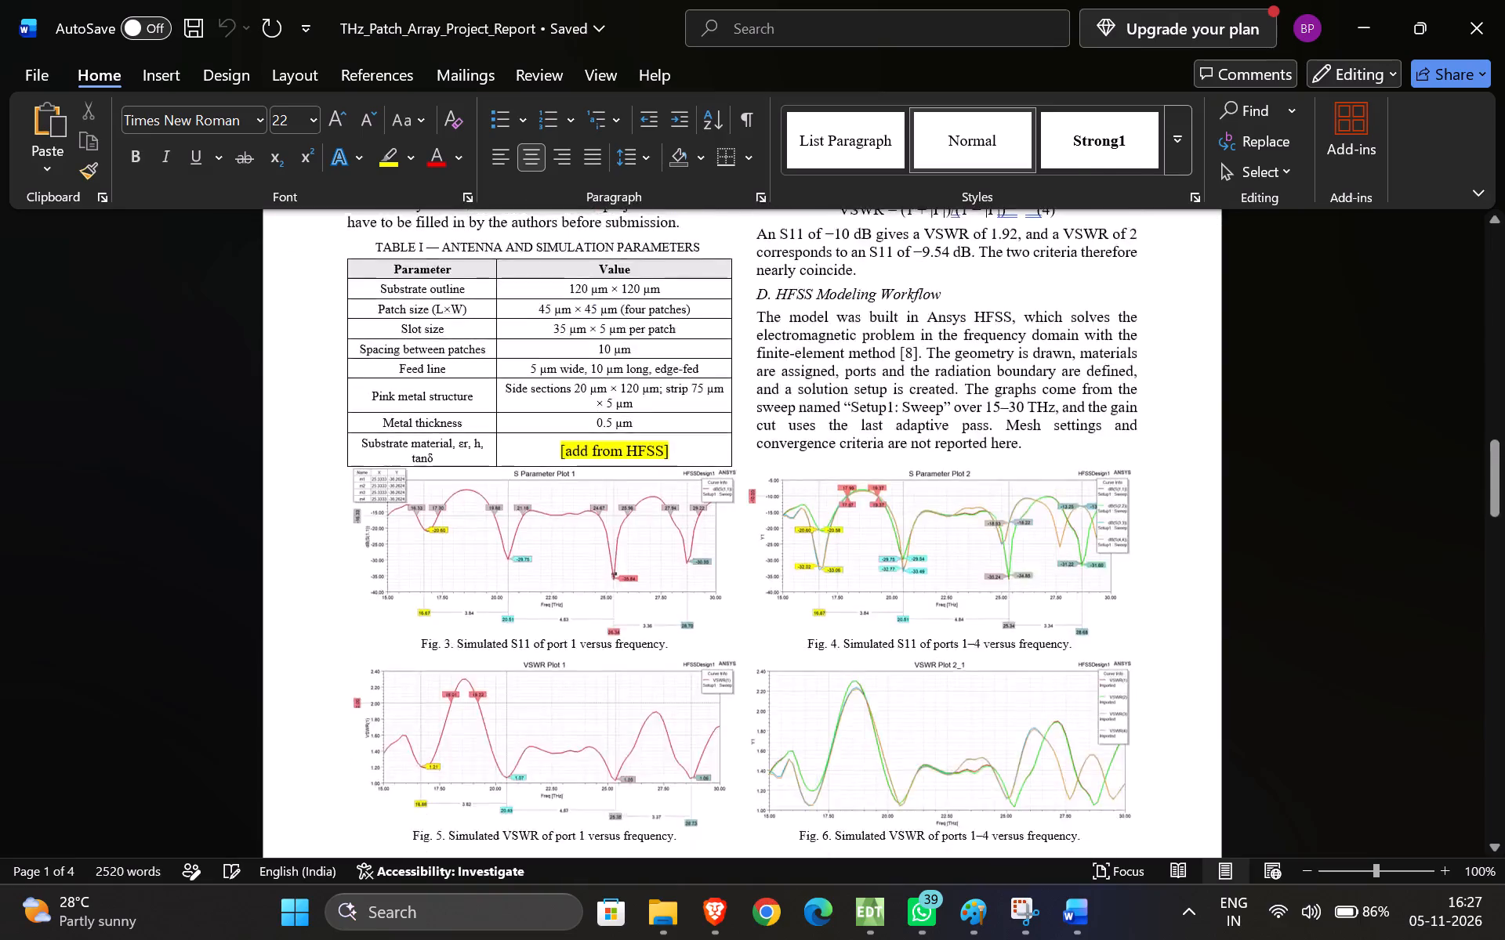
scroll(763, 504, down, 1)
scroll(763, 504, up, 2)
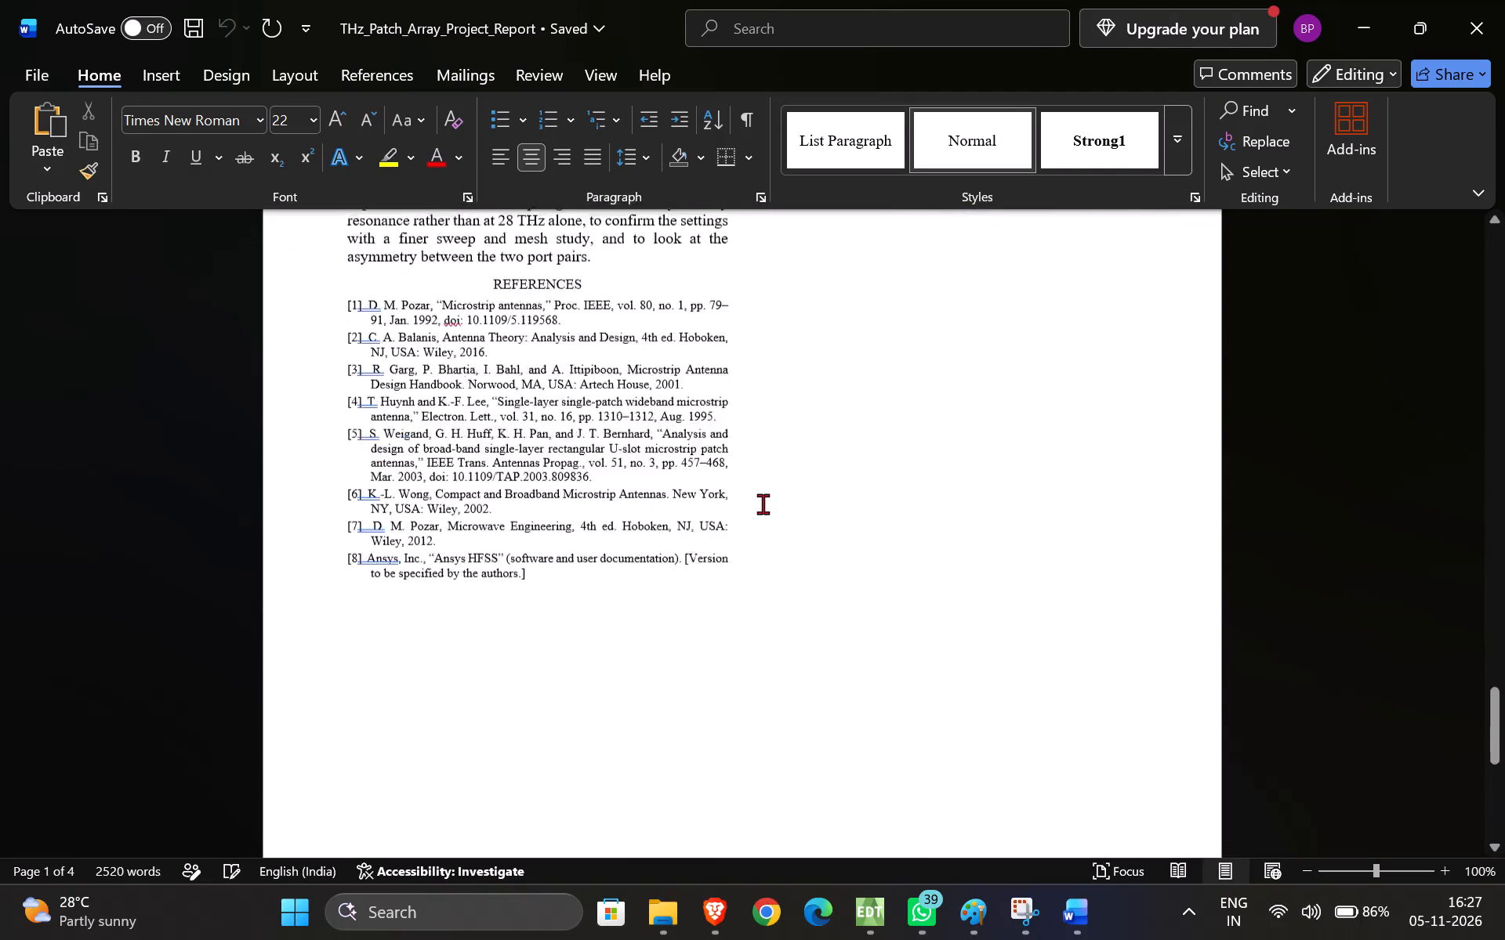
scroll(763, 504, up, 1)
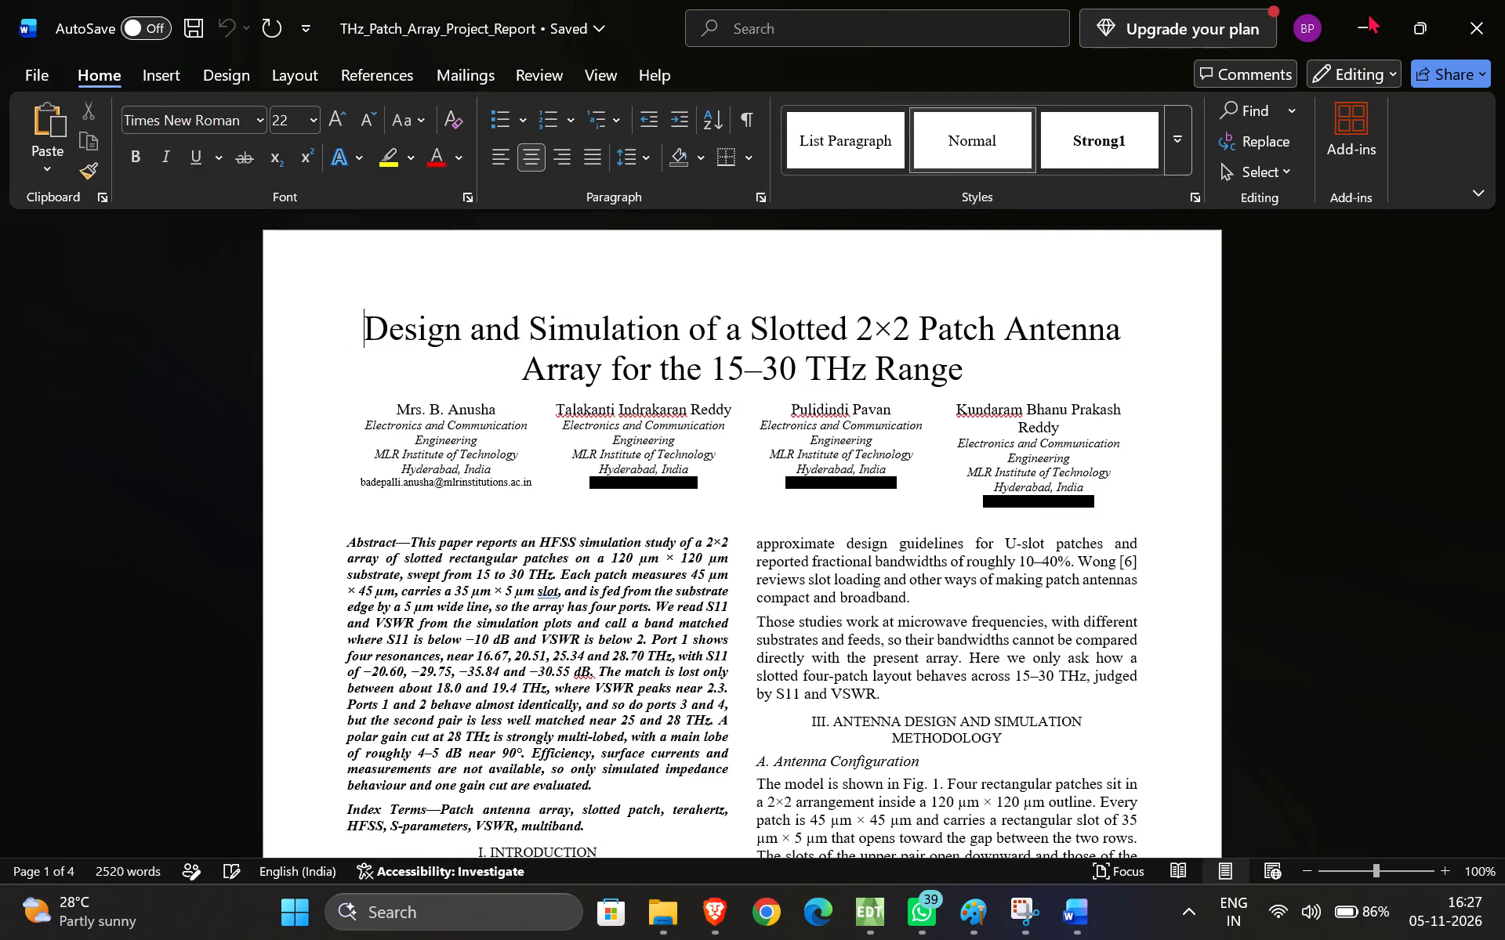
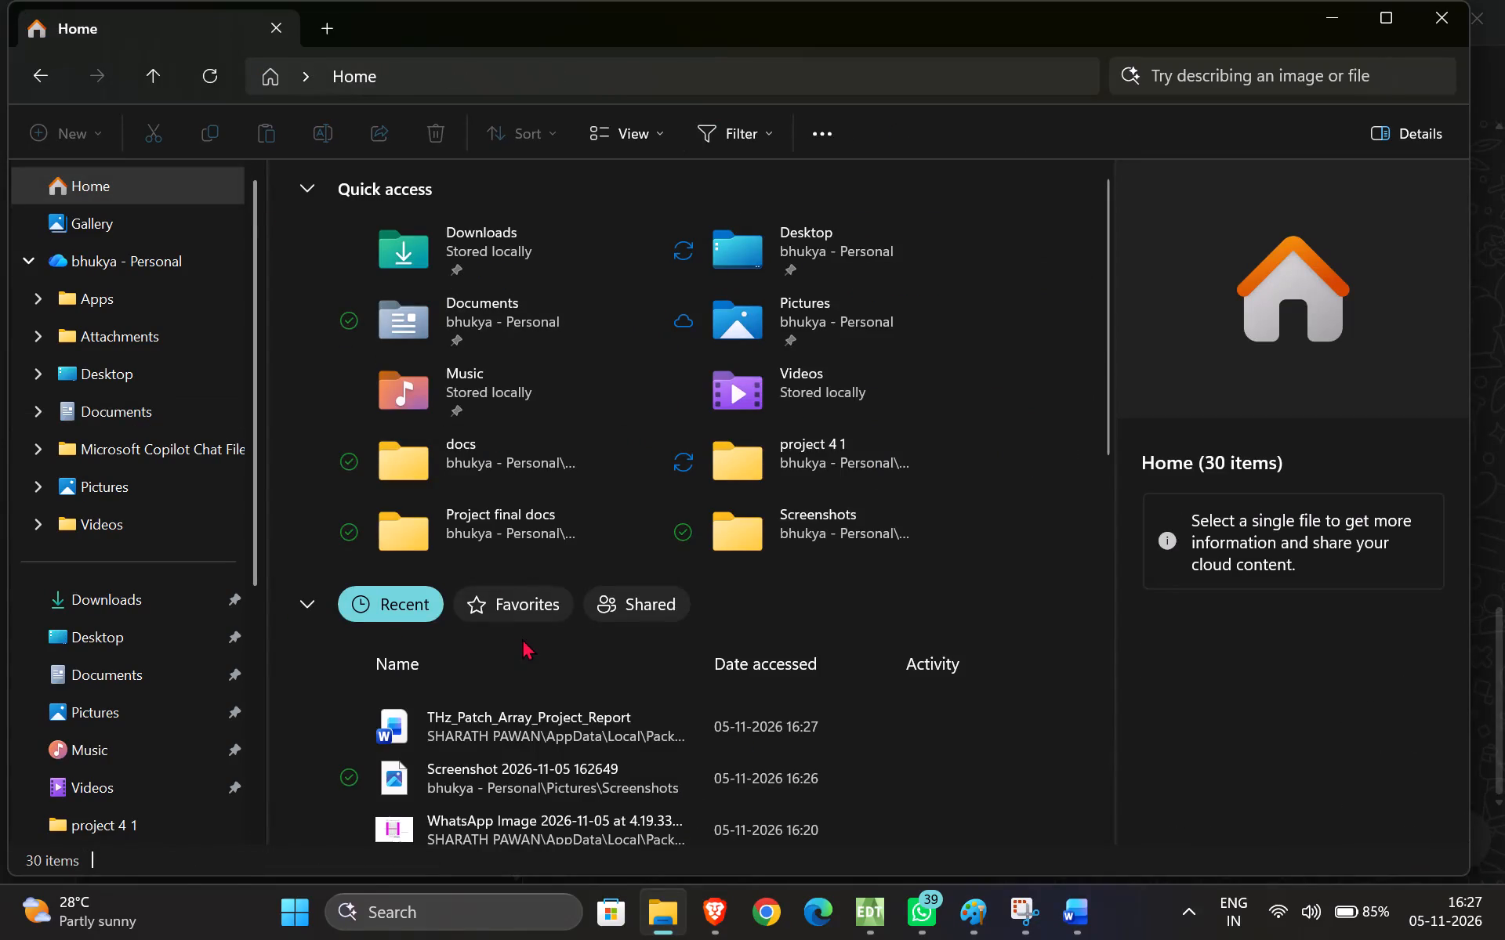
Open the THz_Patch_Array_Project_Report Word document from the recent files.
scroll(522, 638, down, 5)
scroll(522, 638, up, 1)
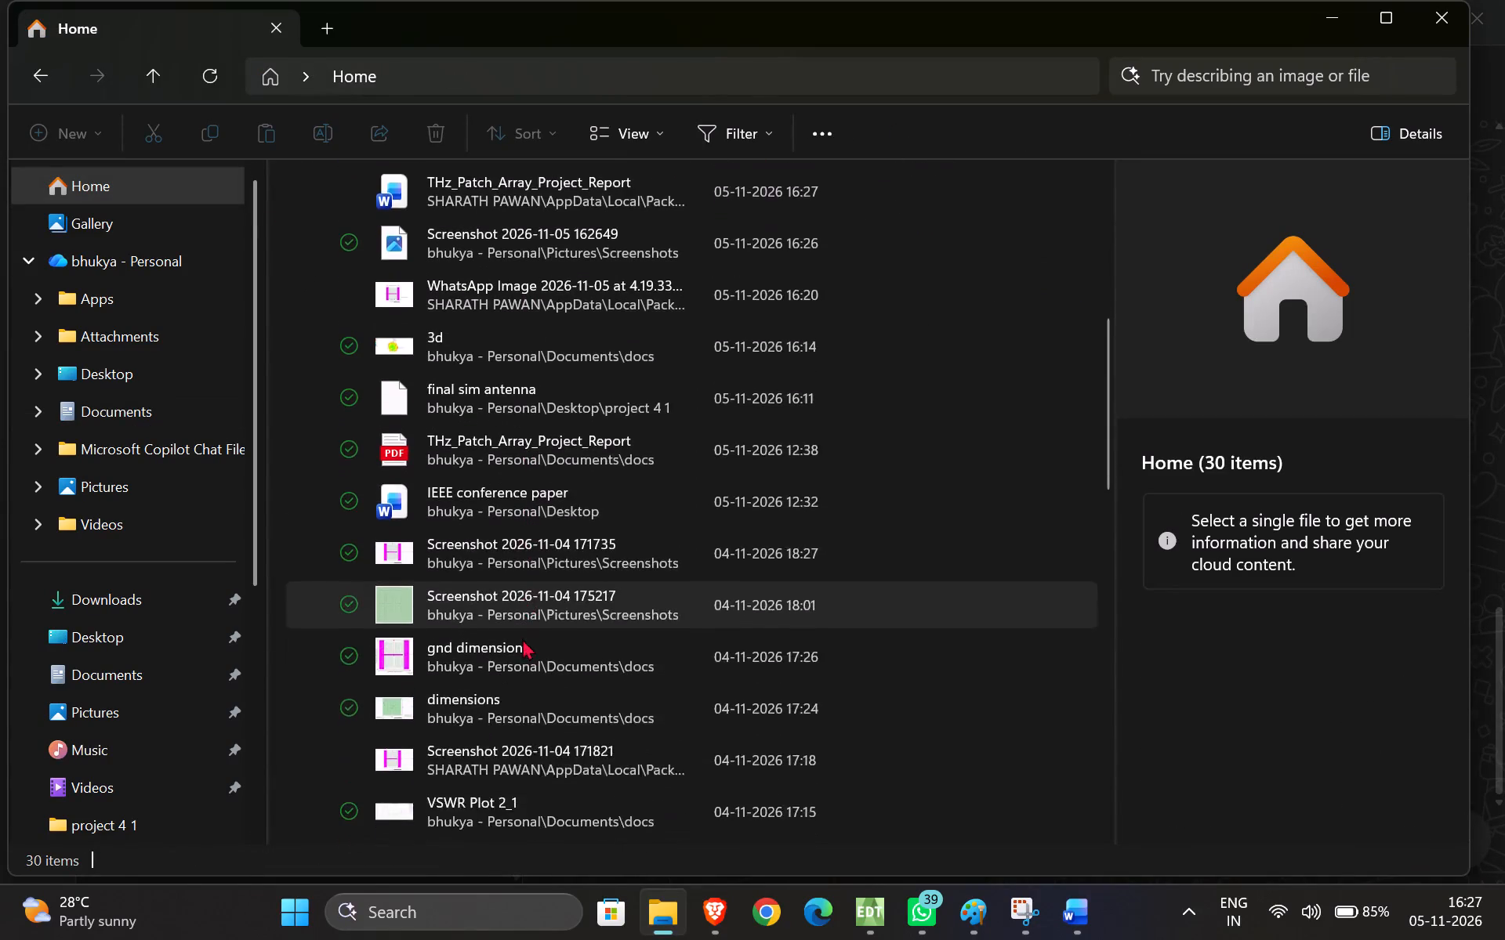
scroll(522, 638, up, 1)
double_click(477, 731)
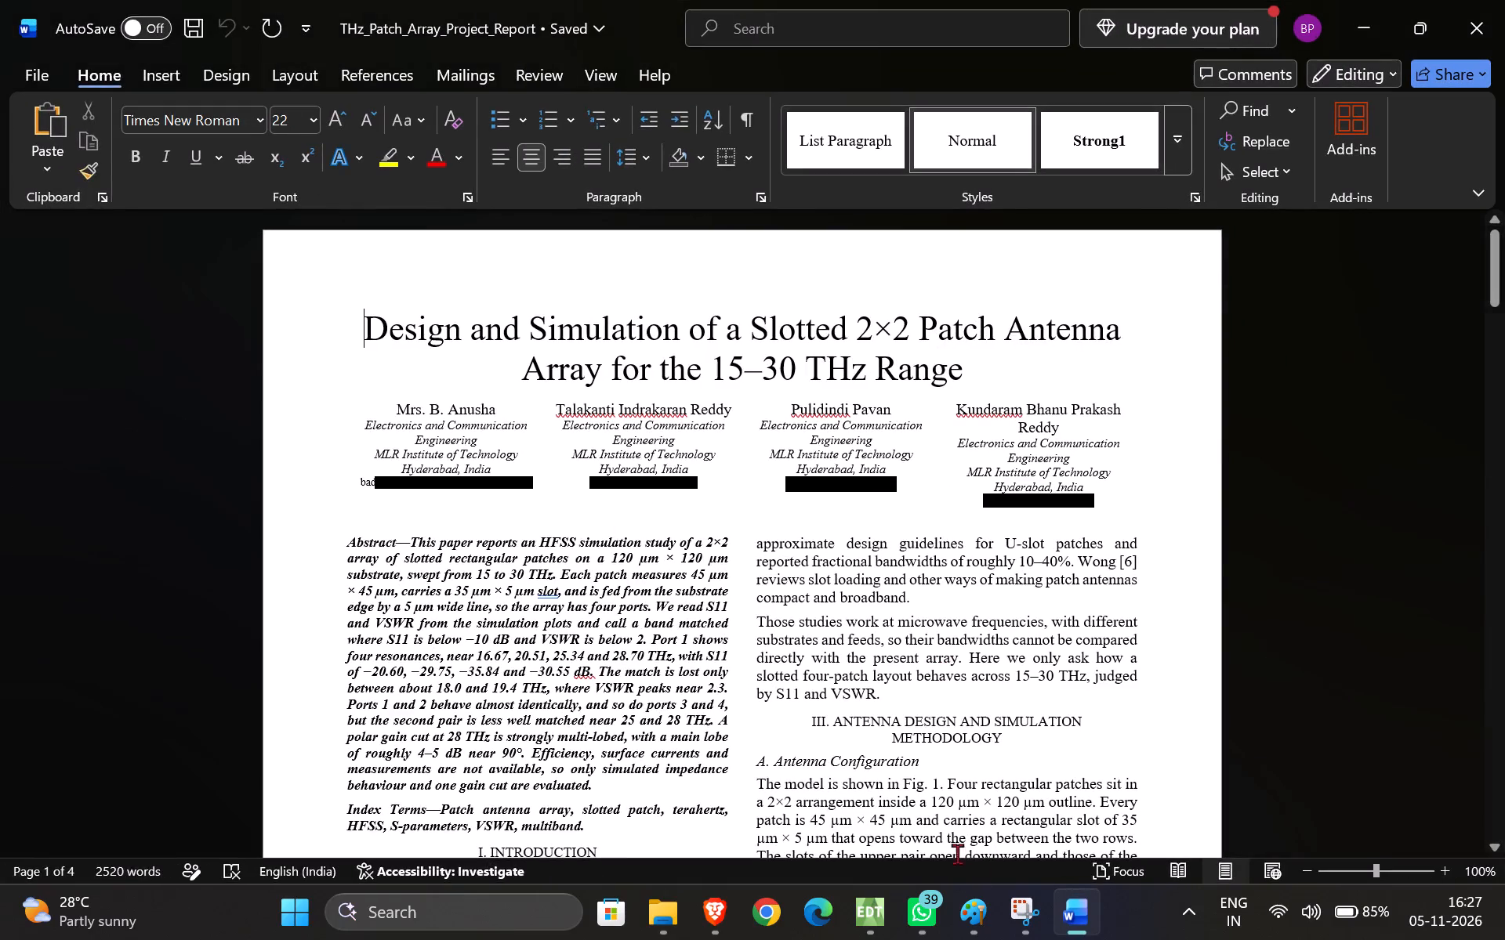
Open the IEEE conference paper Word document from the recent files.
click(657, 909)
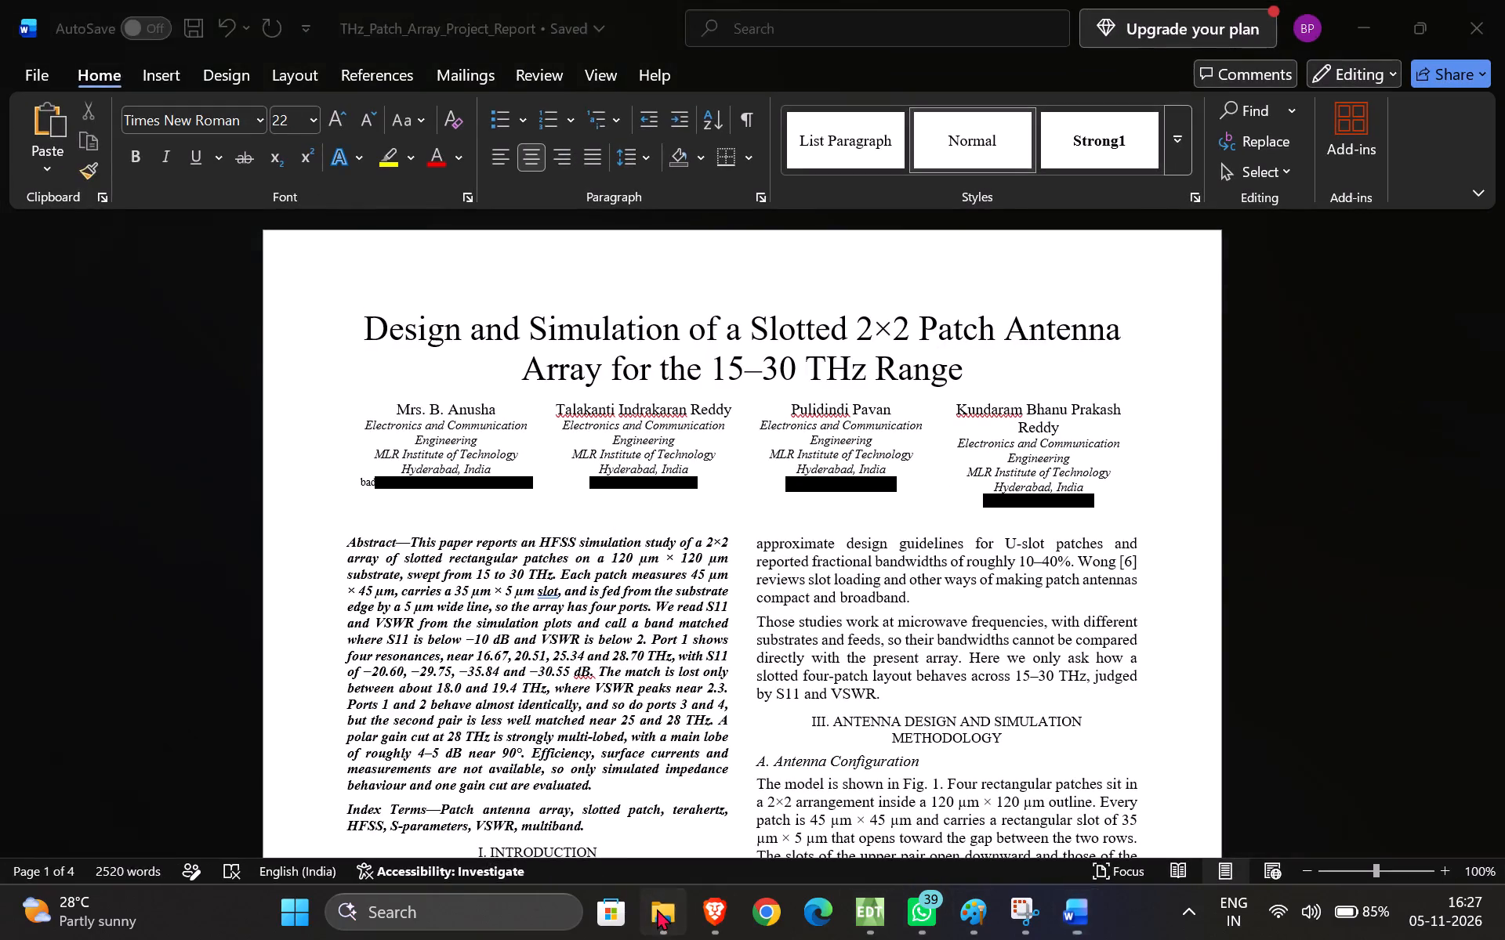
scroll(577, 656, down, 2)
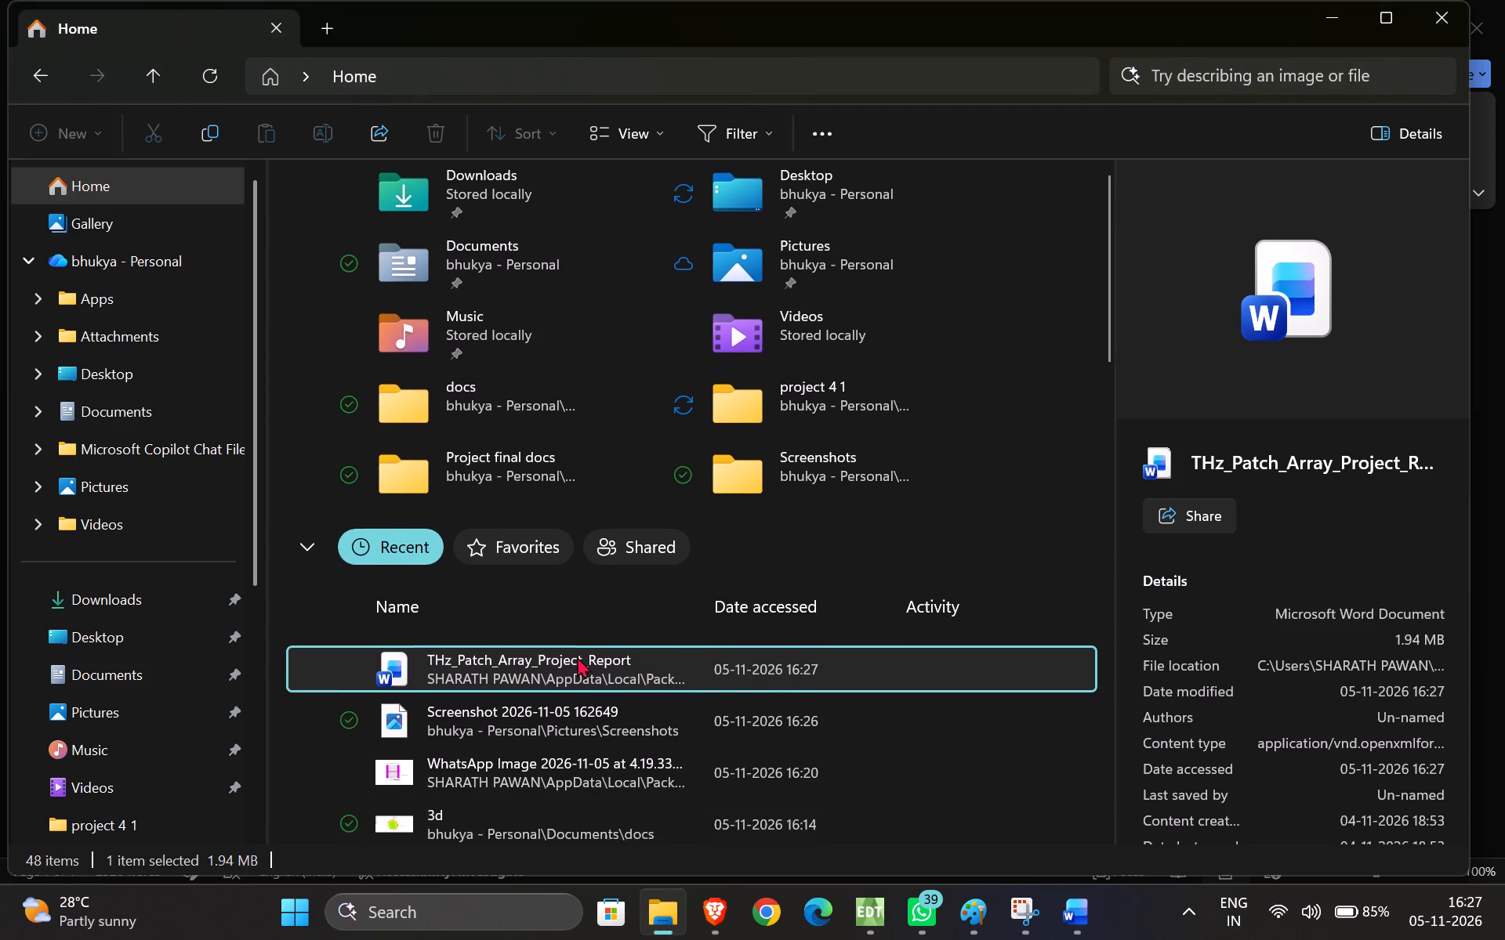
scroll(577, 656, down, 2)
double_click(492, 707)
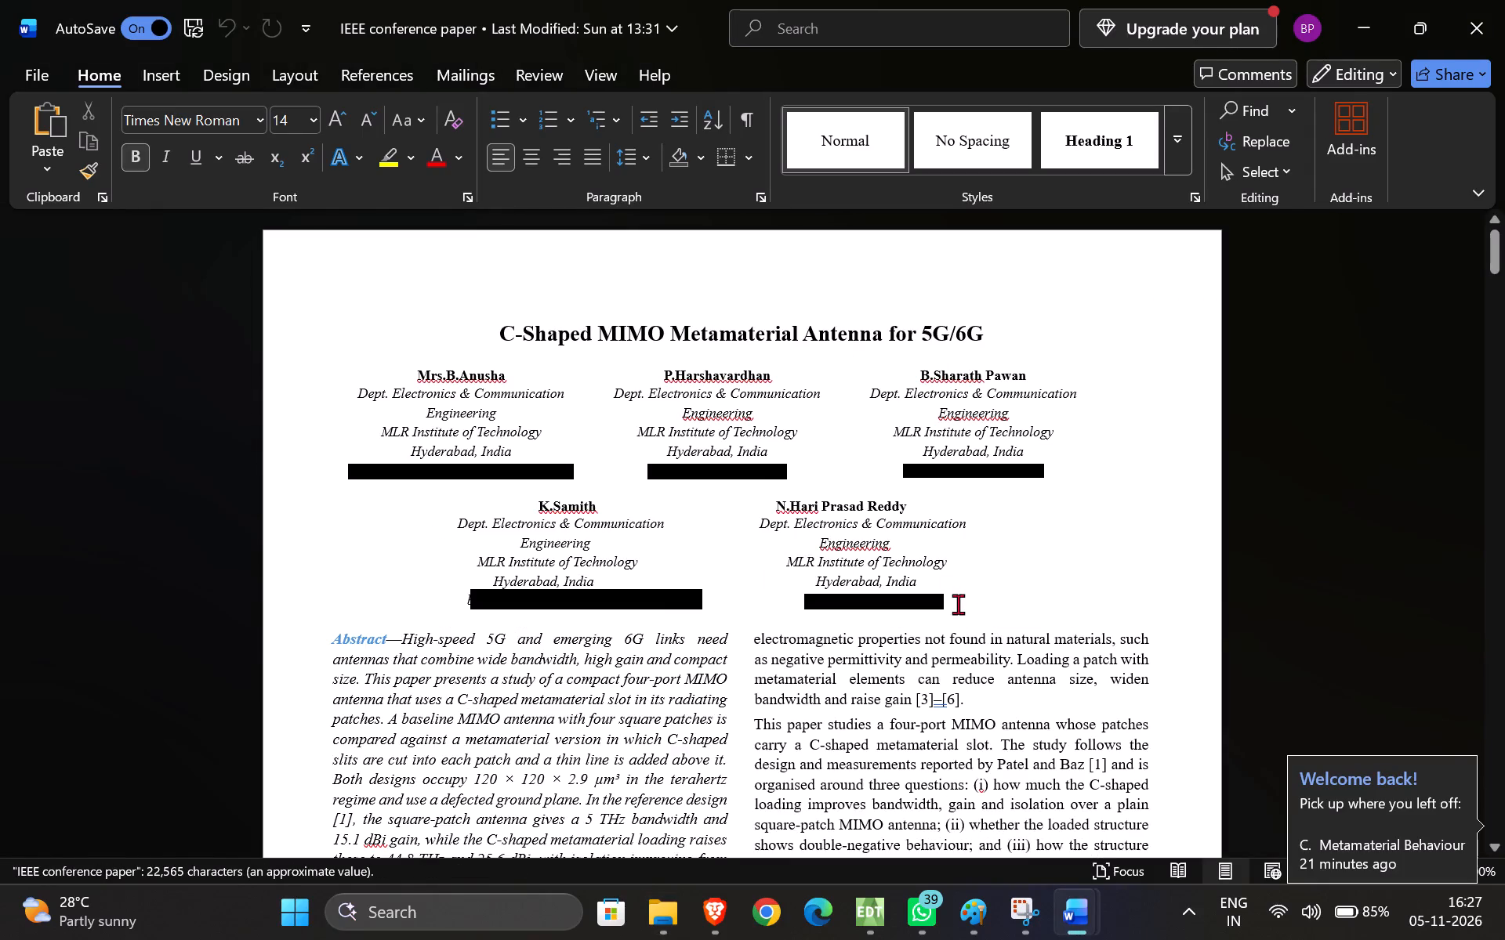
Replace the fourth author's e-mail line in the IEEE conference paper with a copy of the third author's e-mail.
drag(702, 598, 455, 605)
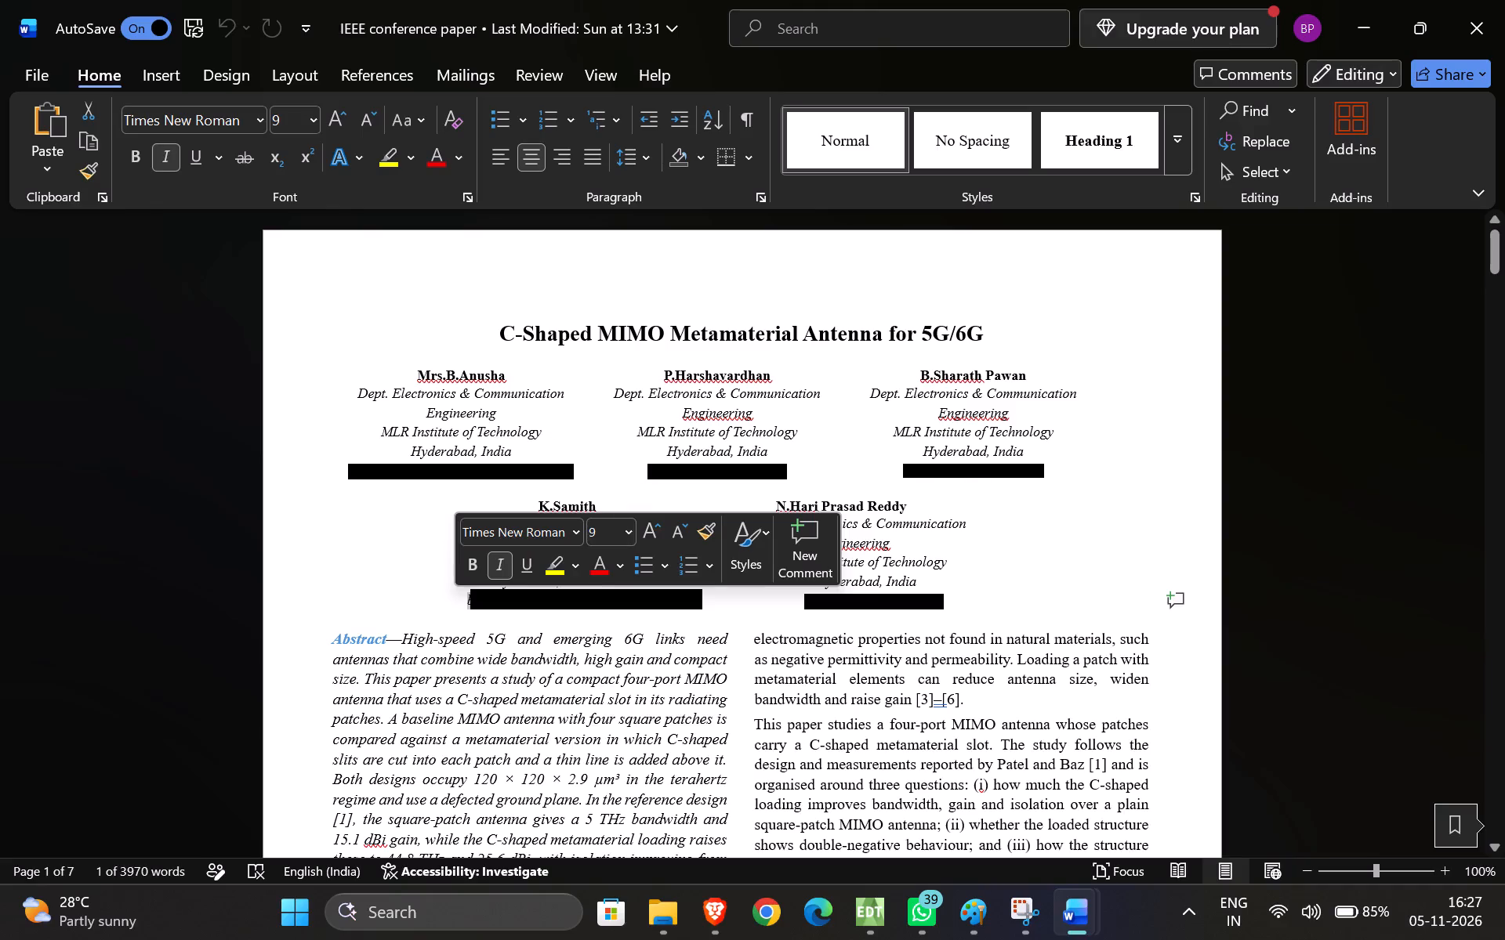
drag(1050, 471, 890, 475)
key(ctrl+c)
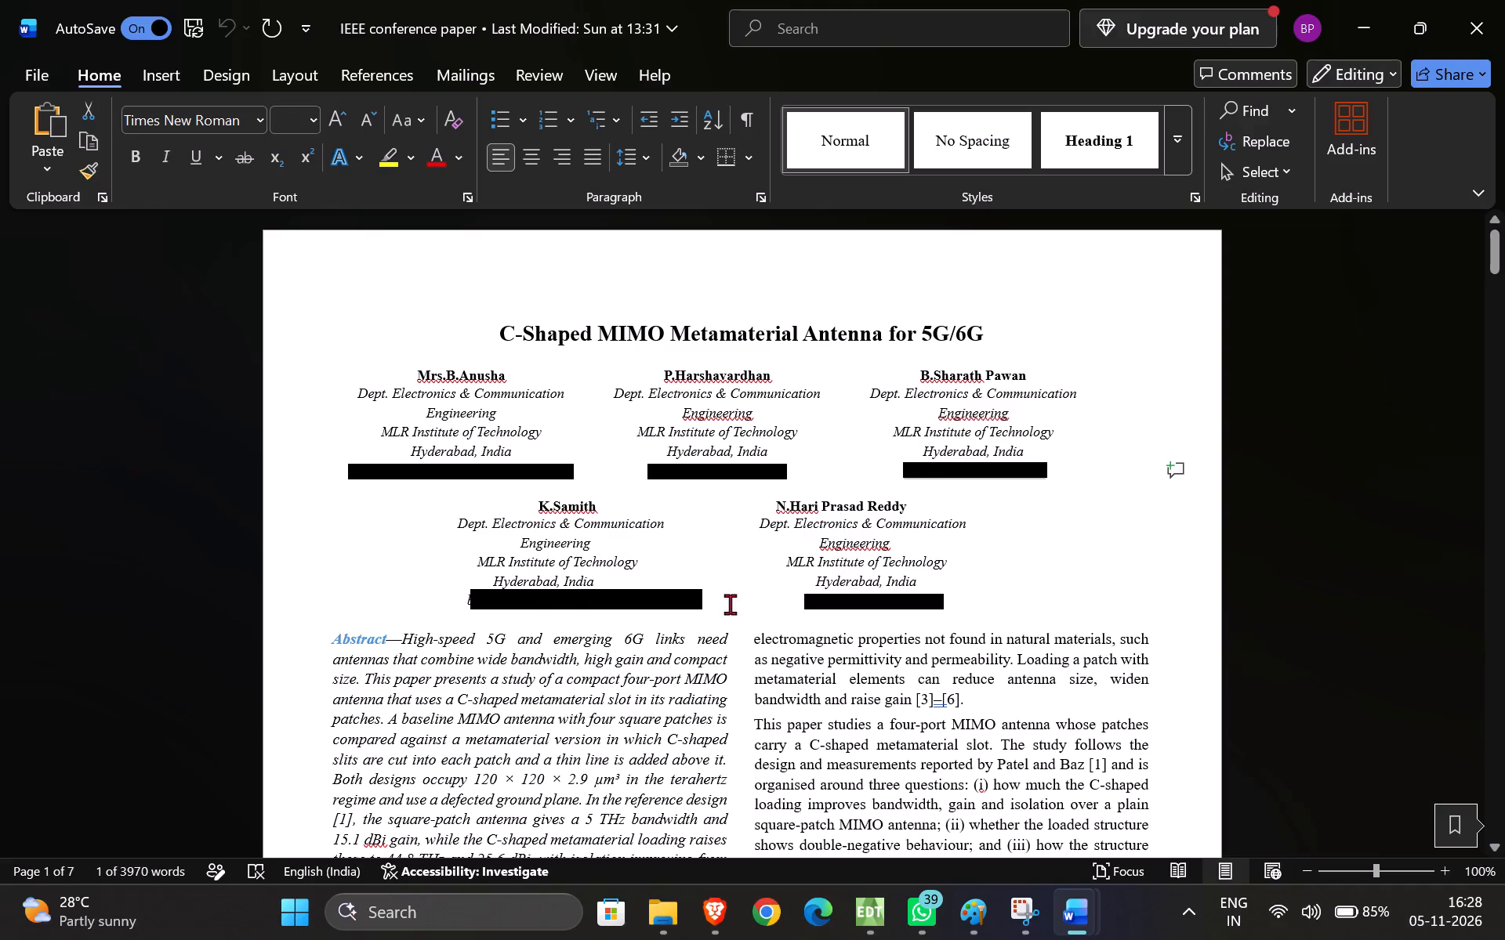
drag(693, 597, 473, 597)
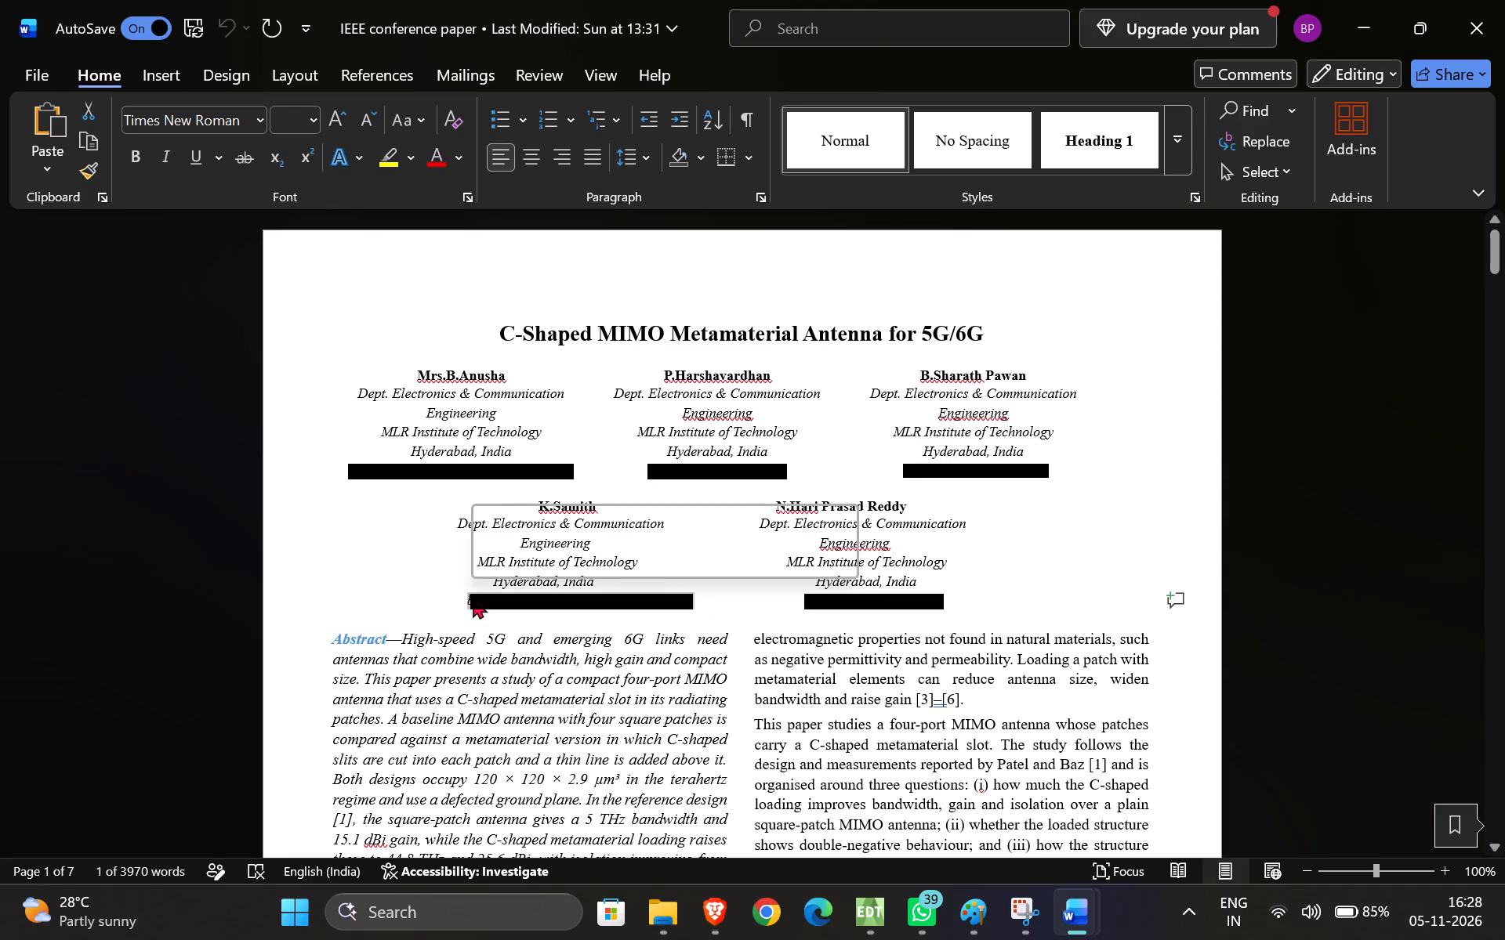
key(ctrl+v)
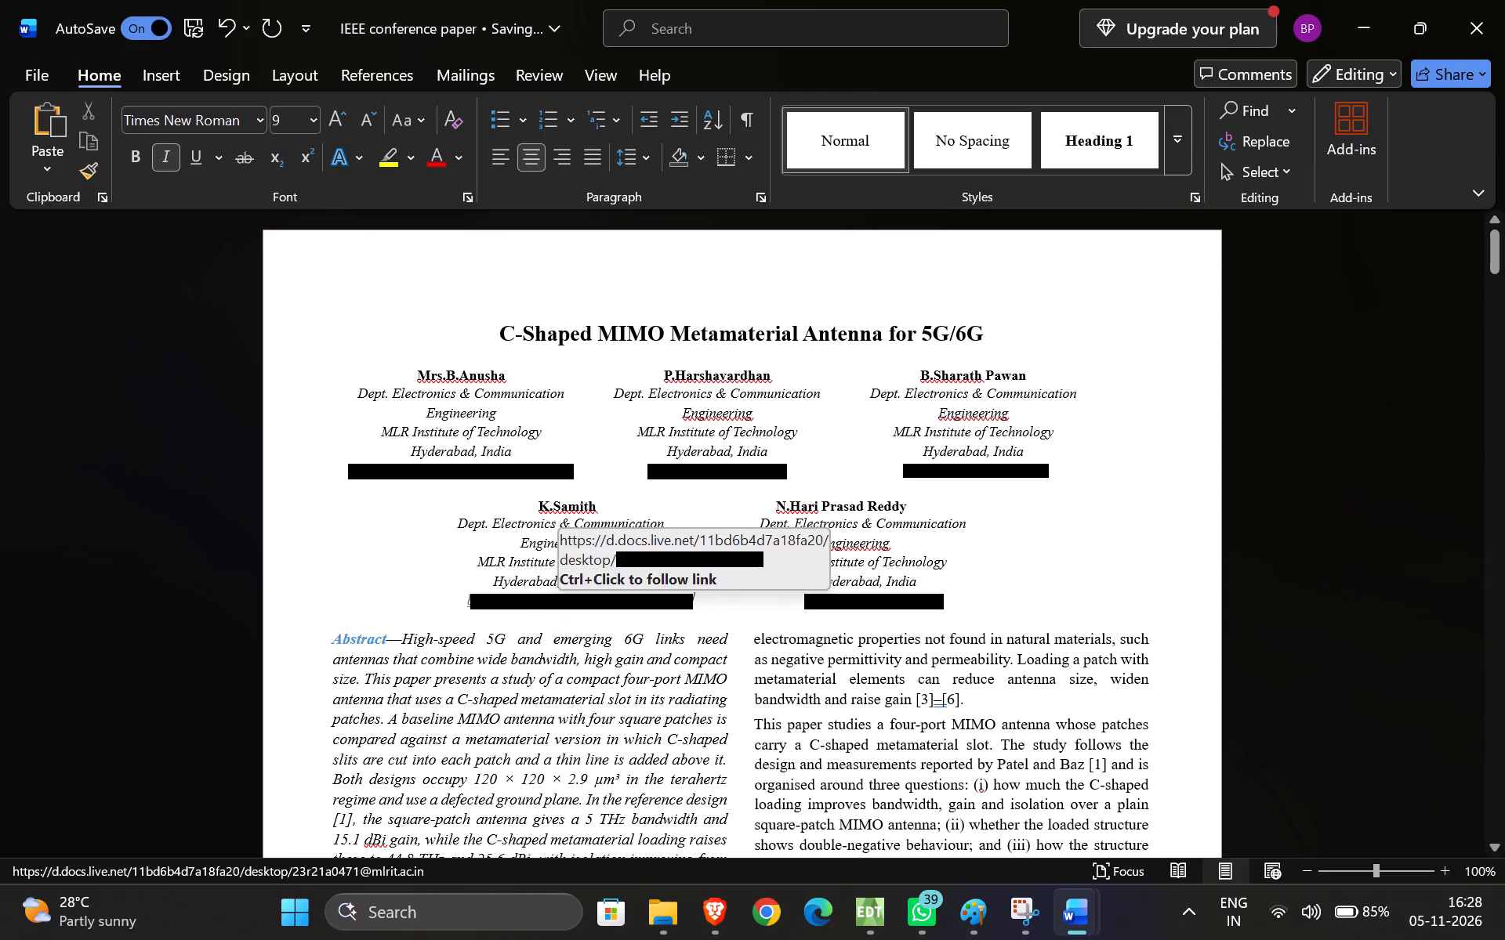
key(ctrl+v)
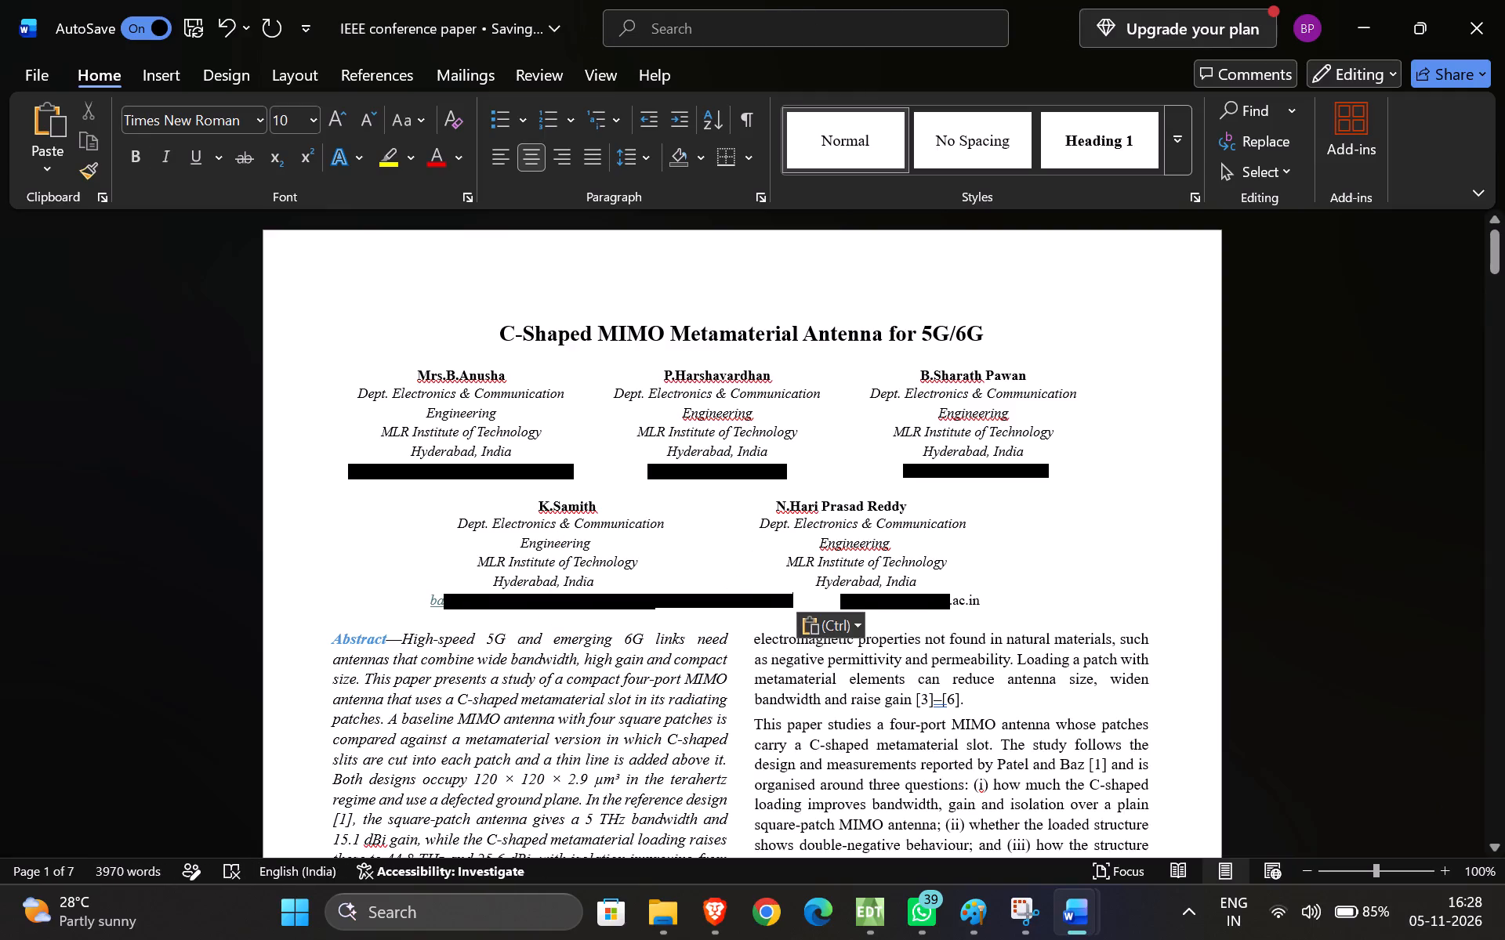
click(651, 603)
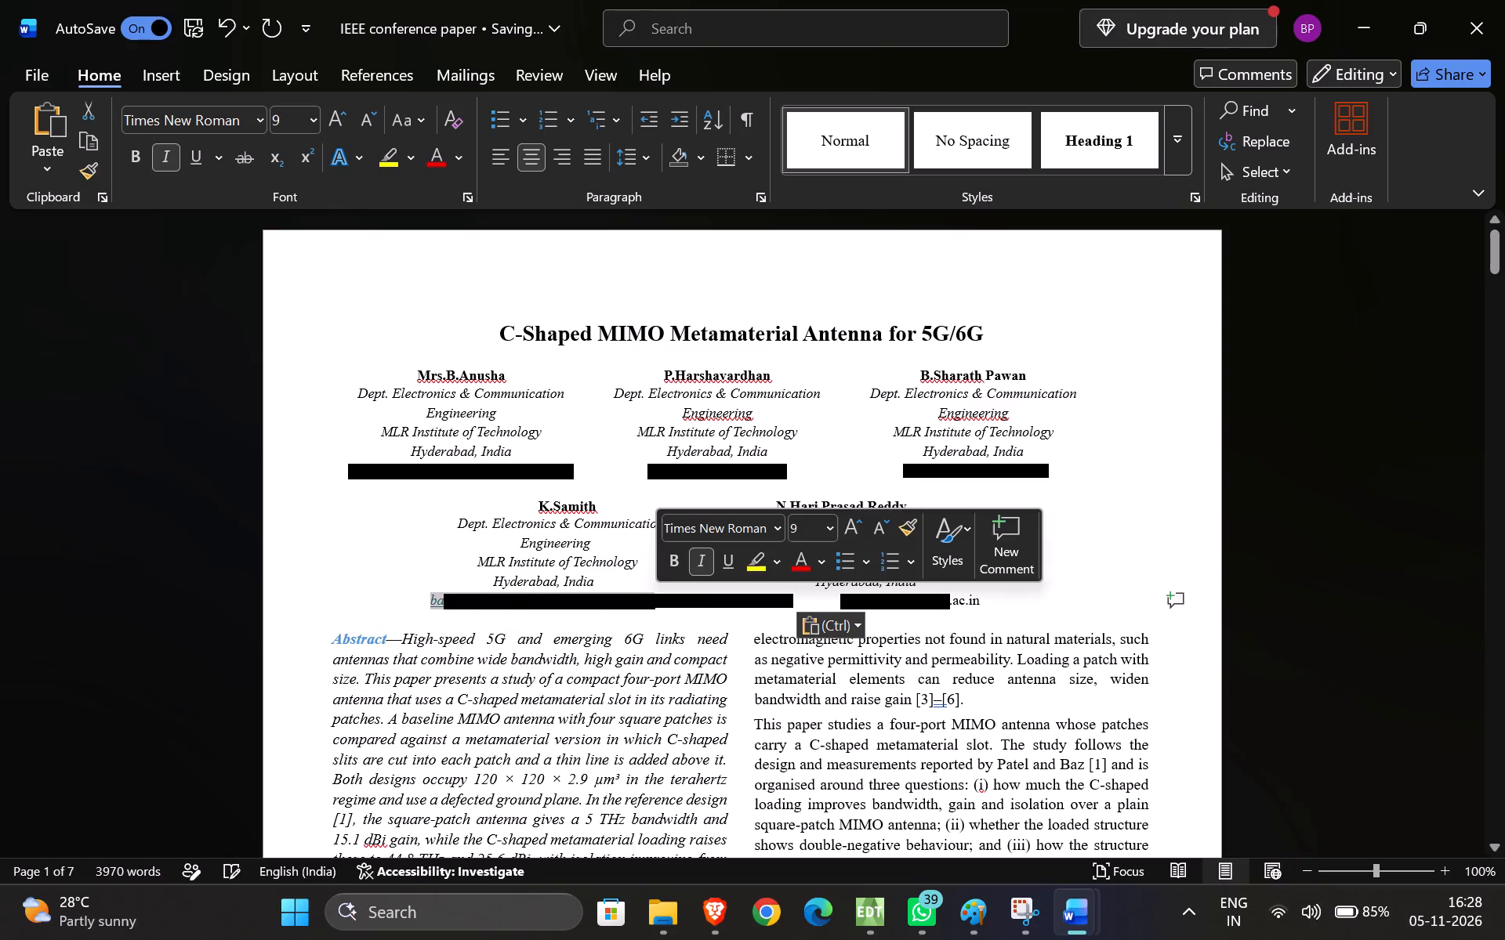
key(BackSpace)
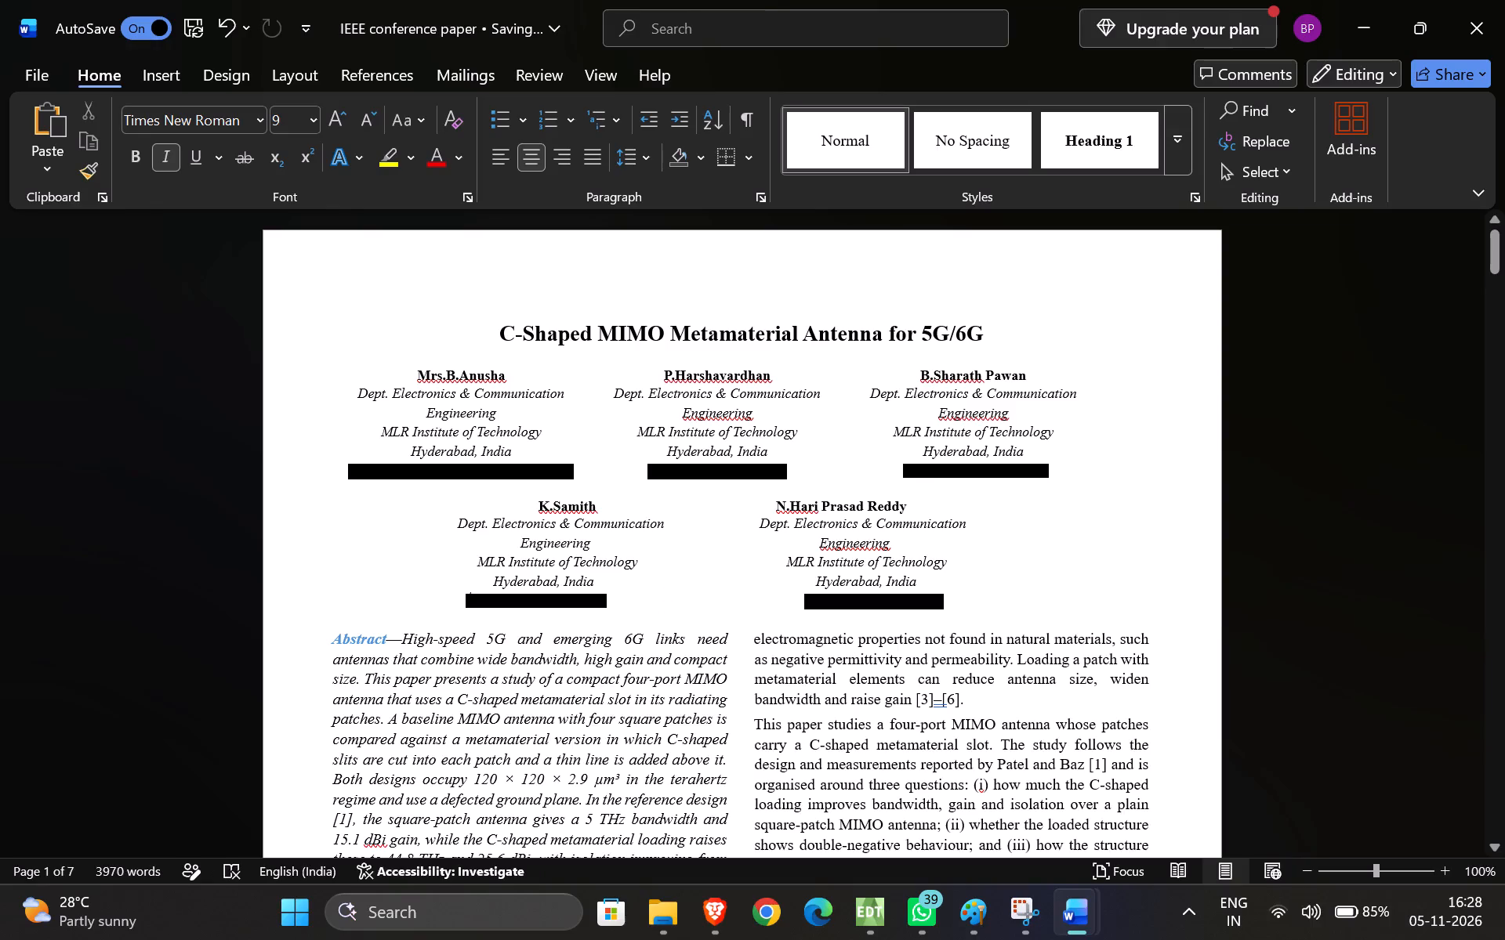
Correct the last two characters of the ID part of the fifth author's e-mail, using a capital letter.
click(877, 596)
key(BackSpace)
key(BackSpace)
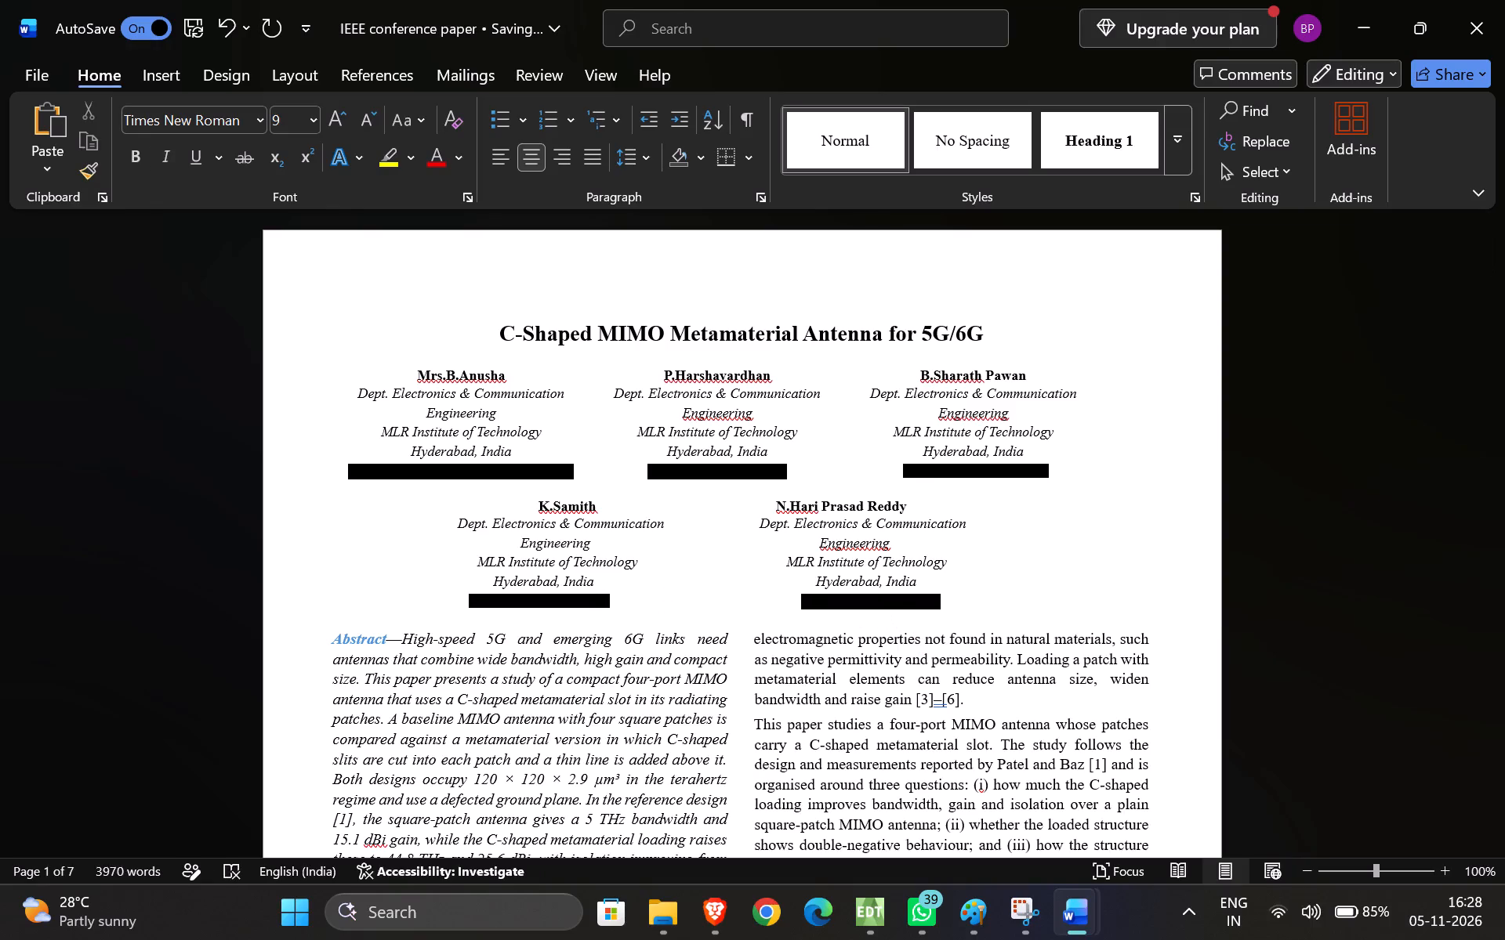
text(a1)
key(BackSpace)
key(BackSpace)
text(A1)
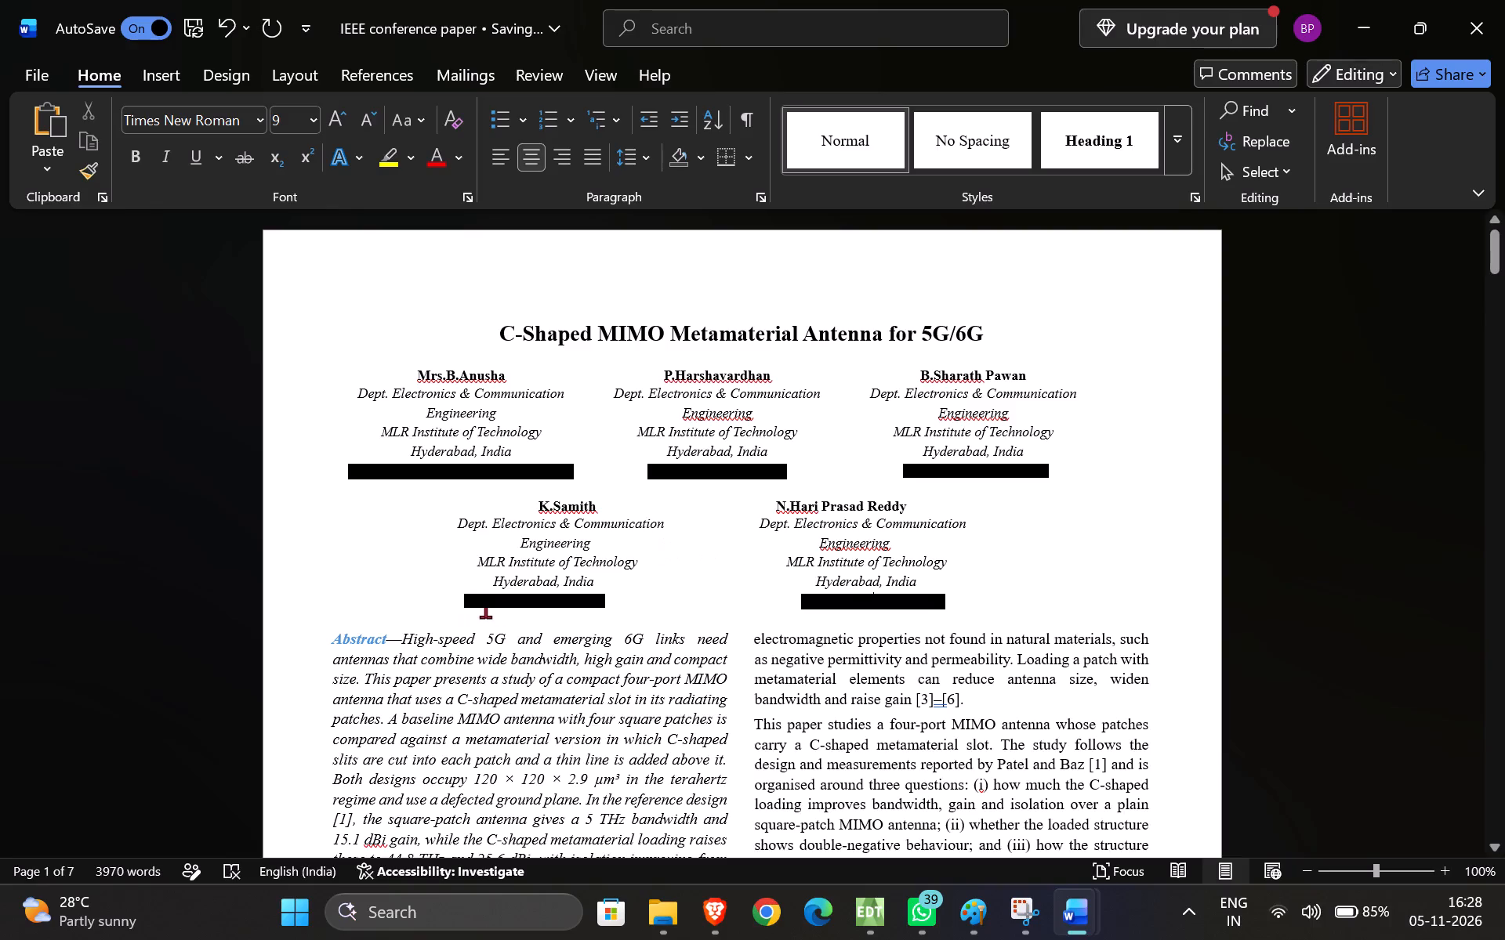
Correct the last two digits of the ID part of the fourth author's e-mail.
click(538, 602)
key(BackSpace)
key(BackSpace)
text(94)
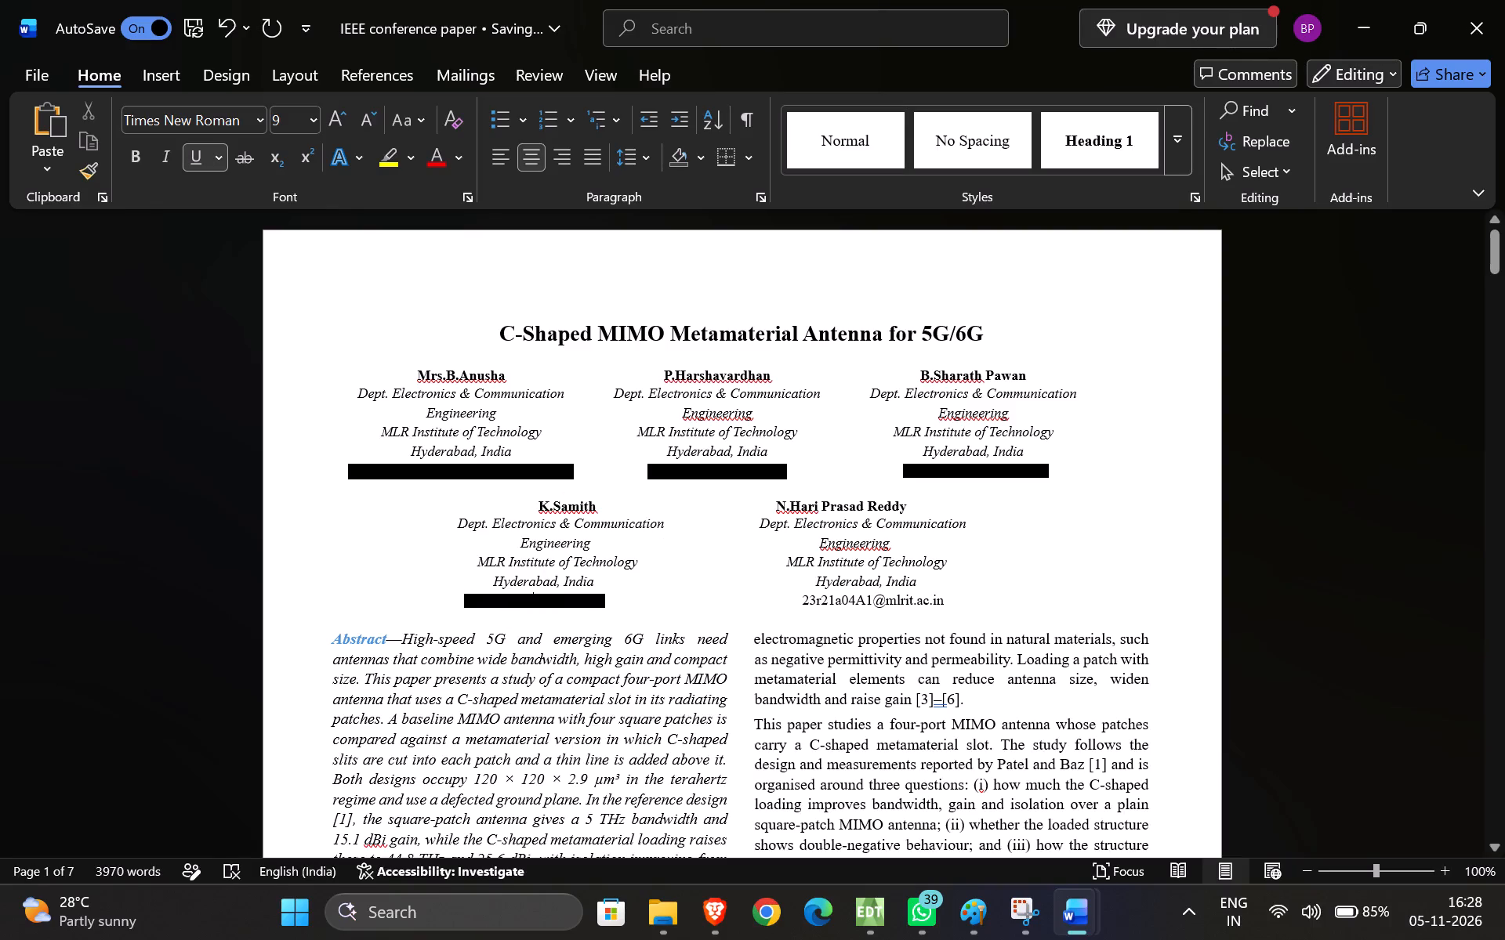
Insert five spaces between the fourth and fifth authors' names to adjust their alignment.
click(710, 591)
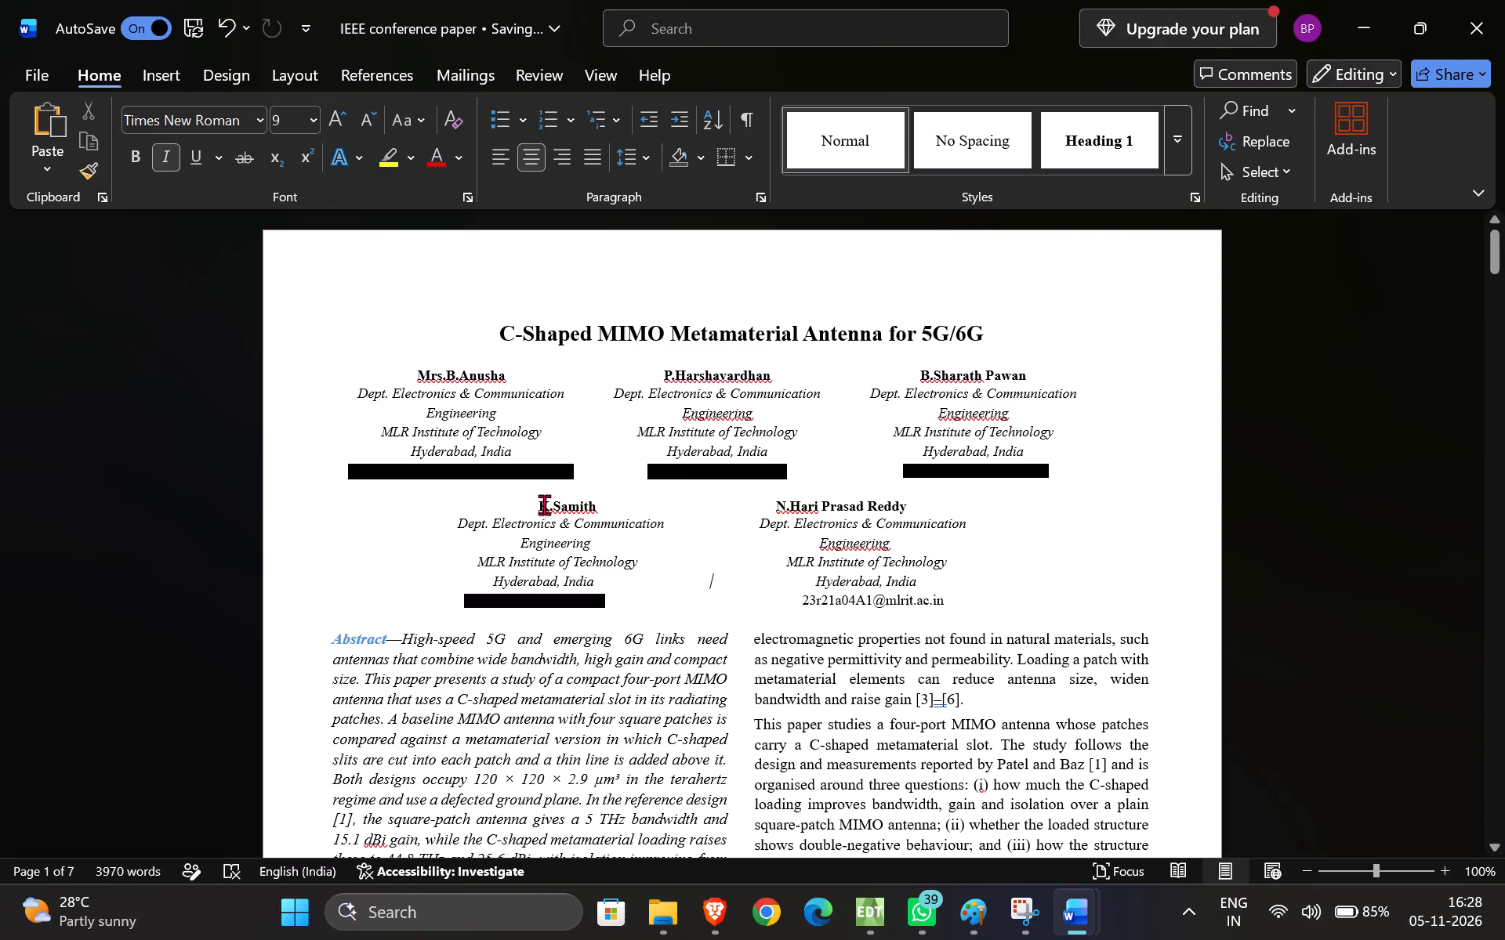
click(731, 510)
key(space)
key(space)
key(space)
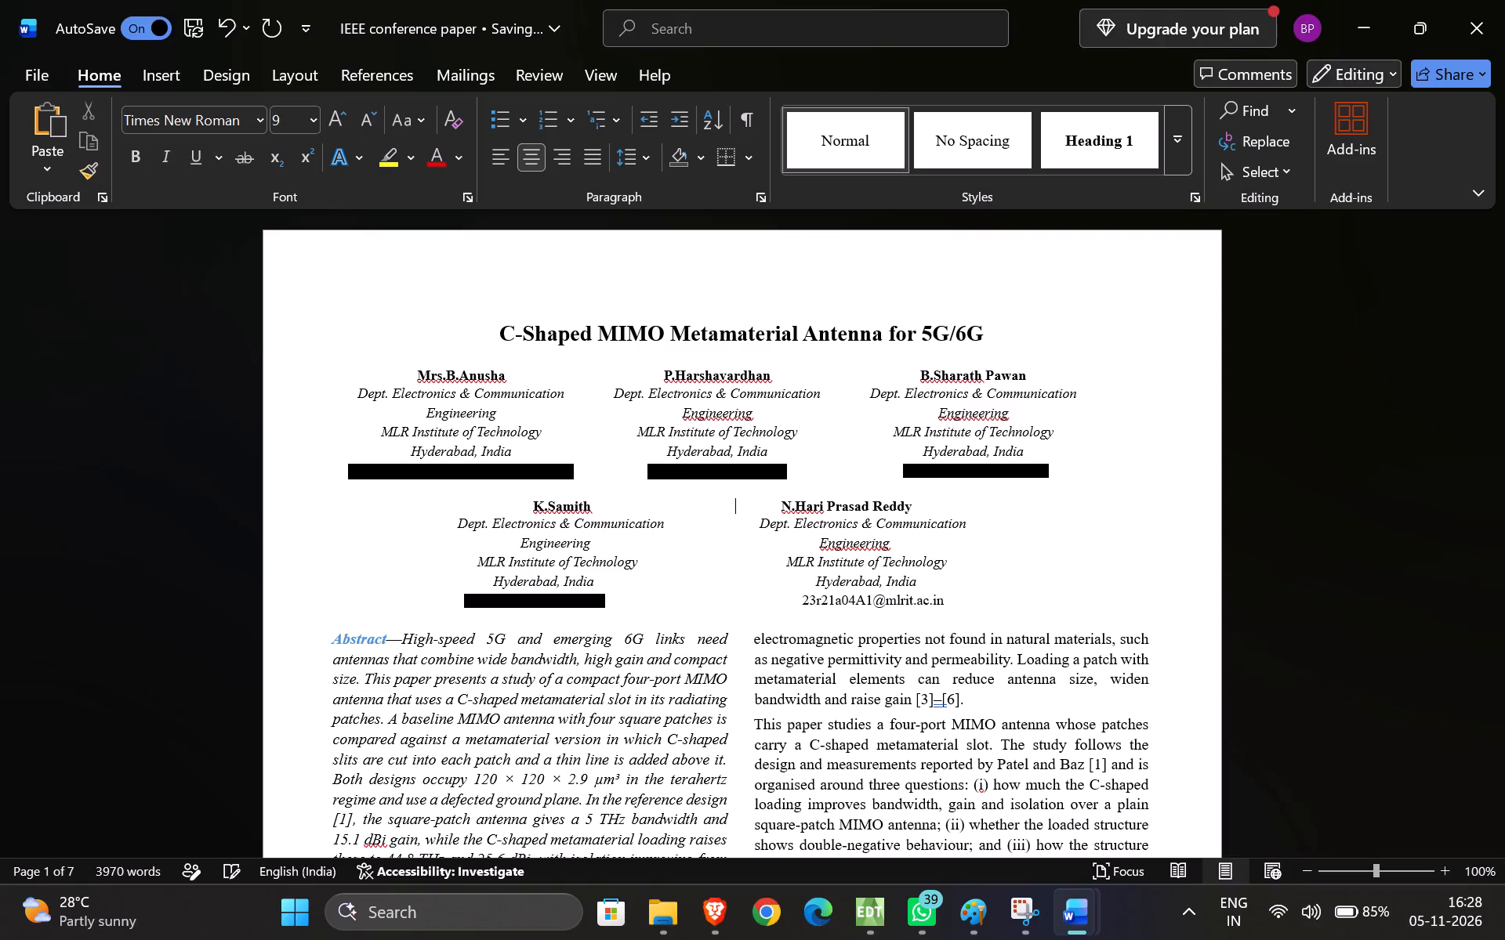
key(space)
key(space)
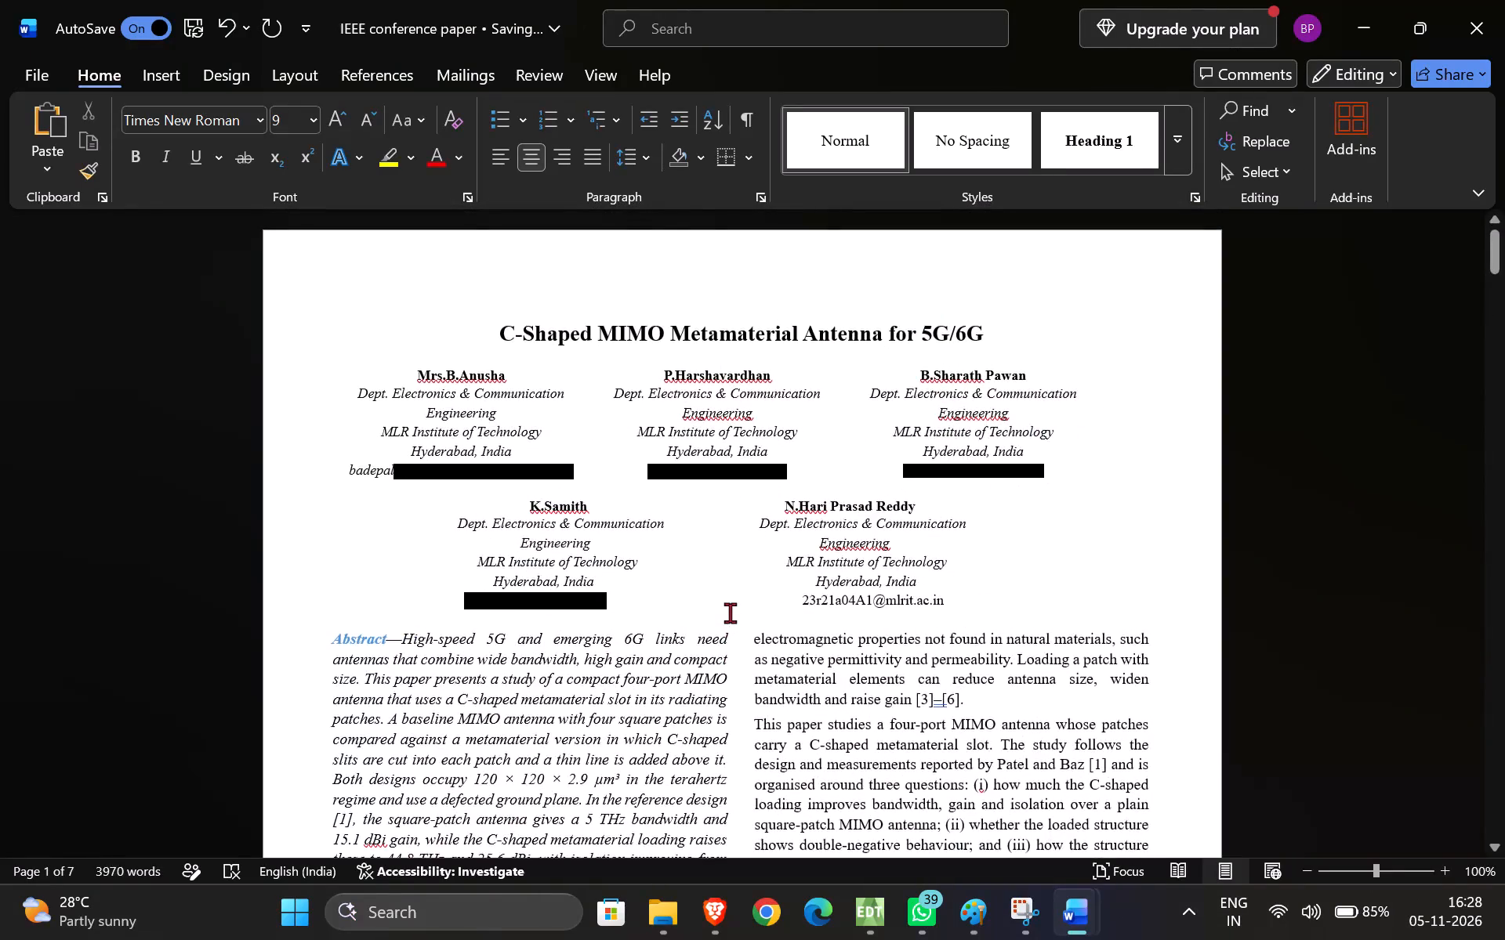
Replace the title and author block of THz_Patch_Array_Project_Report with the title and five-author block copied from the IEEE conference paper.
drag(974, 601, 416, 319)
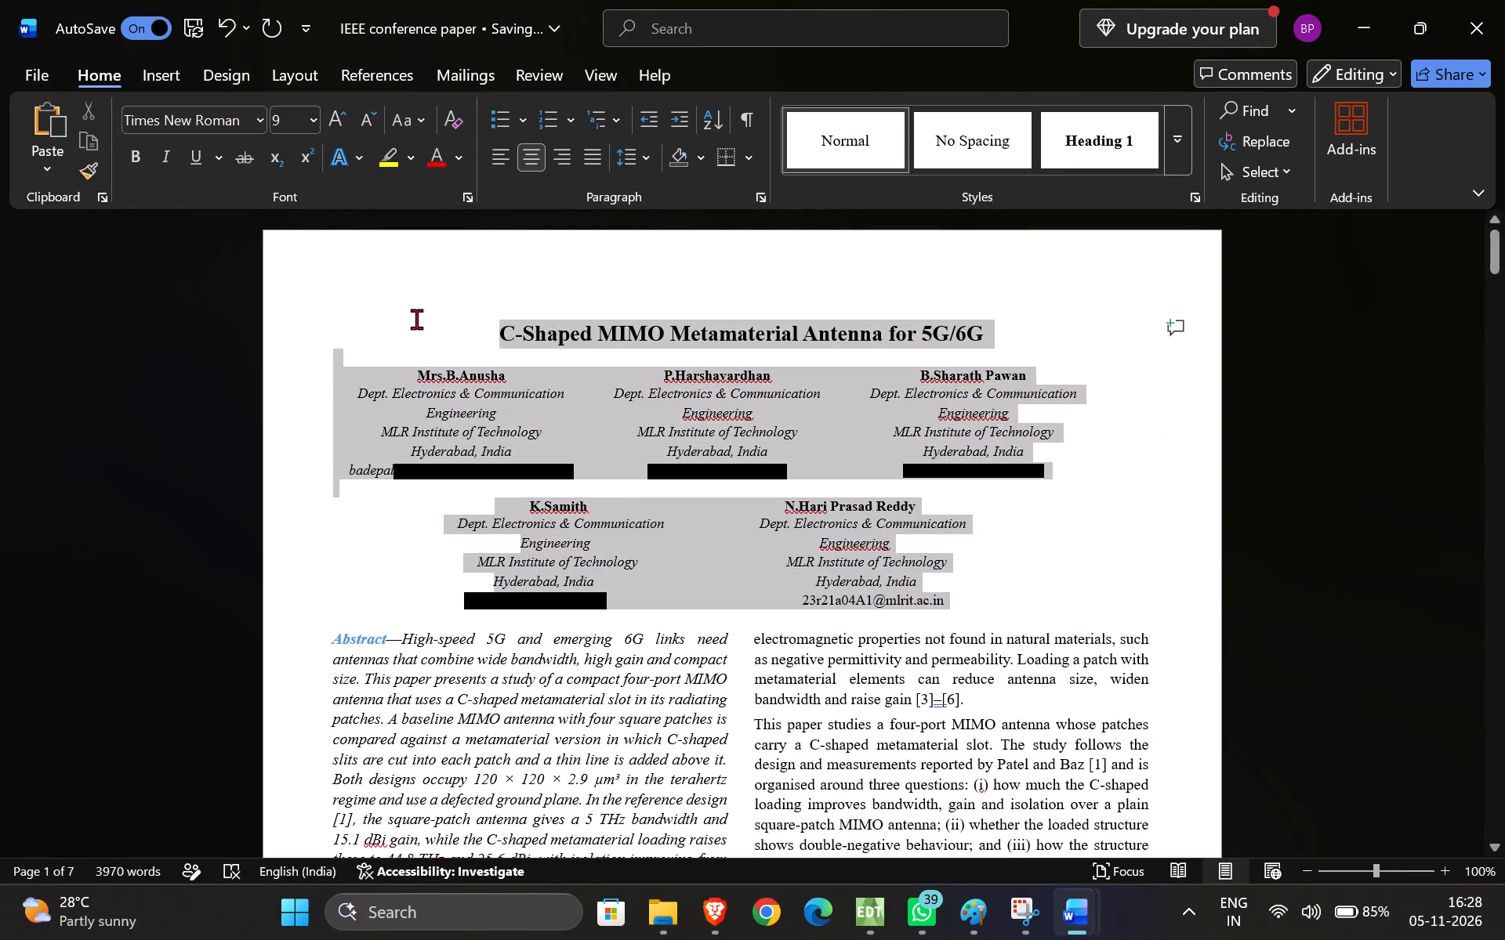
drag(416, 319, 413, 312)
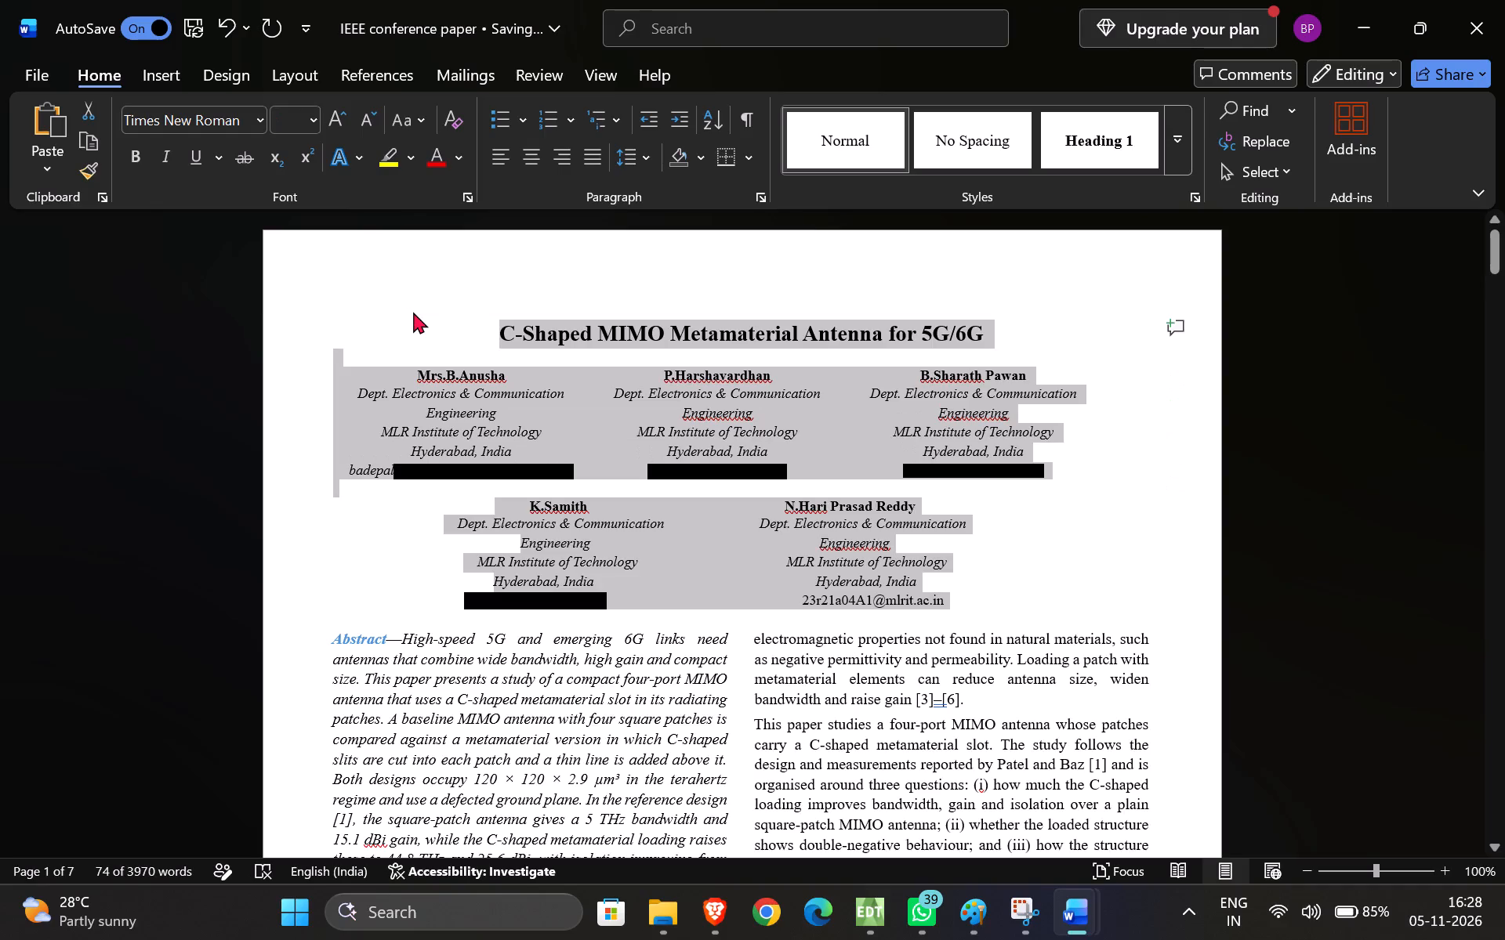
key(ctrl+c)
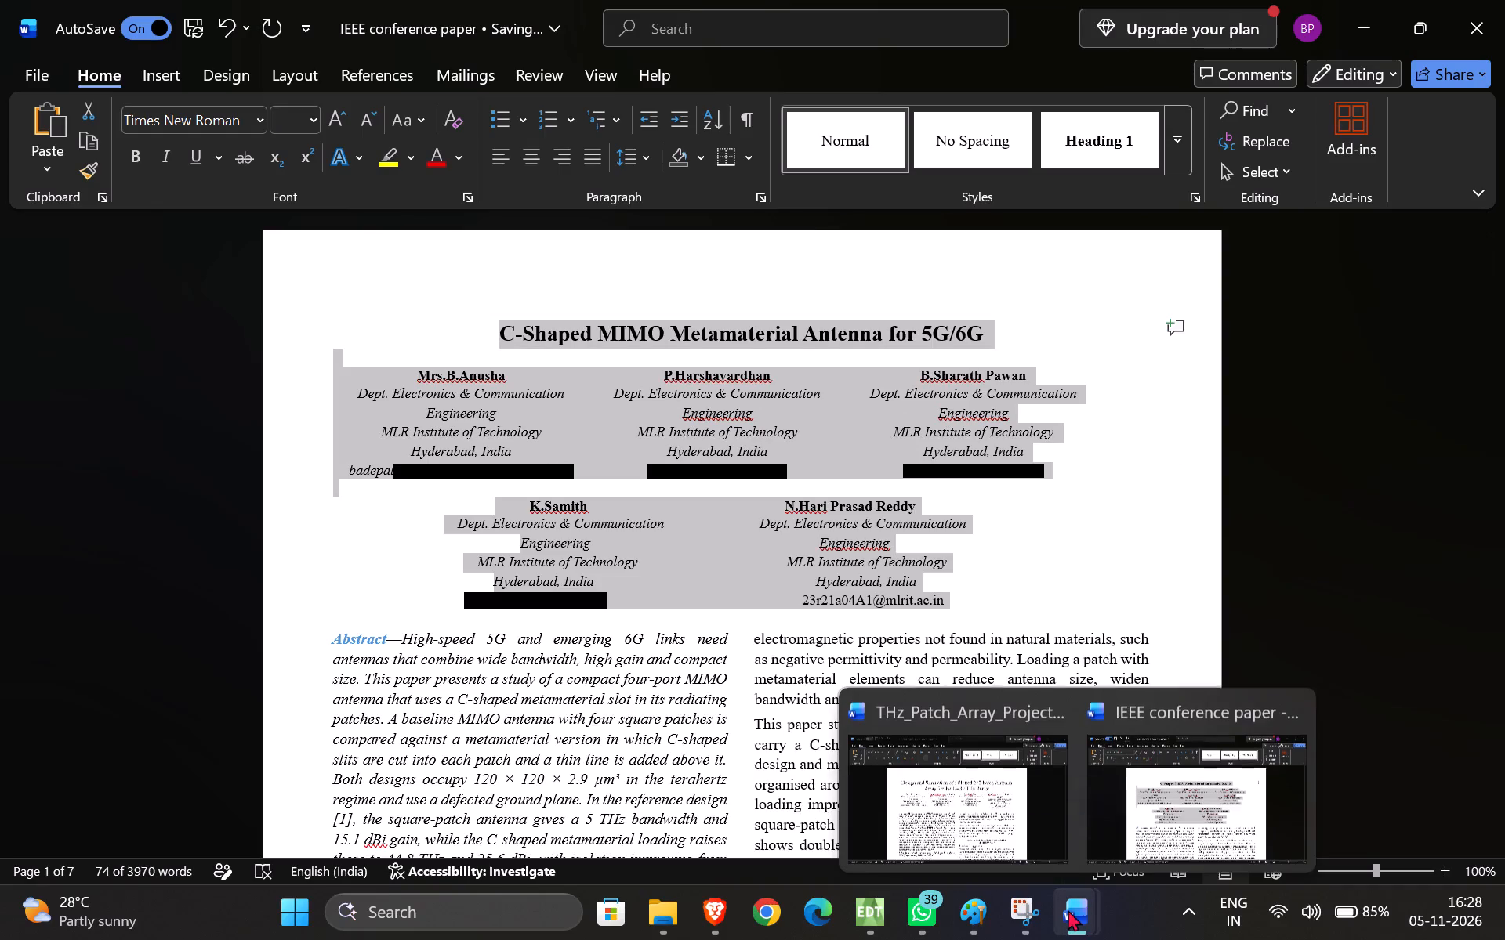
click(999, 813)
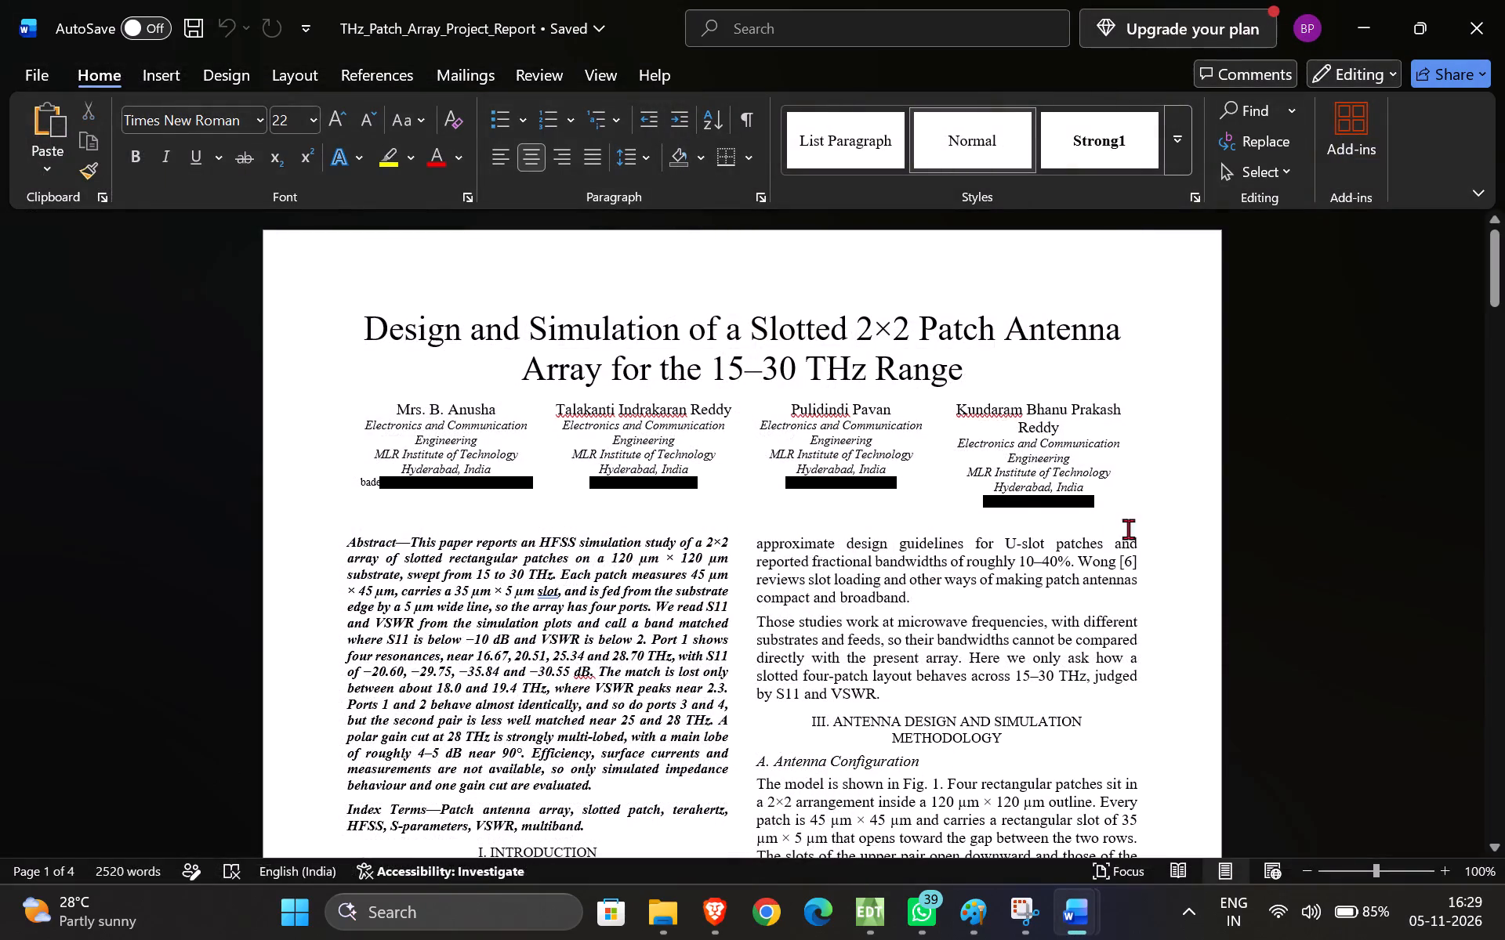
drag(1115, 498, 374, 310)
key(ctrl+v)
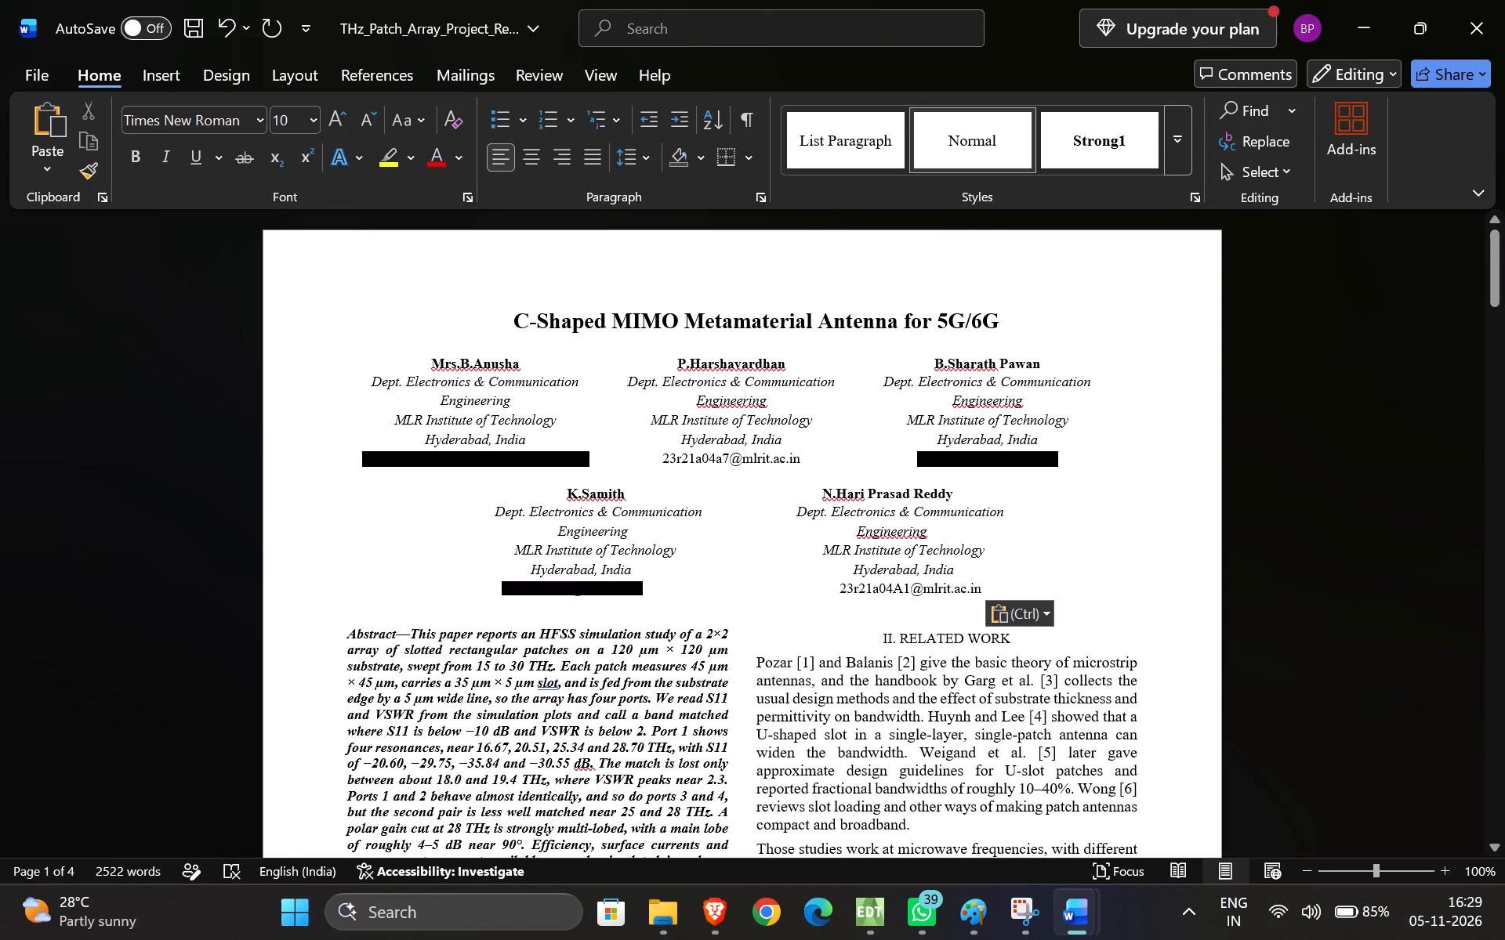
Remove bold from the report's abstract text, leaving out the "Abstract—" label.
scroll(729, 730, down, 1)
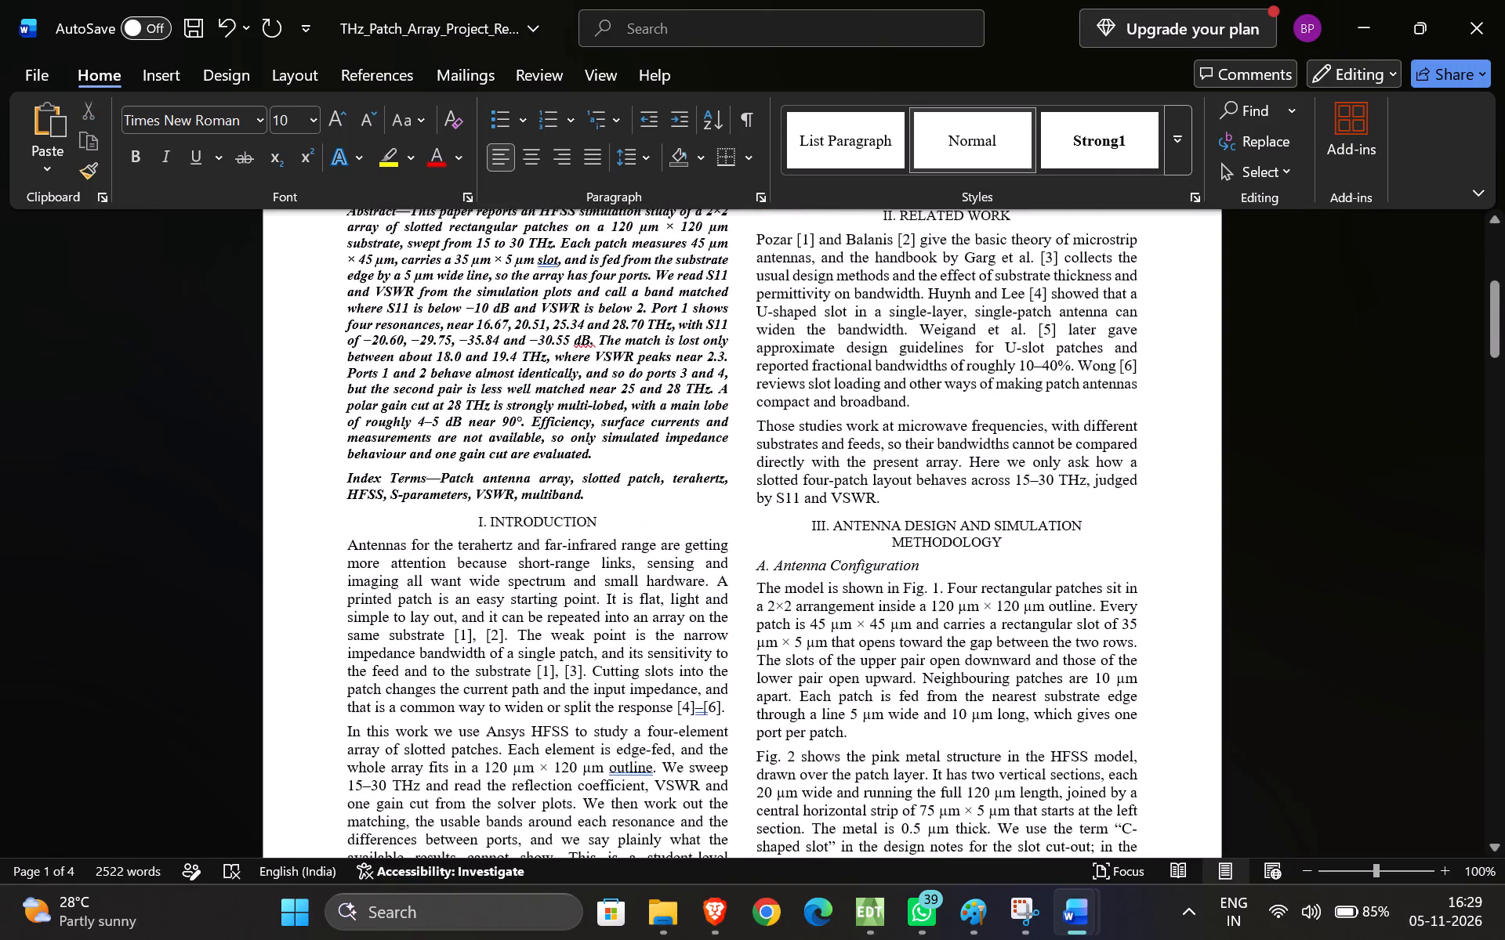
drag(595, 456, 383, 219)
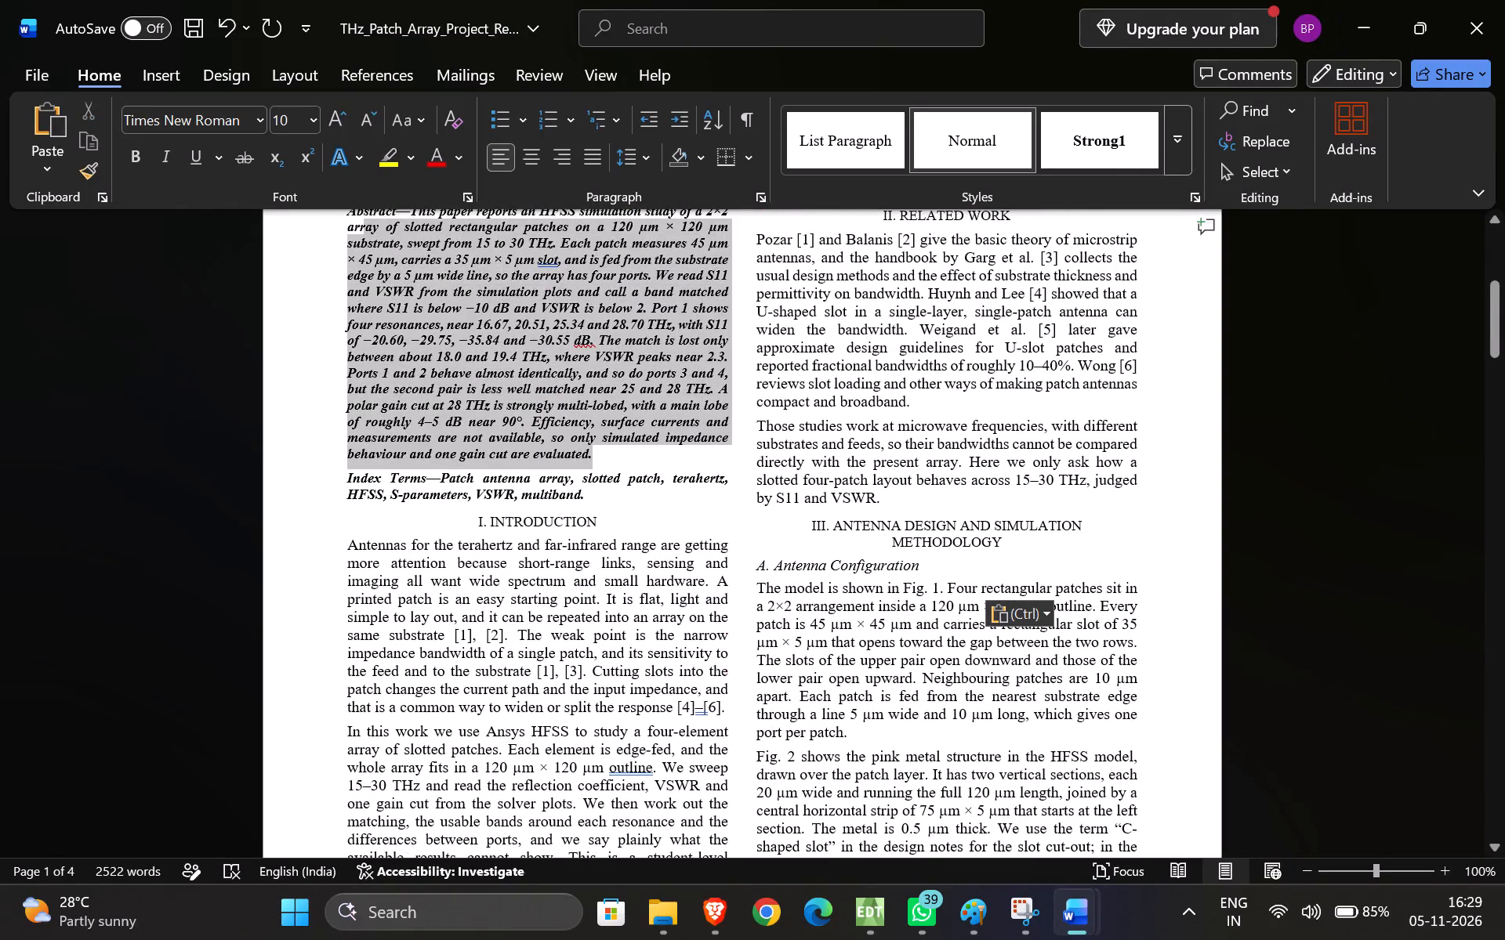
drag(383, 219, 422, 308)
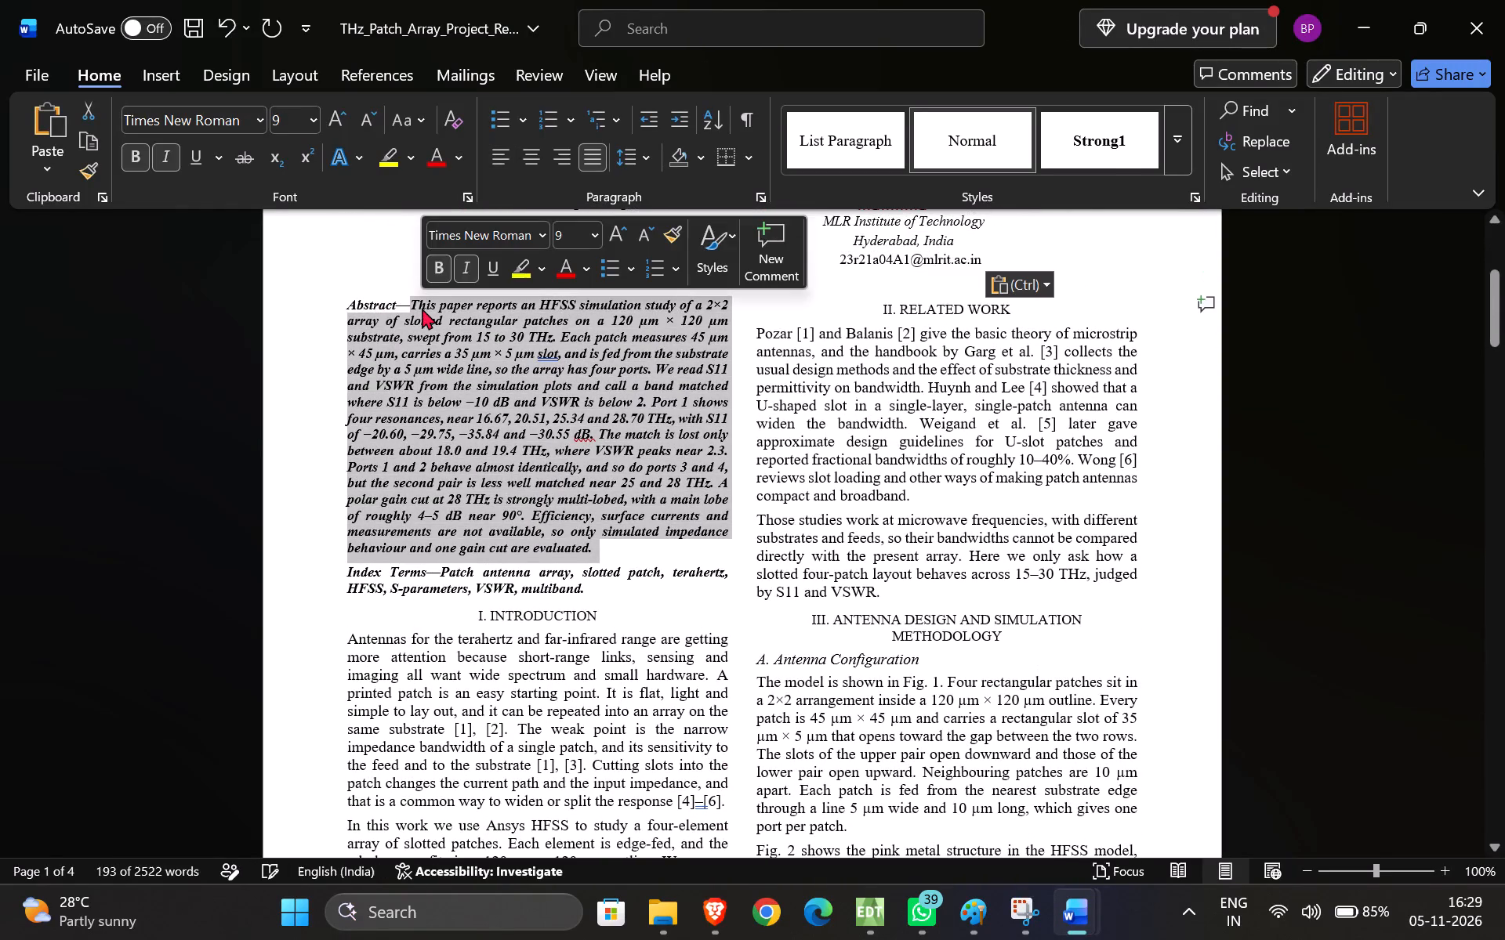
key(ctrl+b)
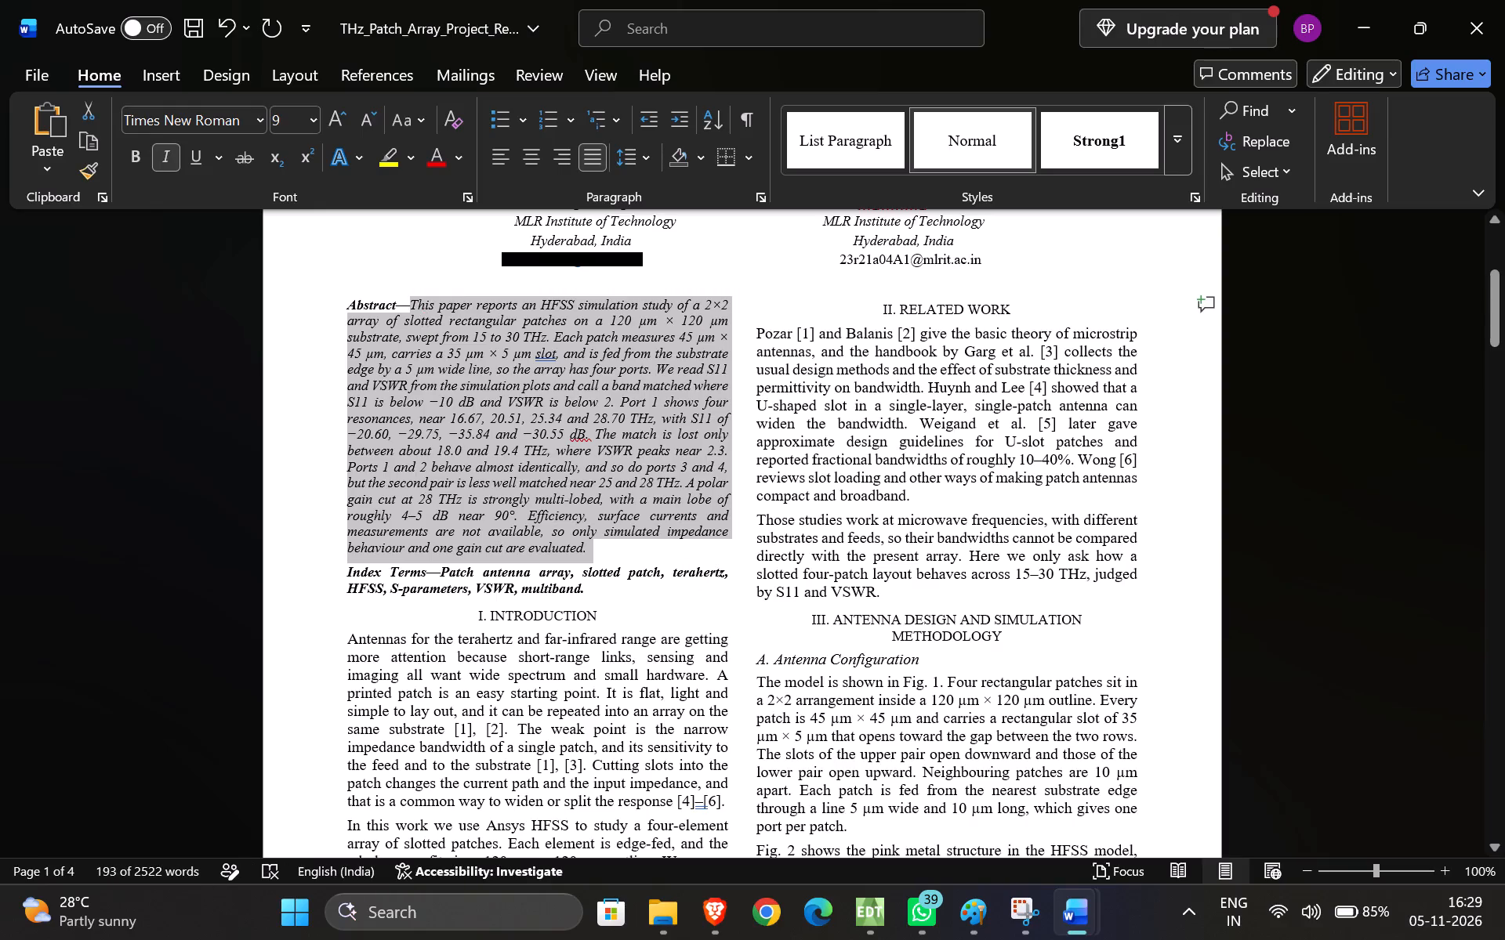
click(743, 656)
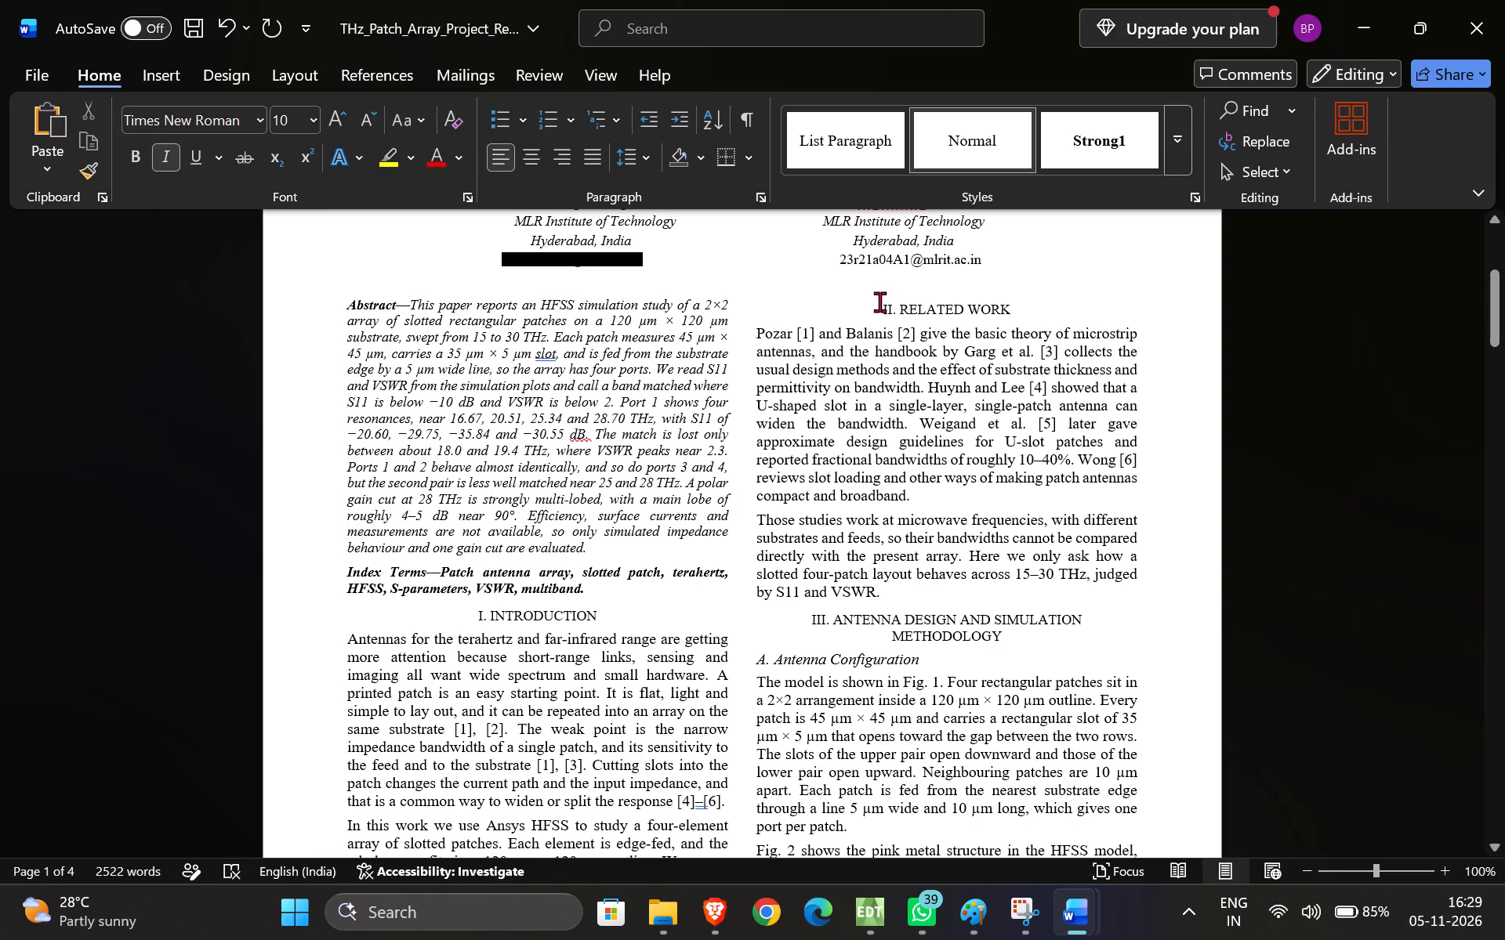
Make the "II. RELATED WORK" heading bold.
drag(877, 302, 1060, 294)
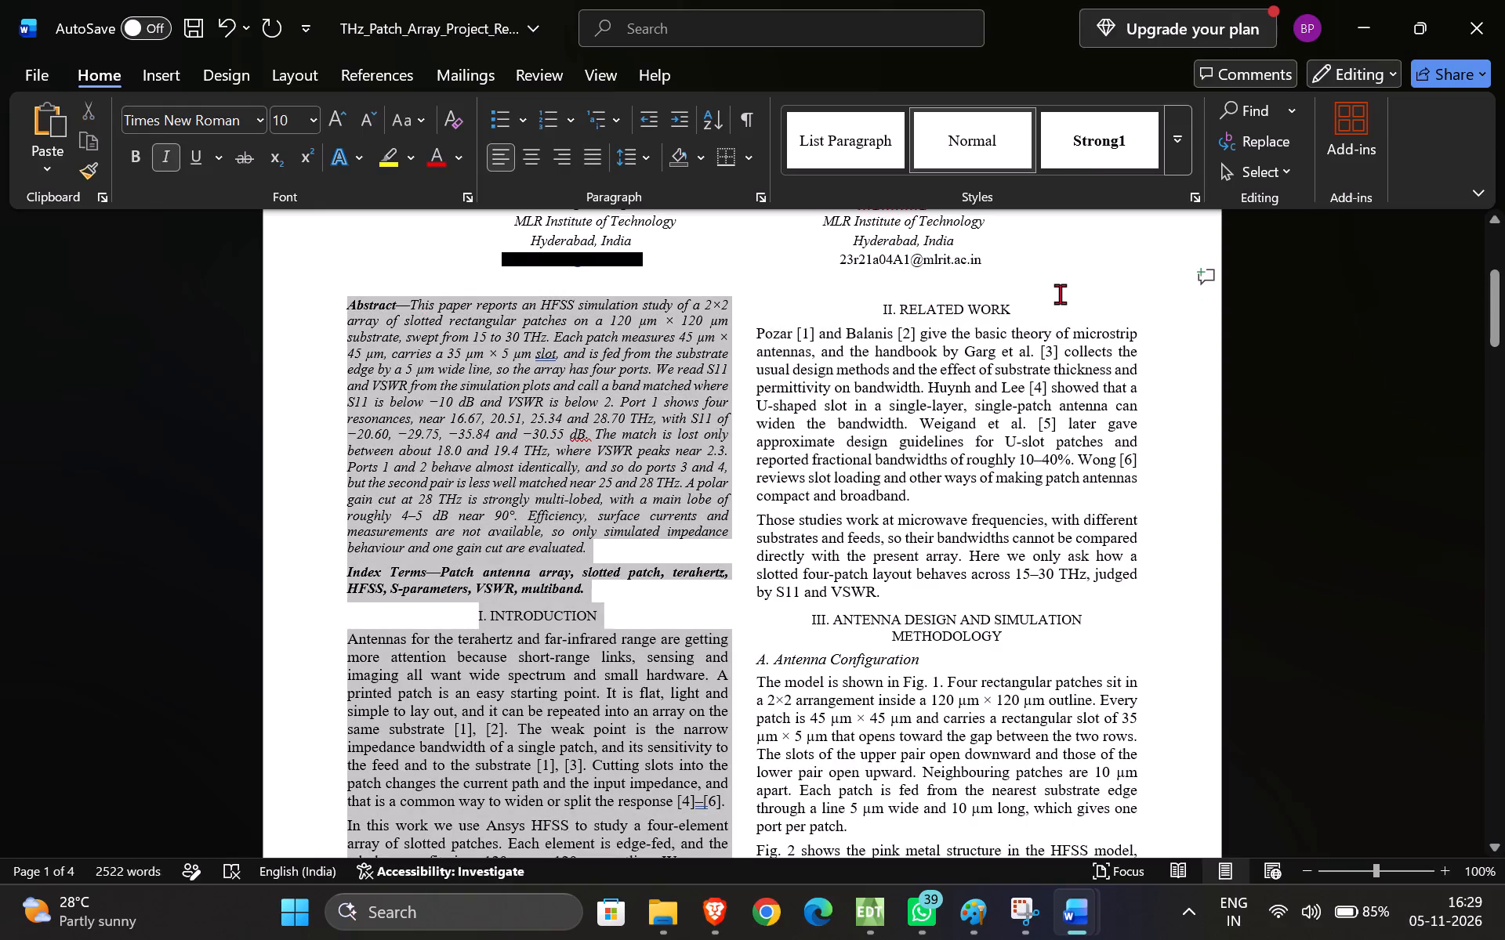
drag(1060, 294, 1015, 308)
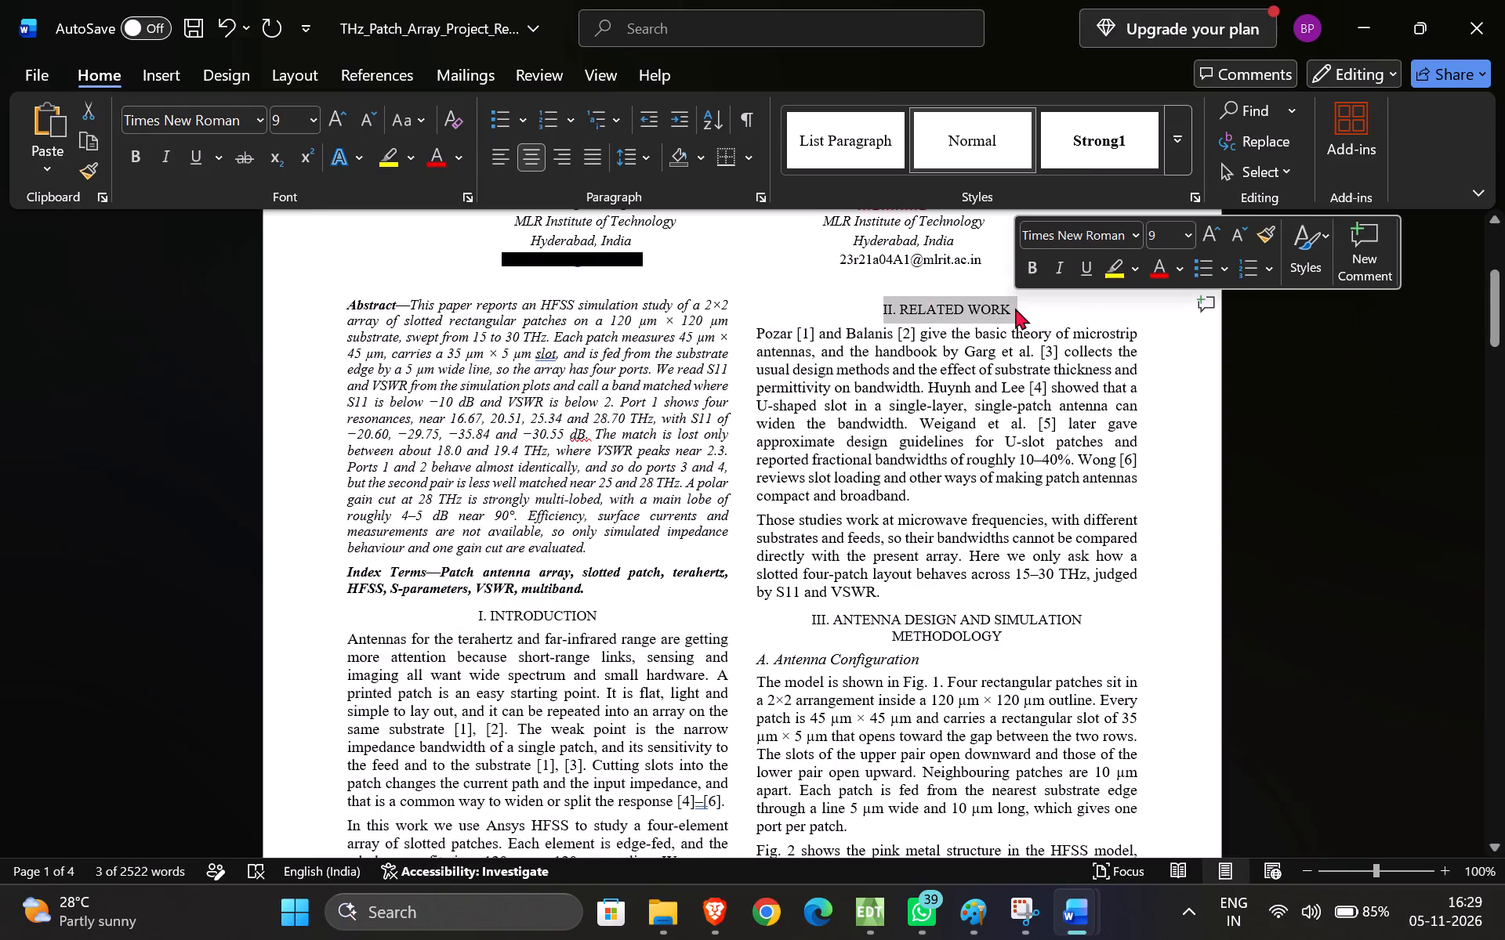
key(ctrl+b)
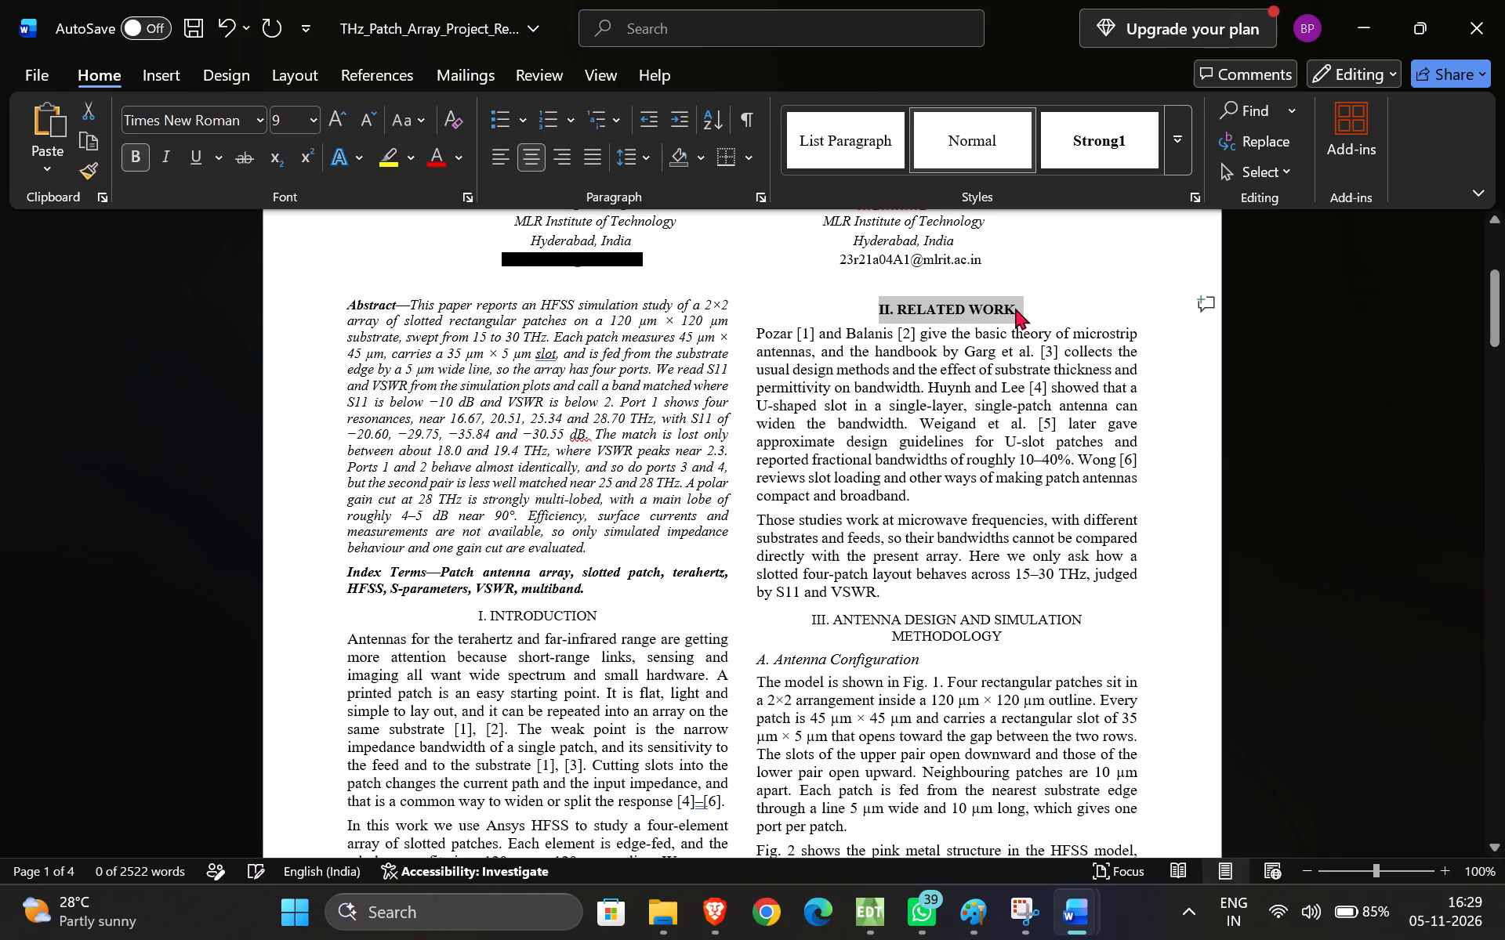
Make the "III. ANTENNA DESIGN AND SIMULATION METHODOLOGY" and "I. INTRODUCTION" headings bold.
drag(1004, 638, 884, 607)
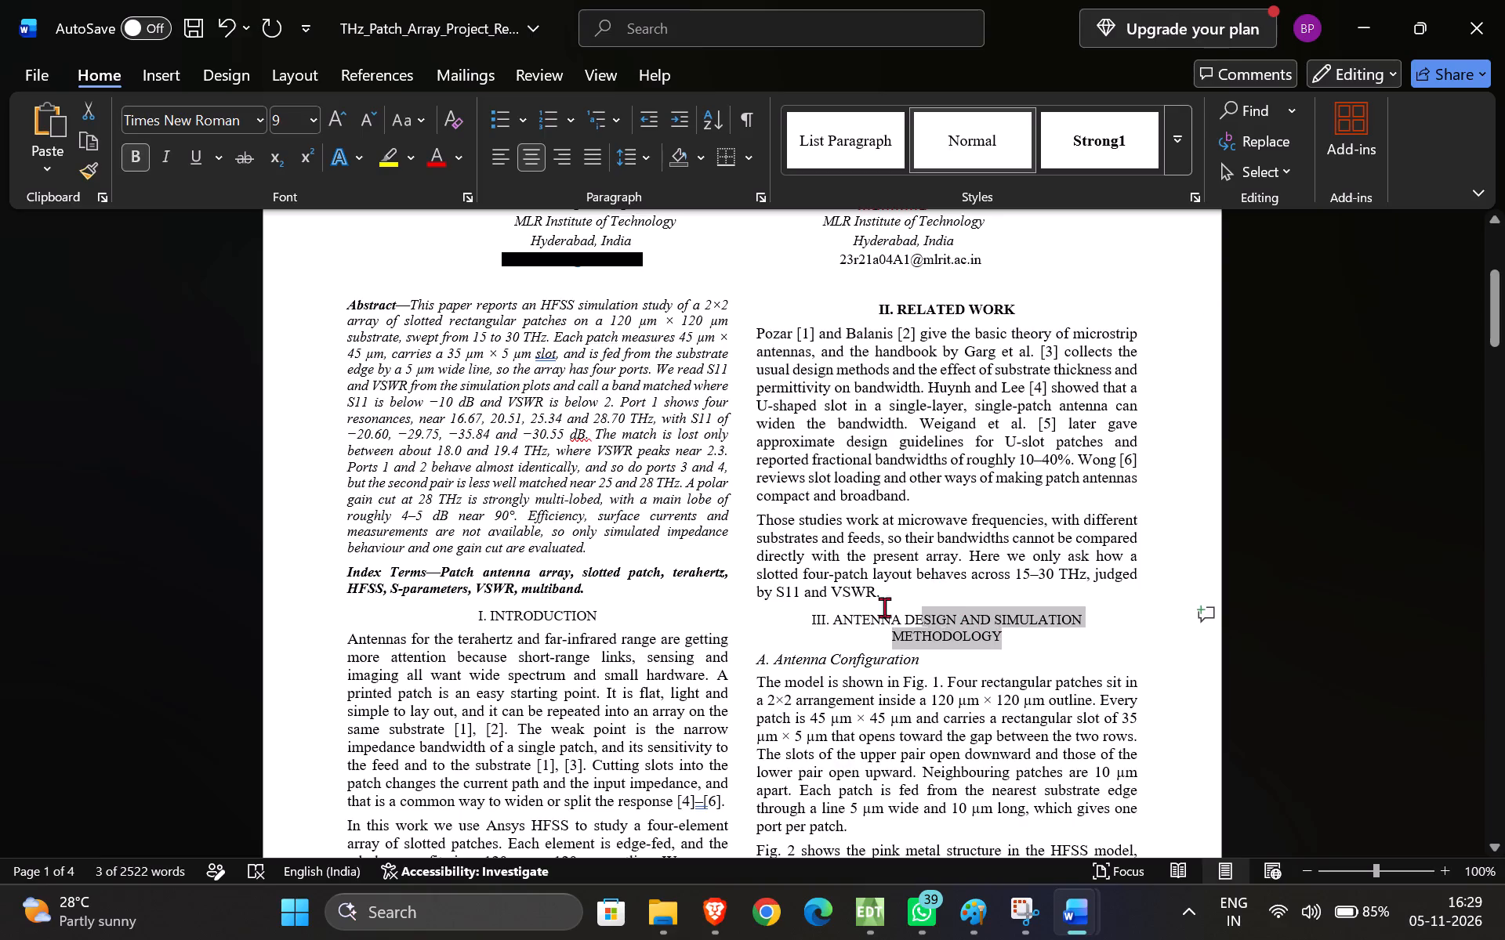
drag(884, 607, 821, 613)
key(ctrl+b)
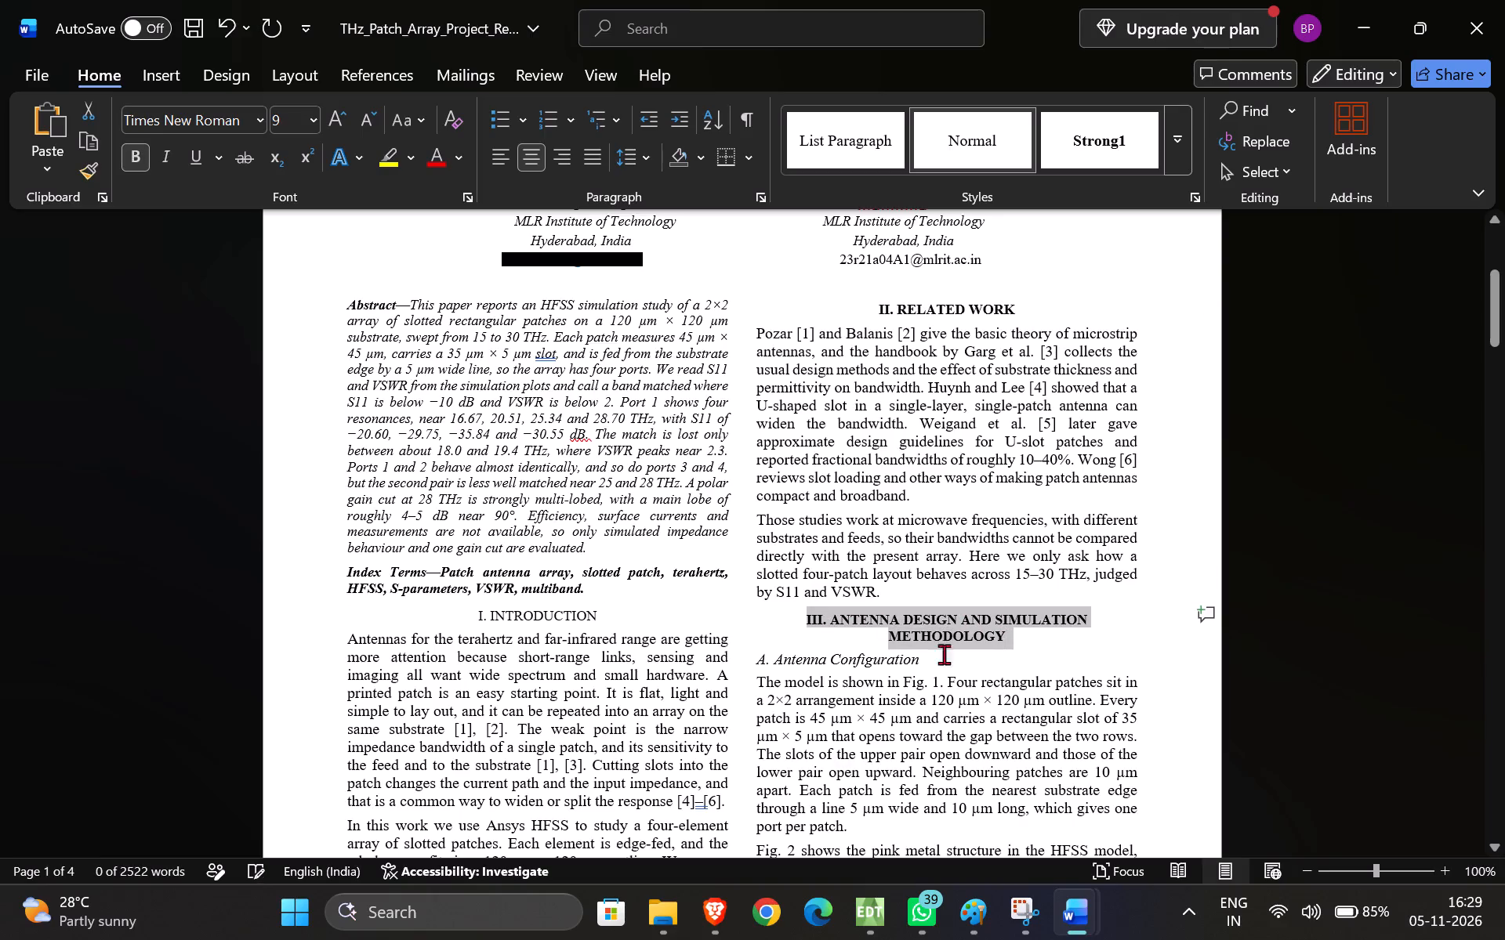
click(610, 616)
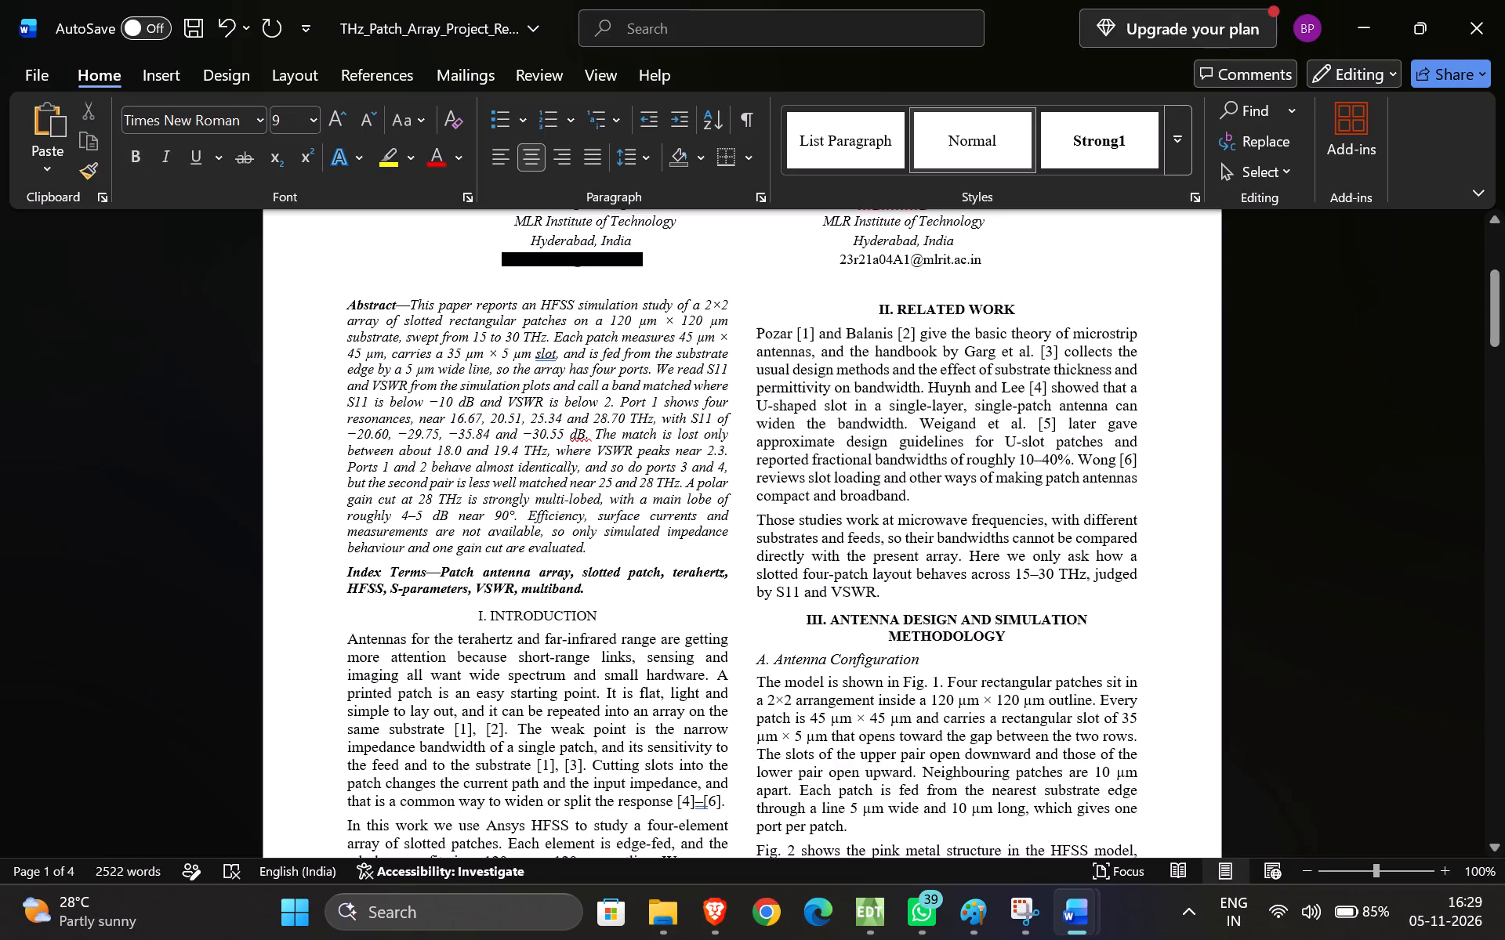
drag(602, 615, 445, 613)
key(ctrl+b)
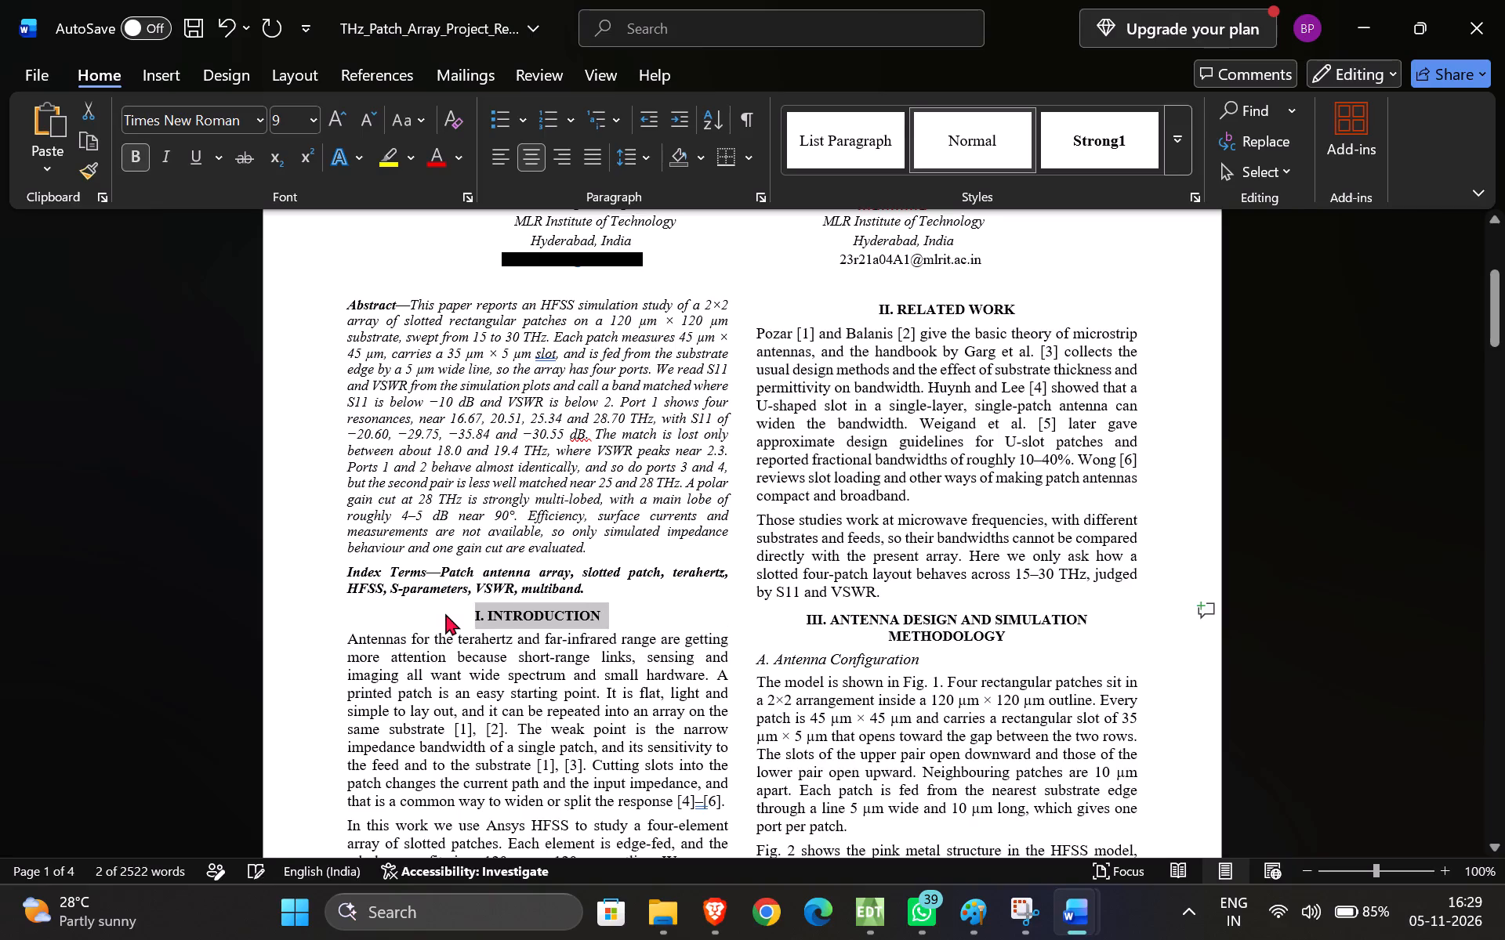
drag(445, 613, 763, 689)
scroll(763, 689, down, 1)
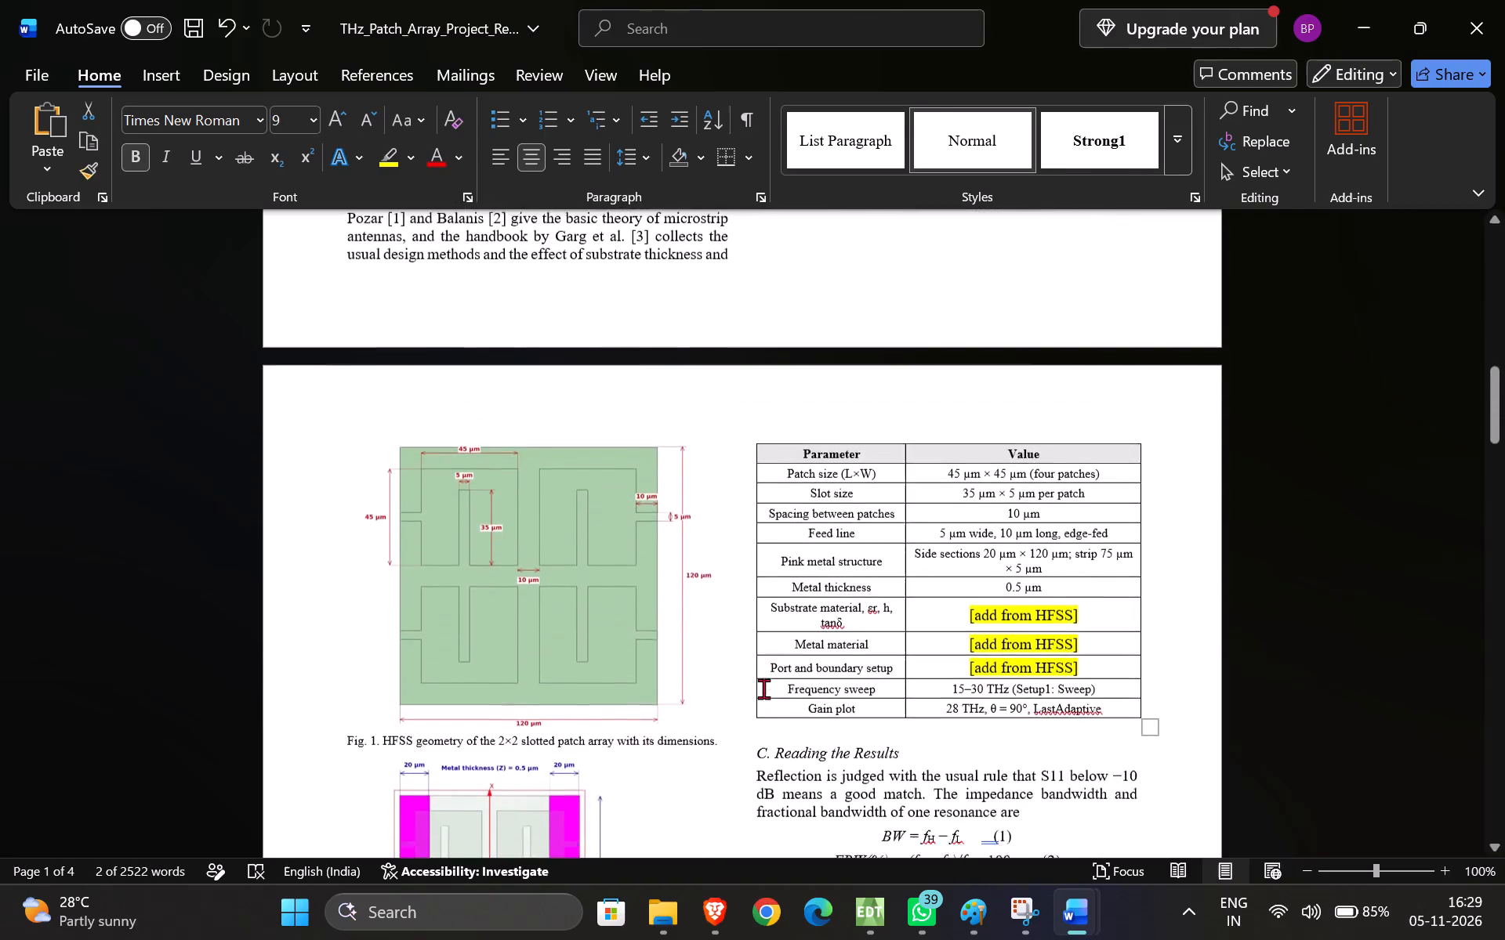
scroll(763, 689, down, 1)
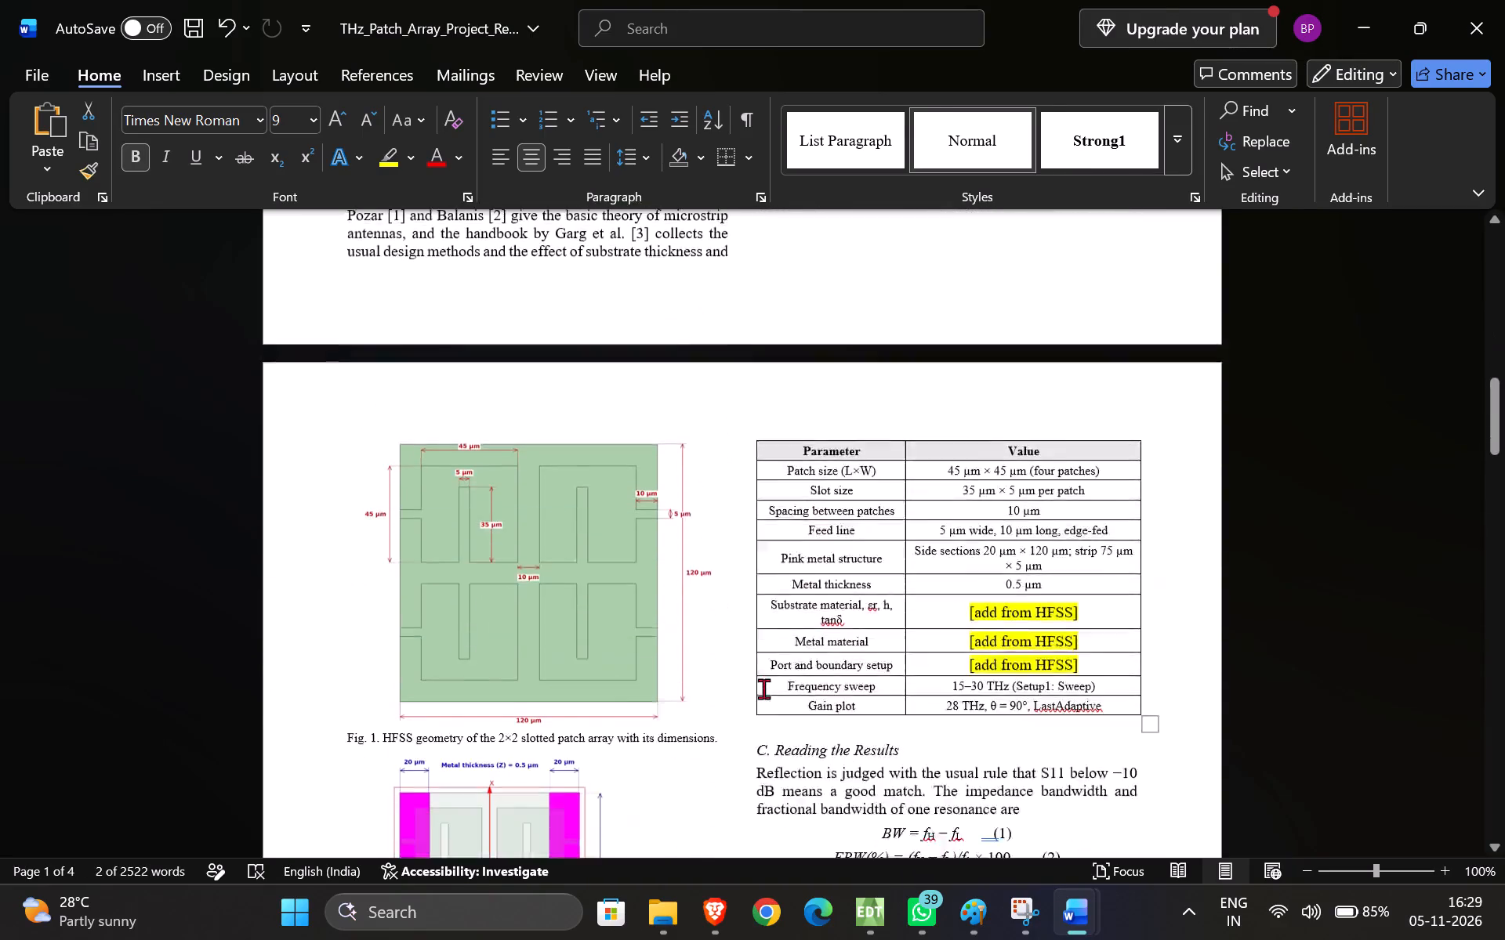
right_click(501, 696)
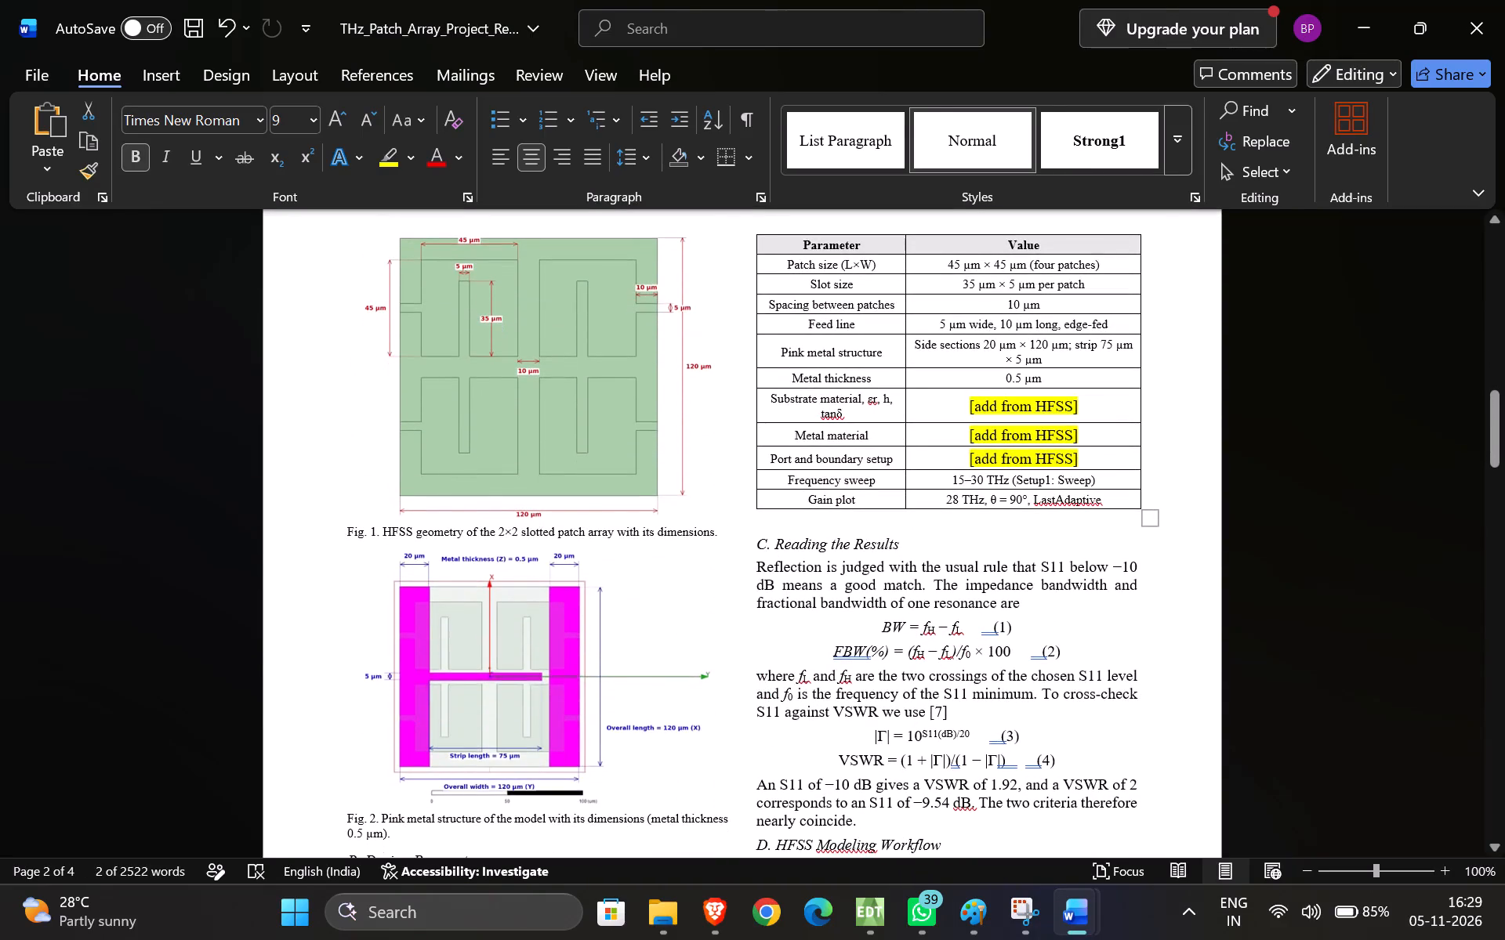
click(610, 308)
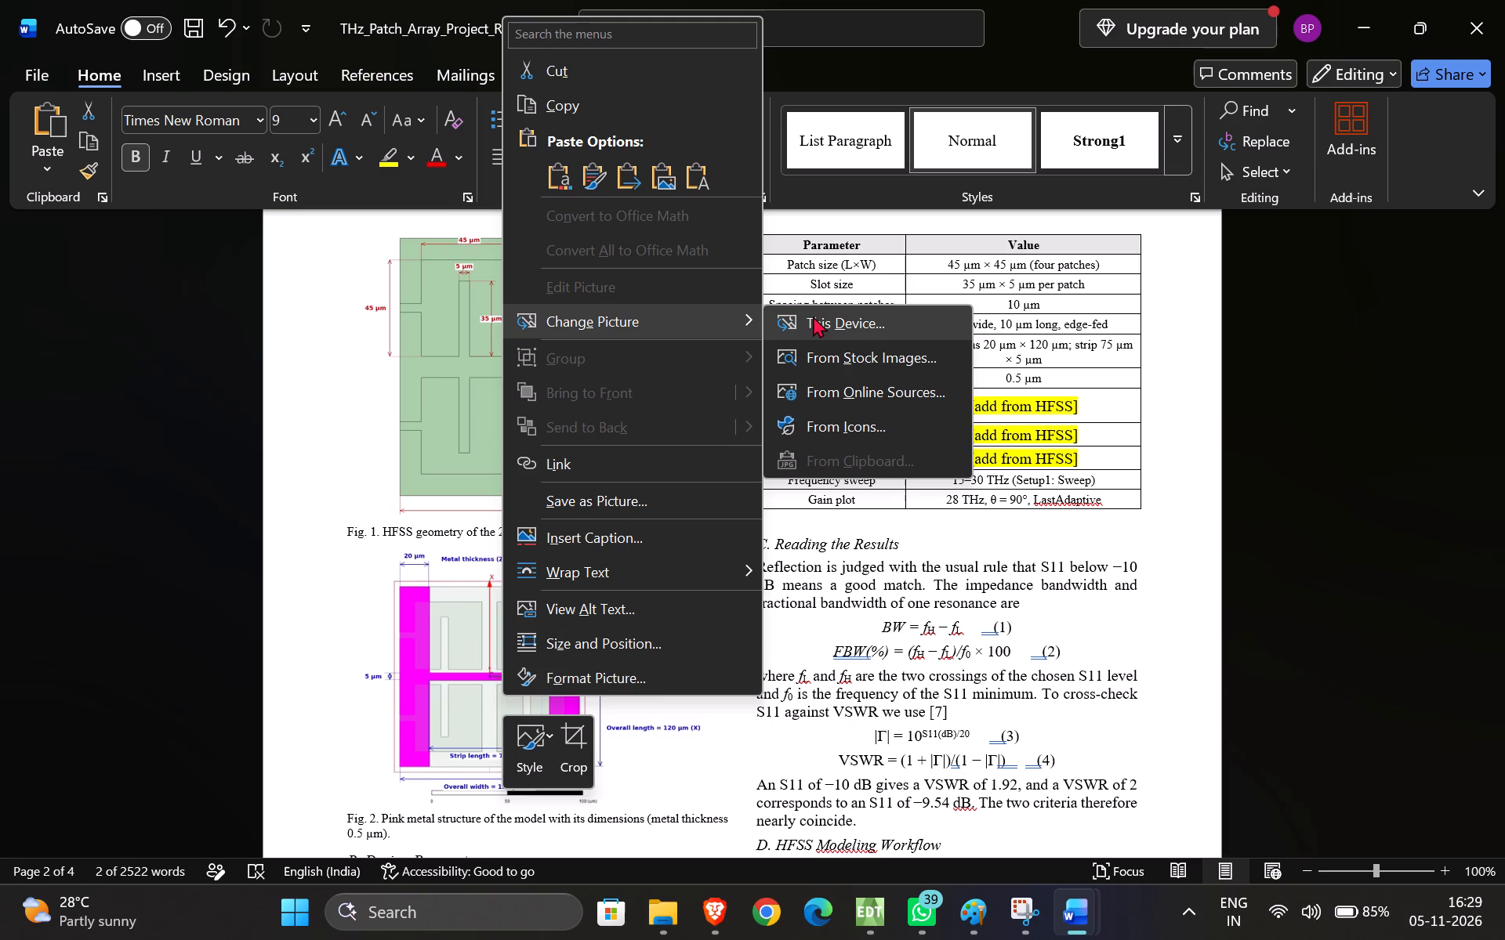
click(895, 306)
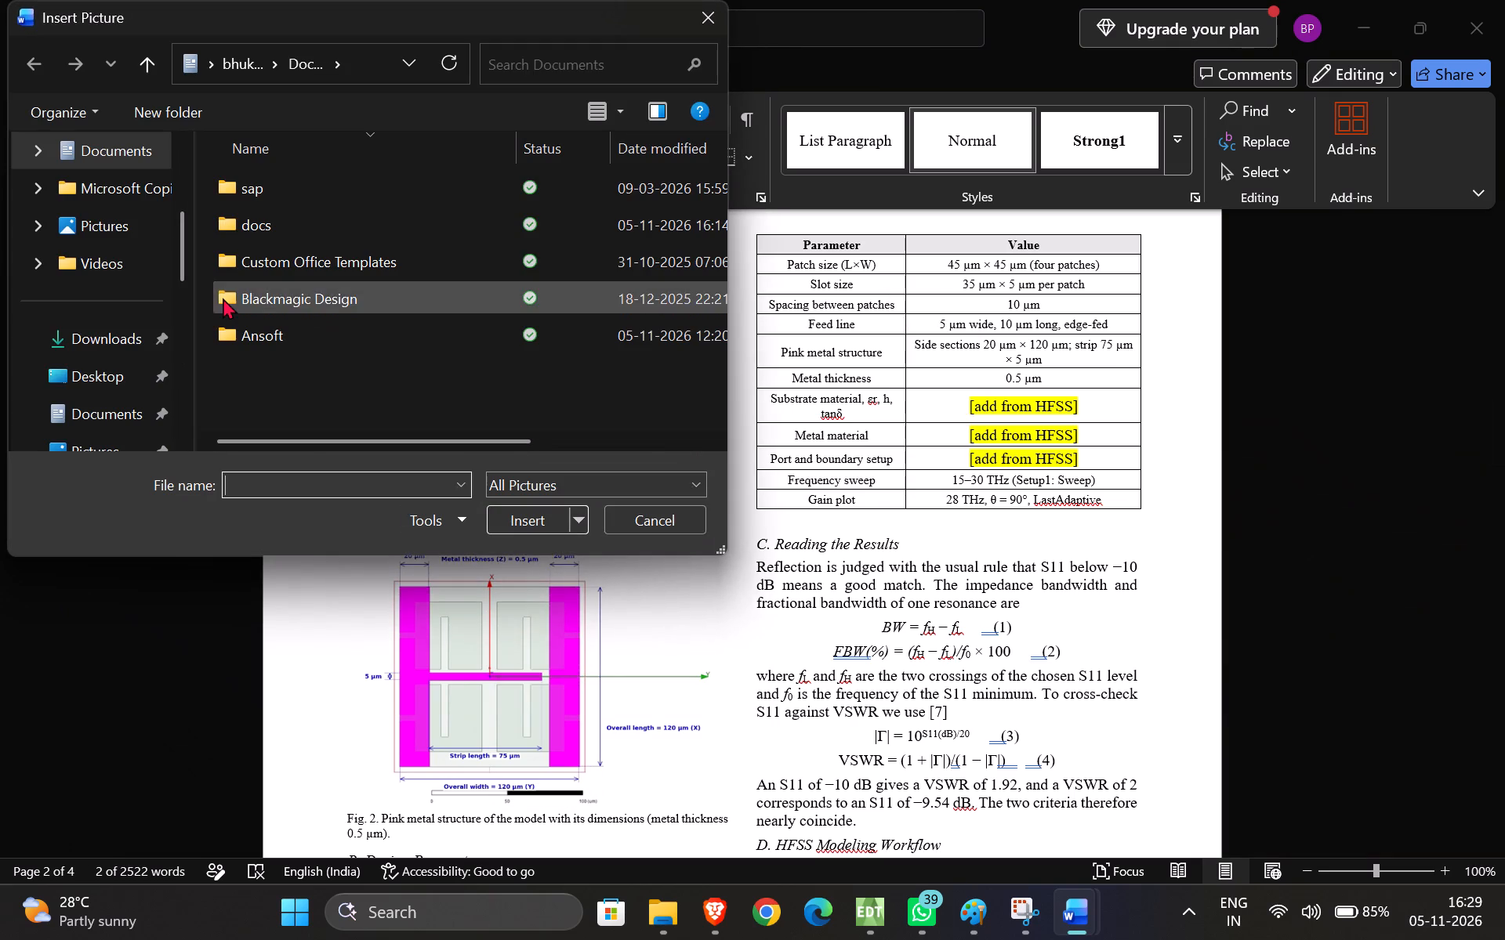
double_click(76, 222)
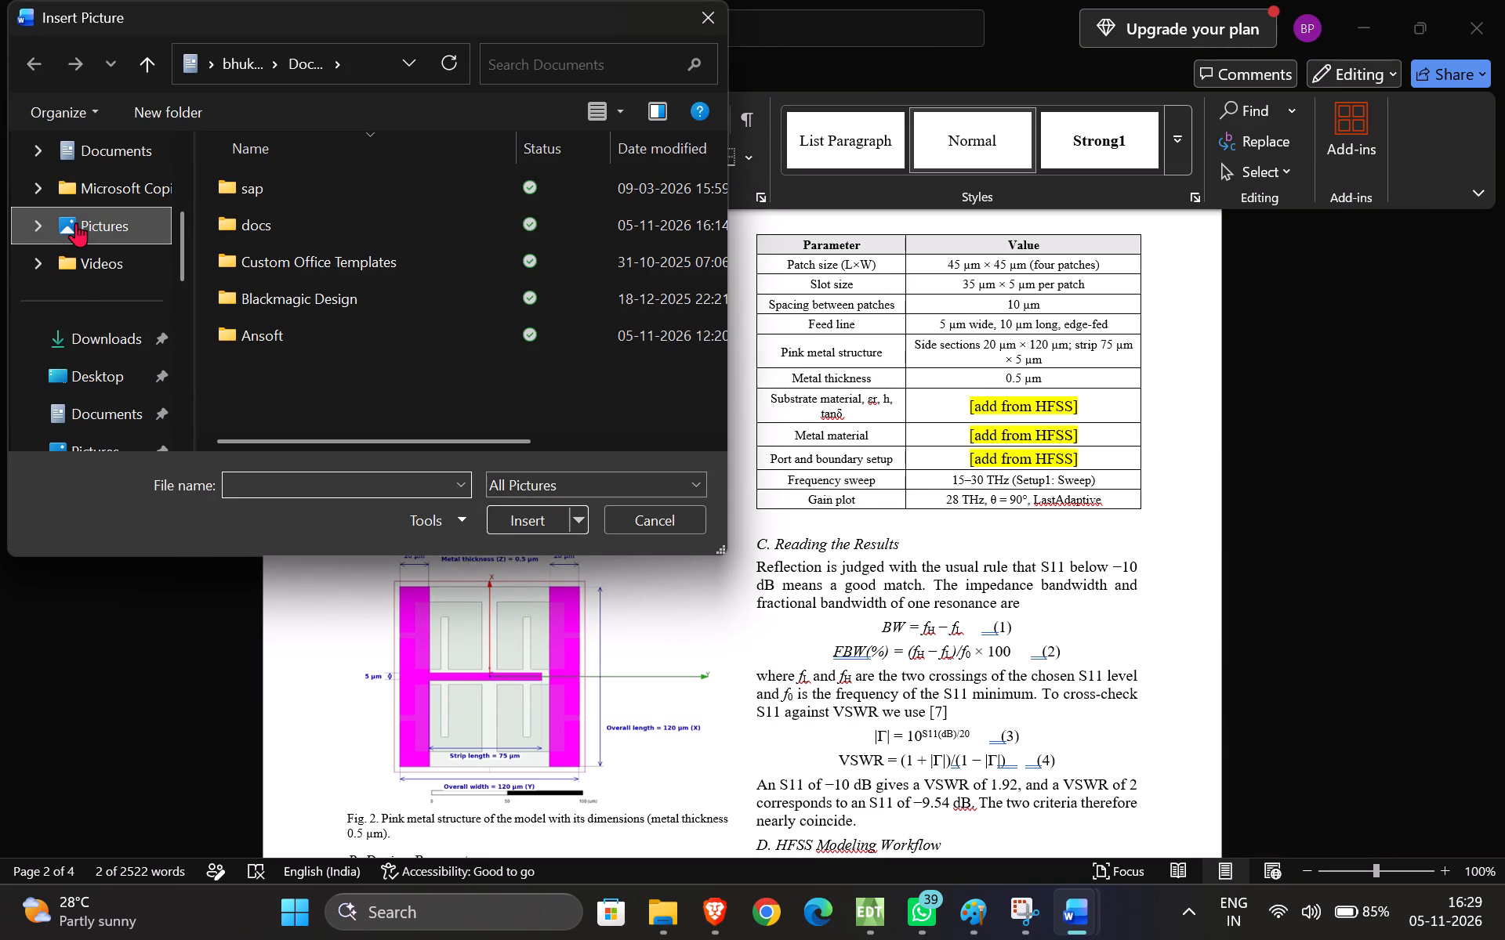
double_click(317, 354)
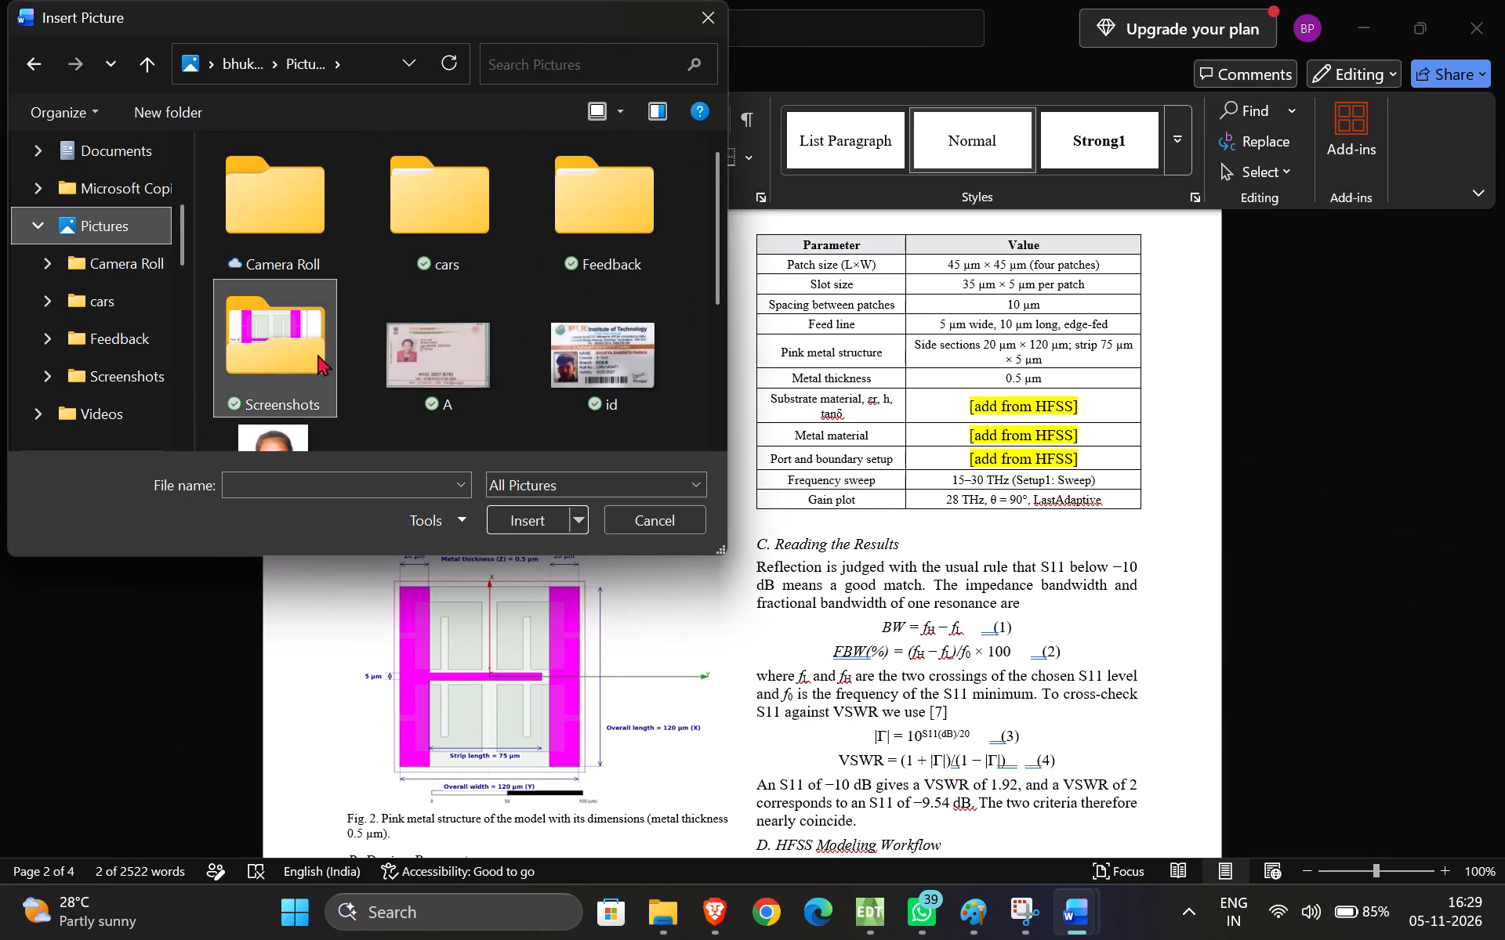
scroll(485, 376, down, 12)
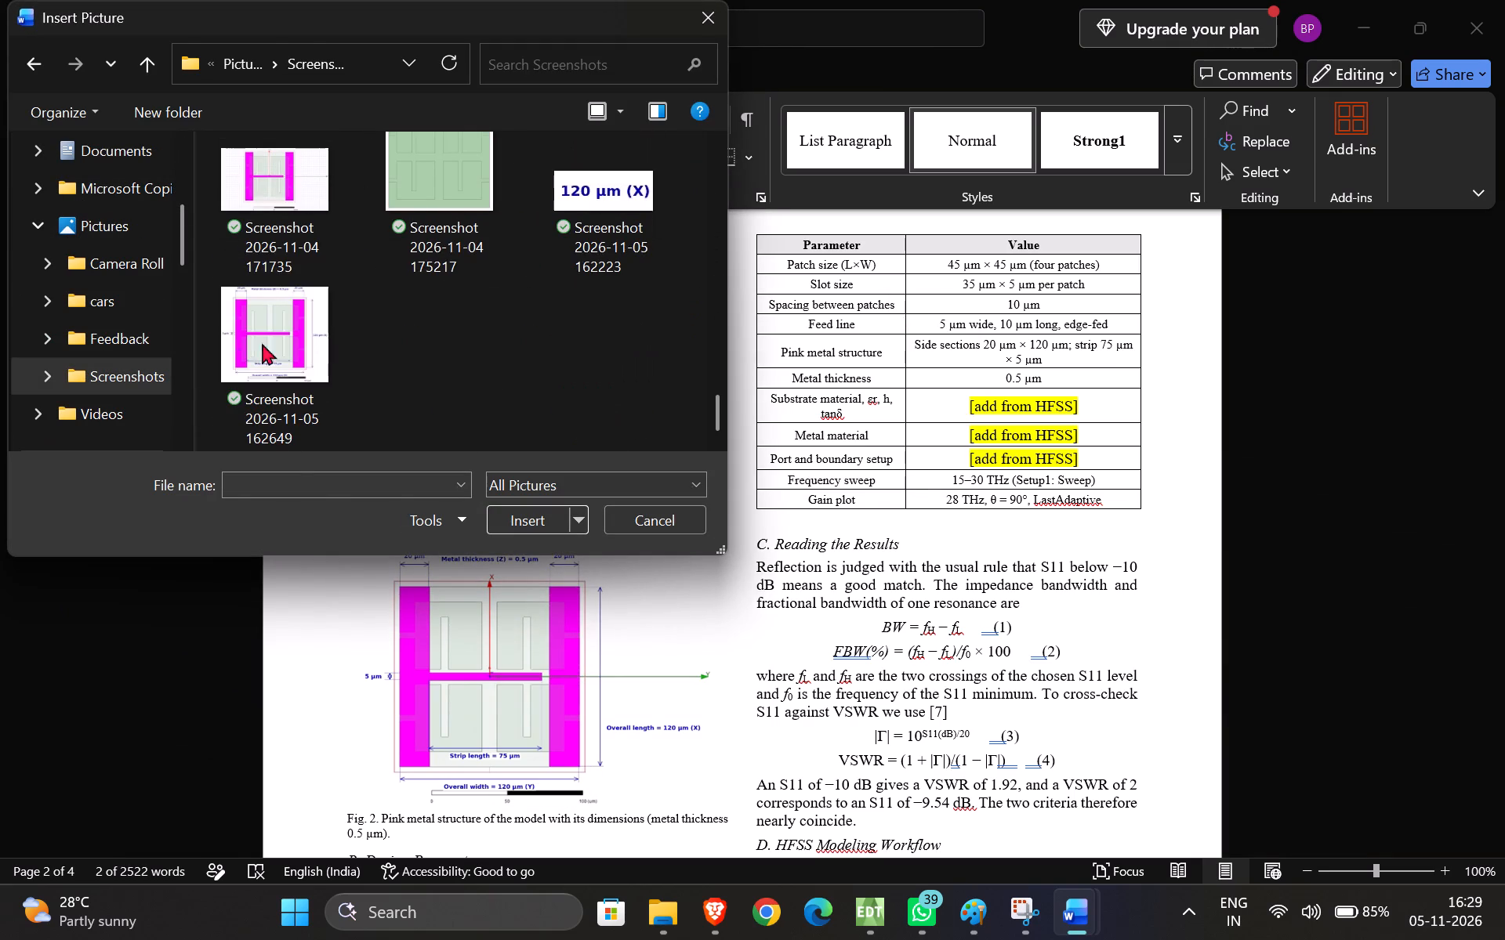
click(231, 332)
click(525, 511)
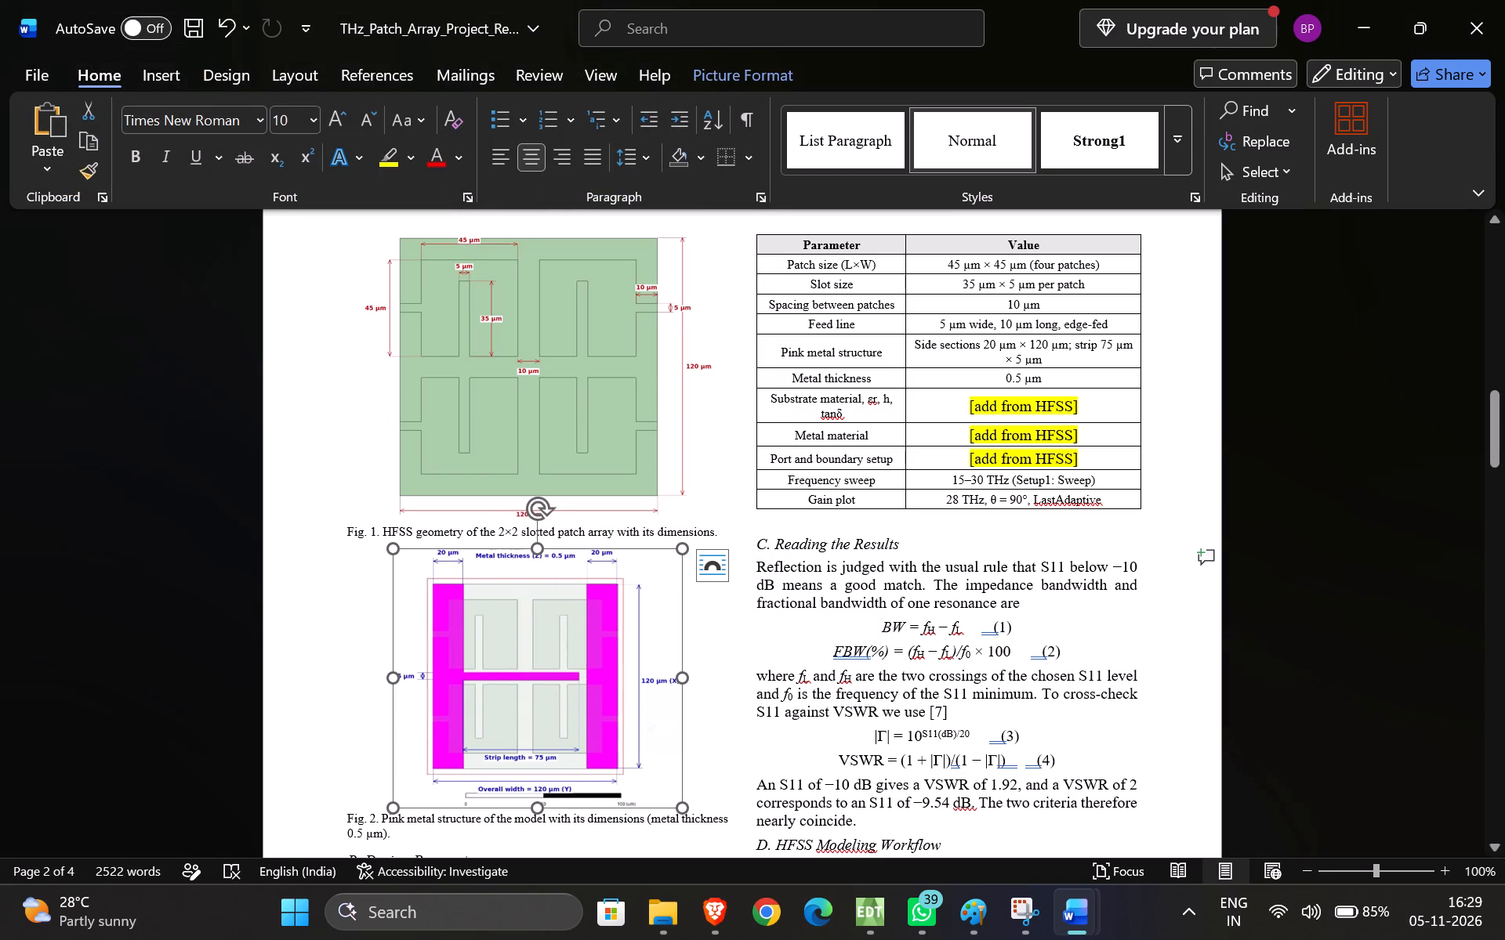
Stretch the Fig. 2 picture slightly taller and wider within its column.
click(720, 765)
click(533, 710)
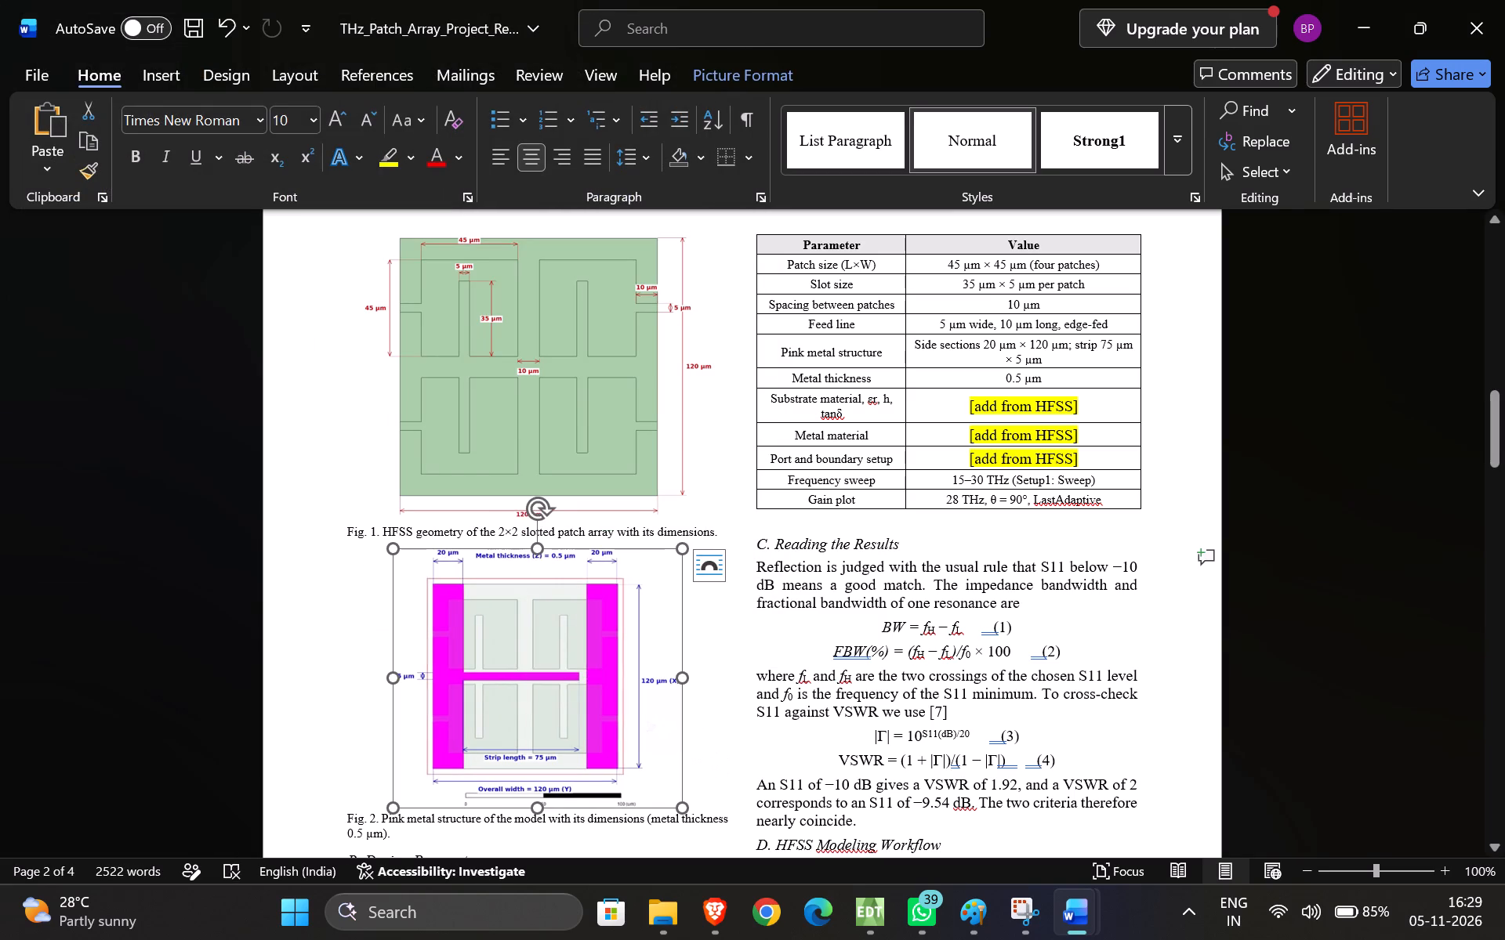
click(524, 299)
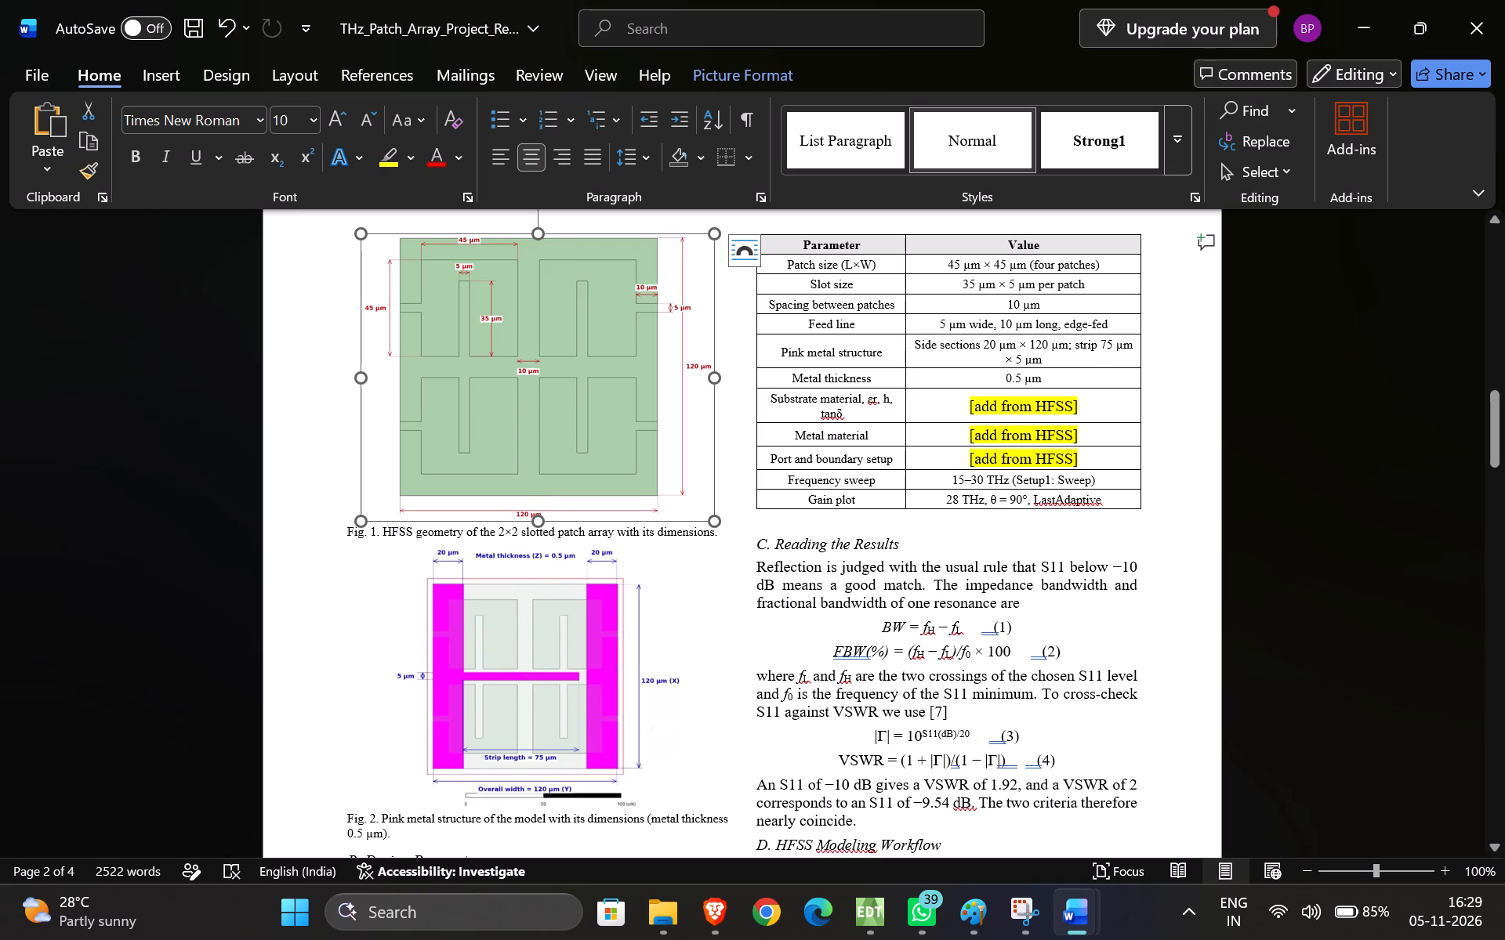
click(579, 655)
drag(540, 807, 540, 841)
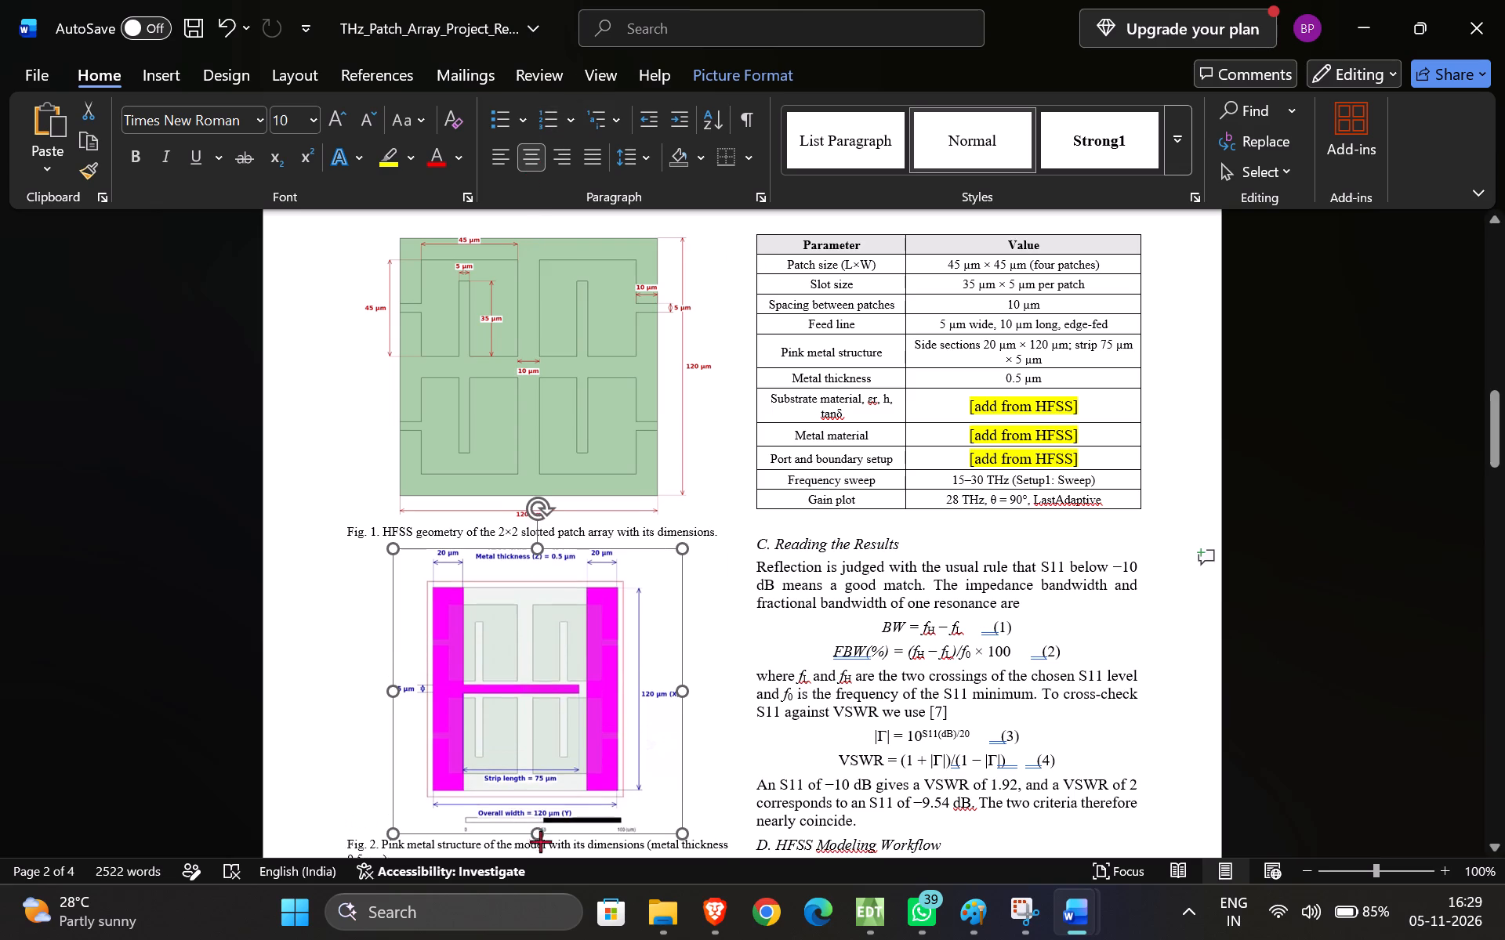
drag(540, 841, 547, 815)
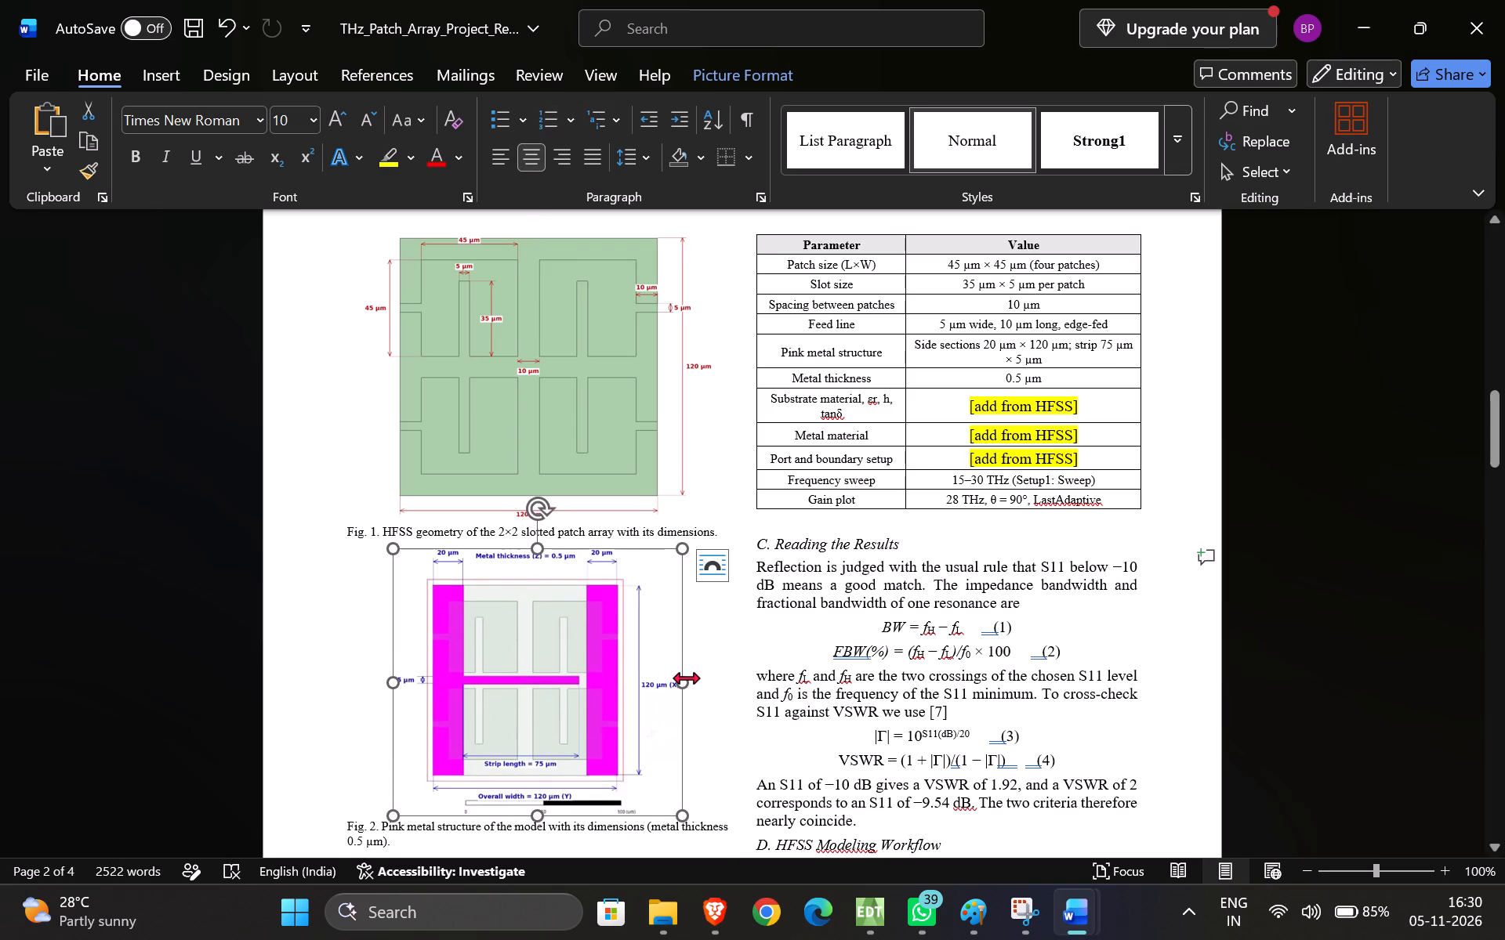
drag(686, 678, 698, 678)
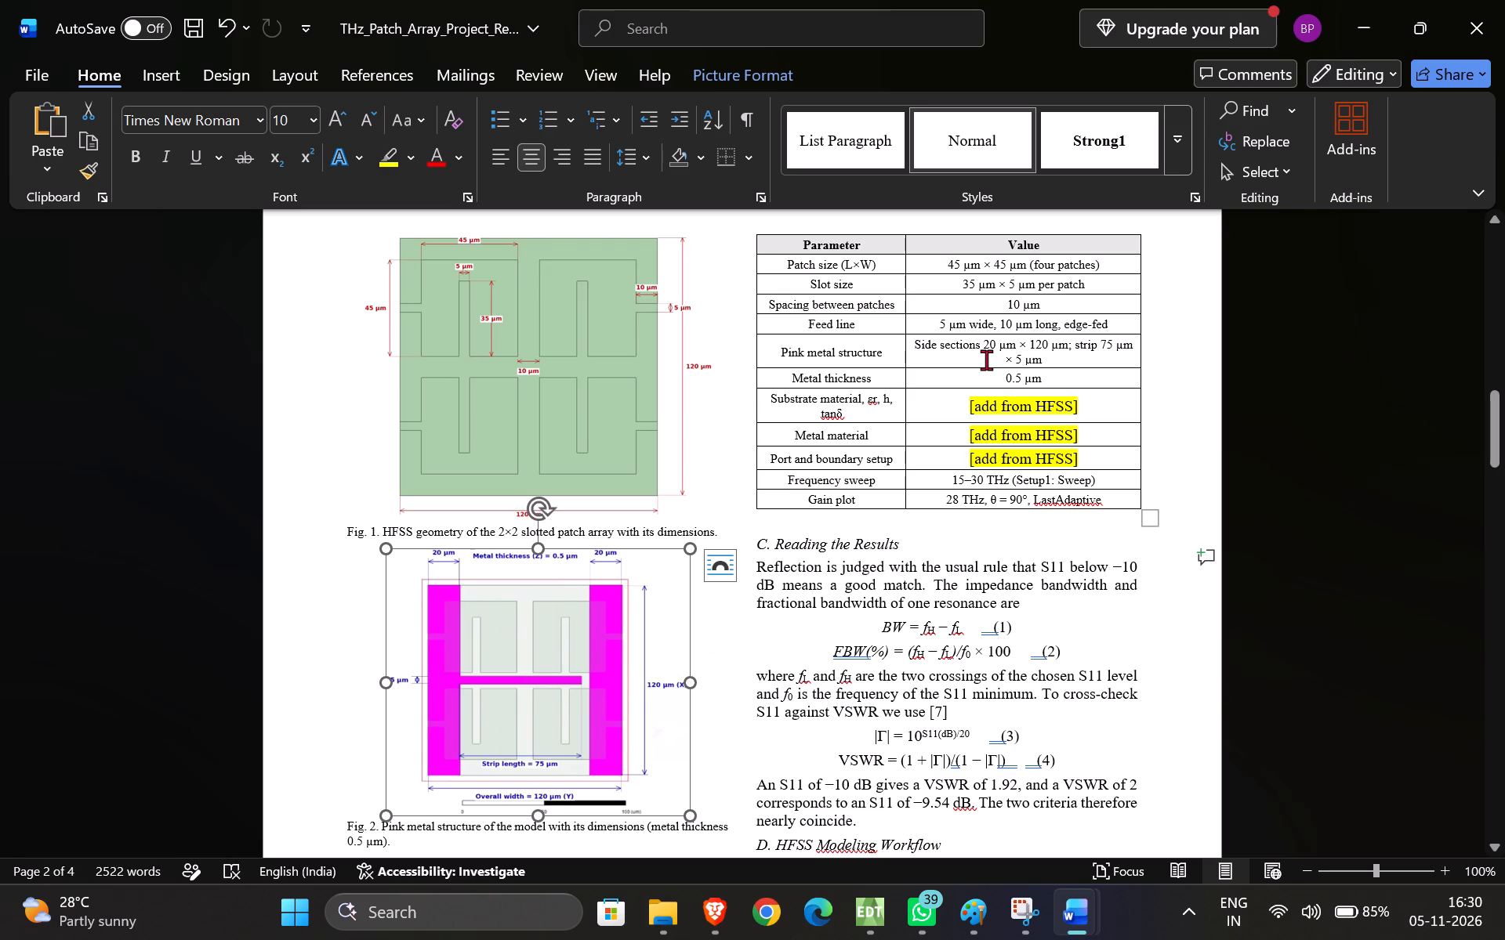
Replace the parameter table's placeholders with "polymide" for the substrate material and "copper" for the metal material.
drag(1080, 406, 953, 414)
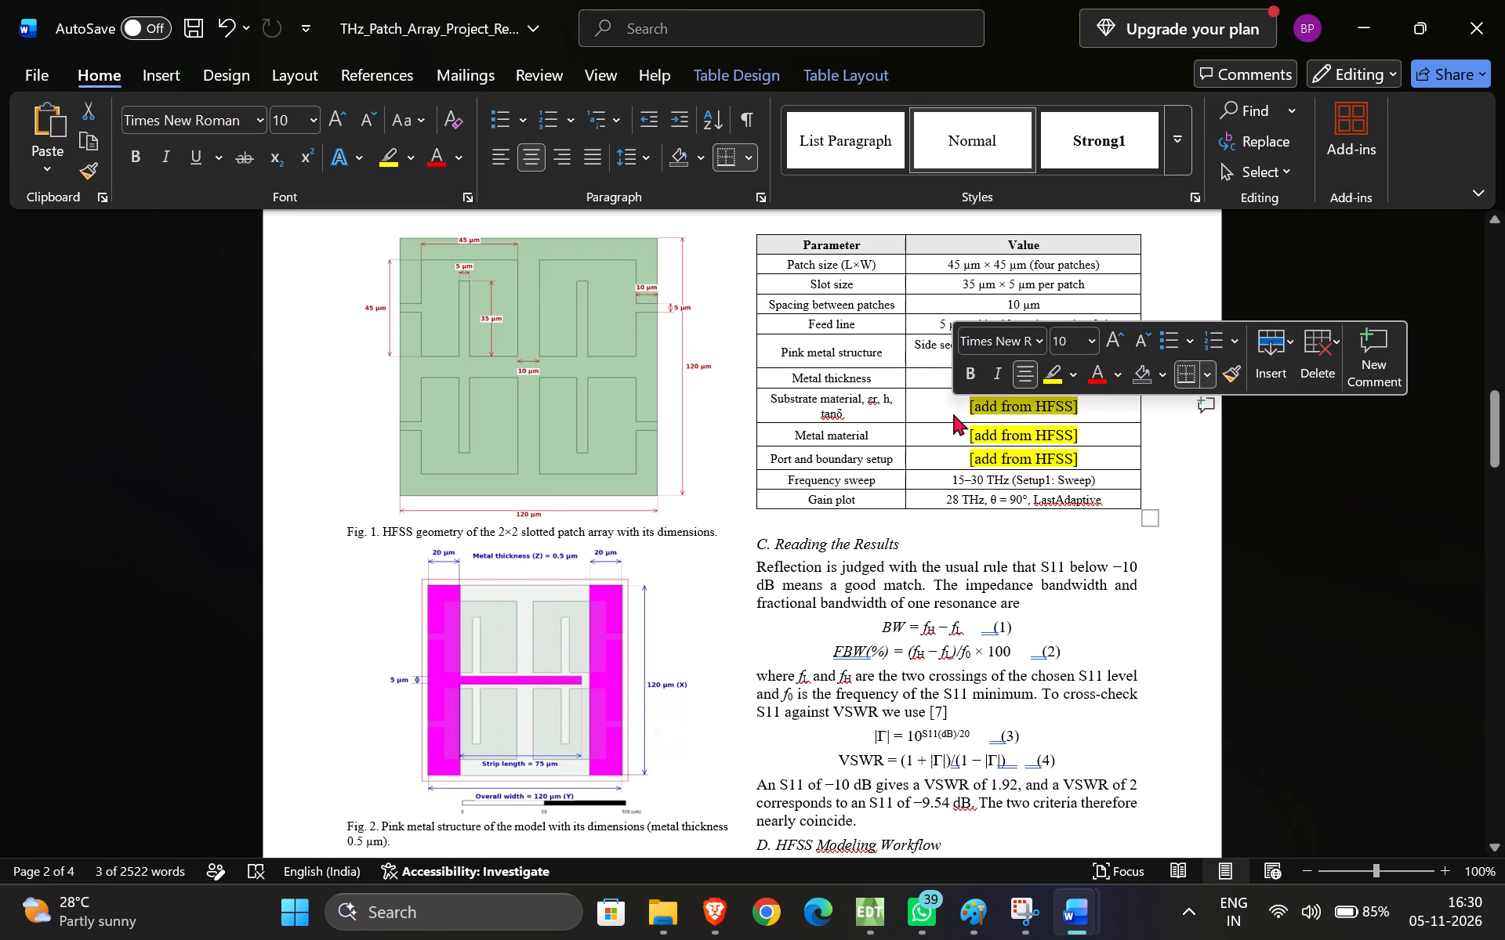
text(polymide)
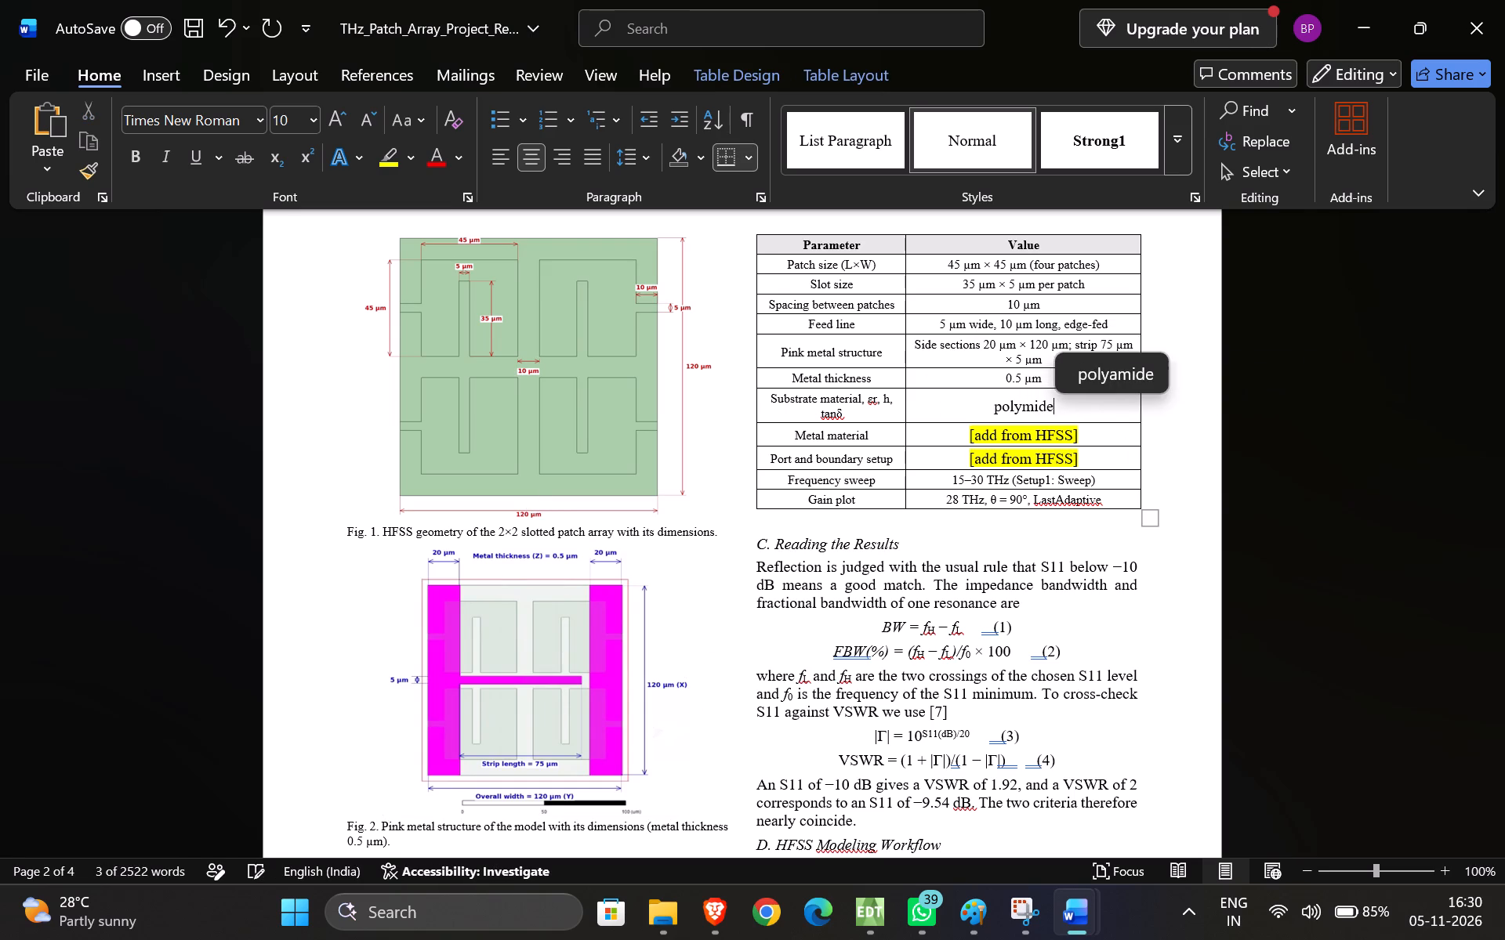
drag(1093, 437, 950, 444)
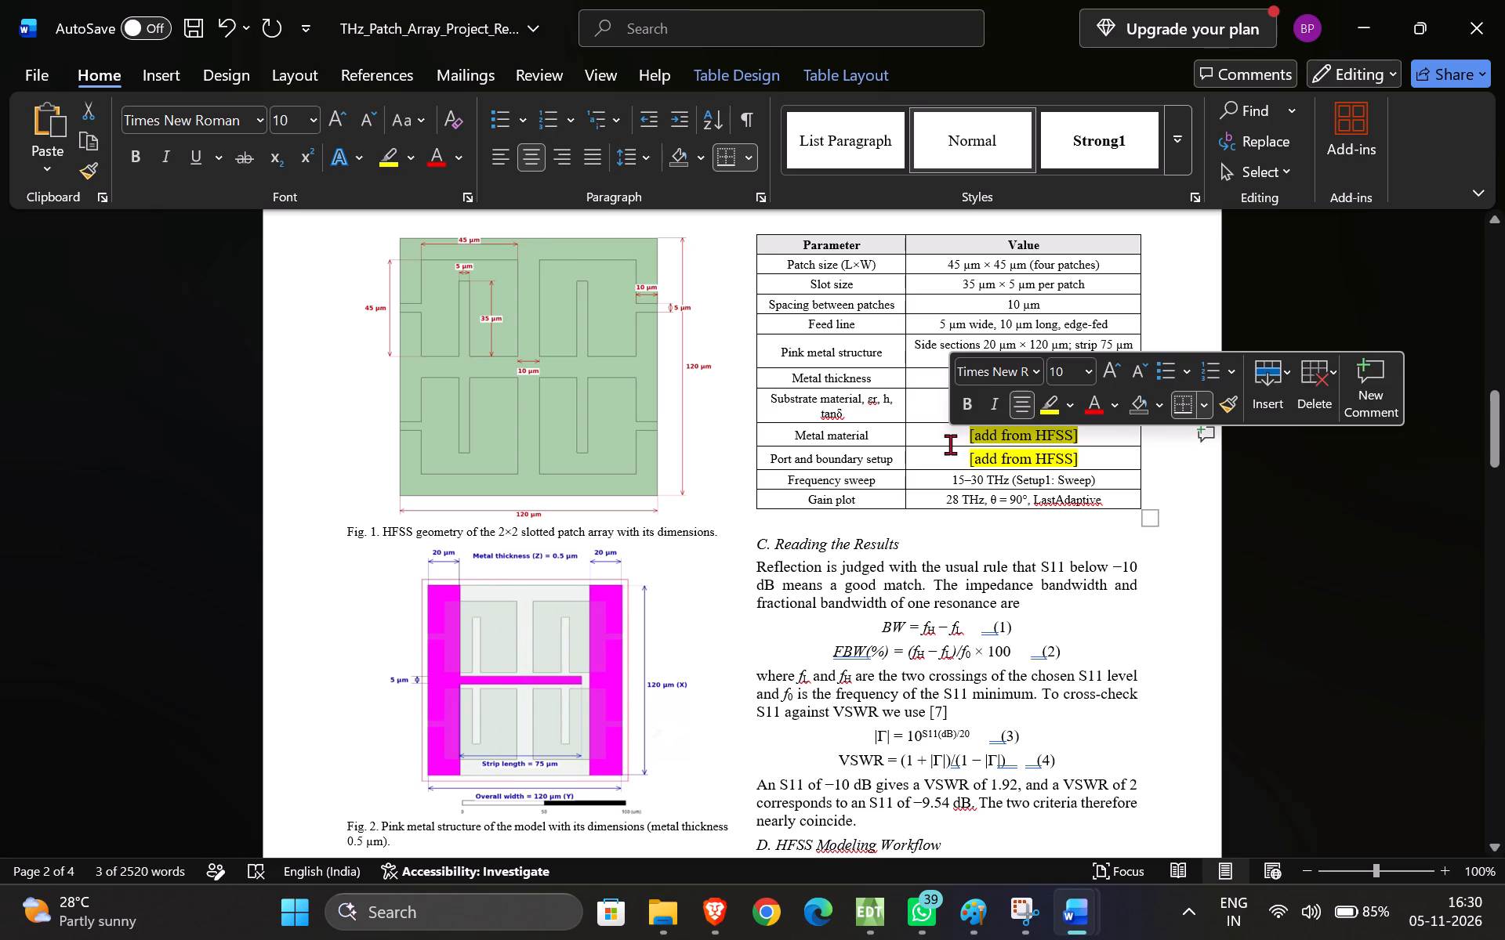
text(copper)
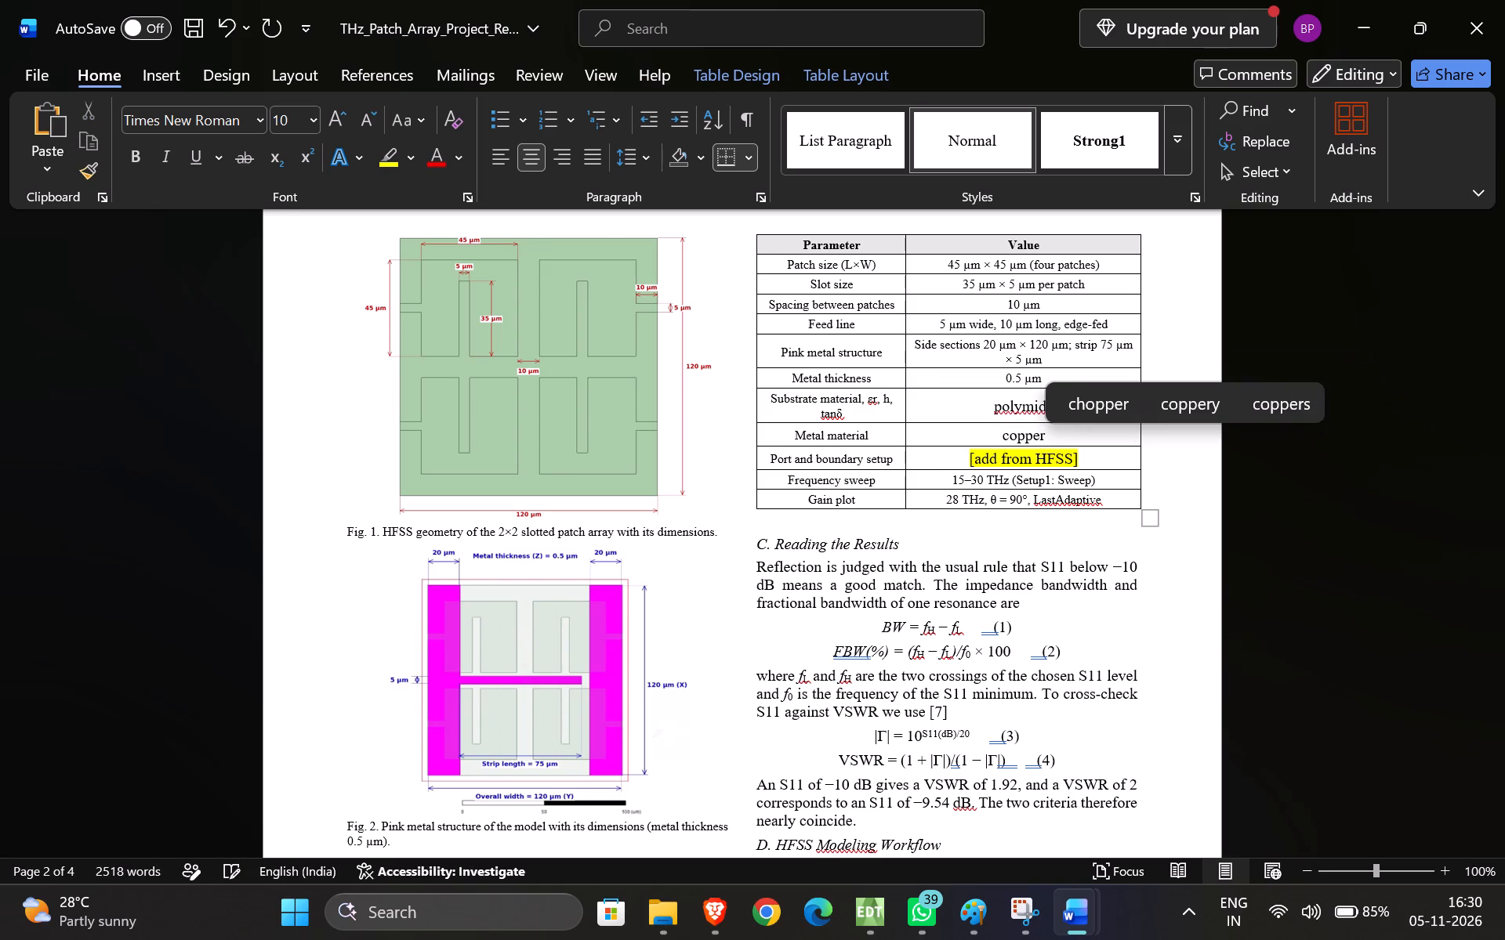
Check the PerfE1 boundary in the ANSYS HFSS project, and enter "Perfect E" as the report table's port and boundary setup value.
drag(1102, 460, 942, 447)
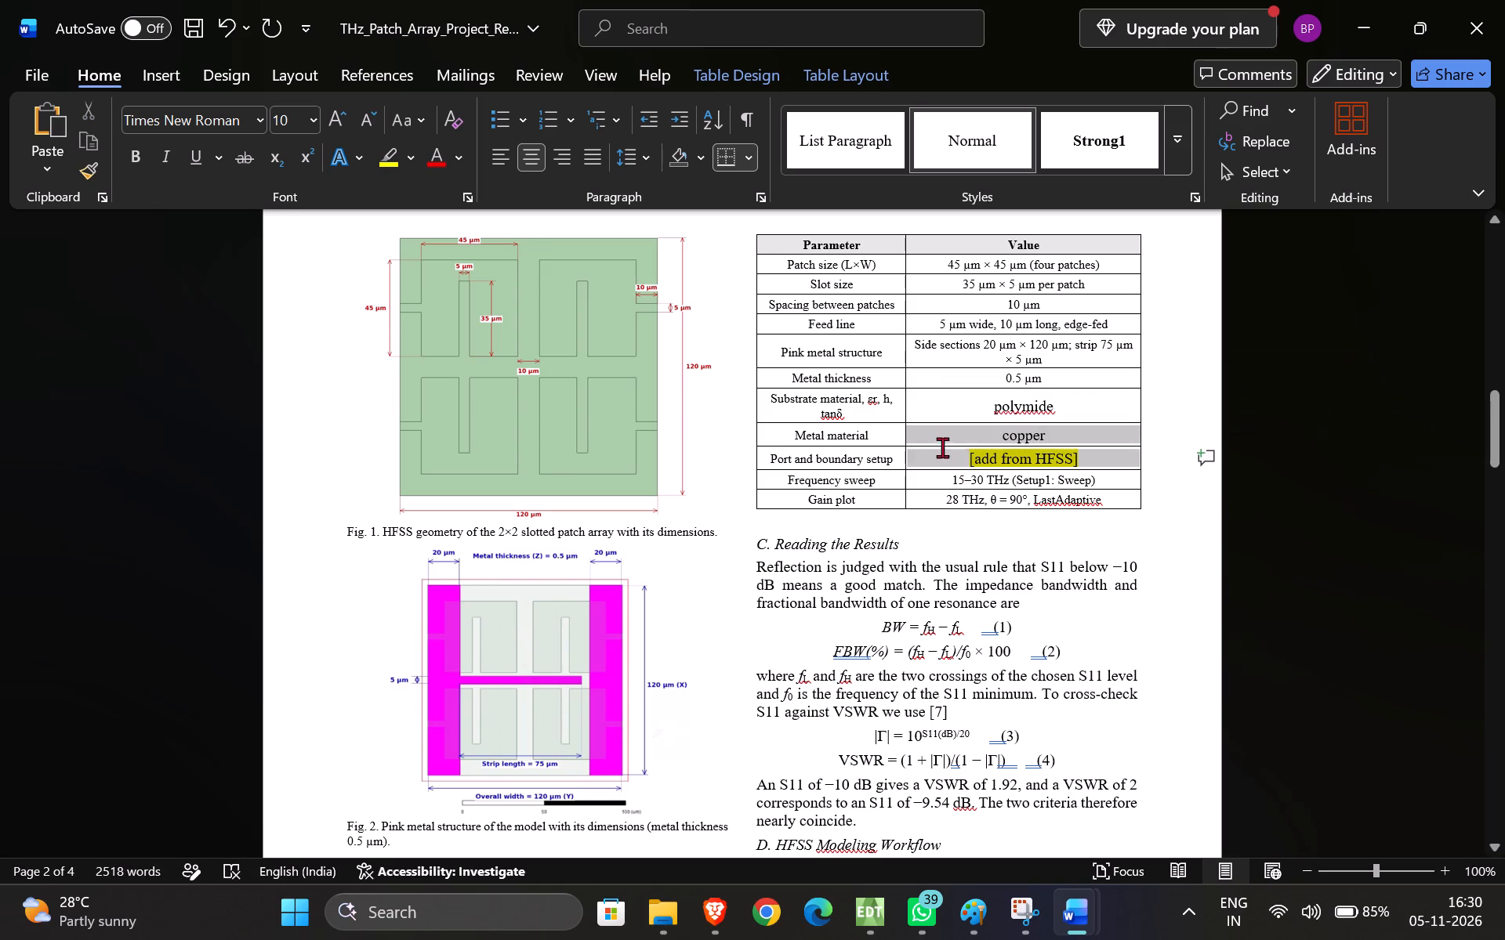
drag(942, 447, 967, 459)
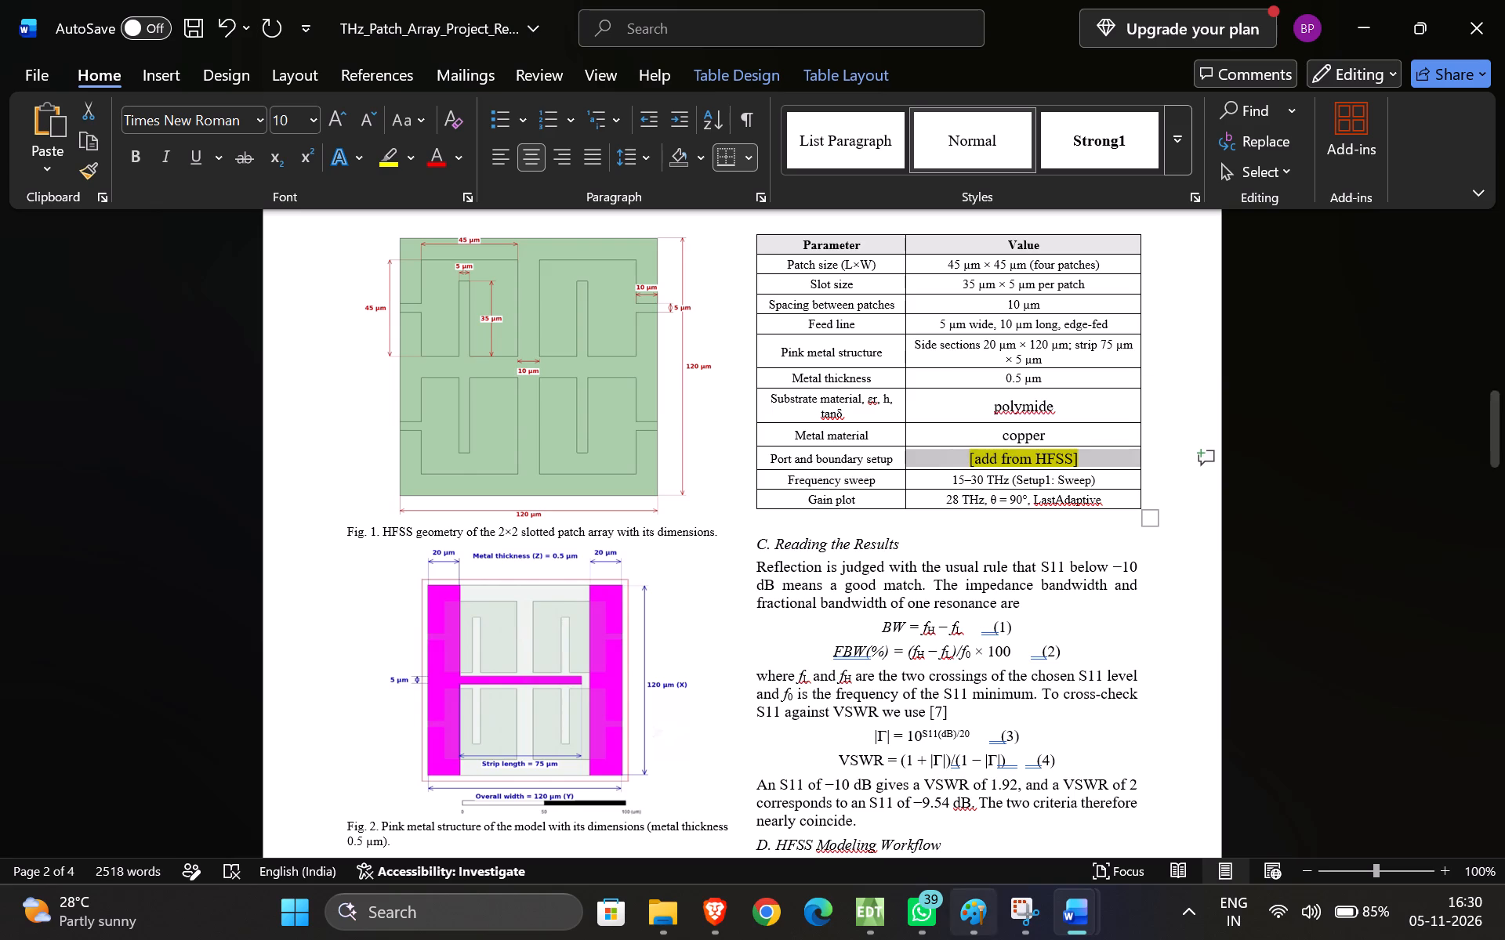
click(862, 916)
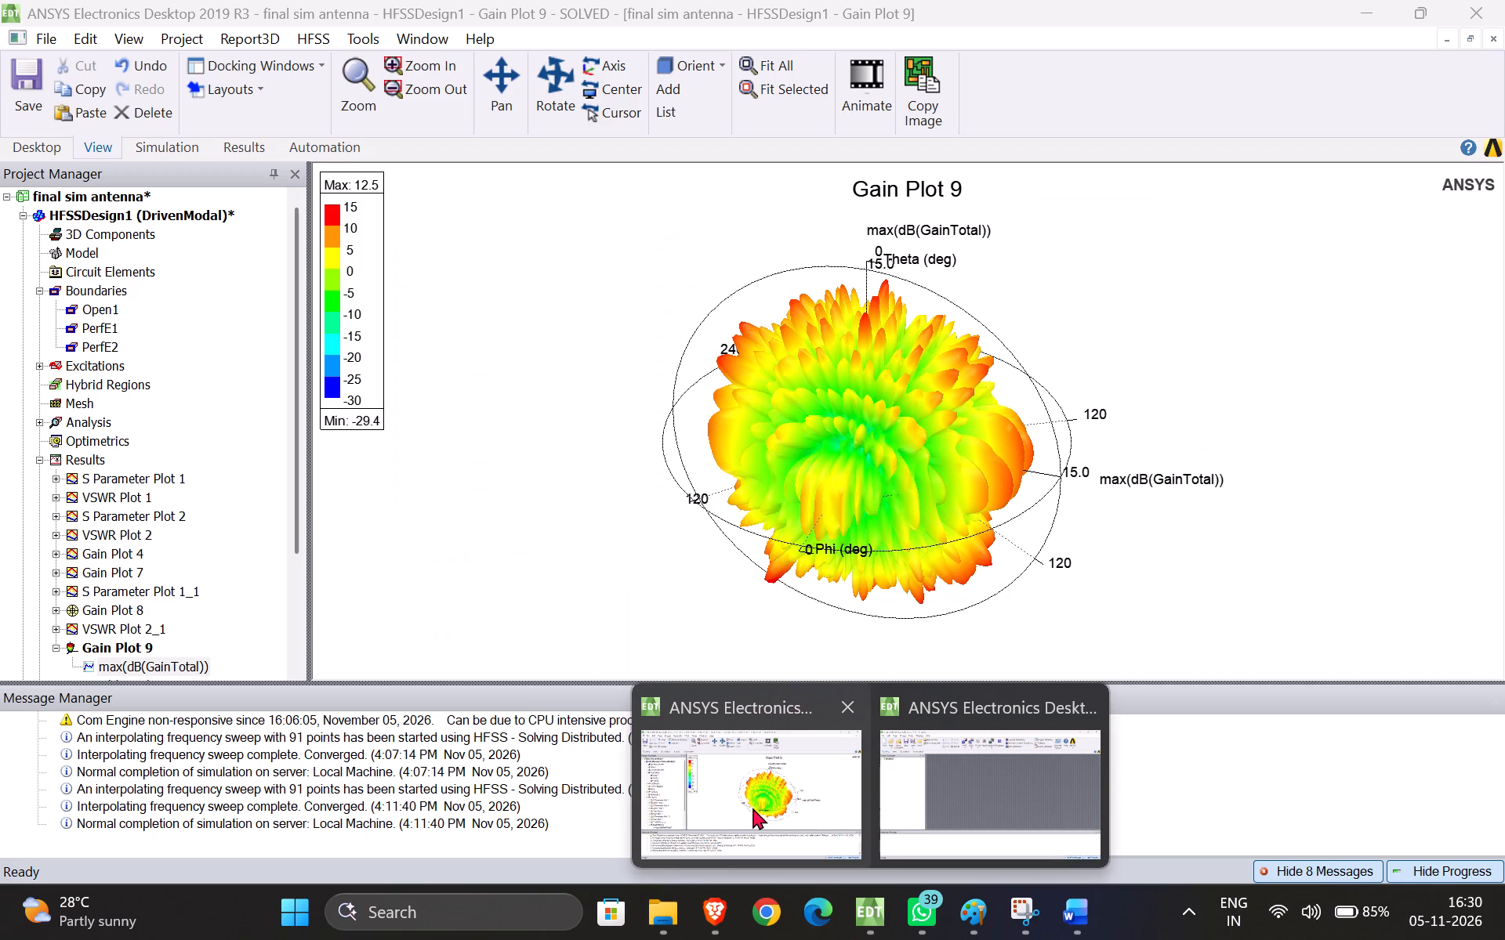
click(752, 808)
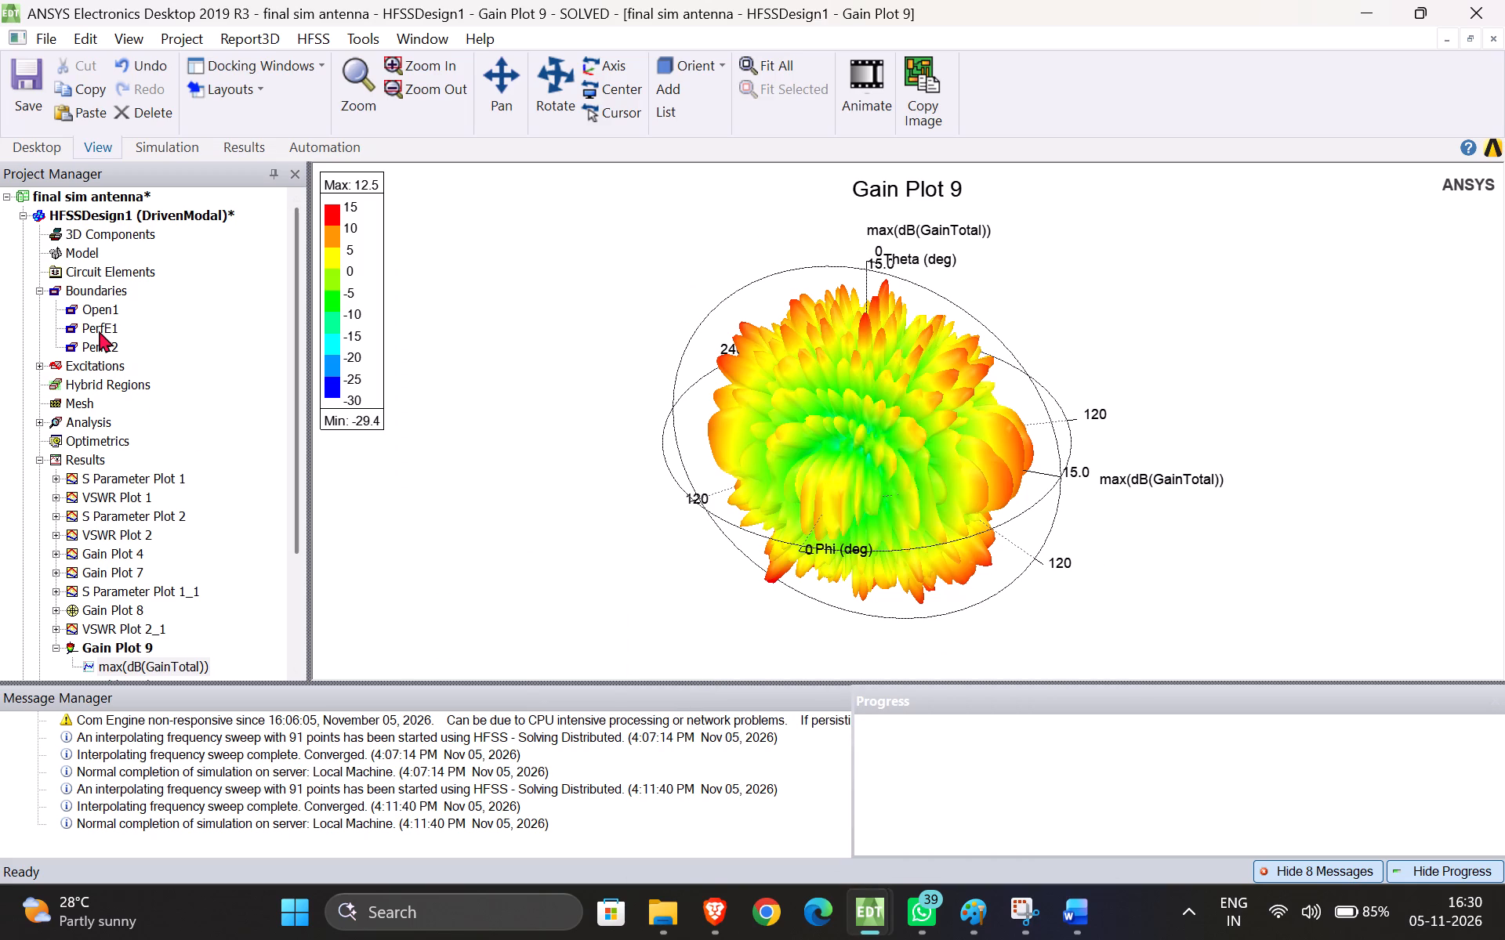
click(99, 331)
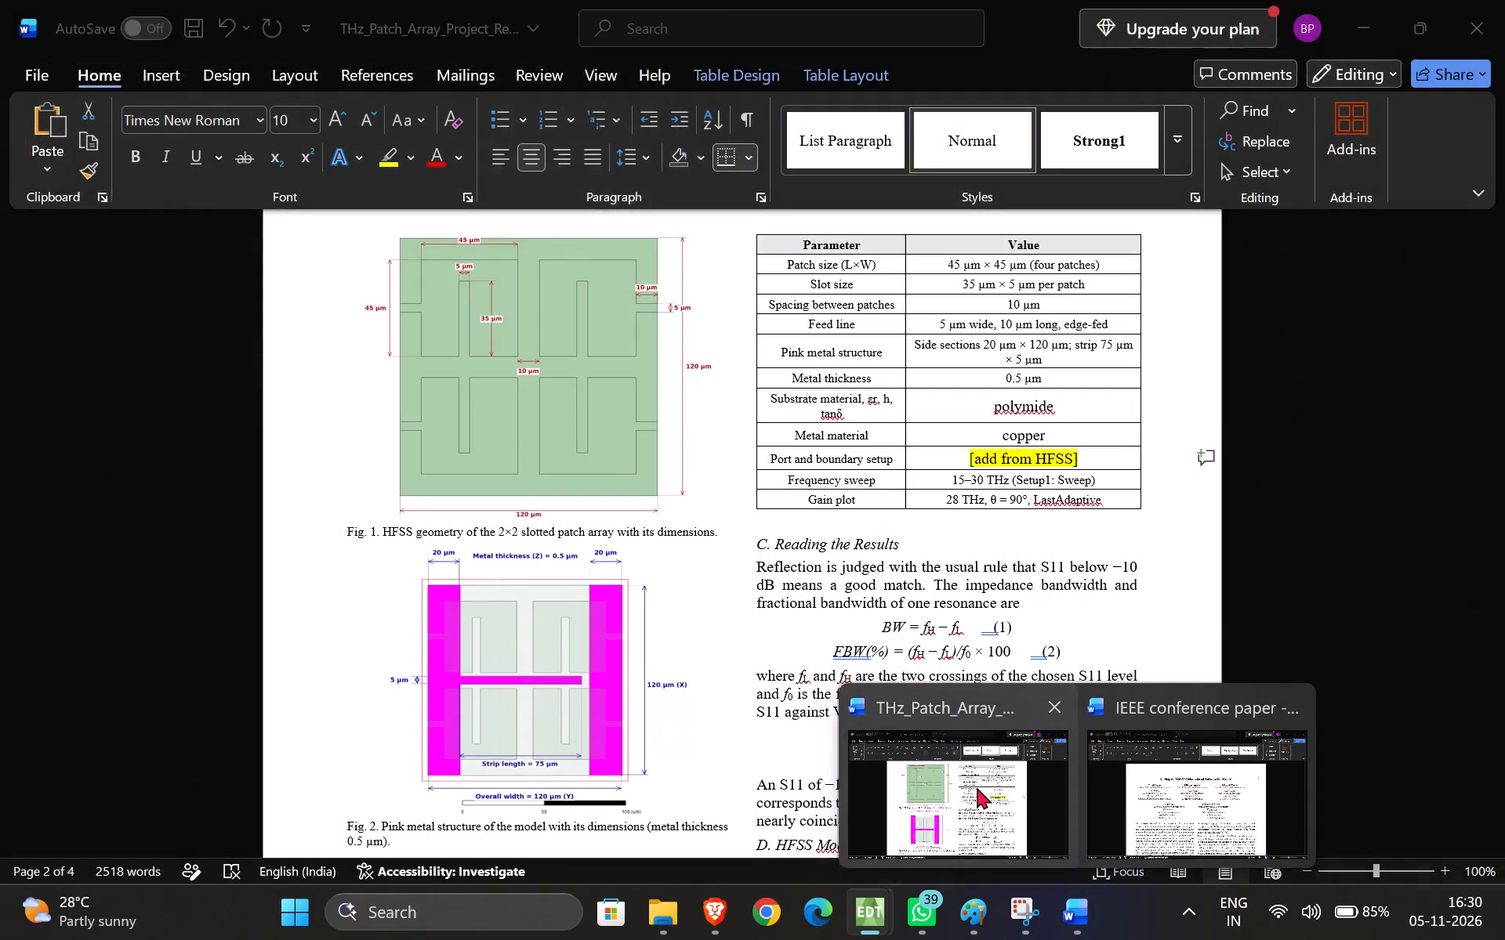
click(977, 787)
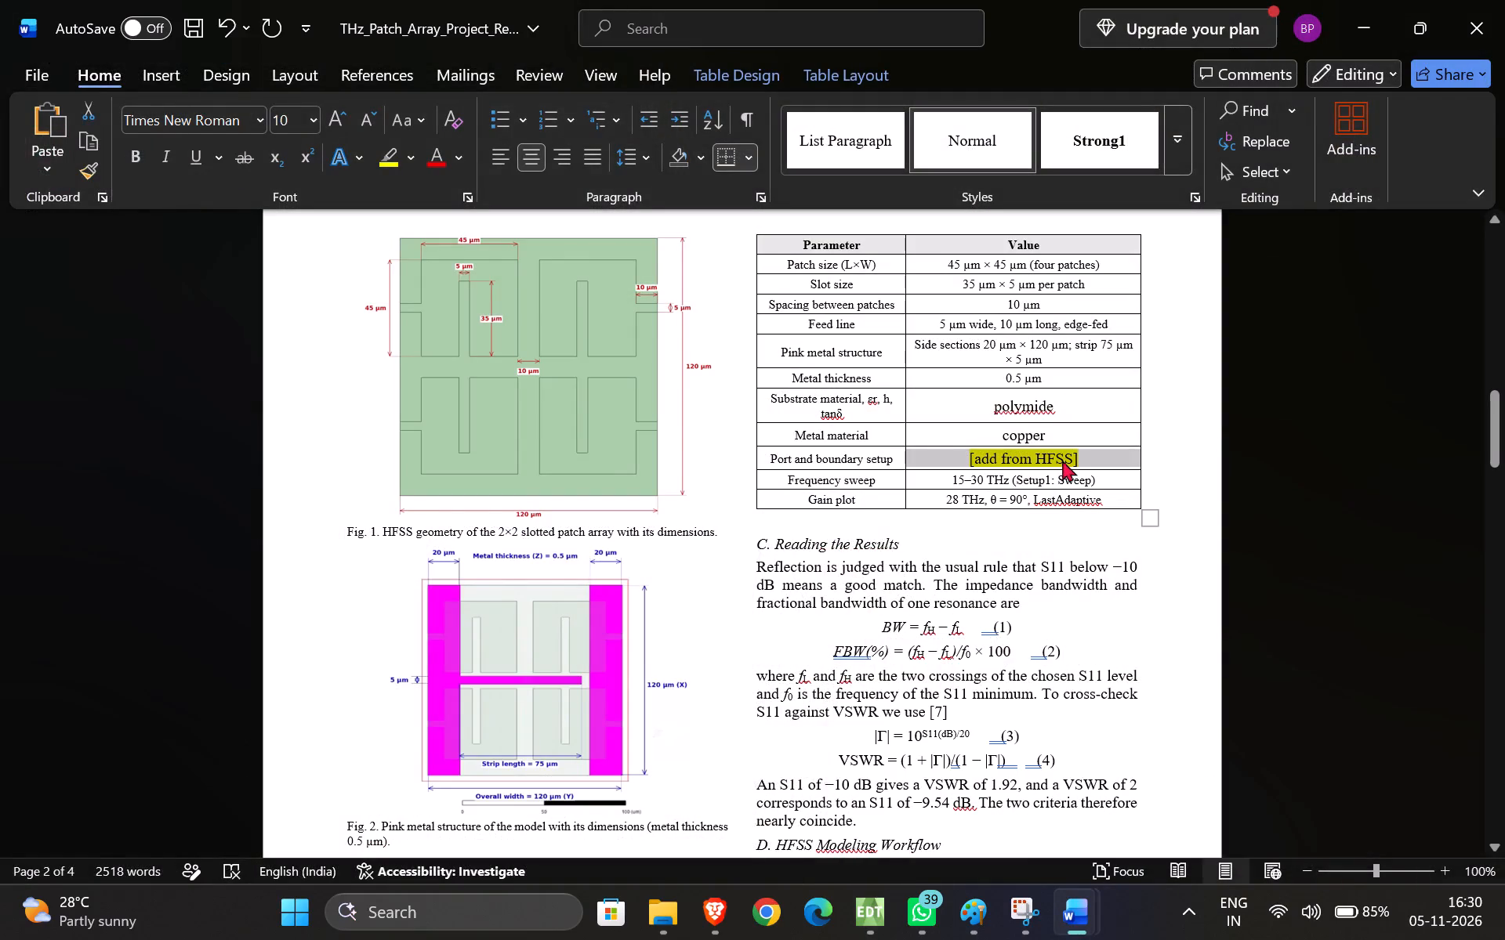
text(per)
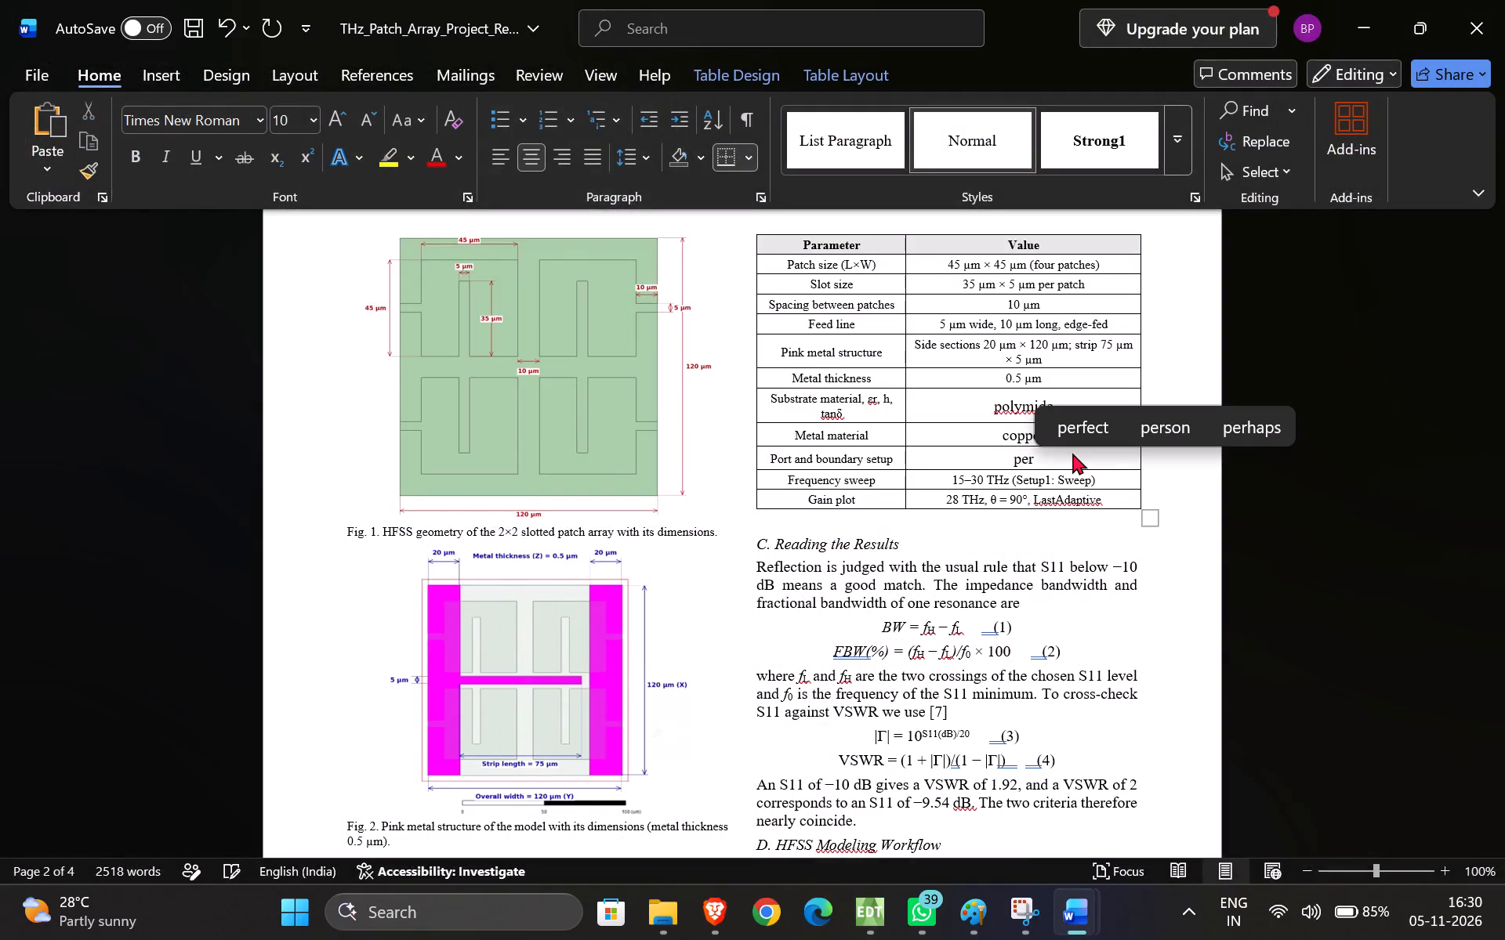
text(fect)
key(space)
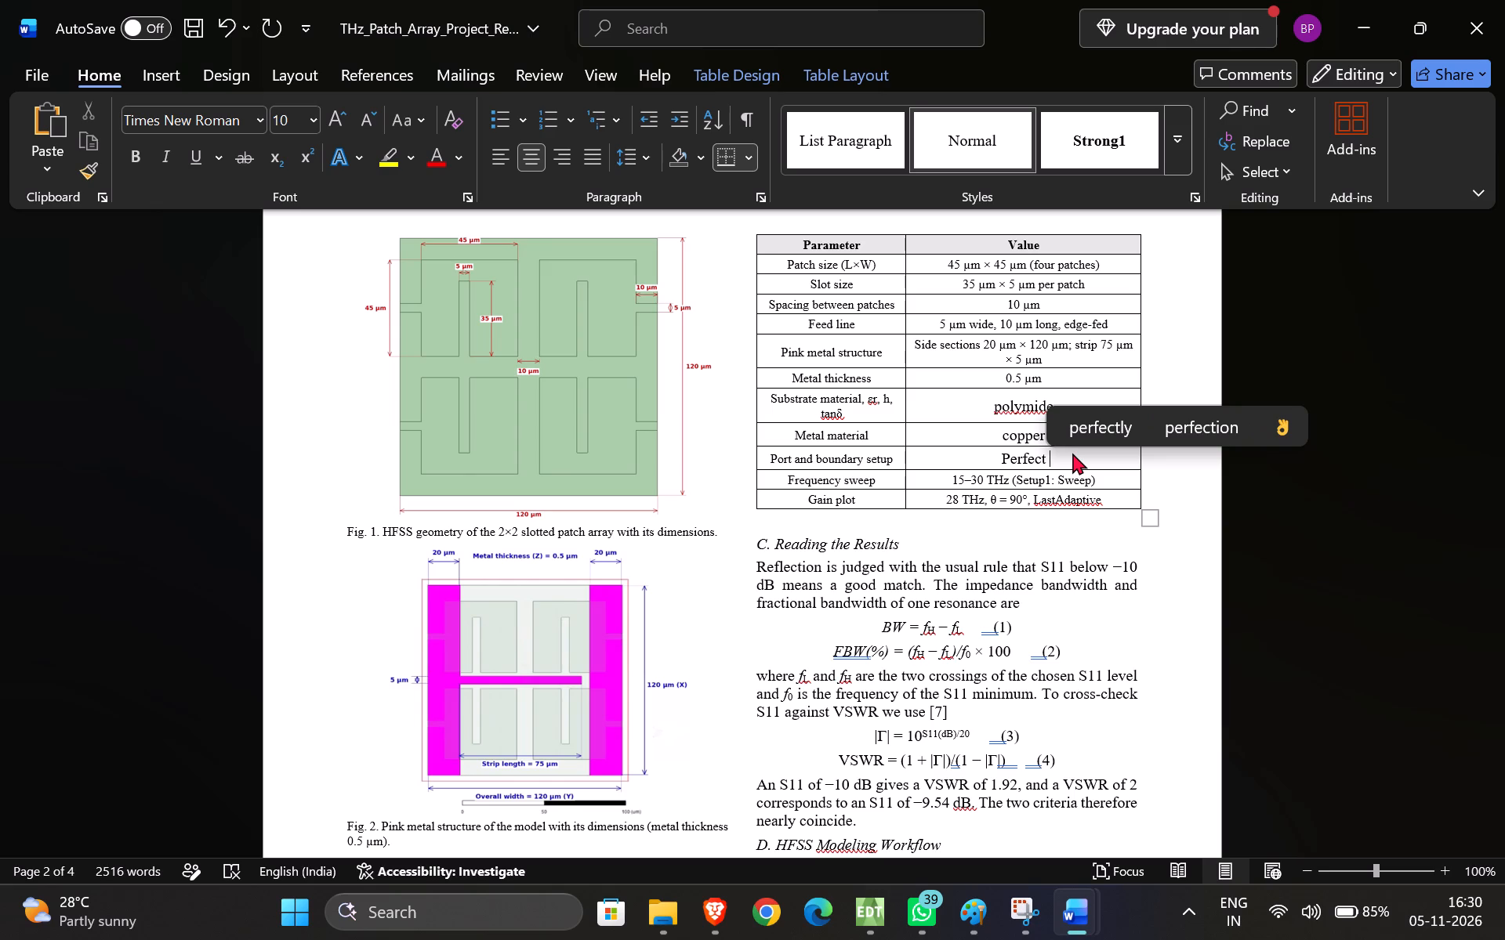
key(shift+e)
Set the font size of the polymide, copper and Perfect E table entries to 8.
click(1030, 410)
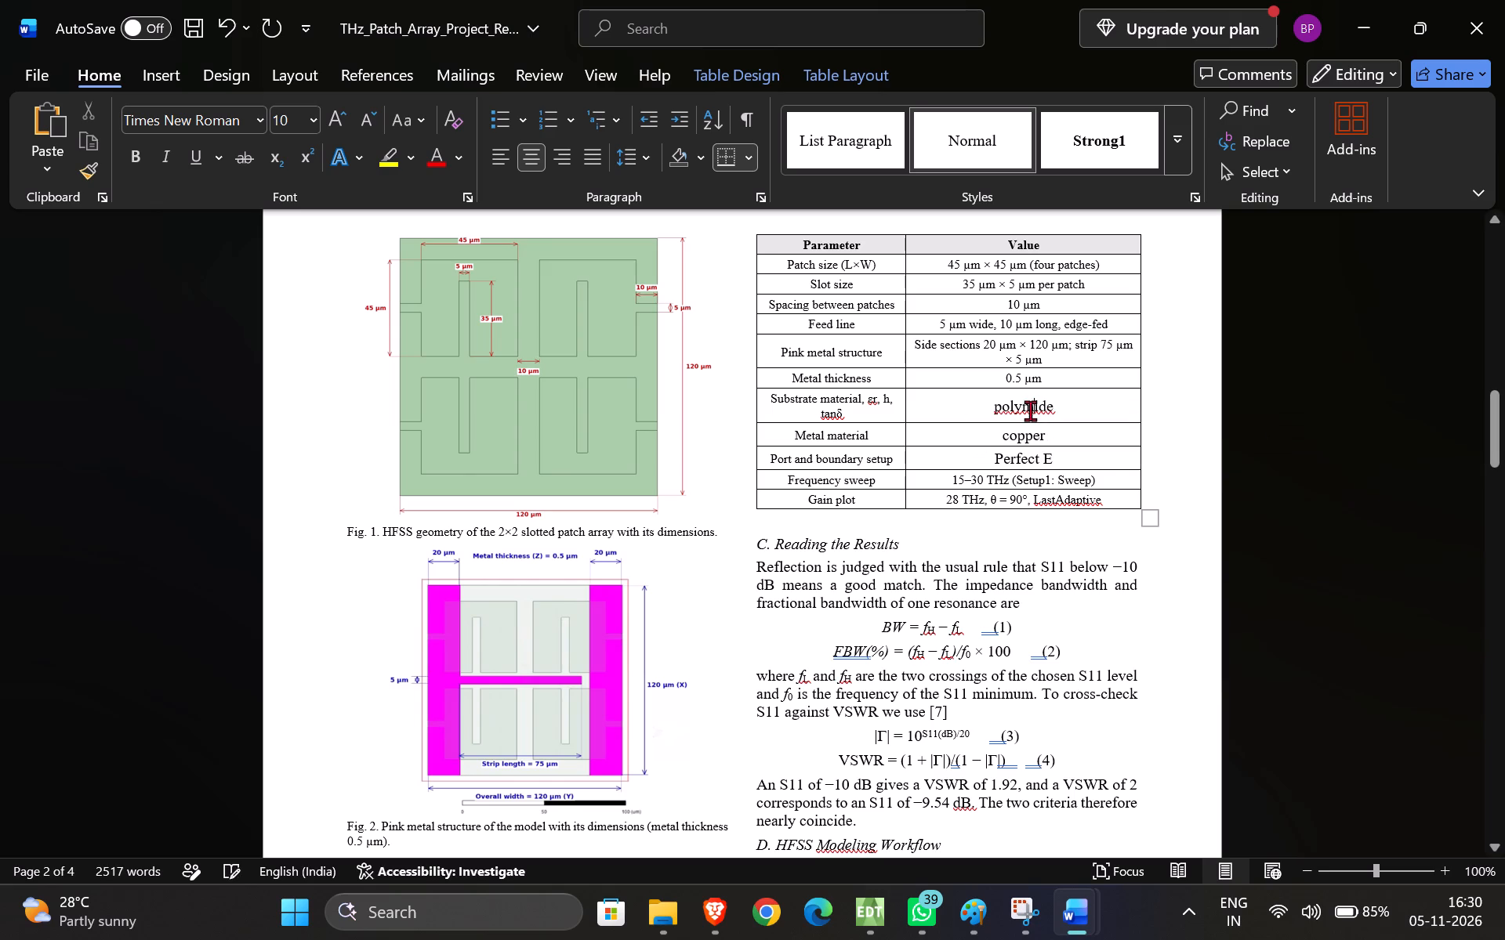
drag(975, 405, 1066, 460)
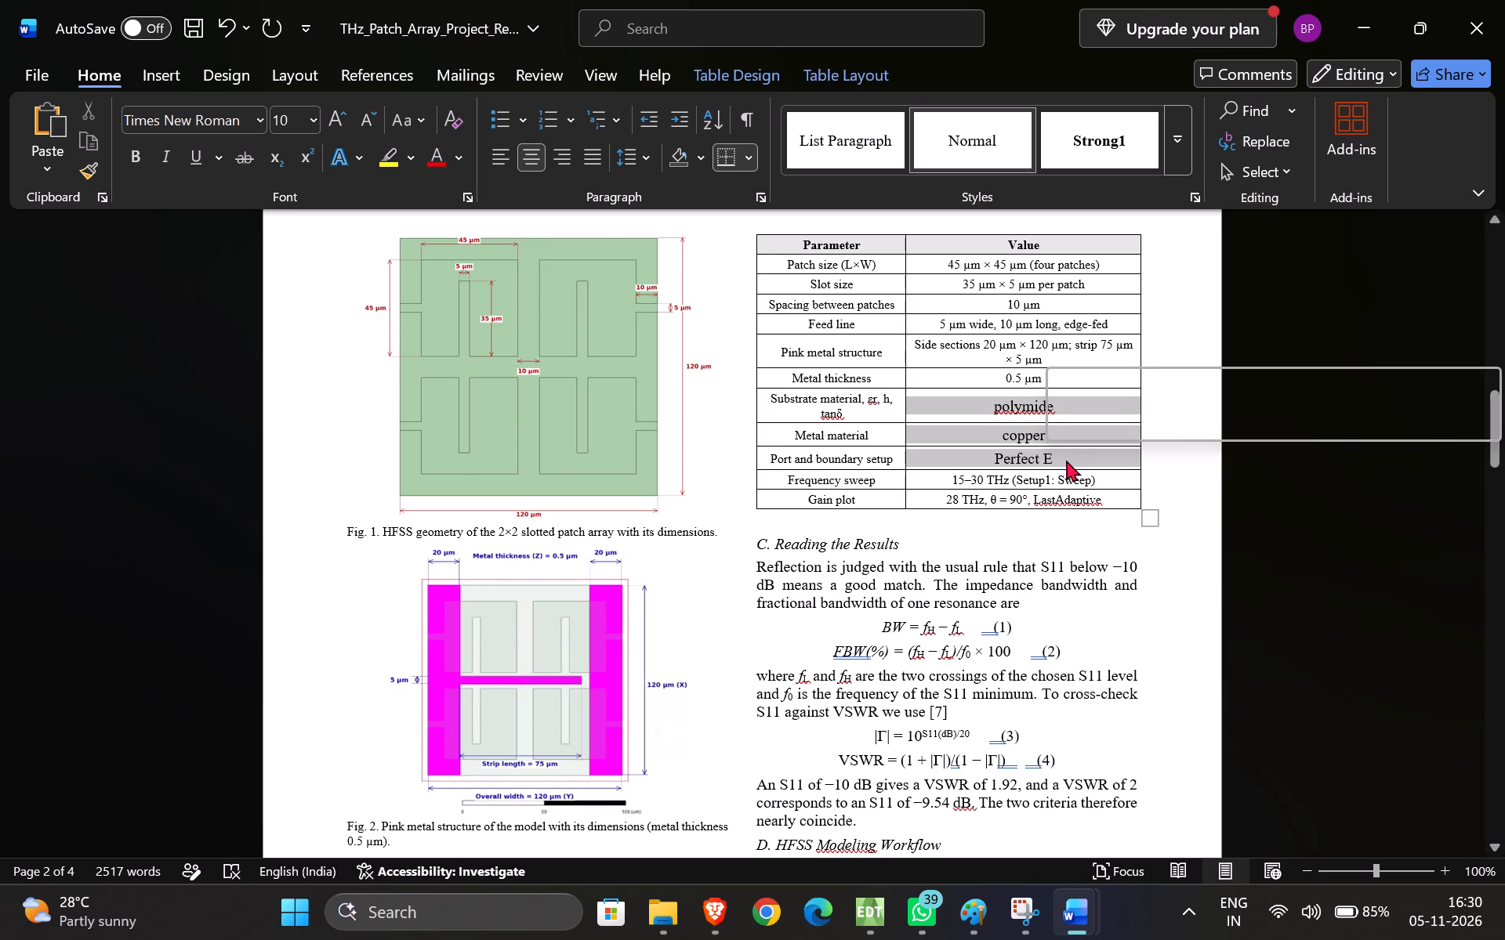
click(1182, 387)
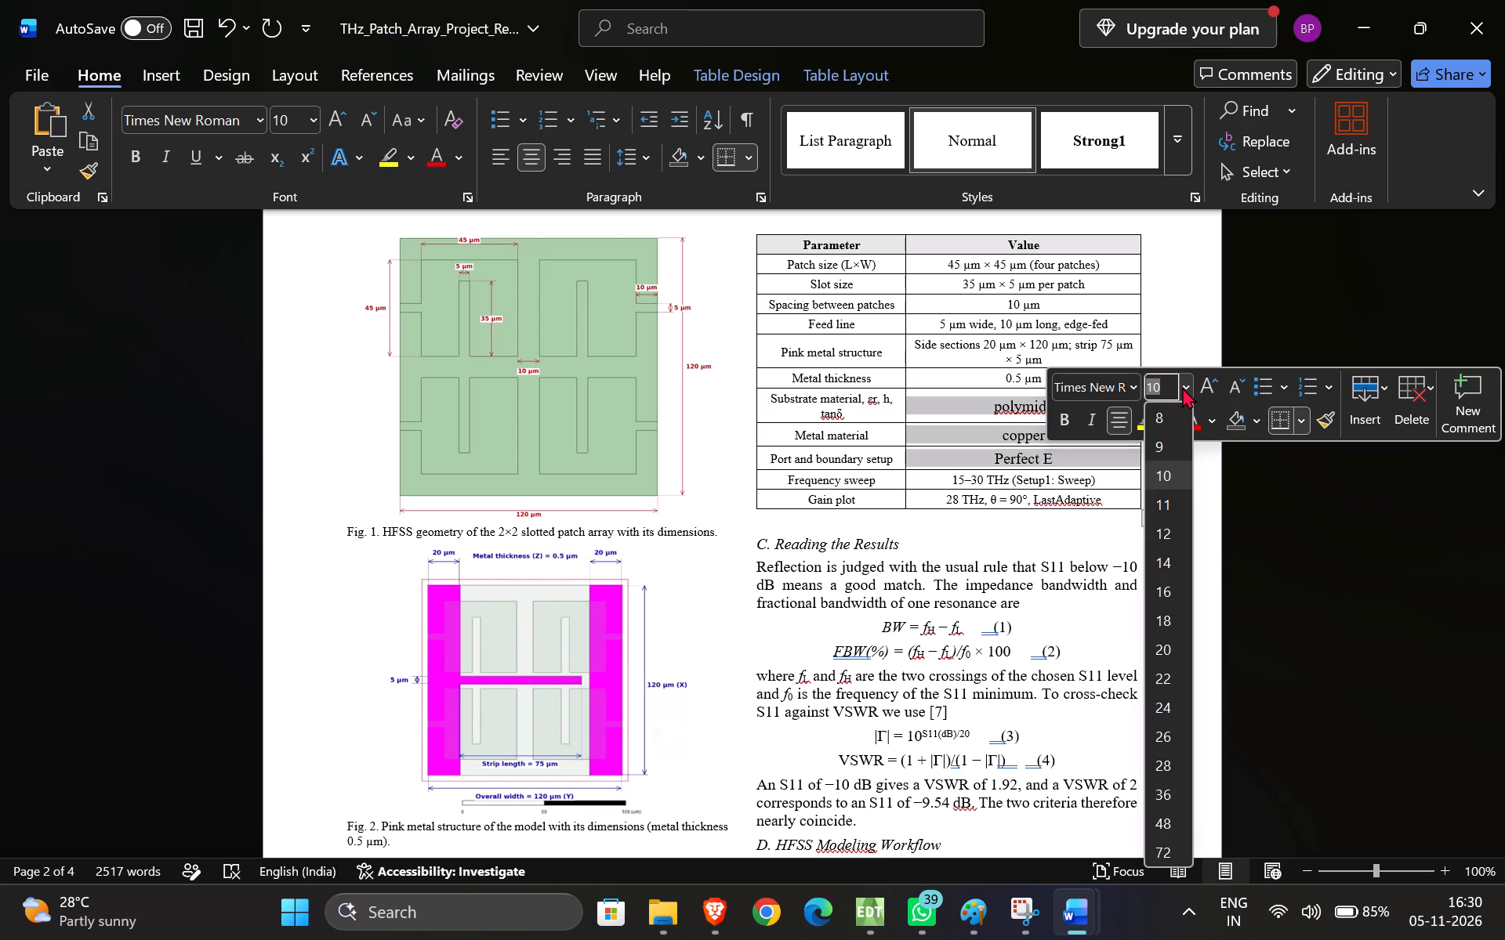
click(1165, 413)
click(1078, 521)
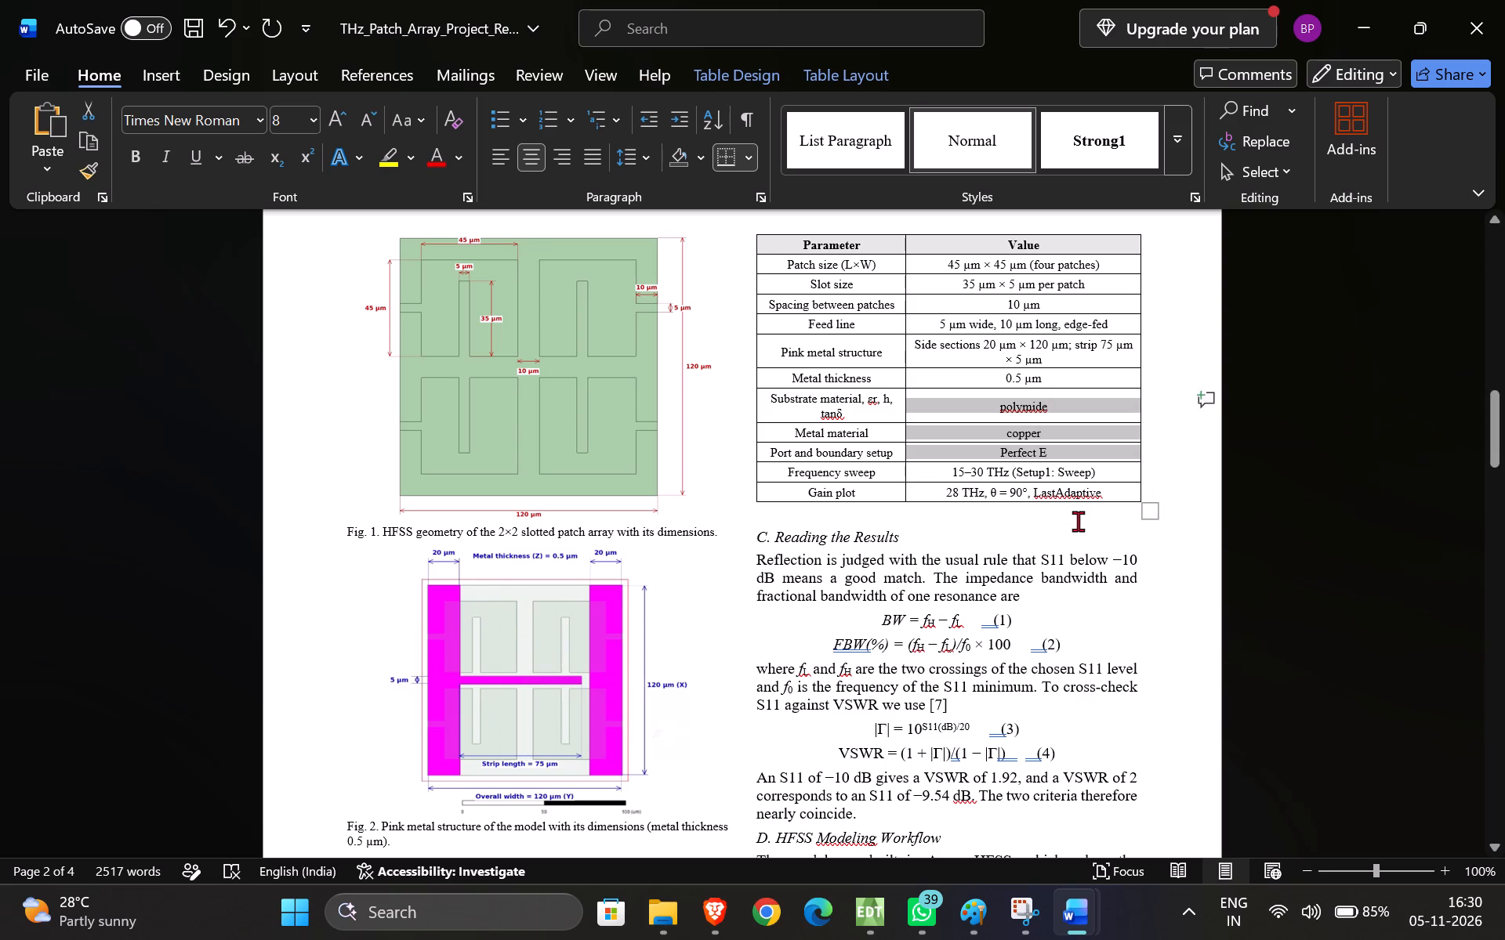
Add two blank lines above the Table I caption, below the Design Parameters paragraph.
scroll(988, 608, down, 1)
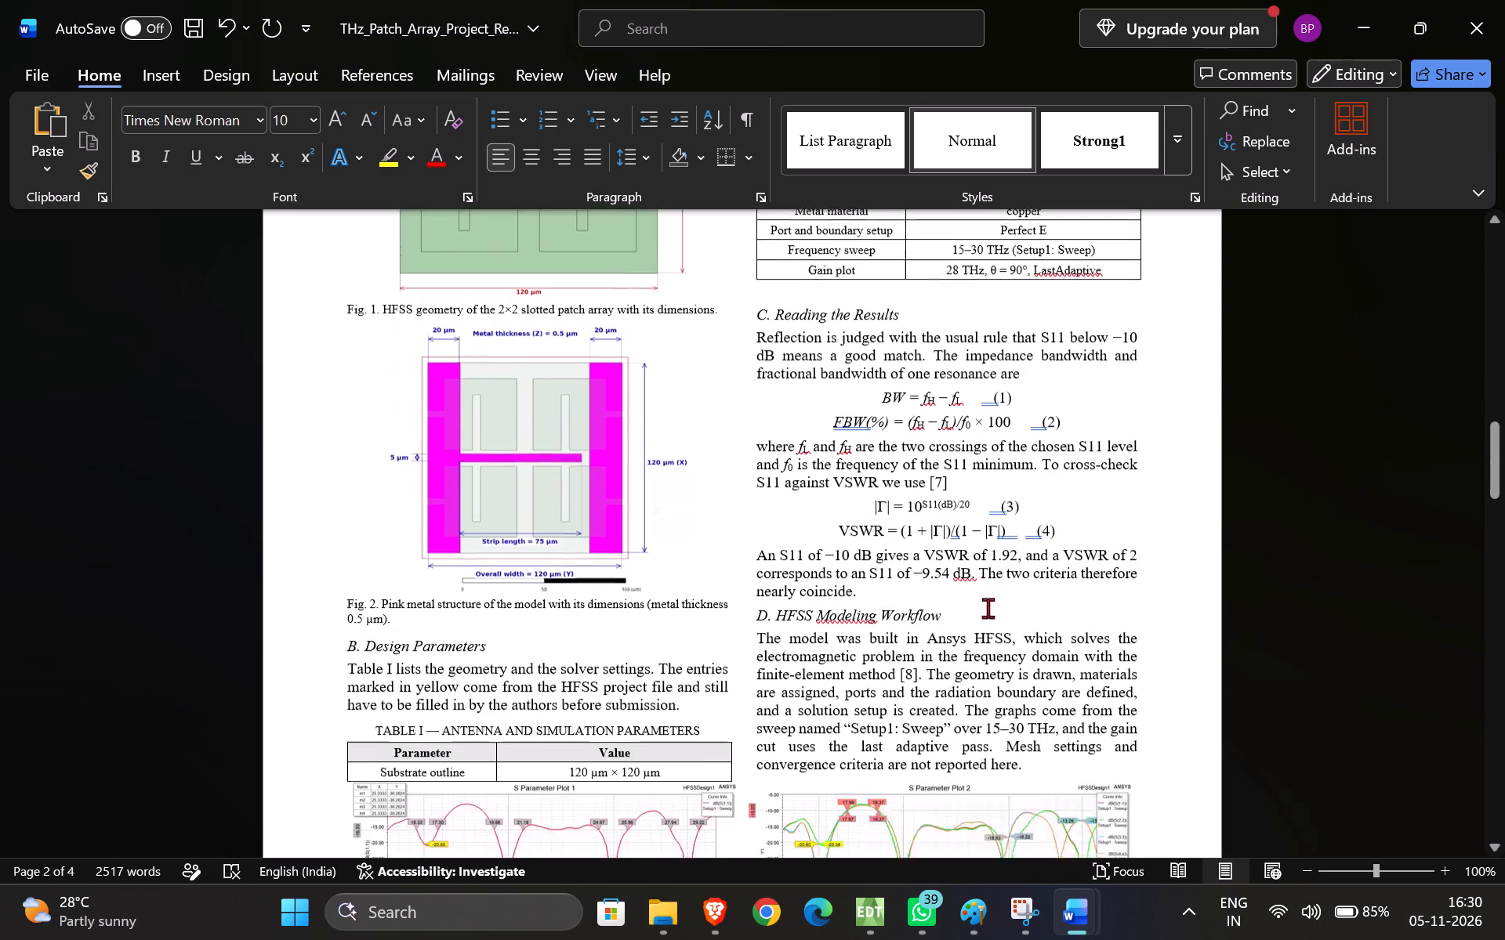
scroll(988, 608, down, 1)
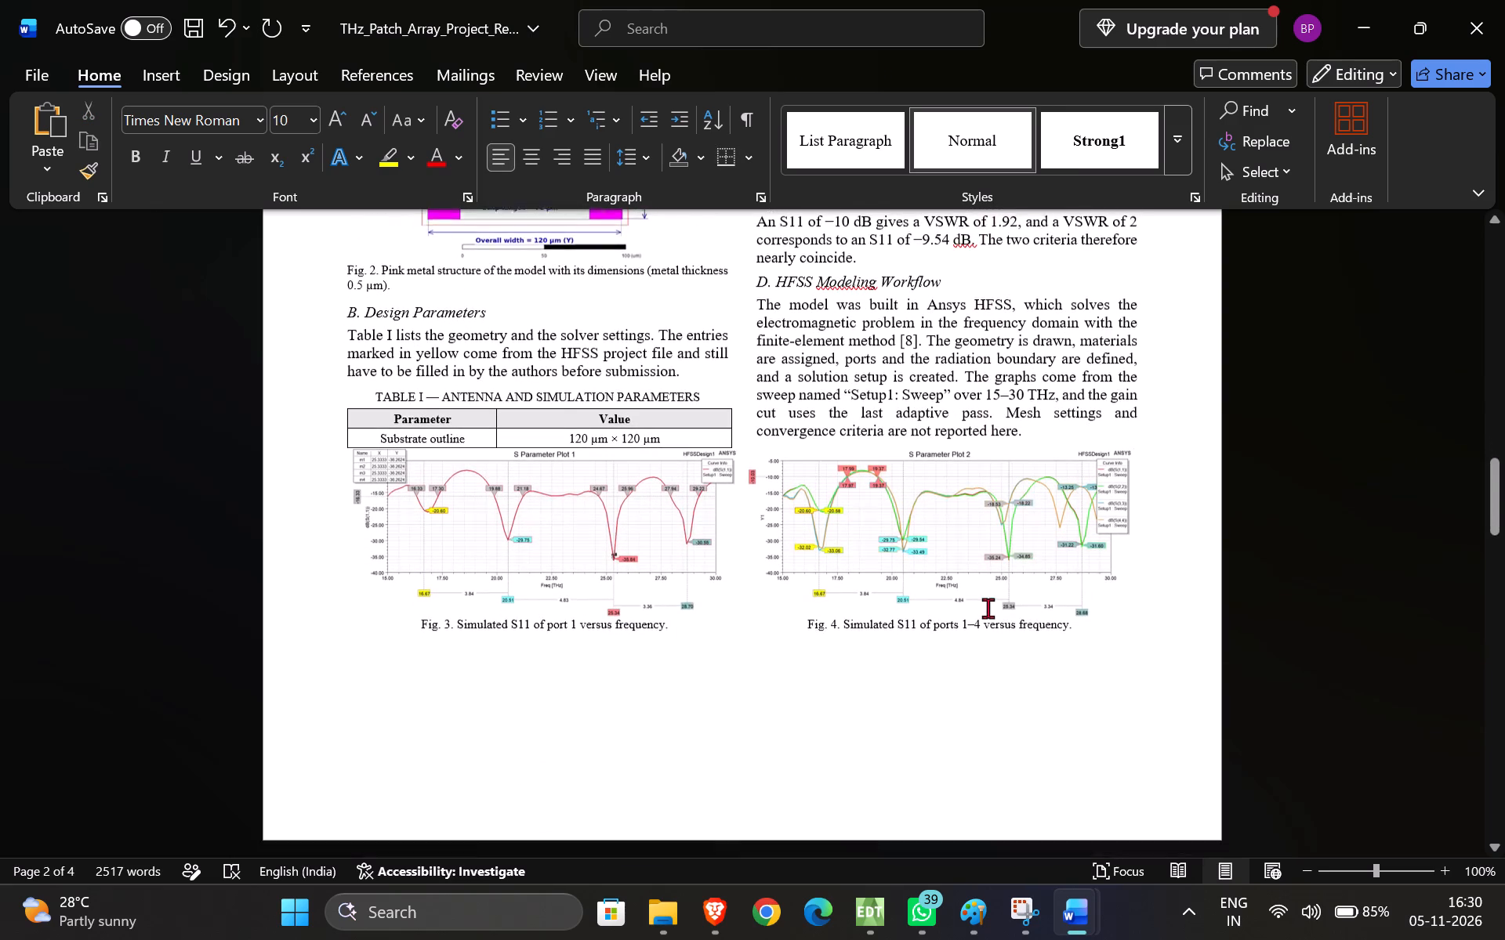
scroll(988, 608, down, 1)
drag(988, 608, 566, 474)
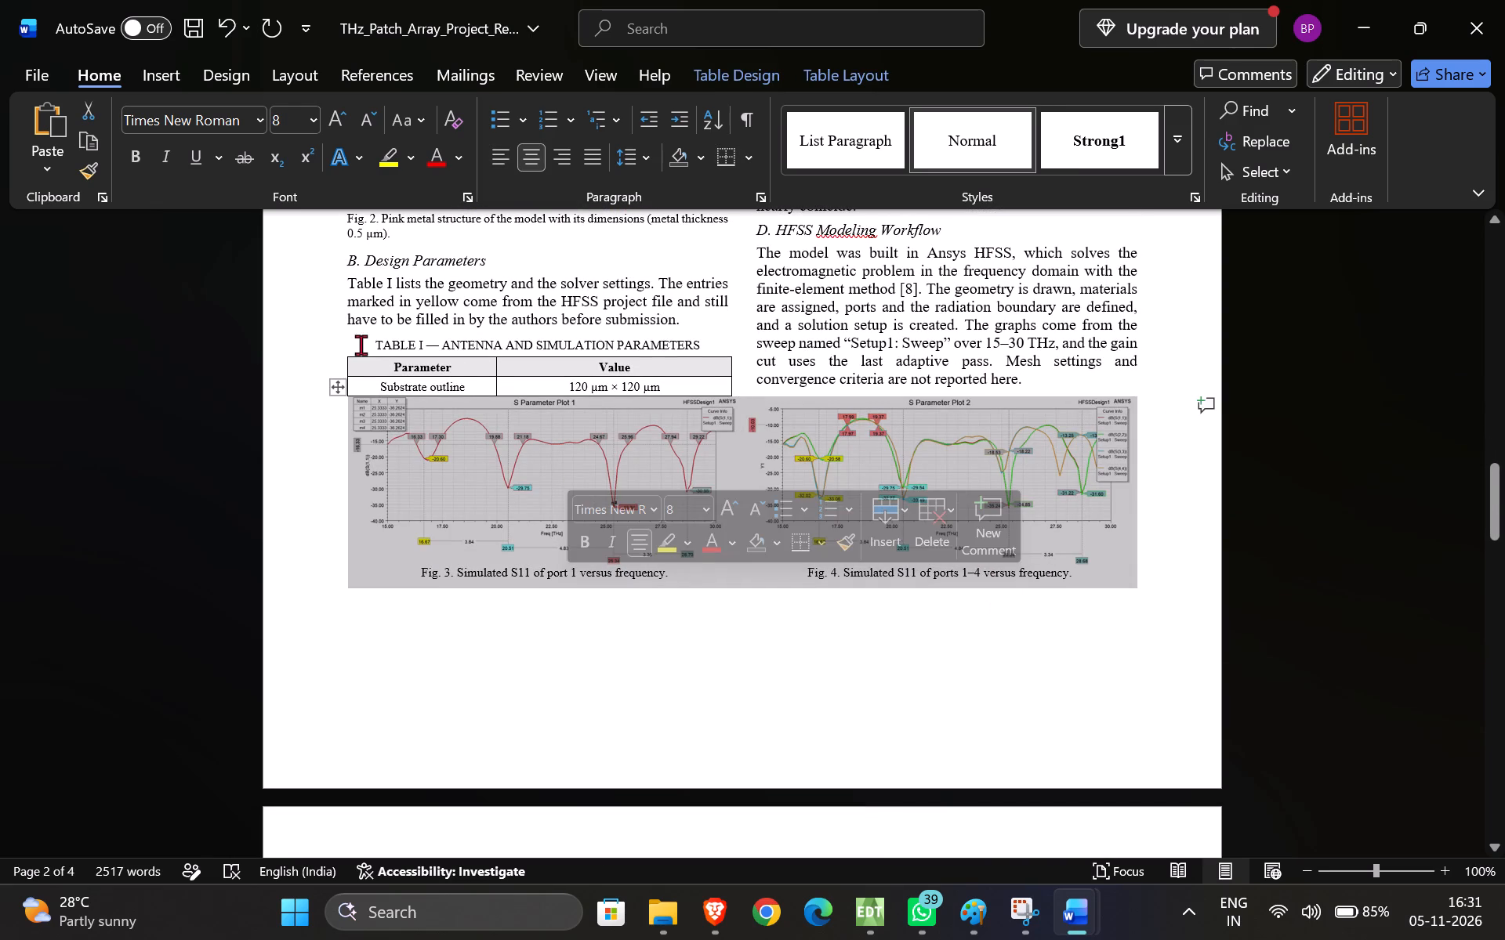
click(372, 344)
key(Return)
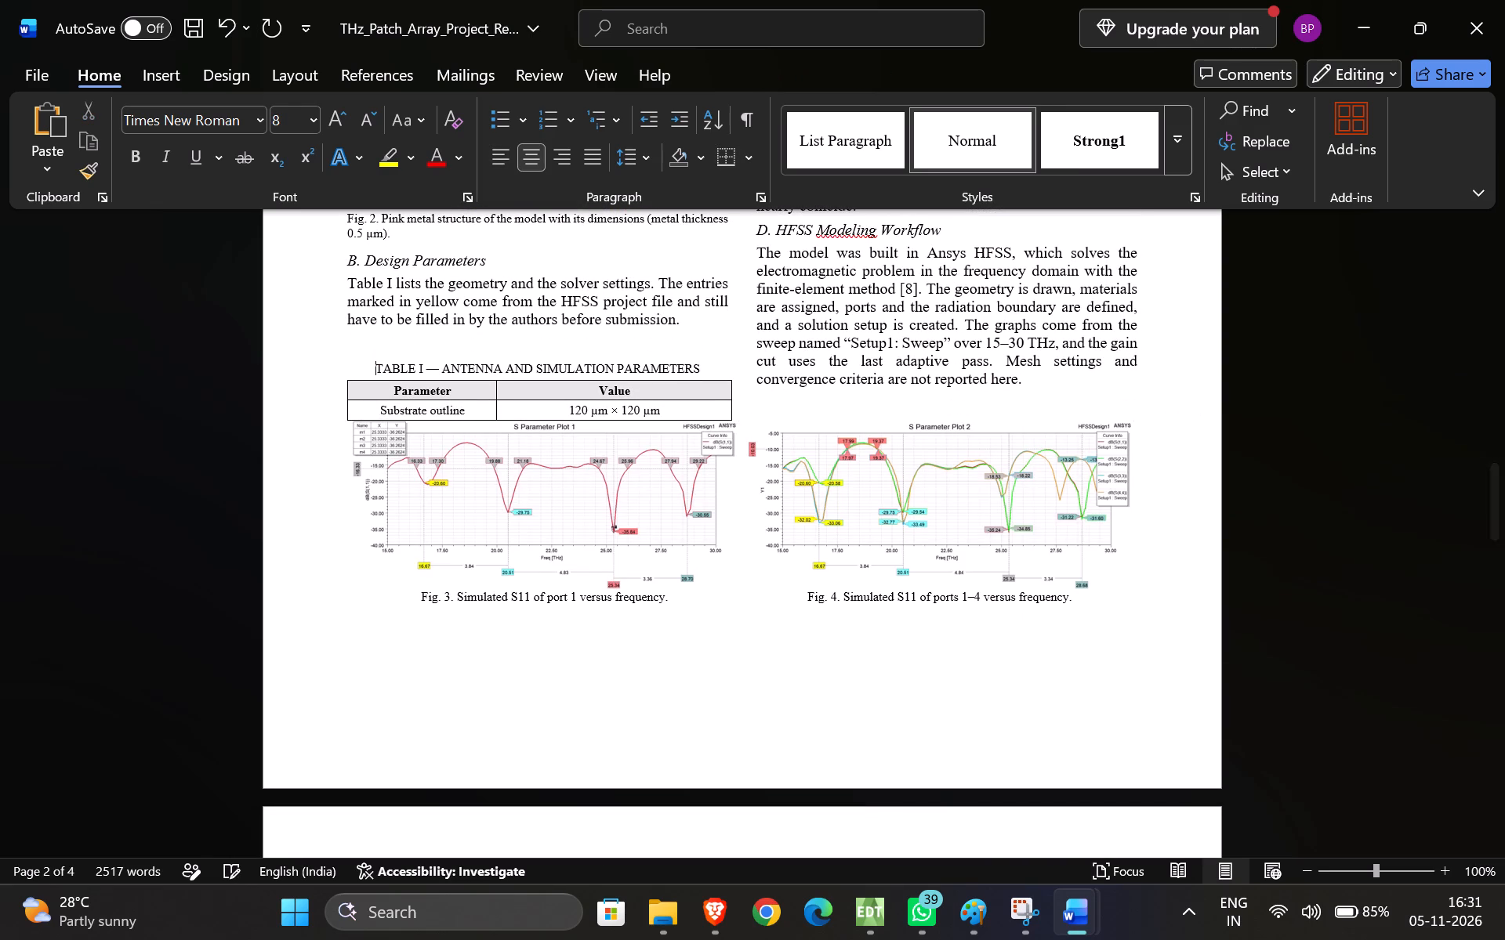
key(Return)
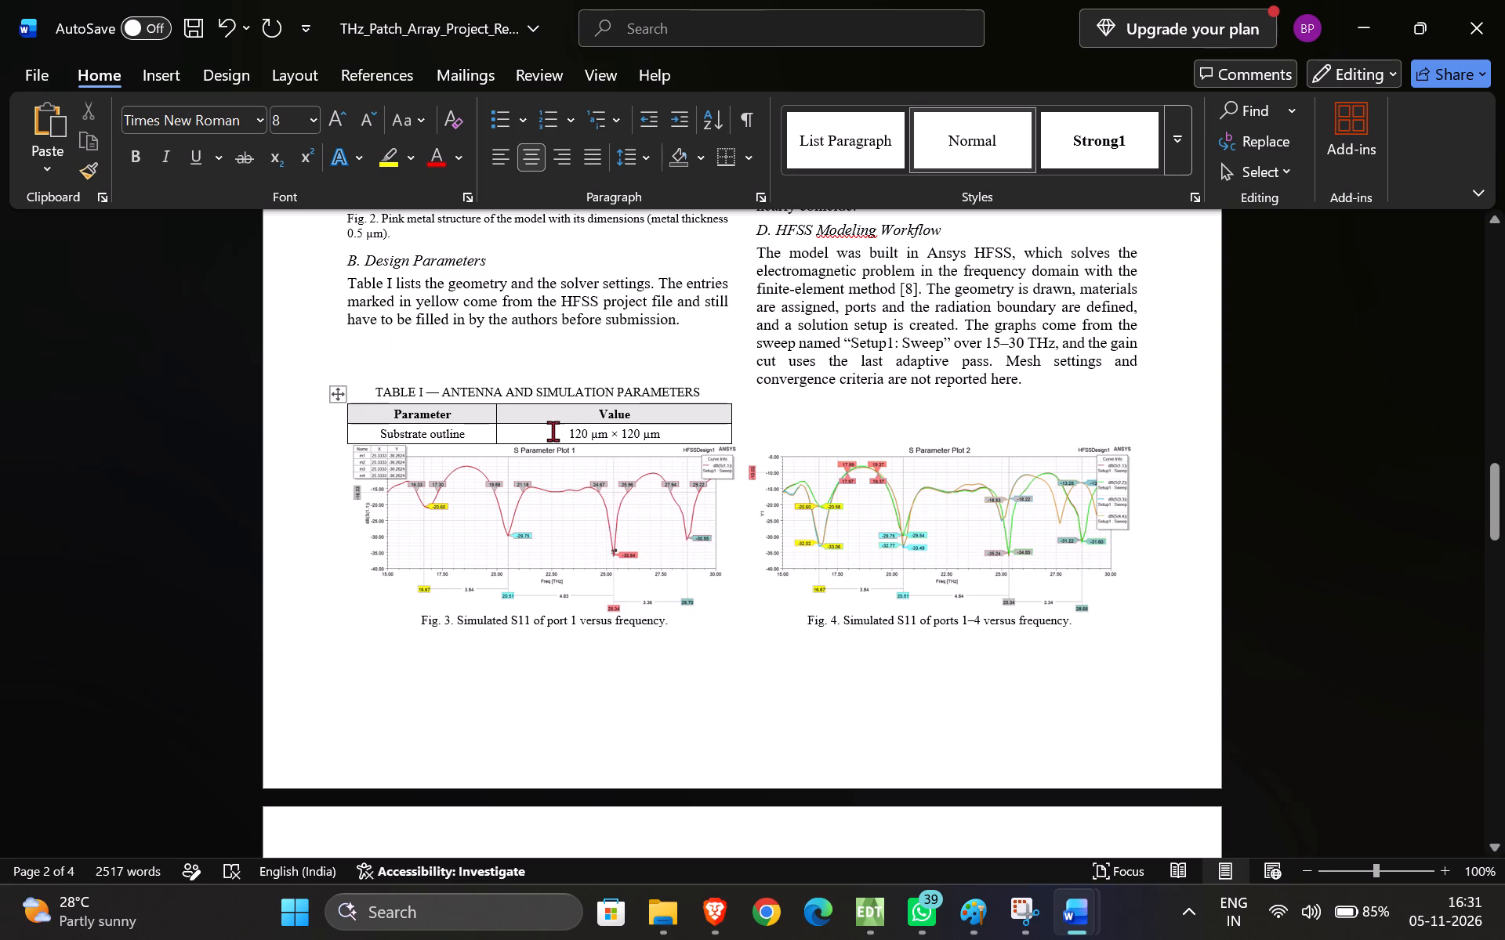
Centre the Fig. 2 caption about the pink metal structure beneath its picture.
scroll(553, 431, up, 1)
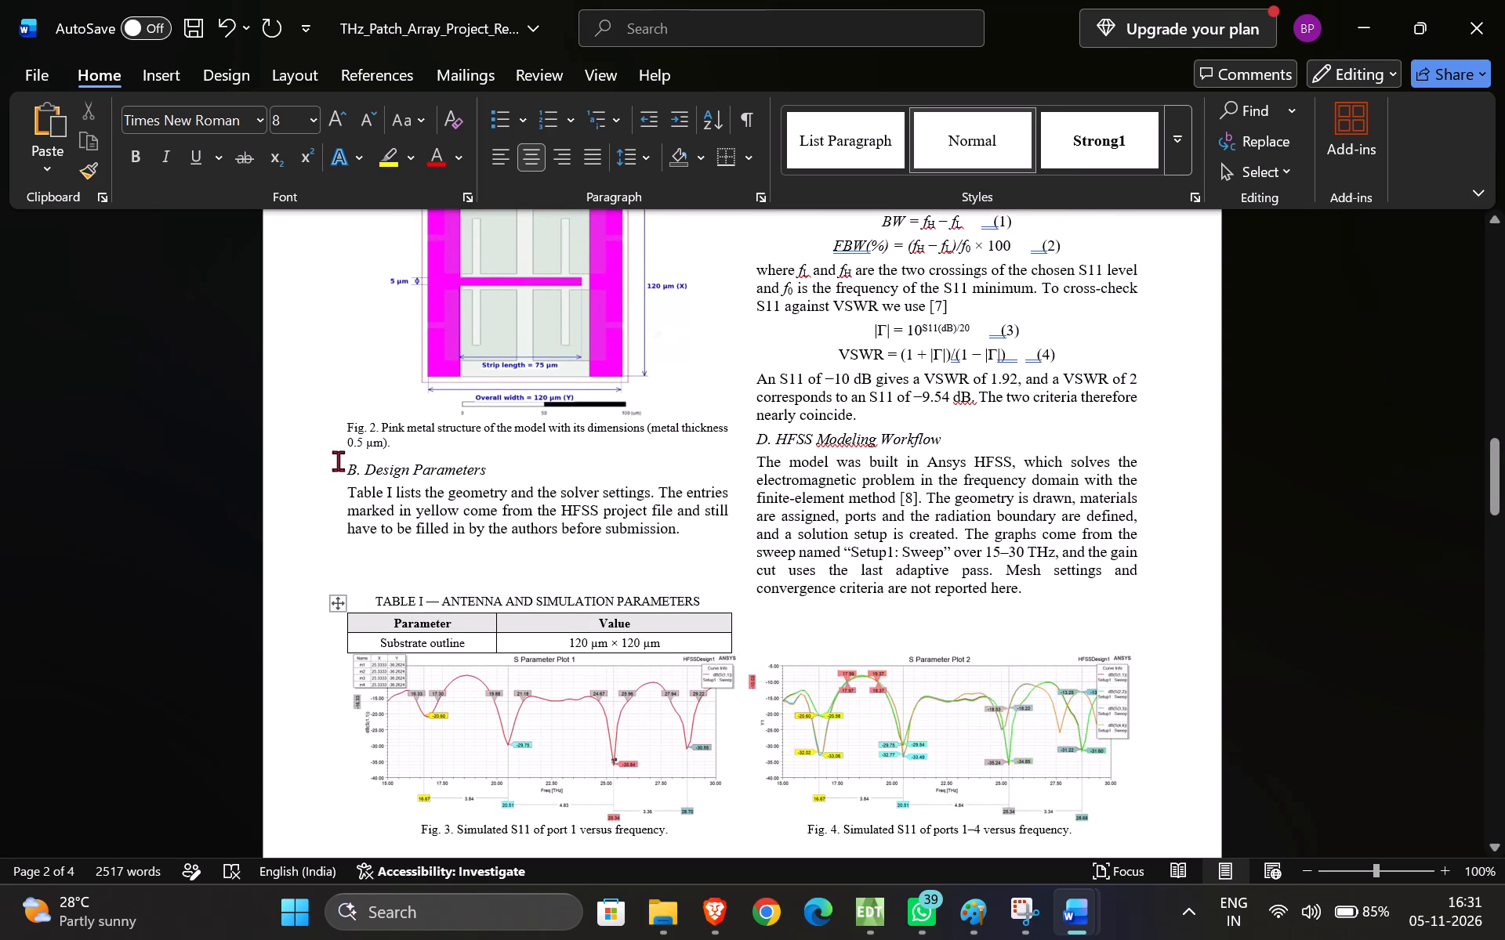
click(339, 466)
drag(337, 426, 449, 457)
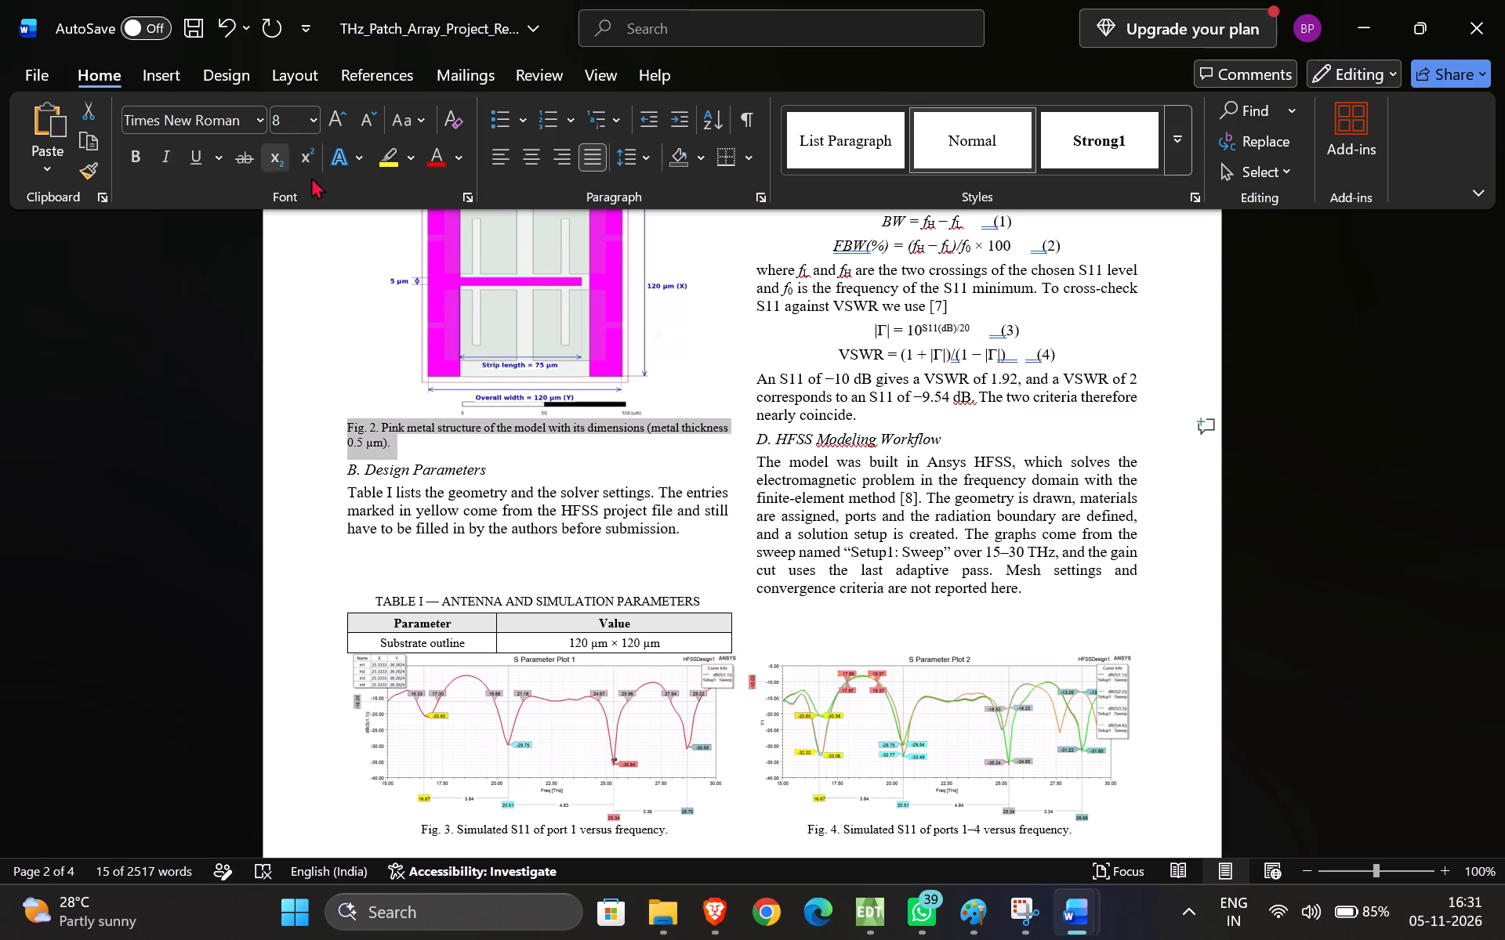
click(534, 163)
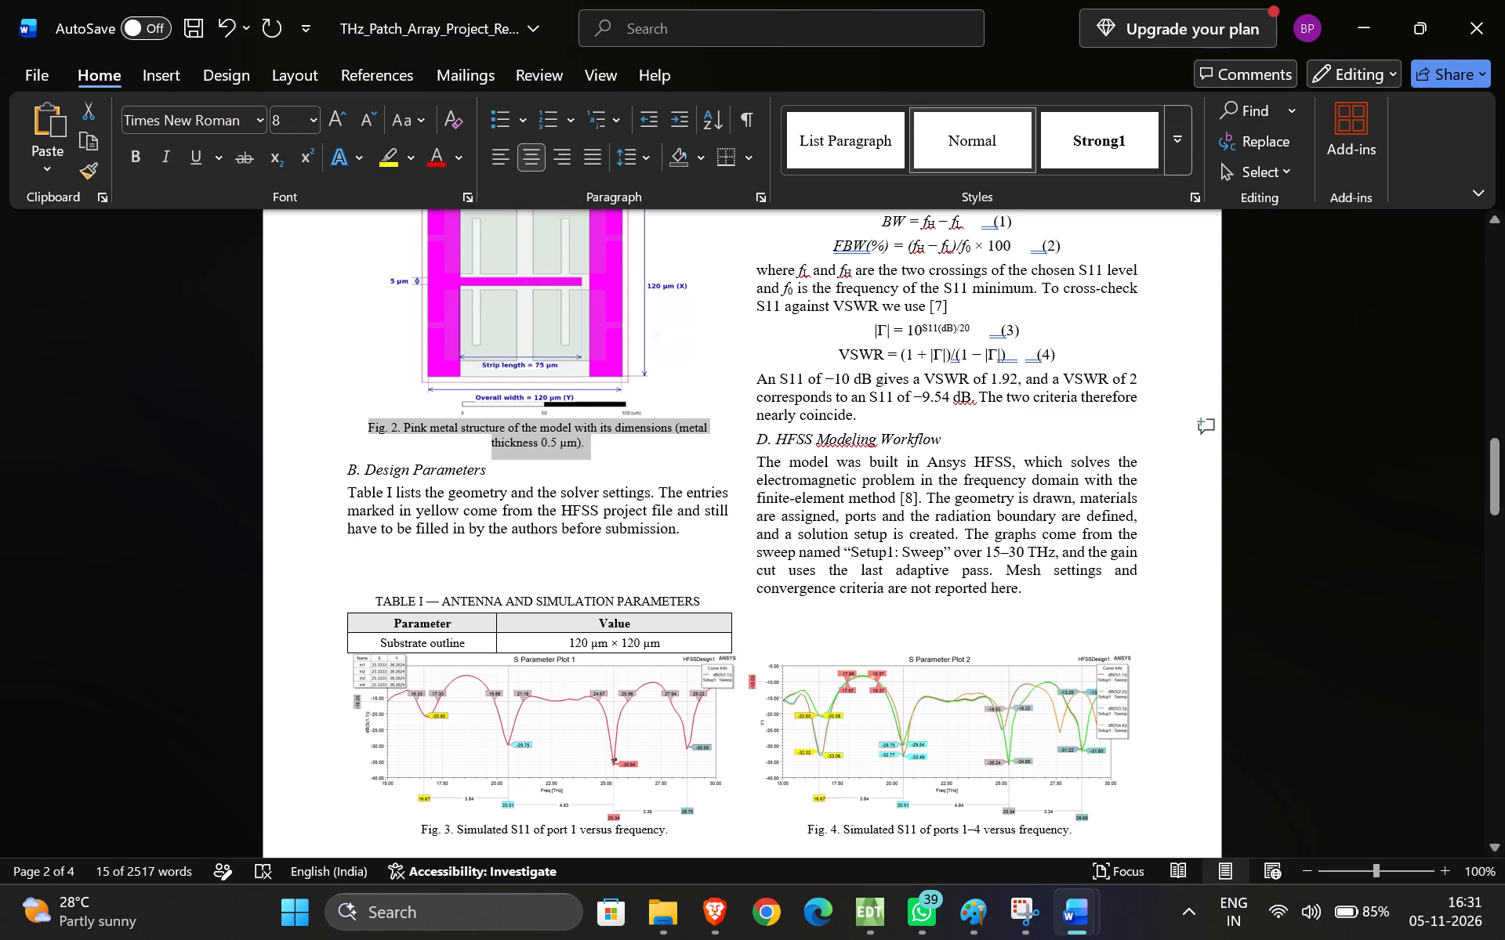
Leave one blank line between the Fig. 2 caption and the "B. Design Parameters" heading.
click(597, 443)
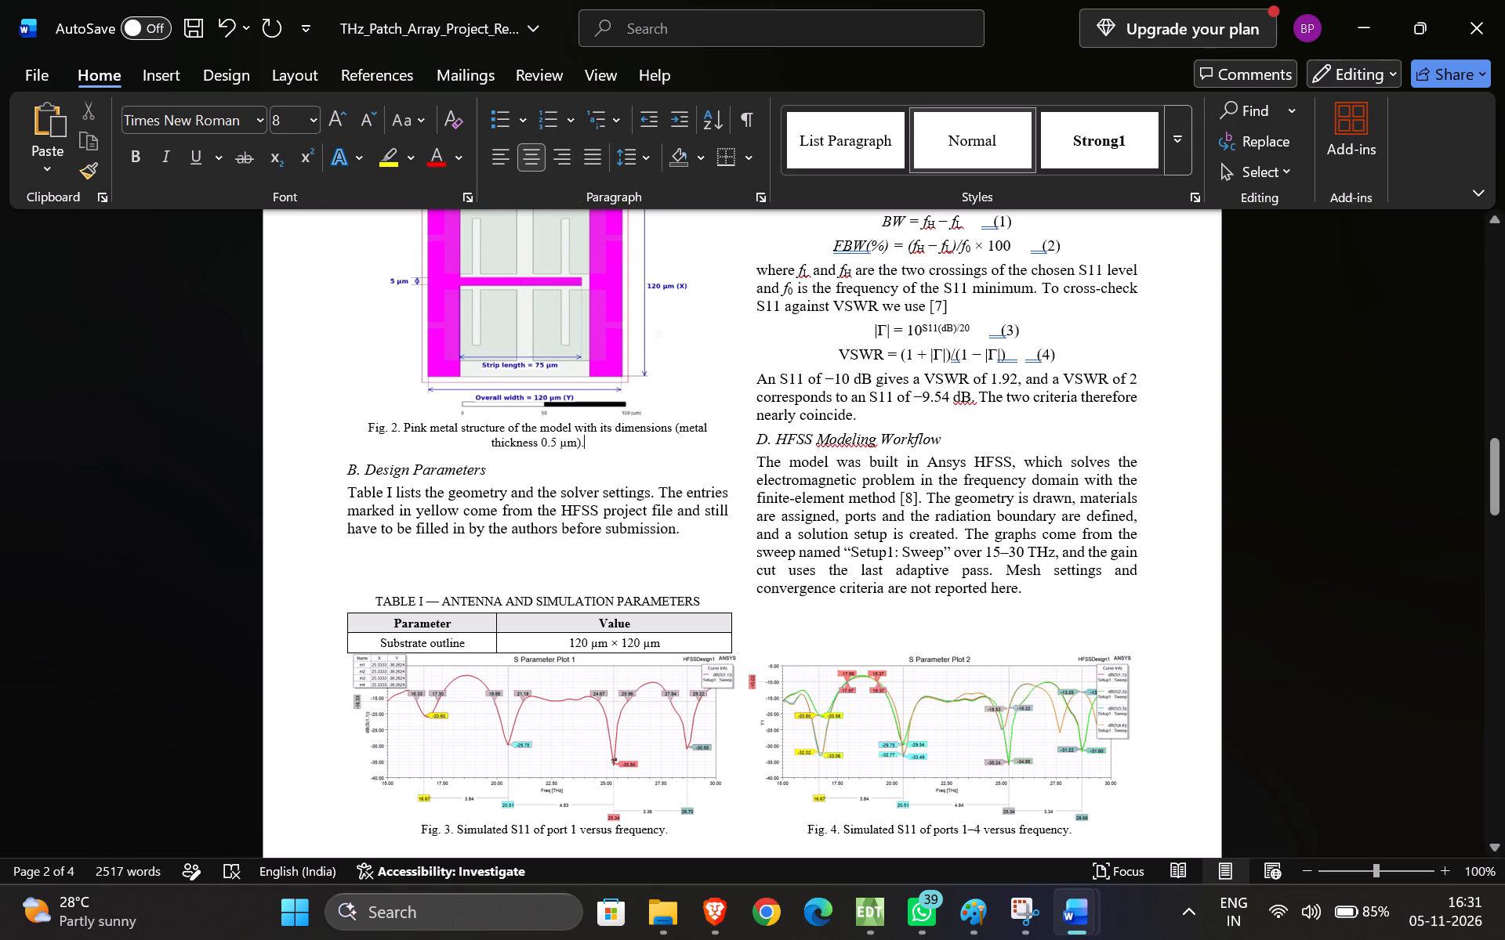
key(Return)
key(Return)
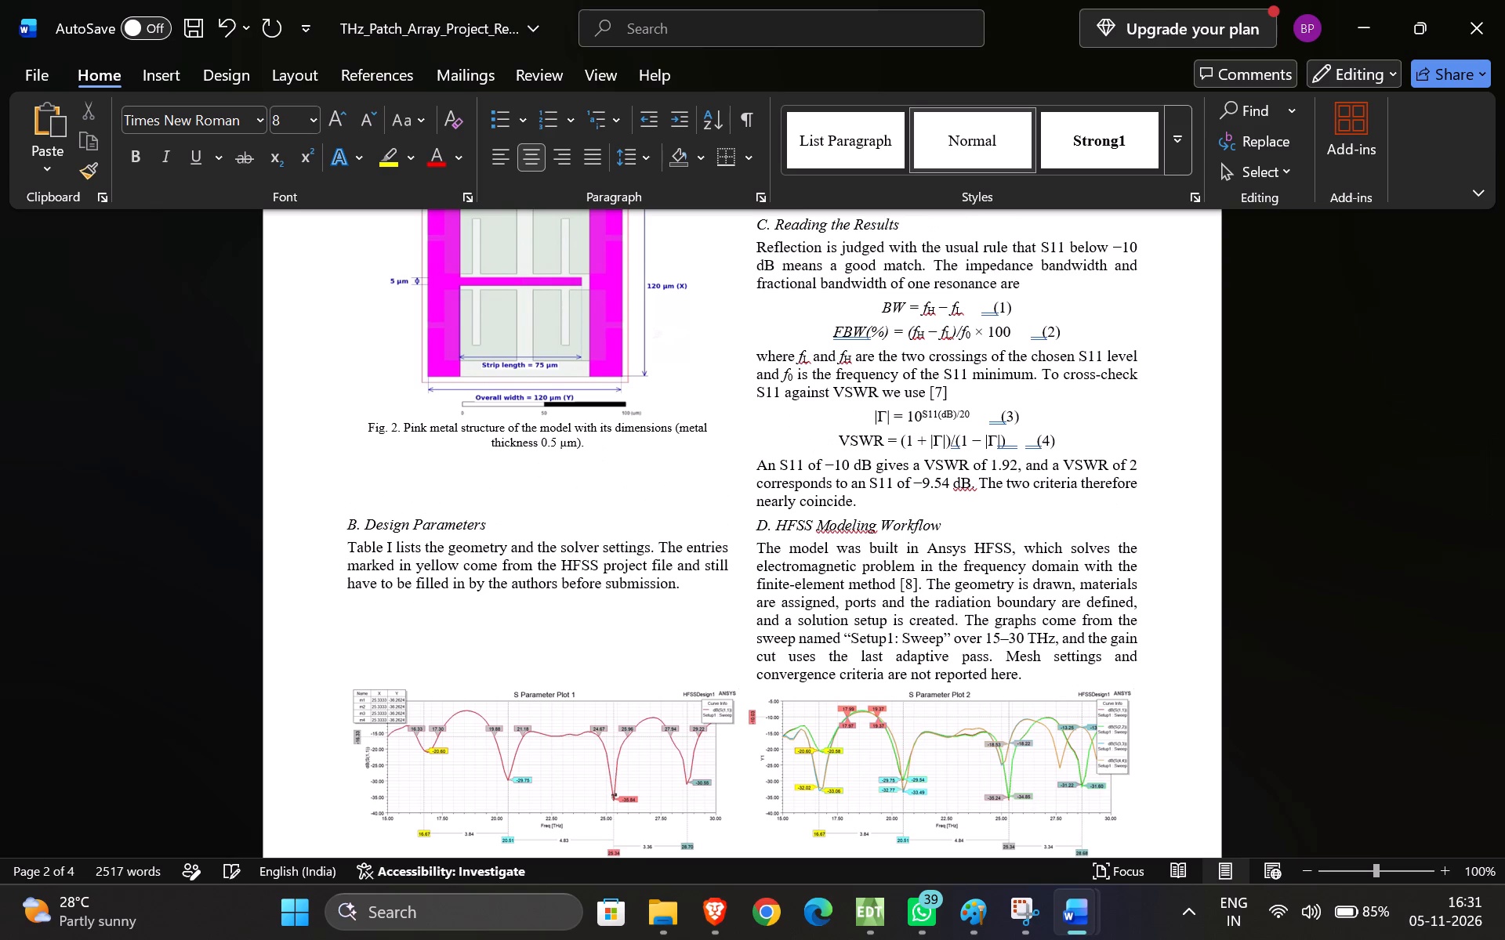
click(640, 671)
click(491, 646)
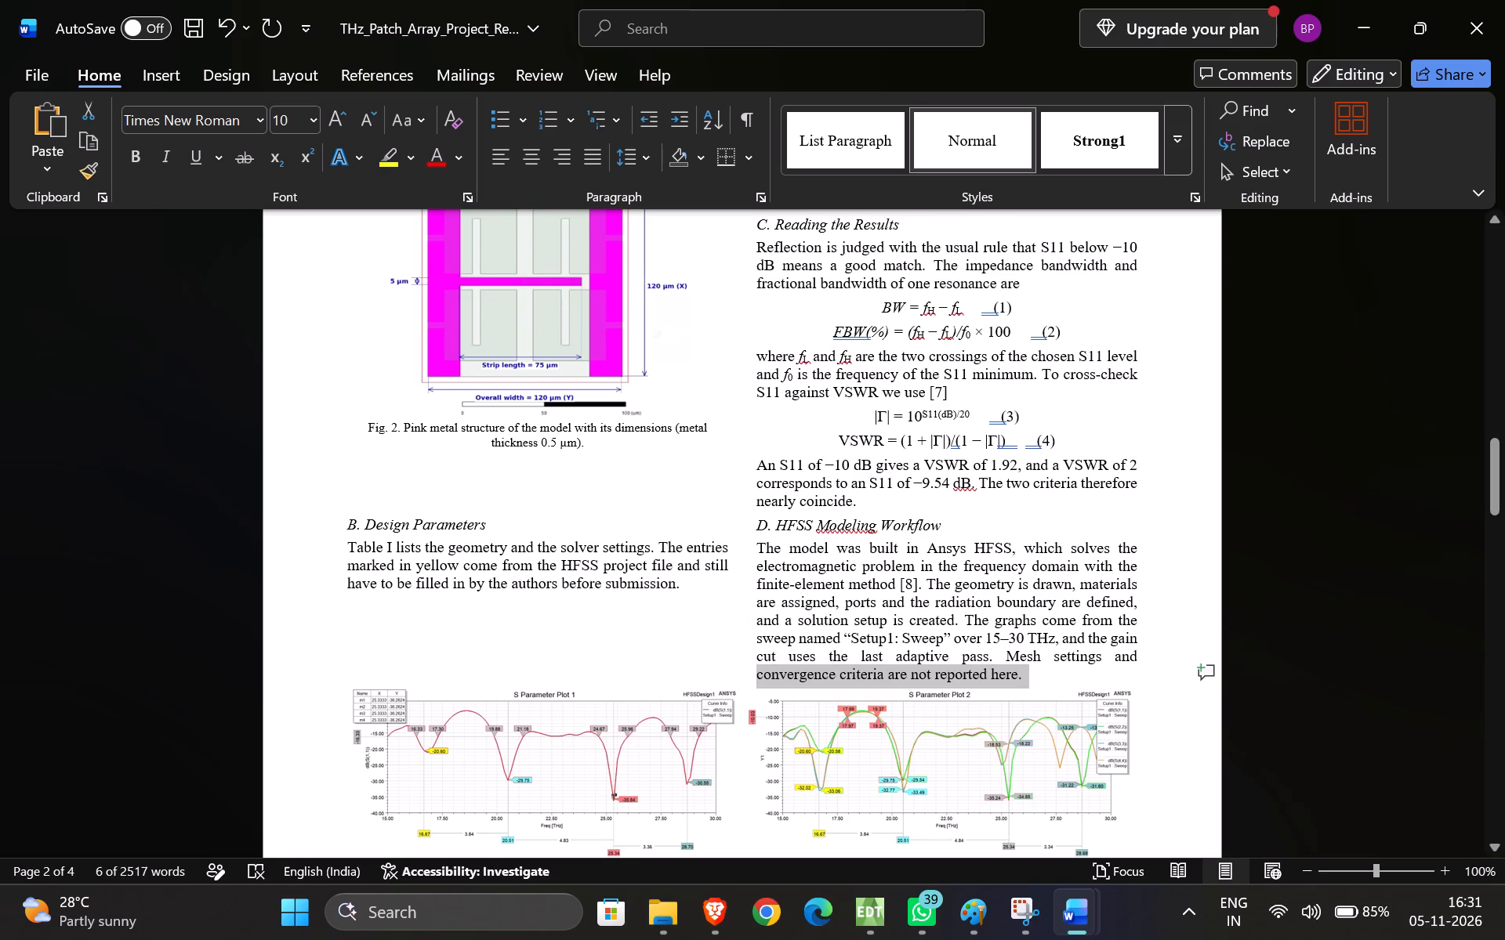
click(401, 641)
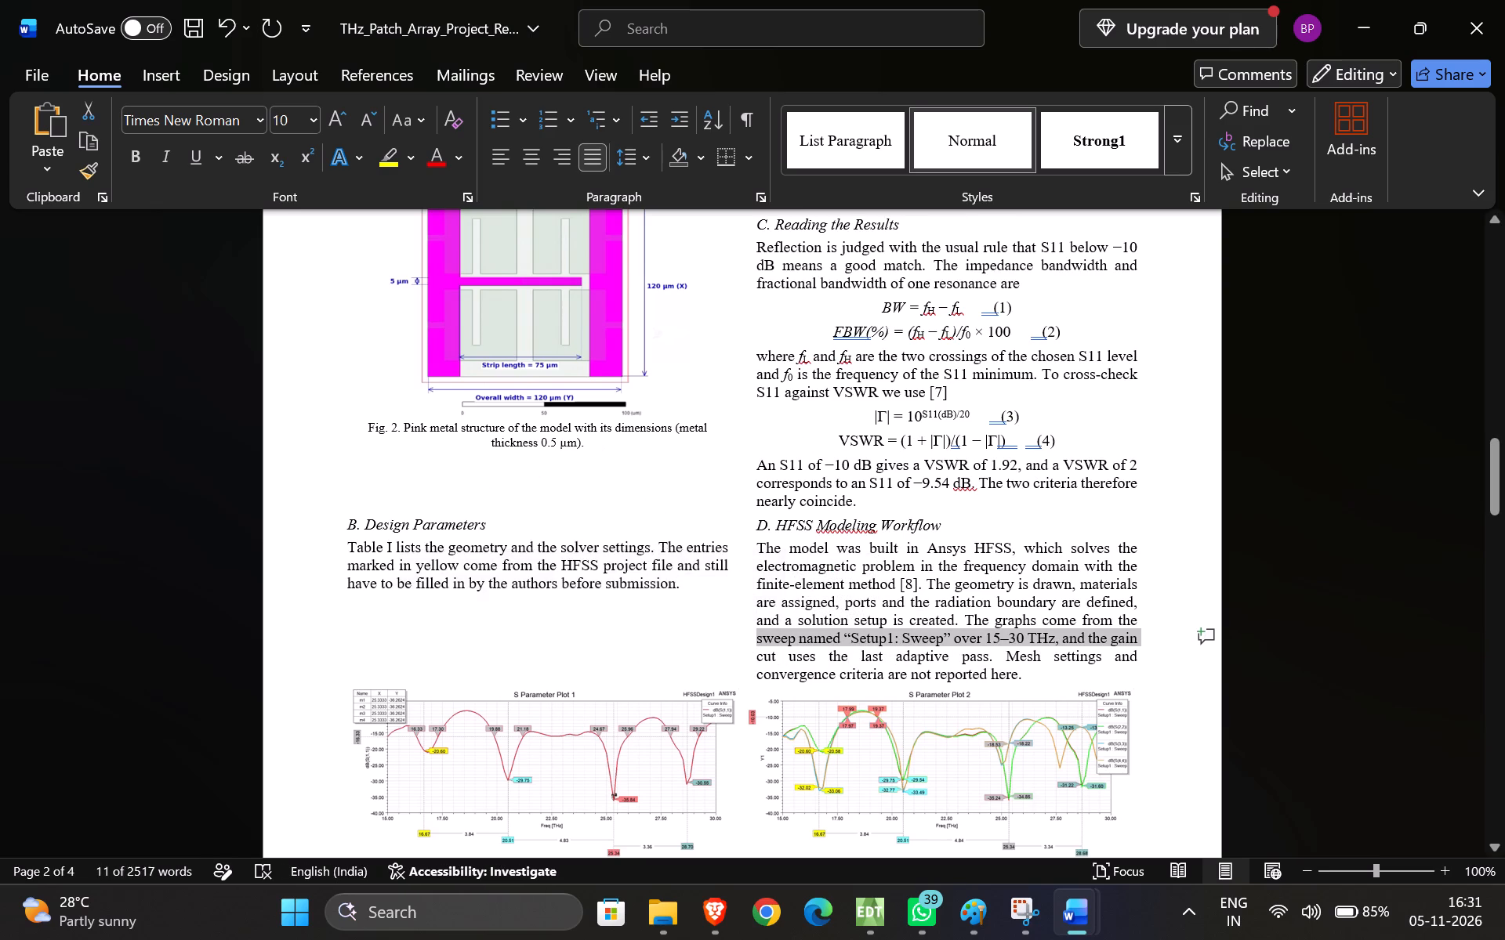
click(304, 609)
click(541, 627)
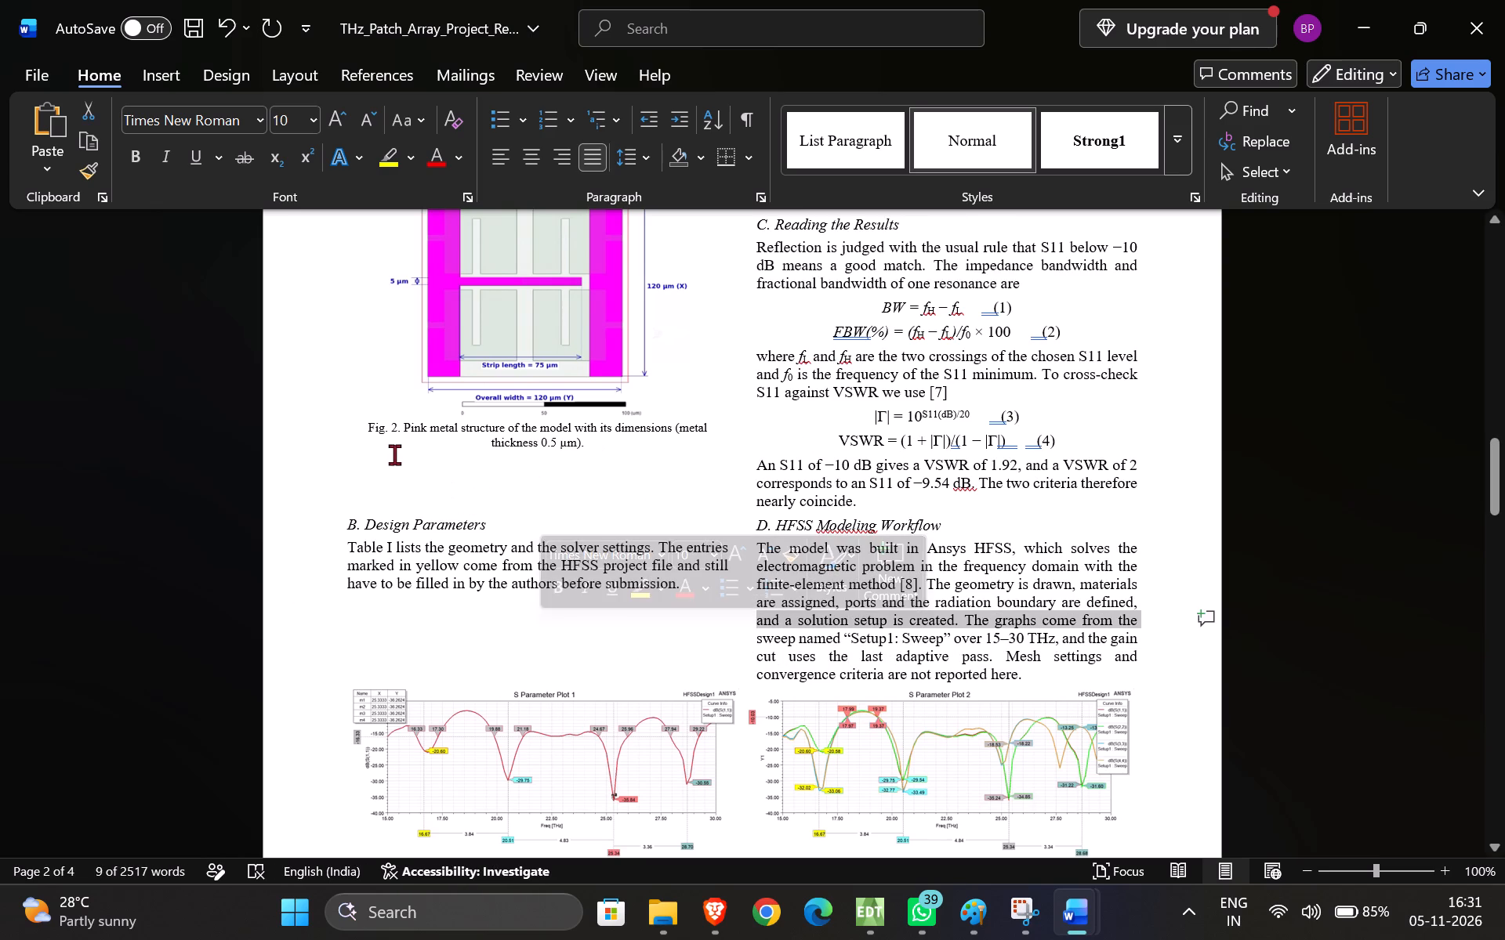
click(390, 501)
key(BackSpace)
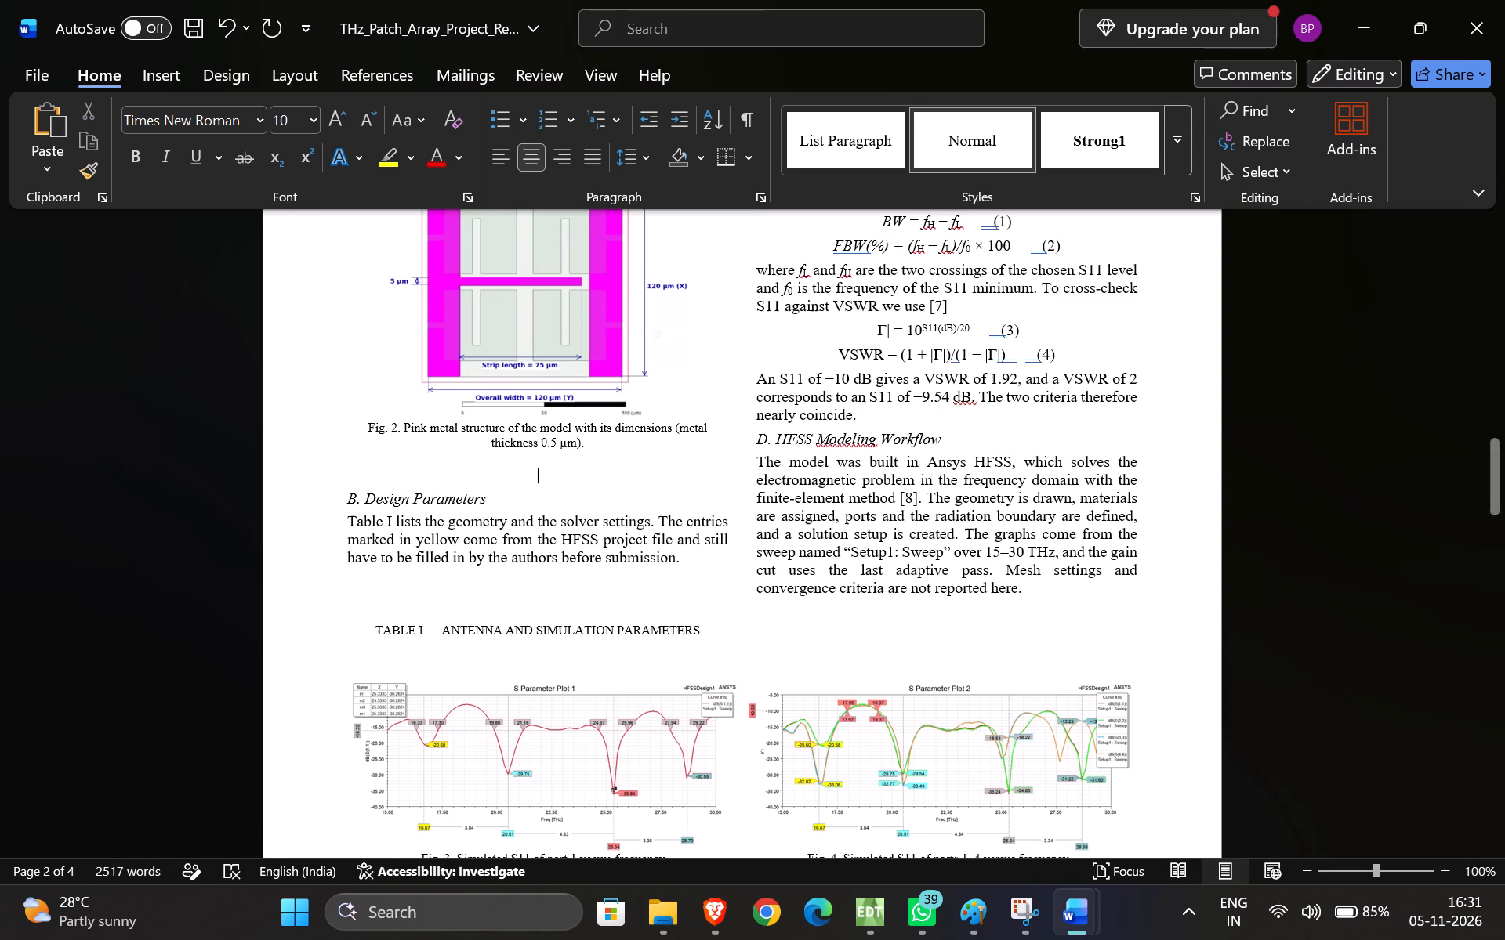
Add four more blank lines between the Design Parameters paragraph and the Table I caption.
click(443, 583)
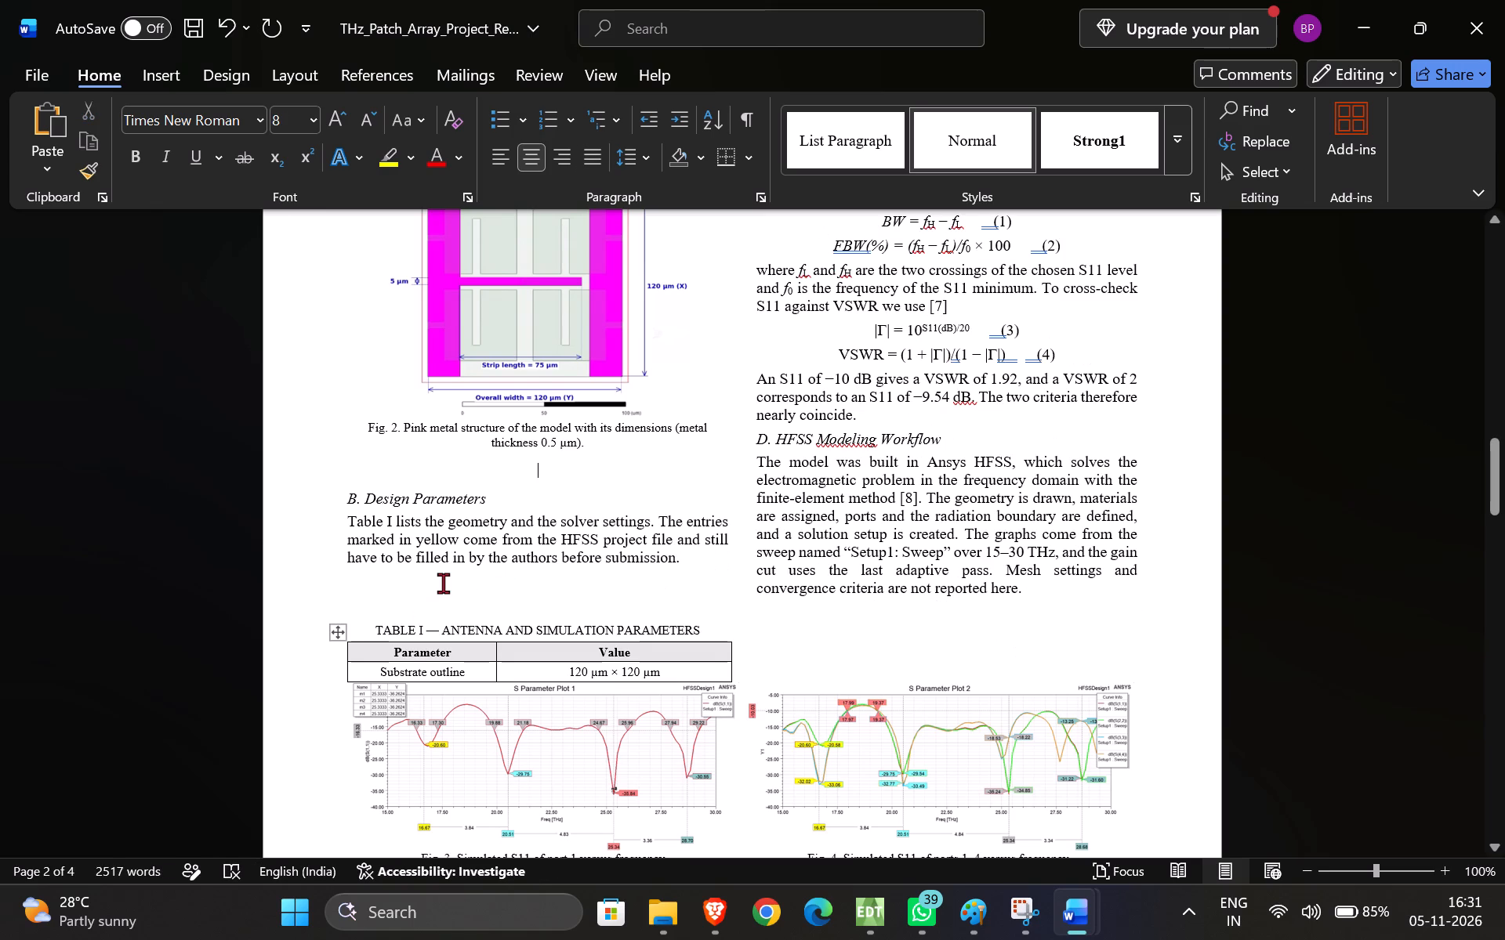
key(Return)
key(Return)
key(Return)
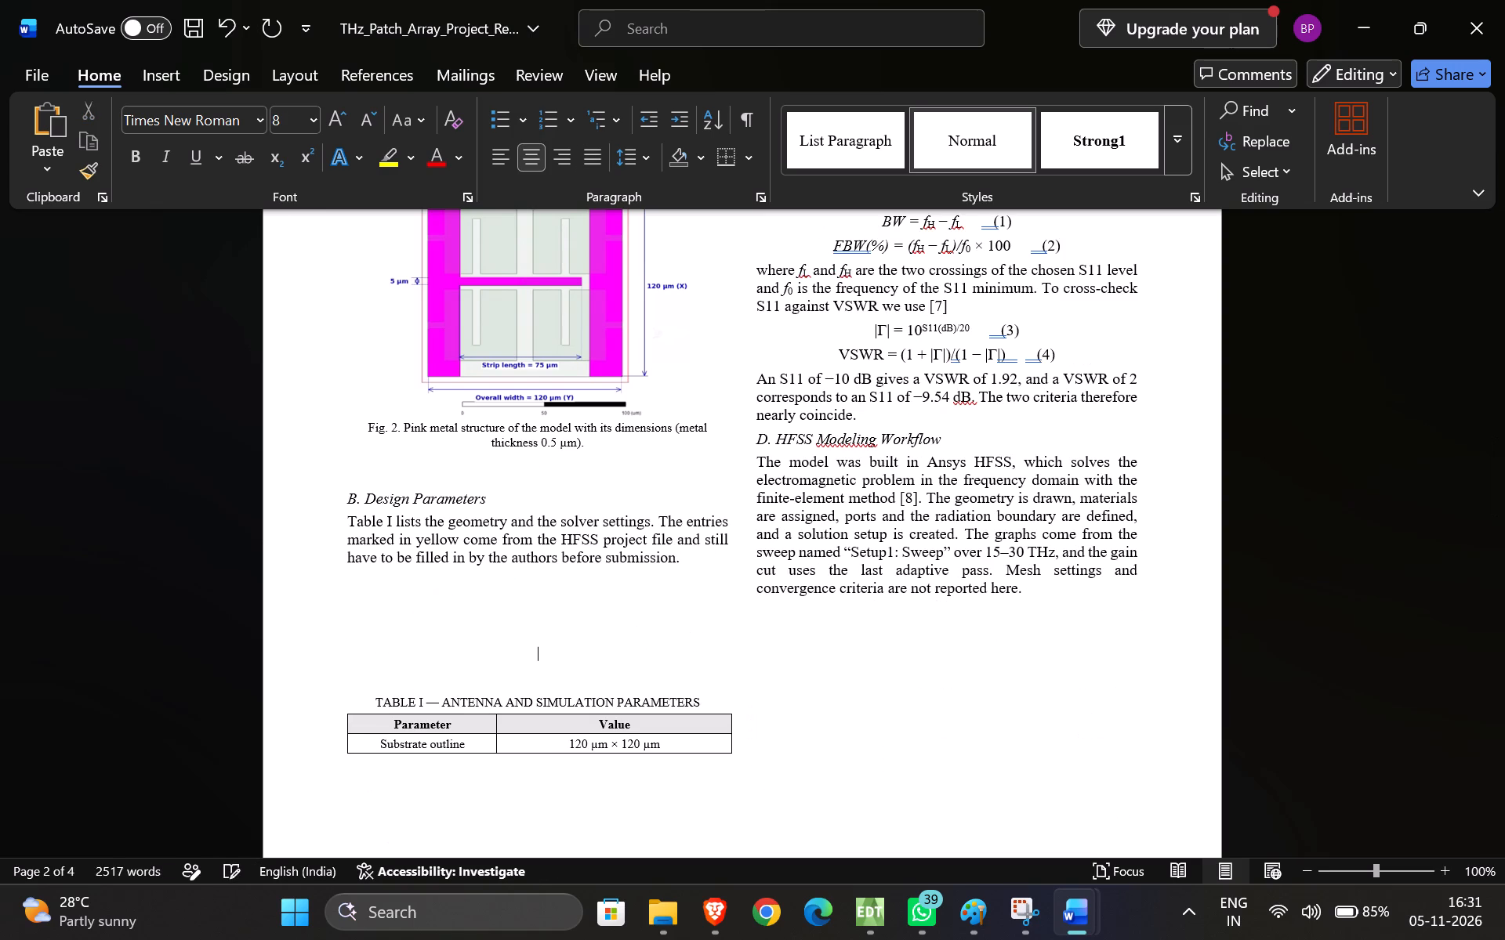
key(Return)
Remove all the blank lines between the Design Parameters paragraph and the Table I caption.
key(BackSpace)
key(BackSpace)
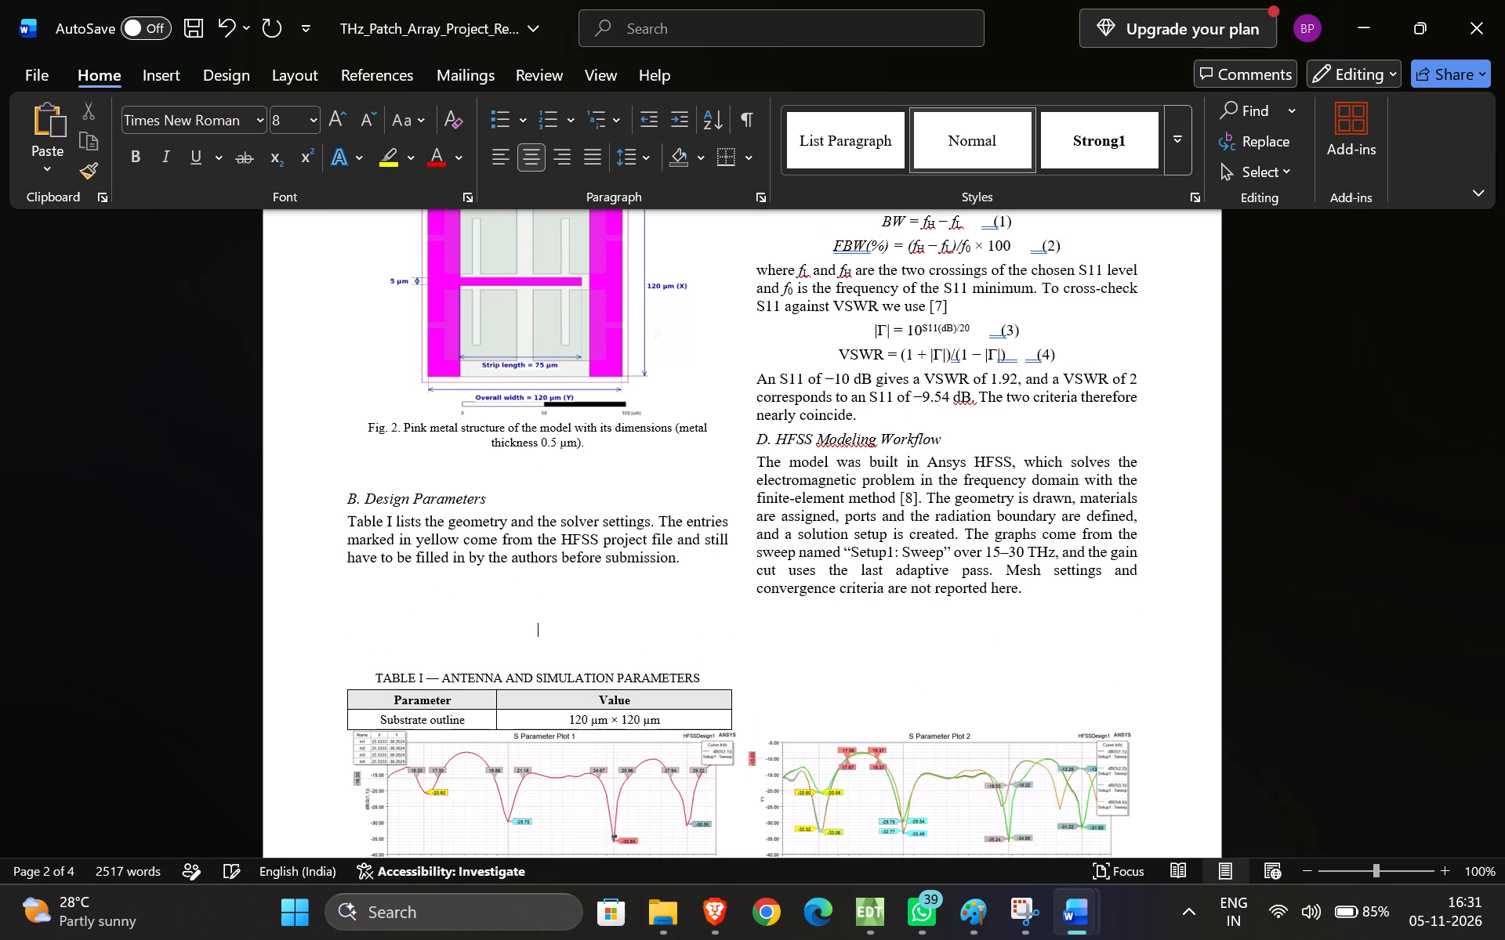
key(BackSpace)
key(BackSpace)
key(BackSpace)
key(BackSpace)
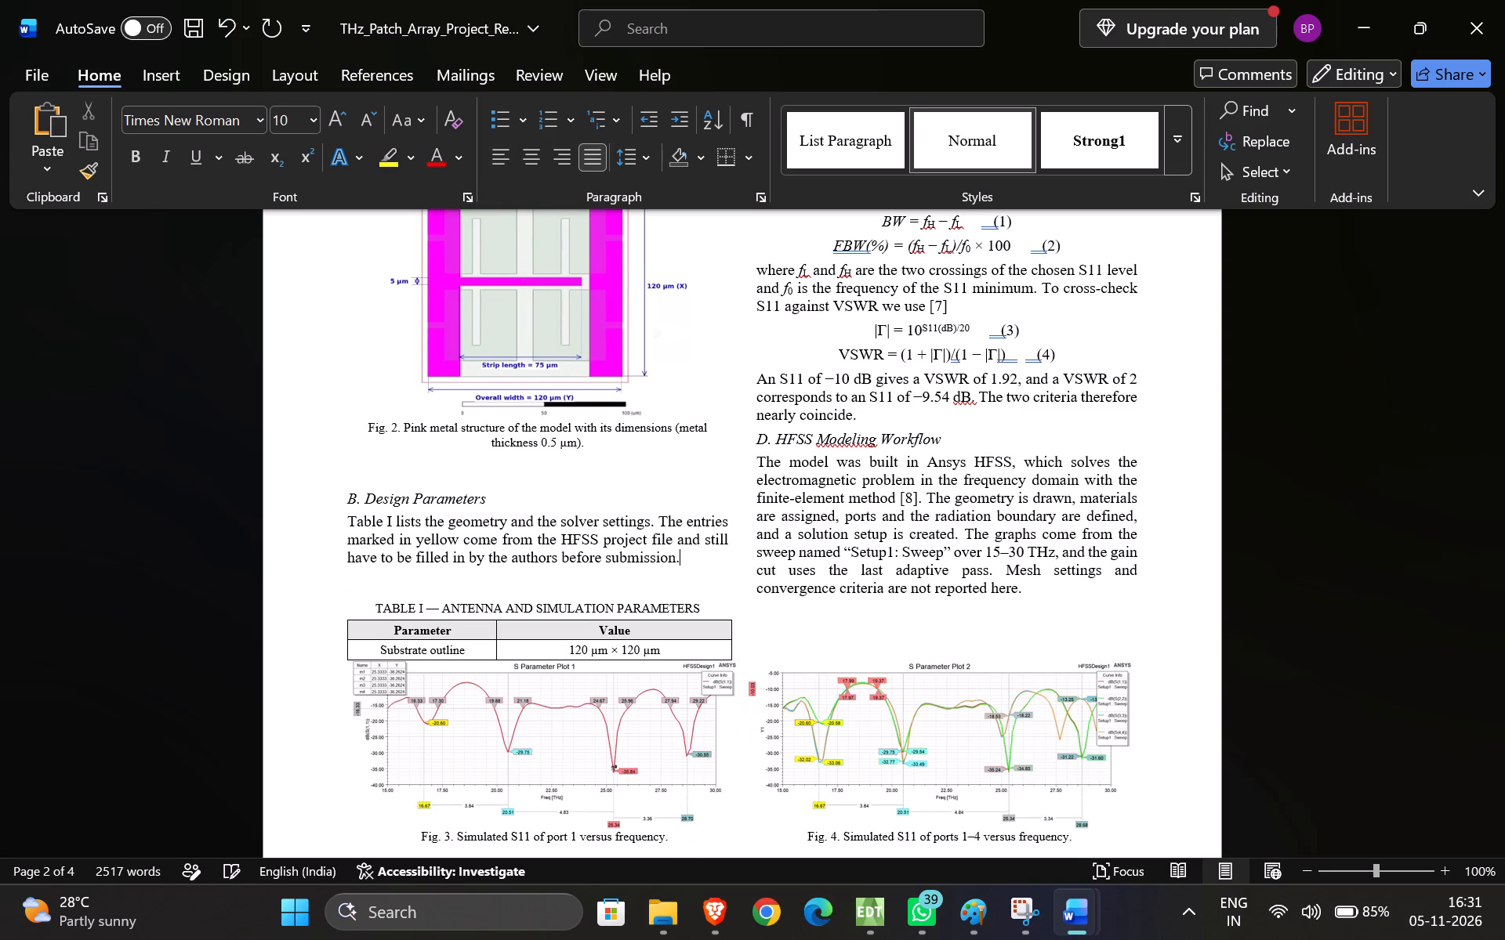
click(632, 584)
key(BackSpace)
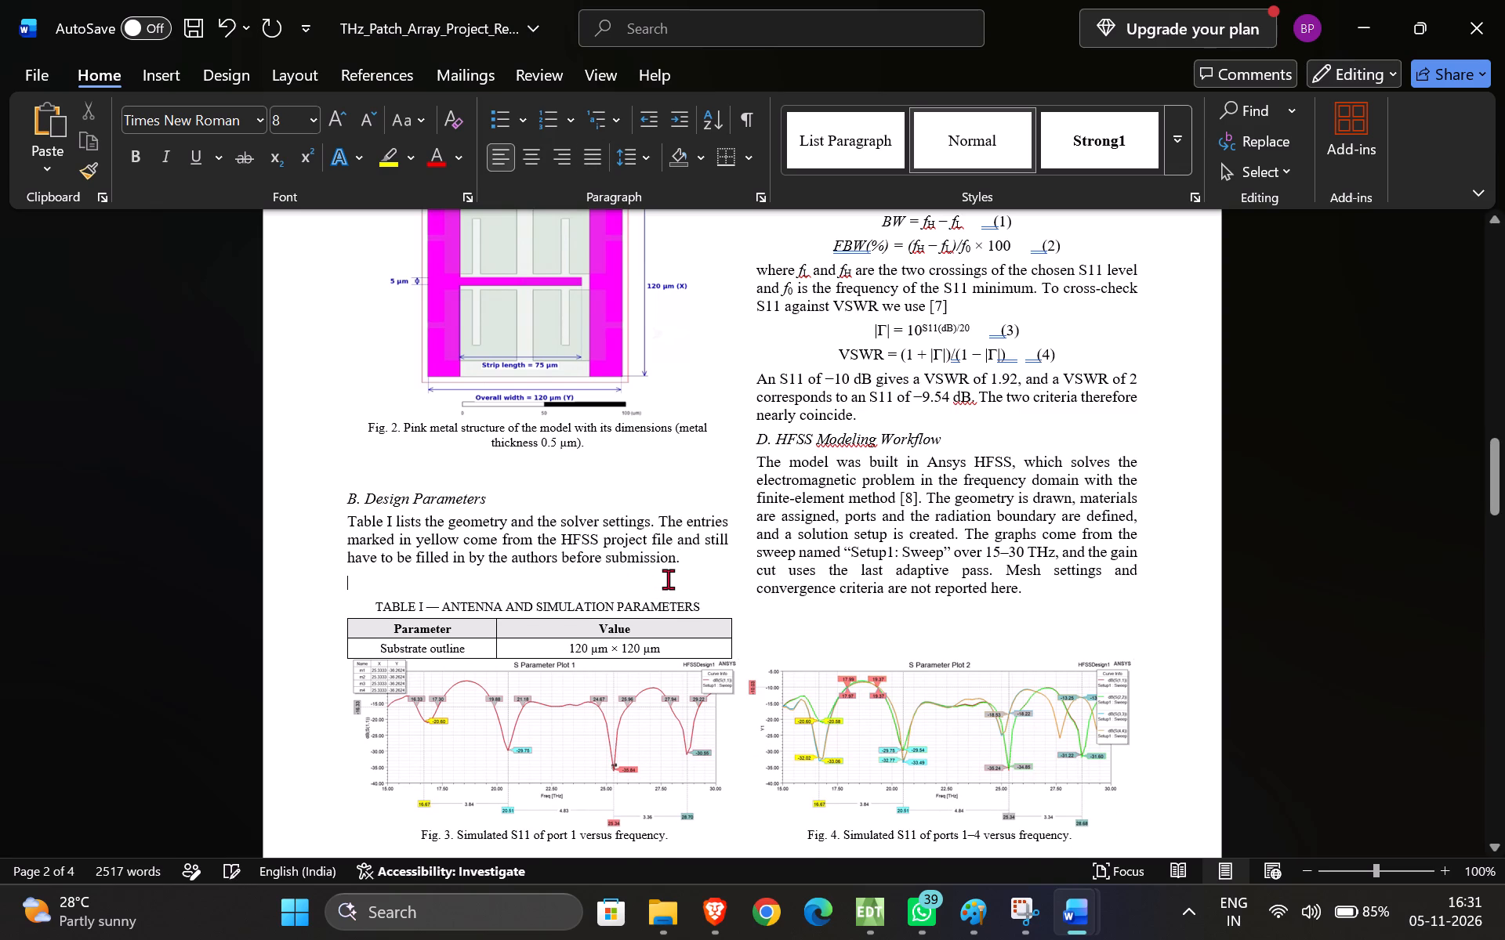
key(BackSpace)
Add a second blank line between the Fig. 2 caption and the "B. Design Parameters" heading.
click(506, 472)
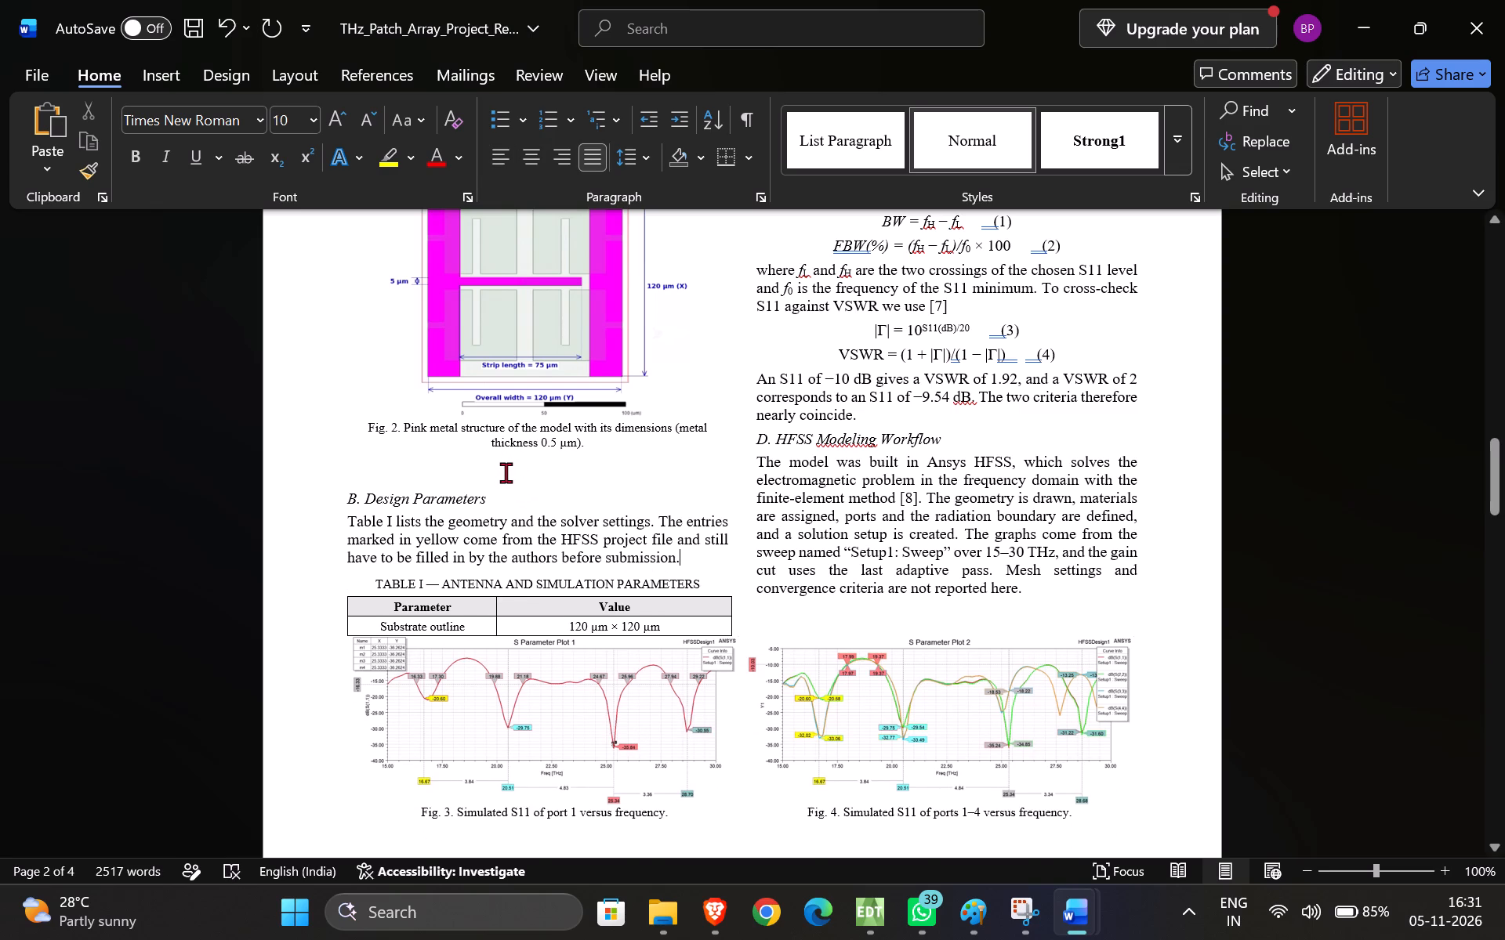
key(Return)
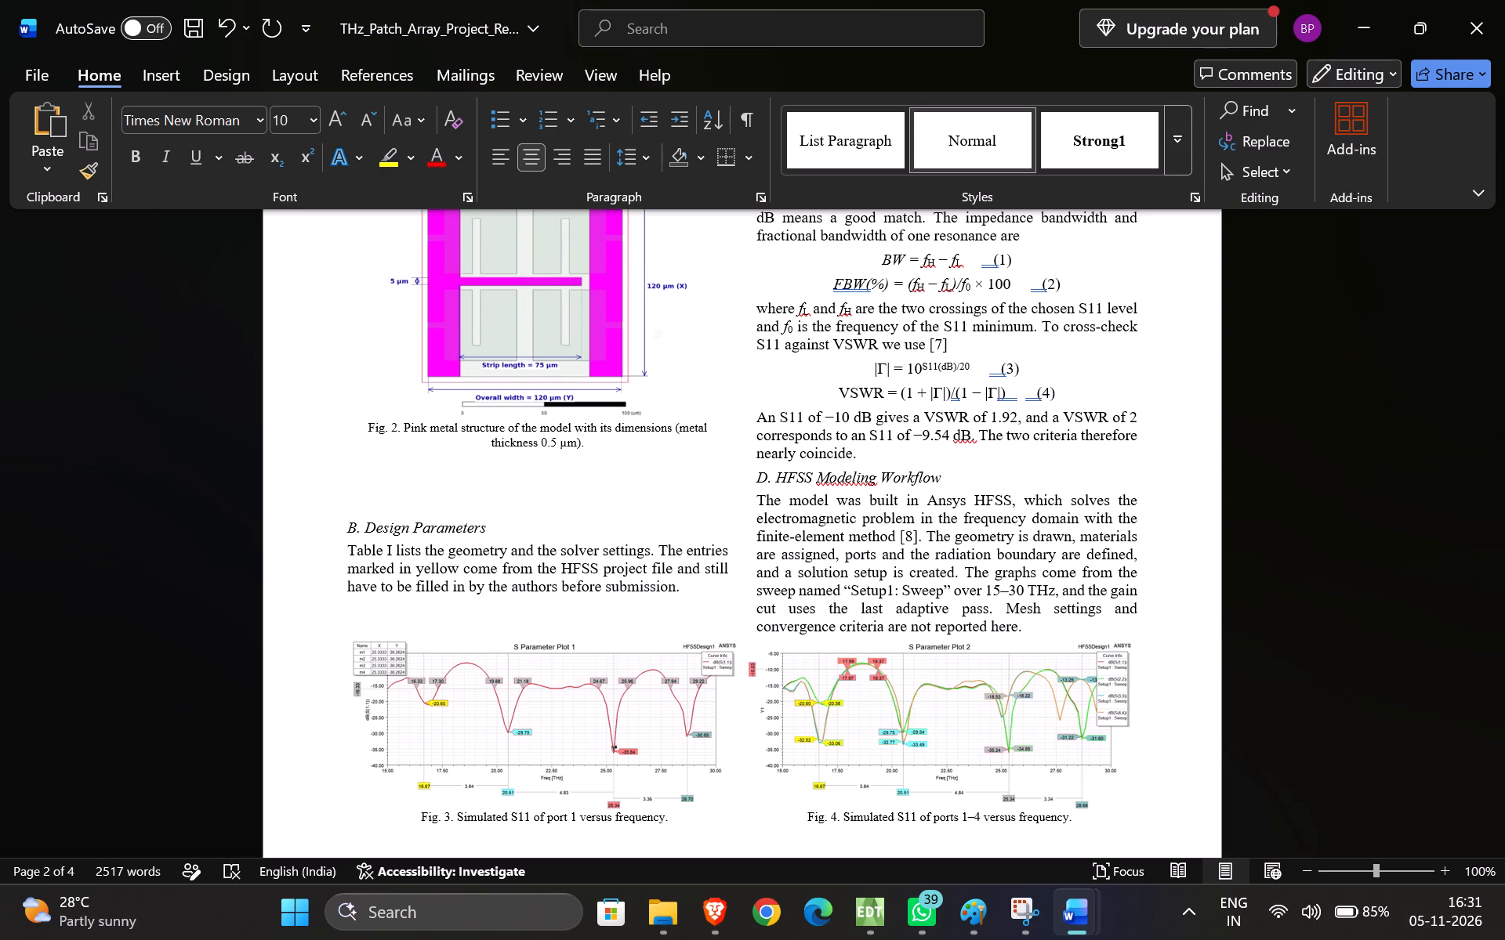
Stretch the Fig. 2 picture slightly taller by extending its lower edge.
click(539, 320)
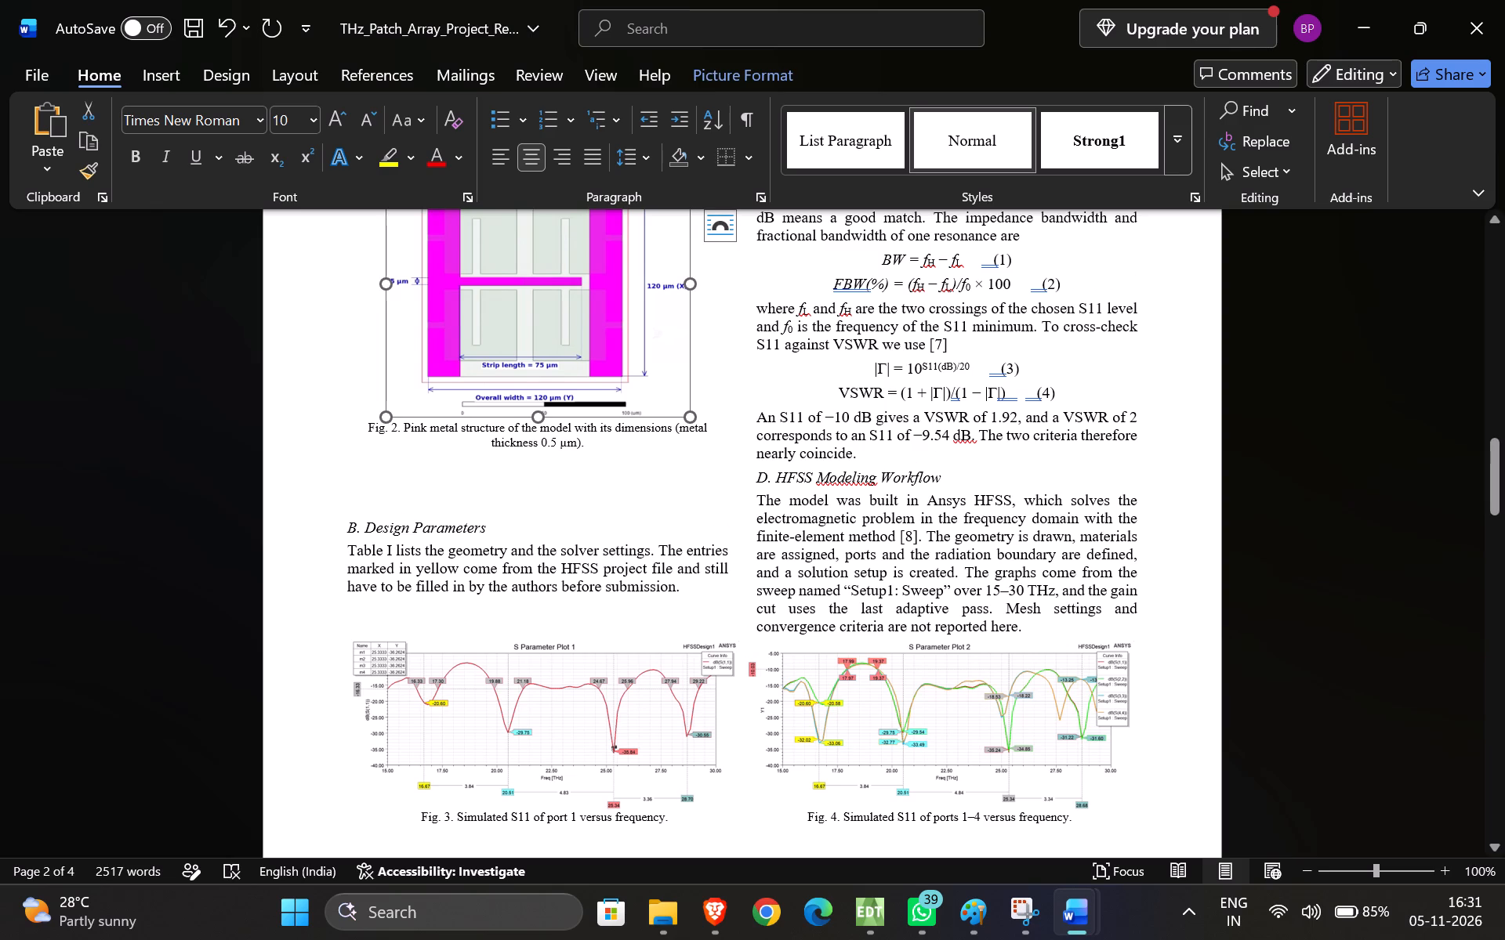
drag(533, 416, 535, 444)
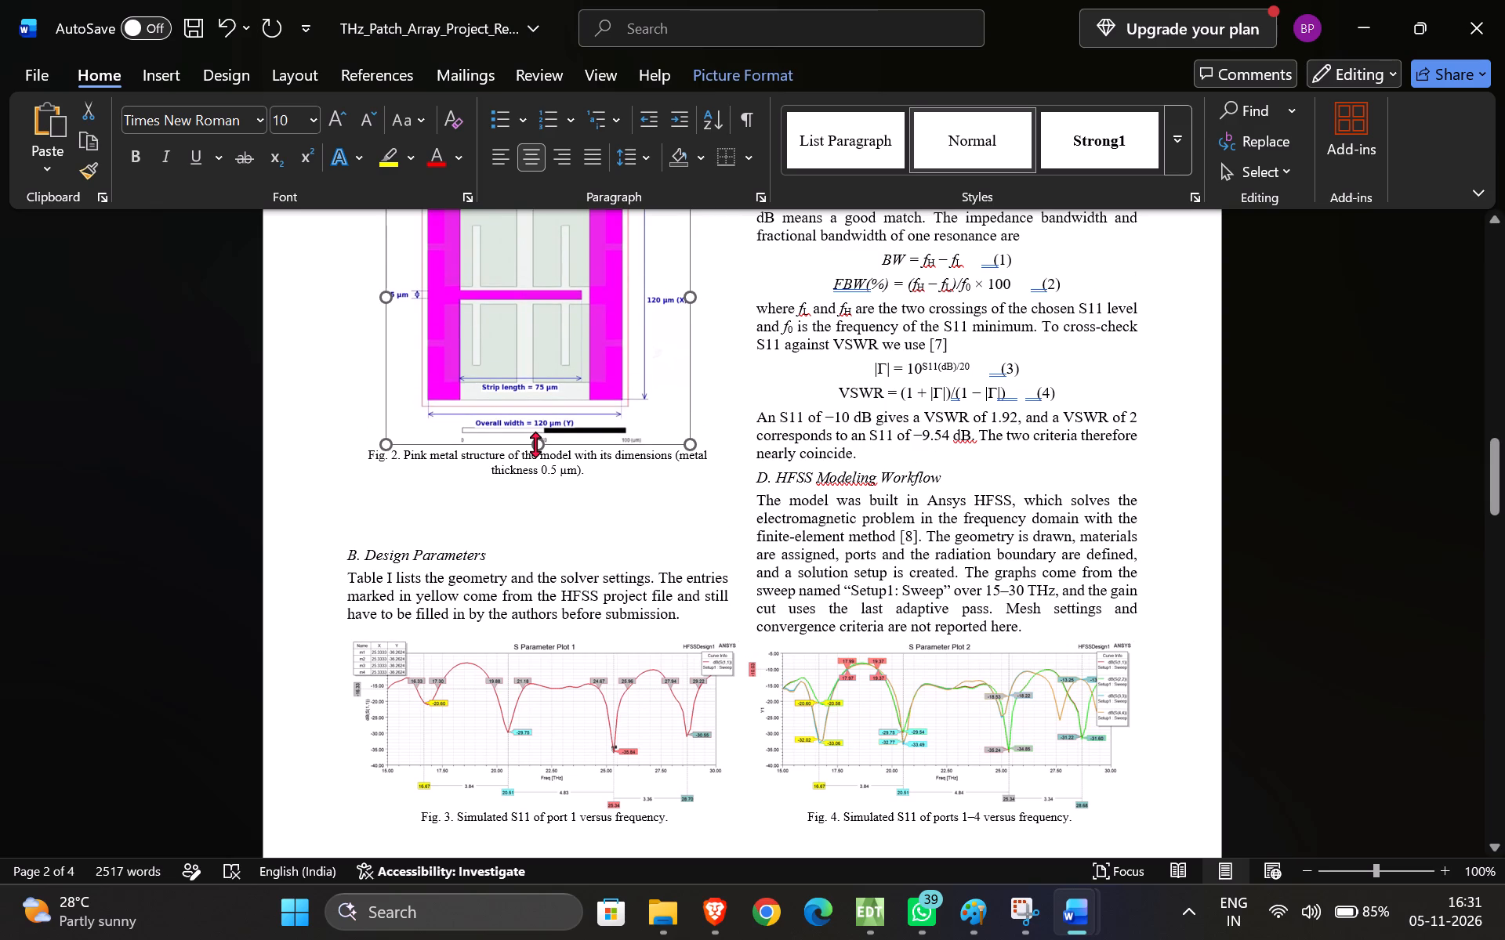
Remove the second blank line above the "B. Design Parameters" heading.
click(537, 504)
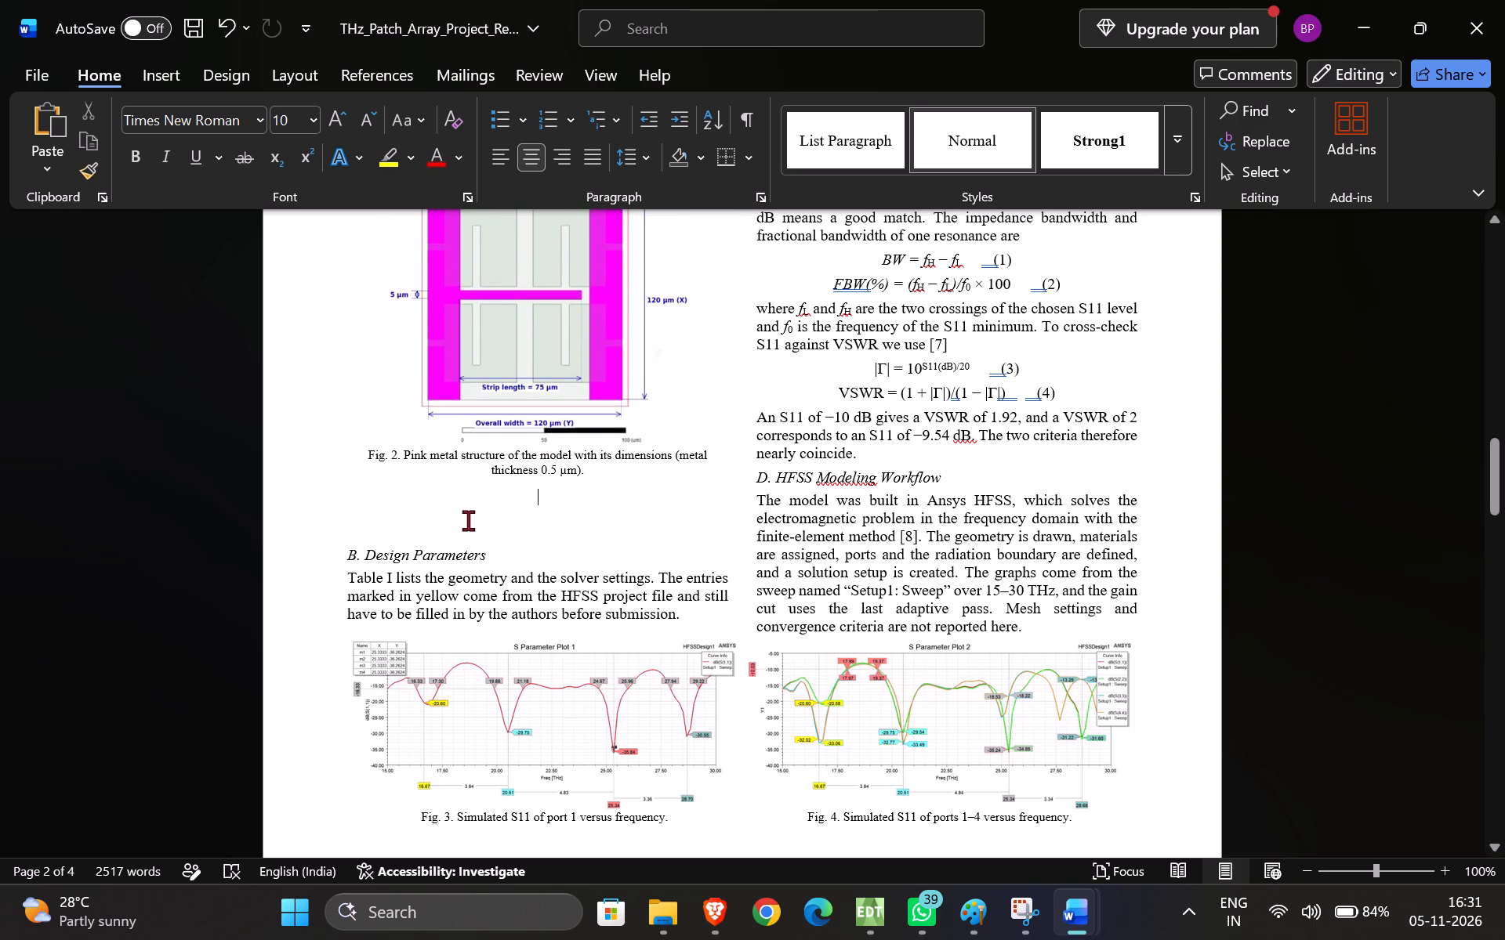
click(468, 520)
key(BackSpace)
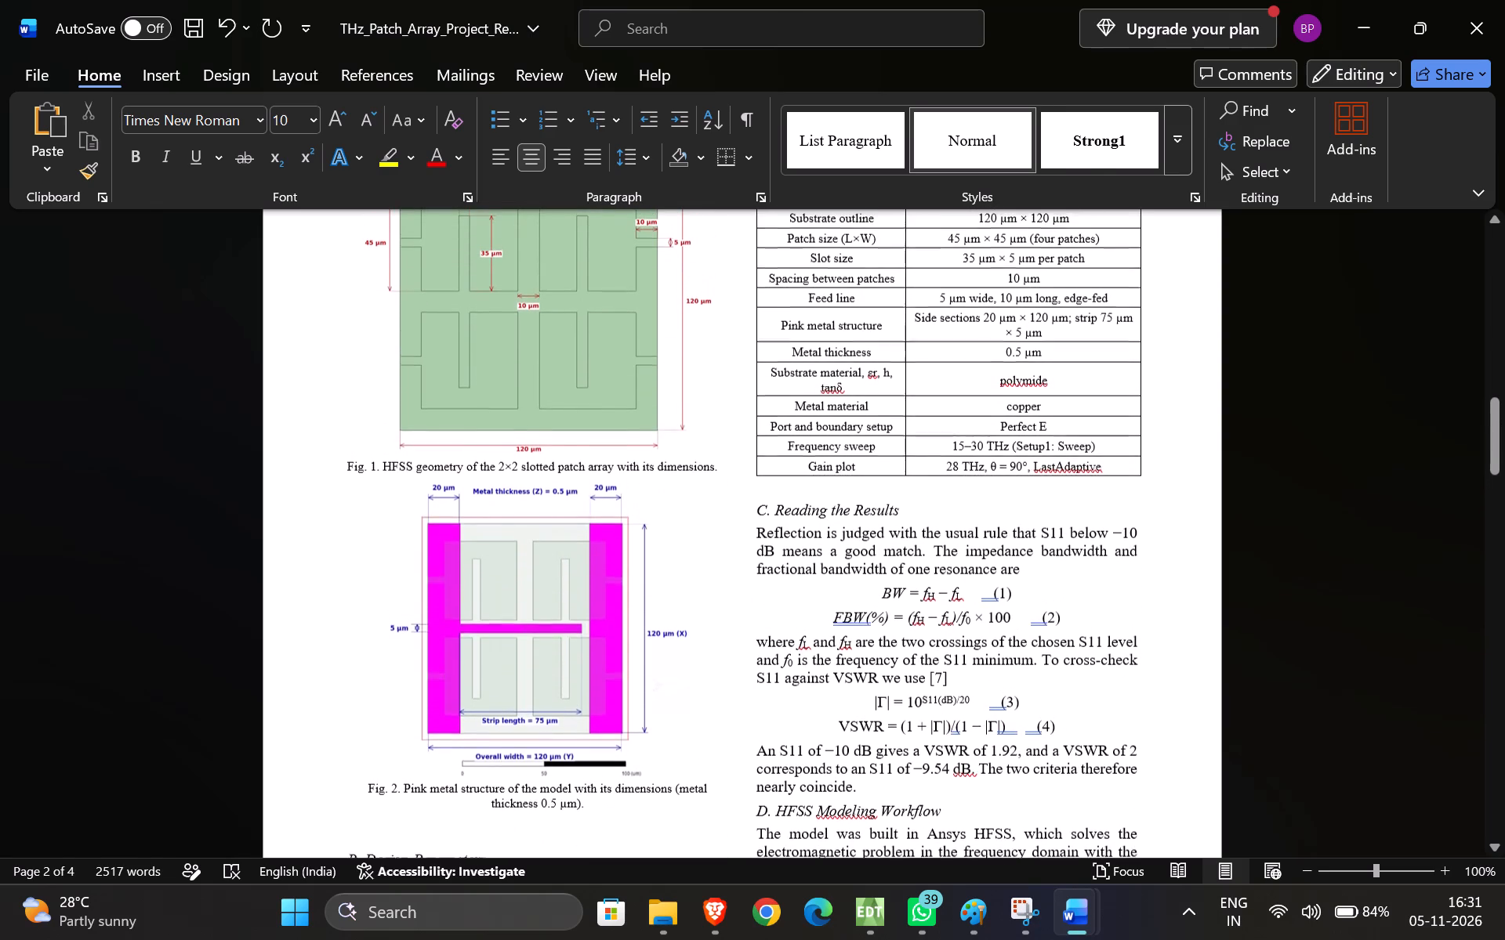
Stretch the Fig. 1 antenna geometry picture slightly taller by extending its lower edge.
click(560, 354)
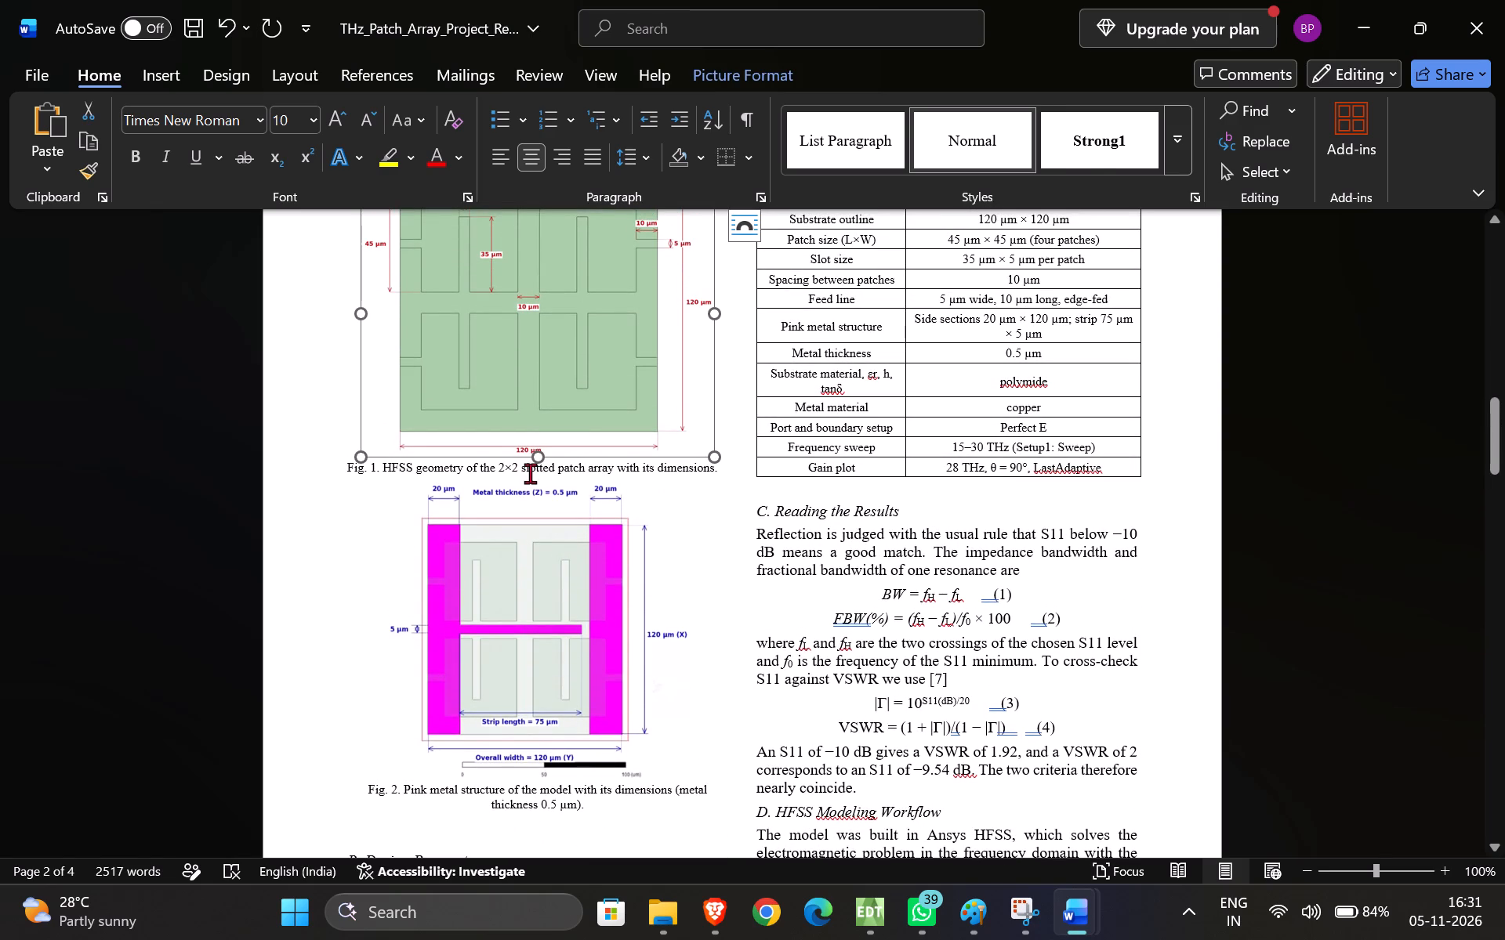
drag(542, 456, 542, 469)
Stretch the Fig. 2 picture a little taller and wider within its column.
click(532, 606)
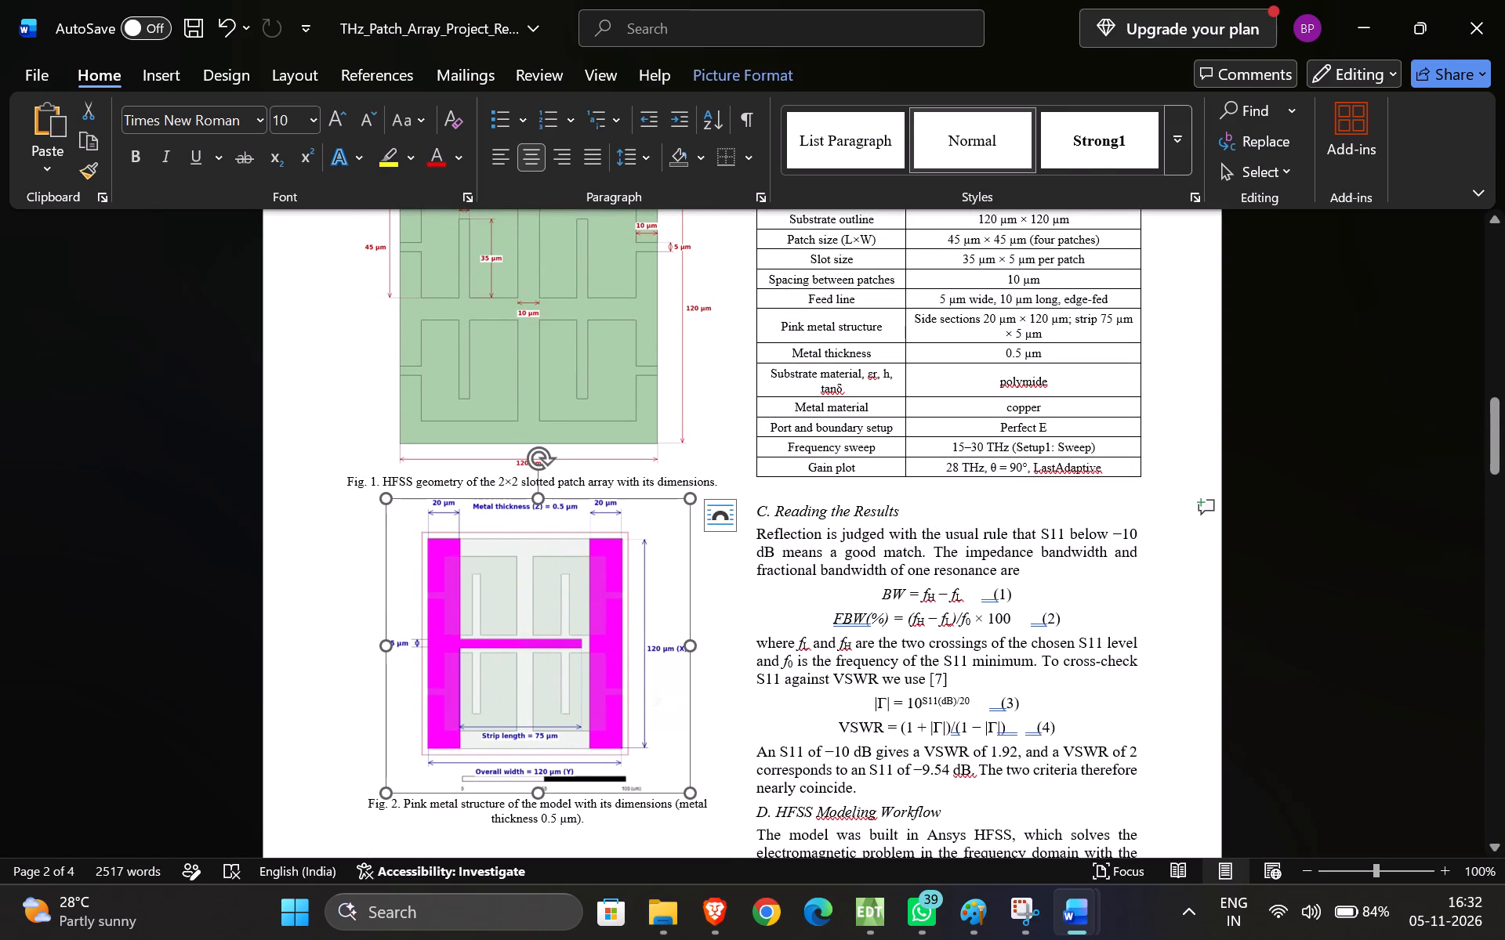
drag(542, 794, 542, 803)
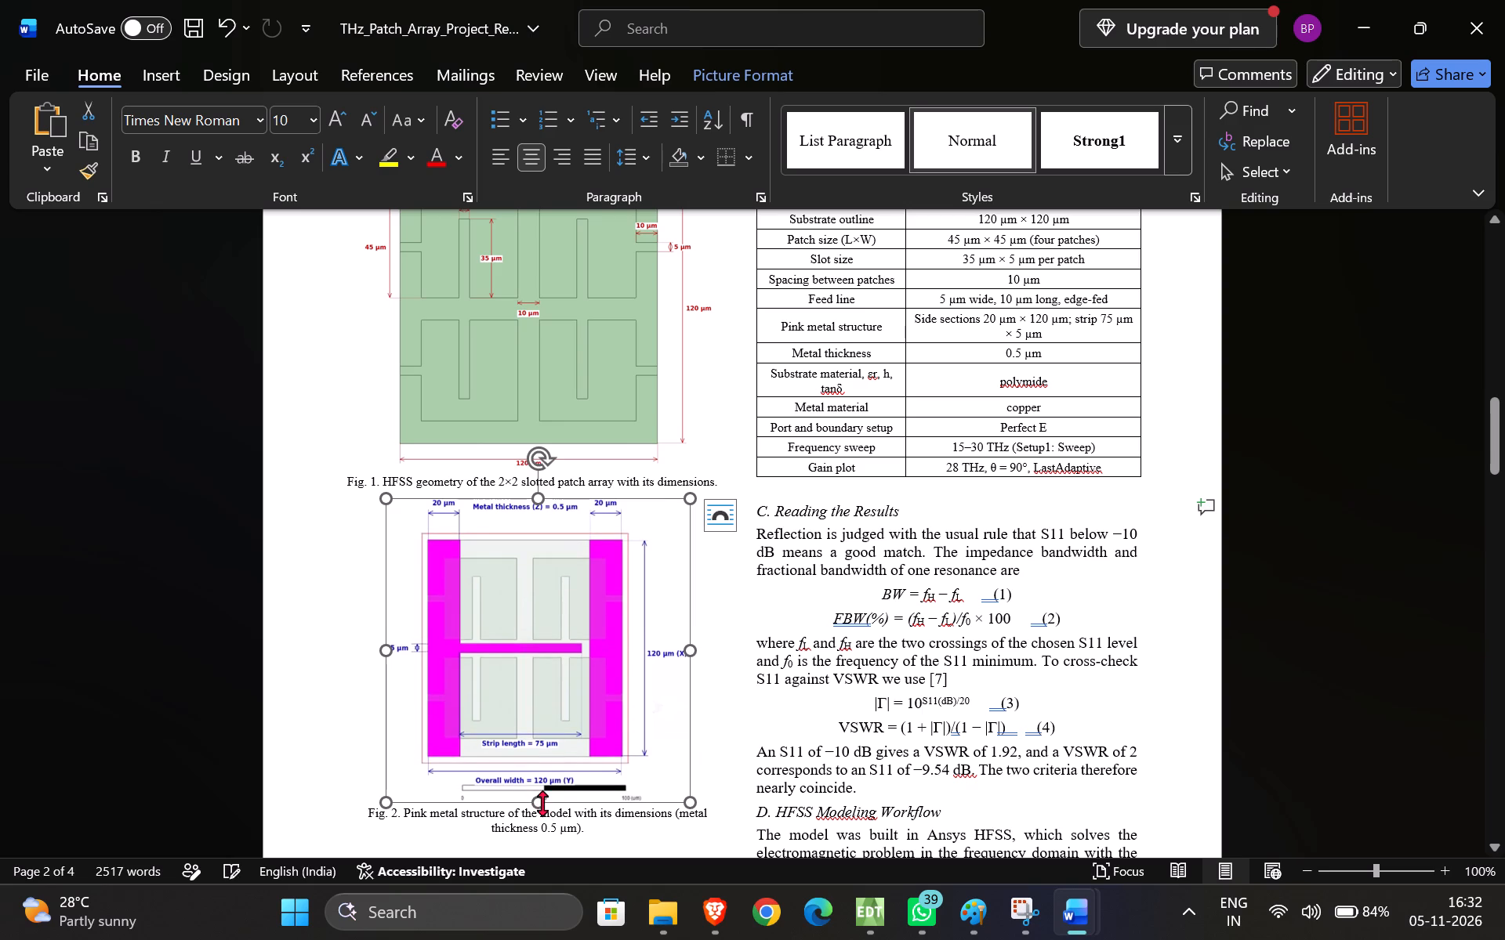
drag(386, 650, 365, 645)
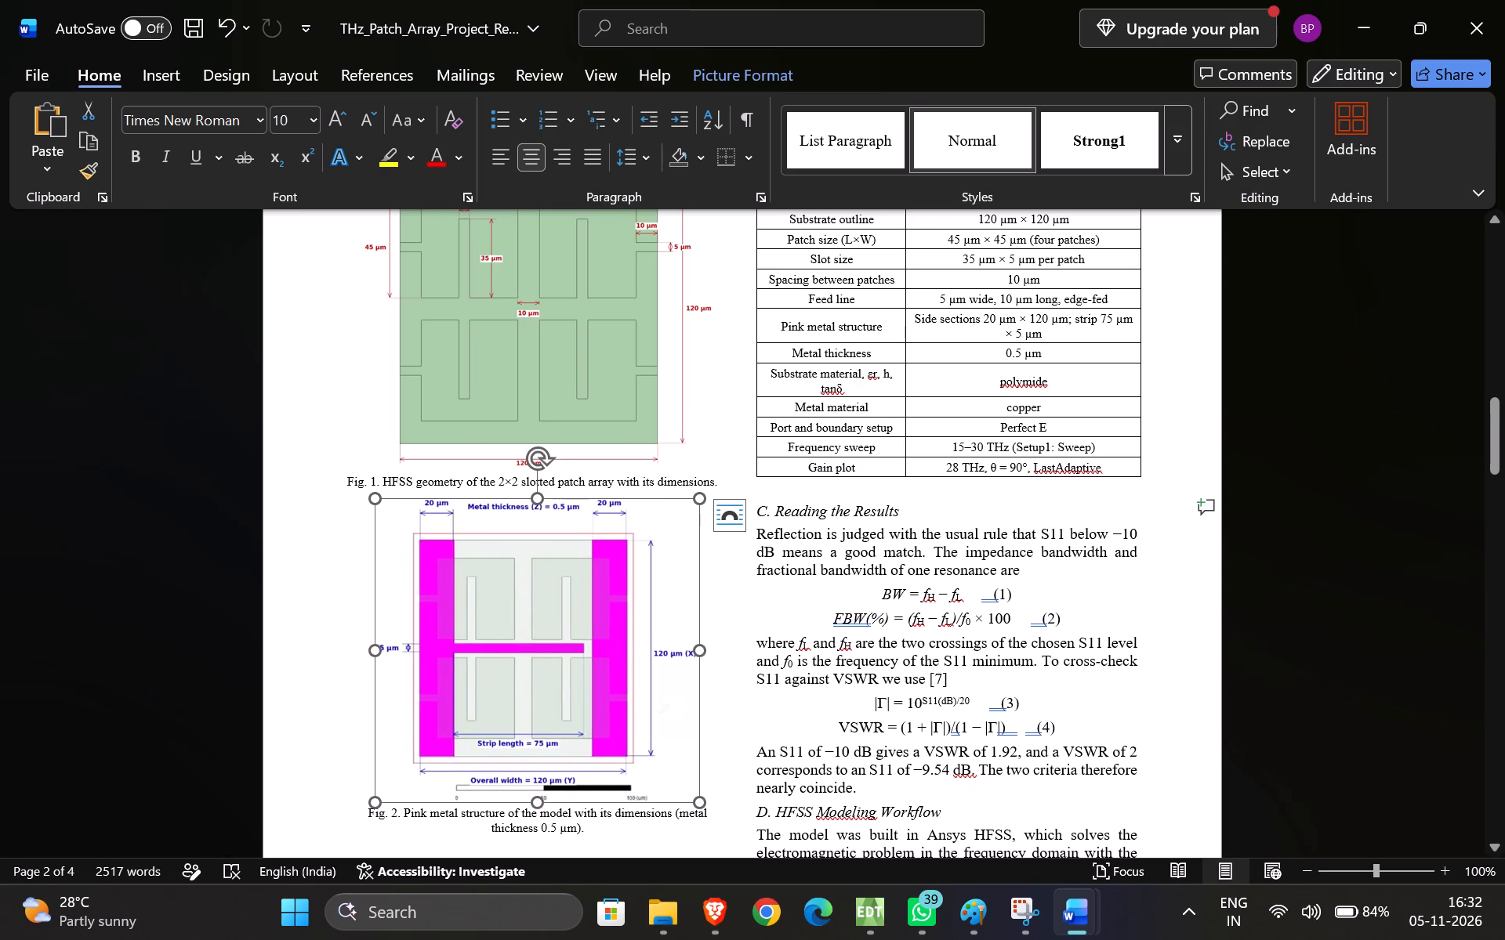
click(701, 651)
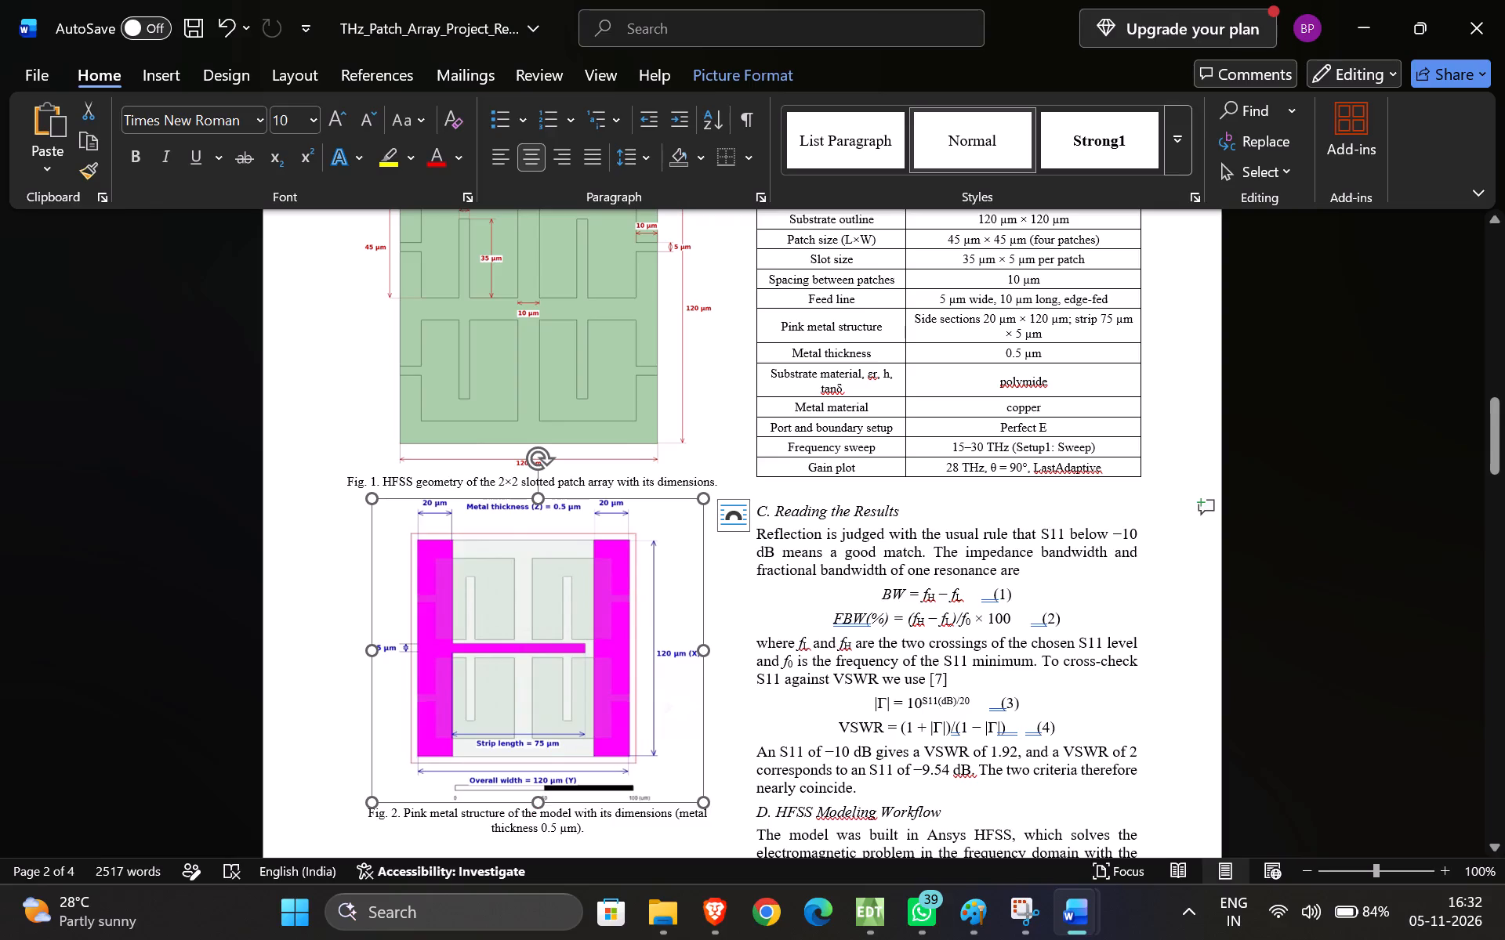
Insert a blank line above the "III. ANTENNA DESIGN AND SIMULATION METHODOLOGY" heading on the first page.
scroll(571, 761, up, 1)
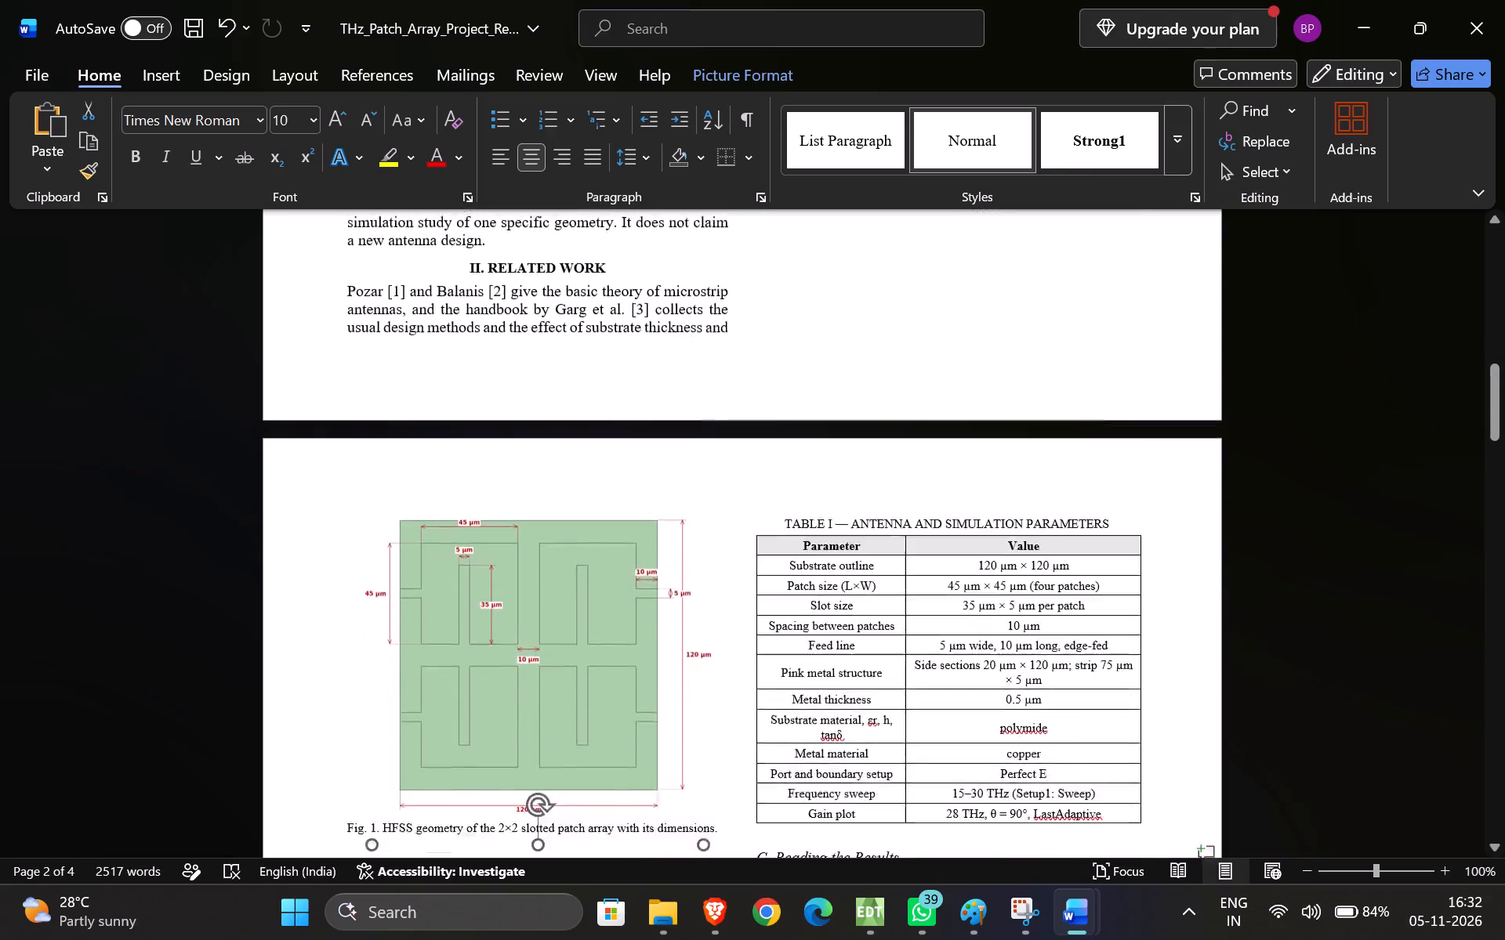
scroll(571, 761, up, 1)
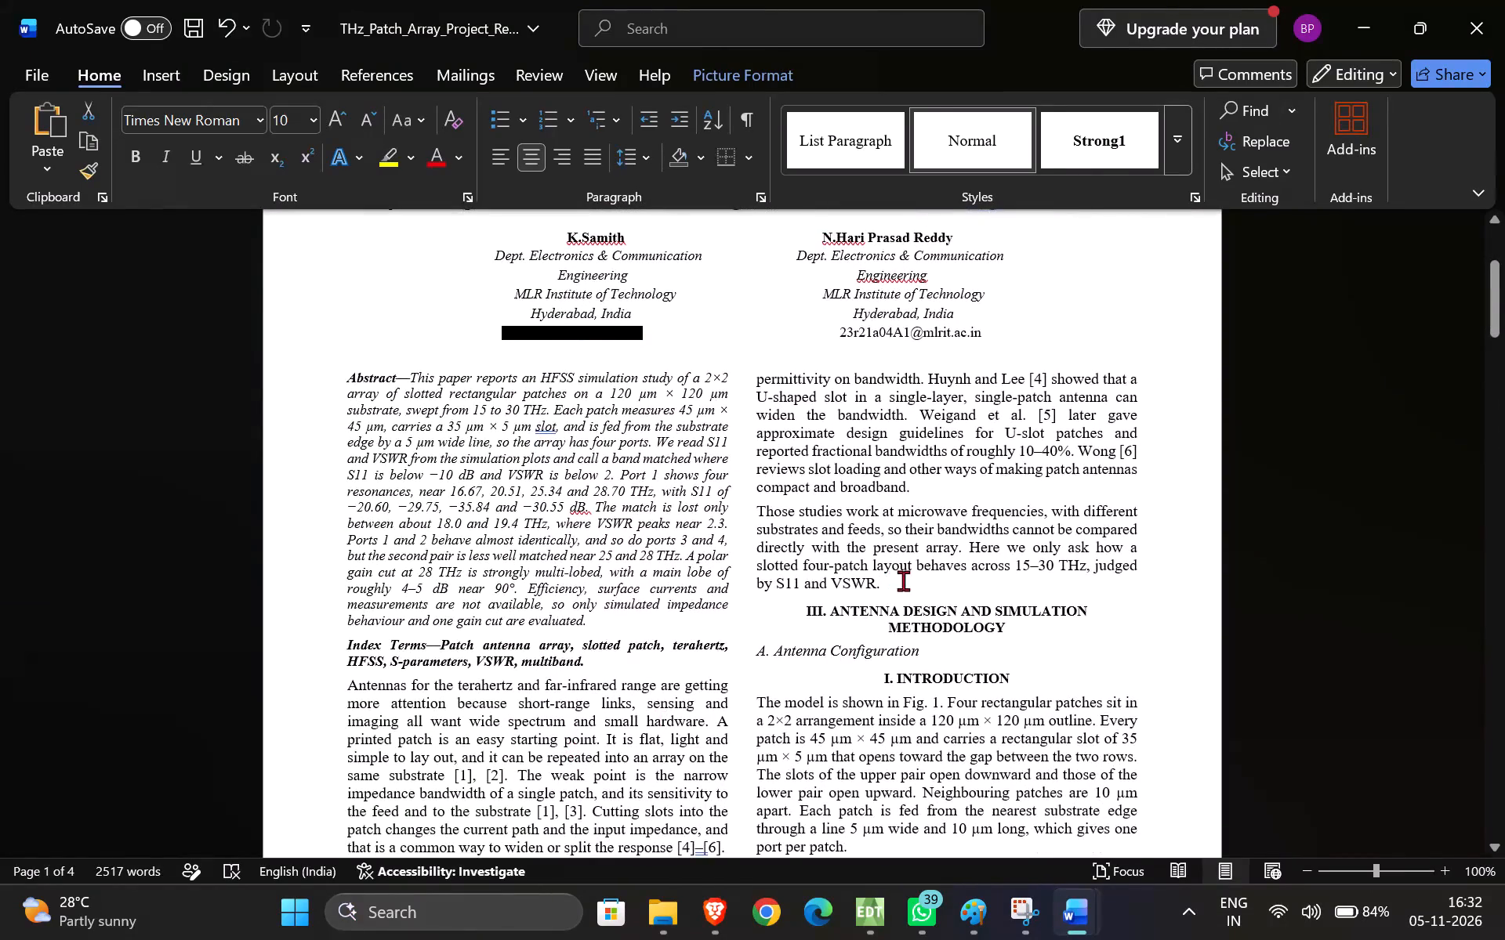
click(902, 582)
key(Return)
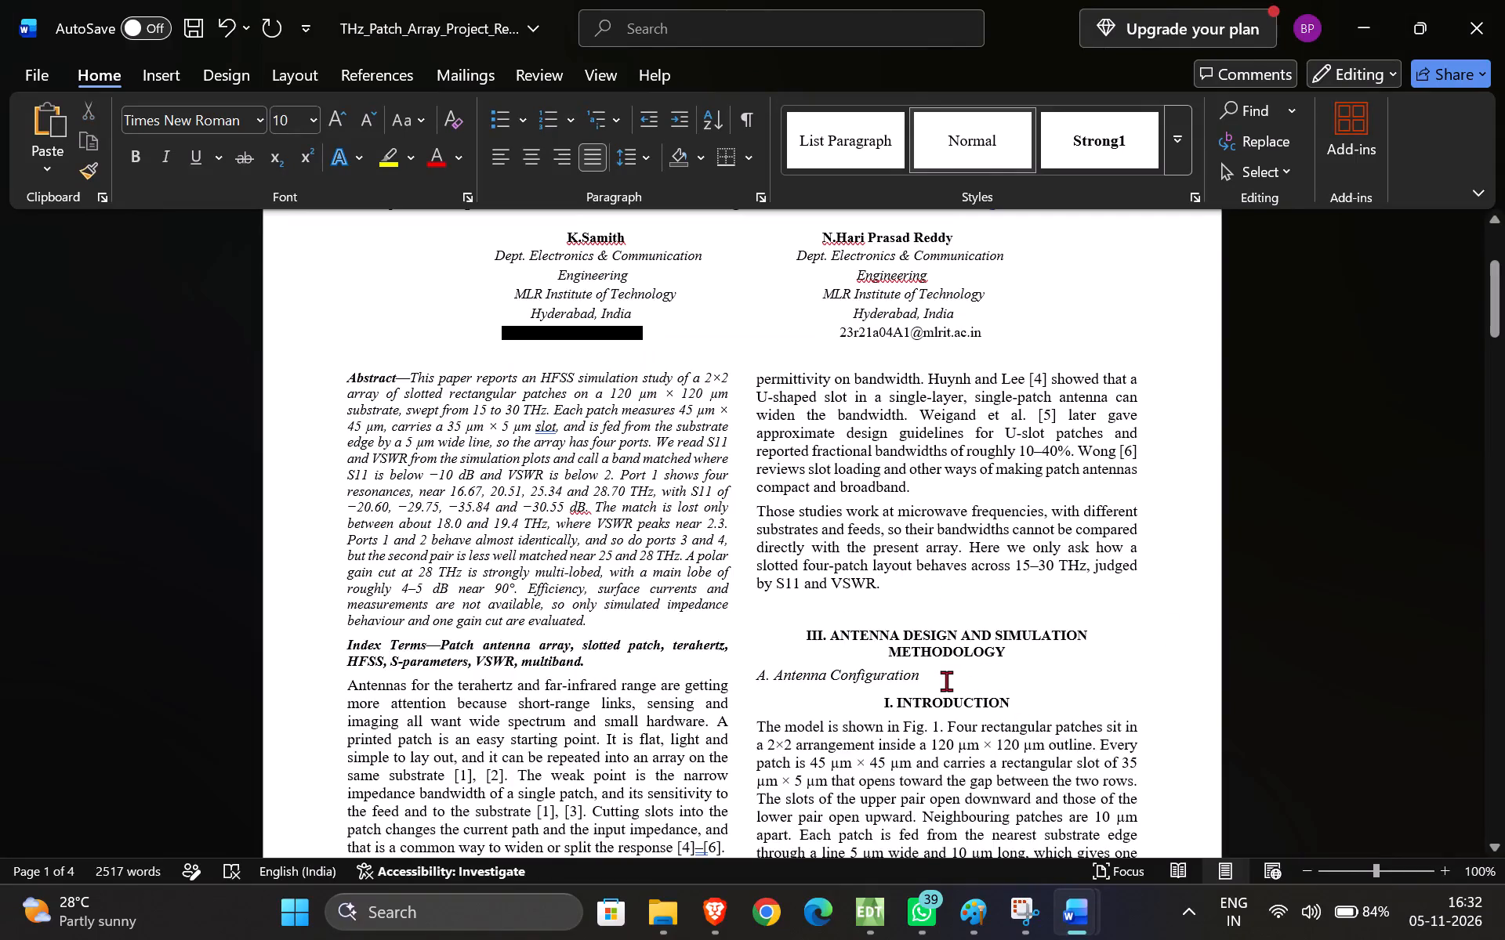
Review the first page and the start of the second for the order and placement of the section headings.
click(1021, 700)
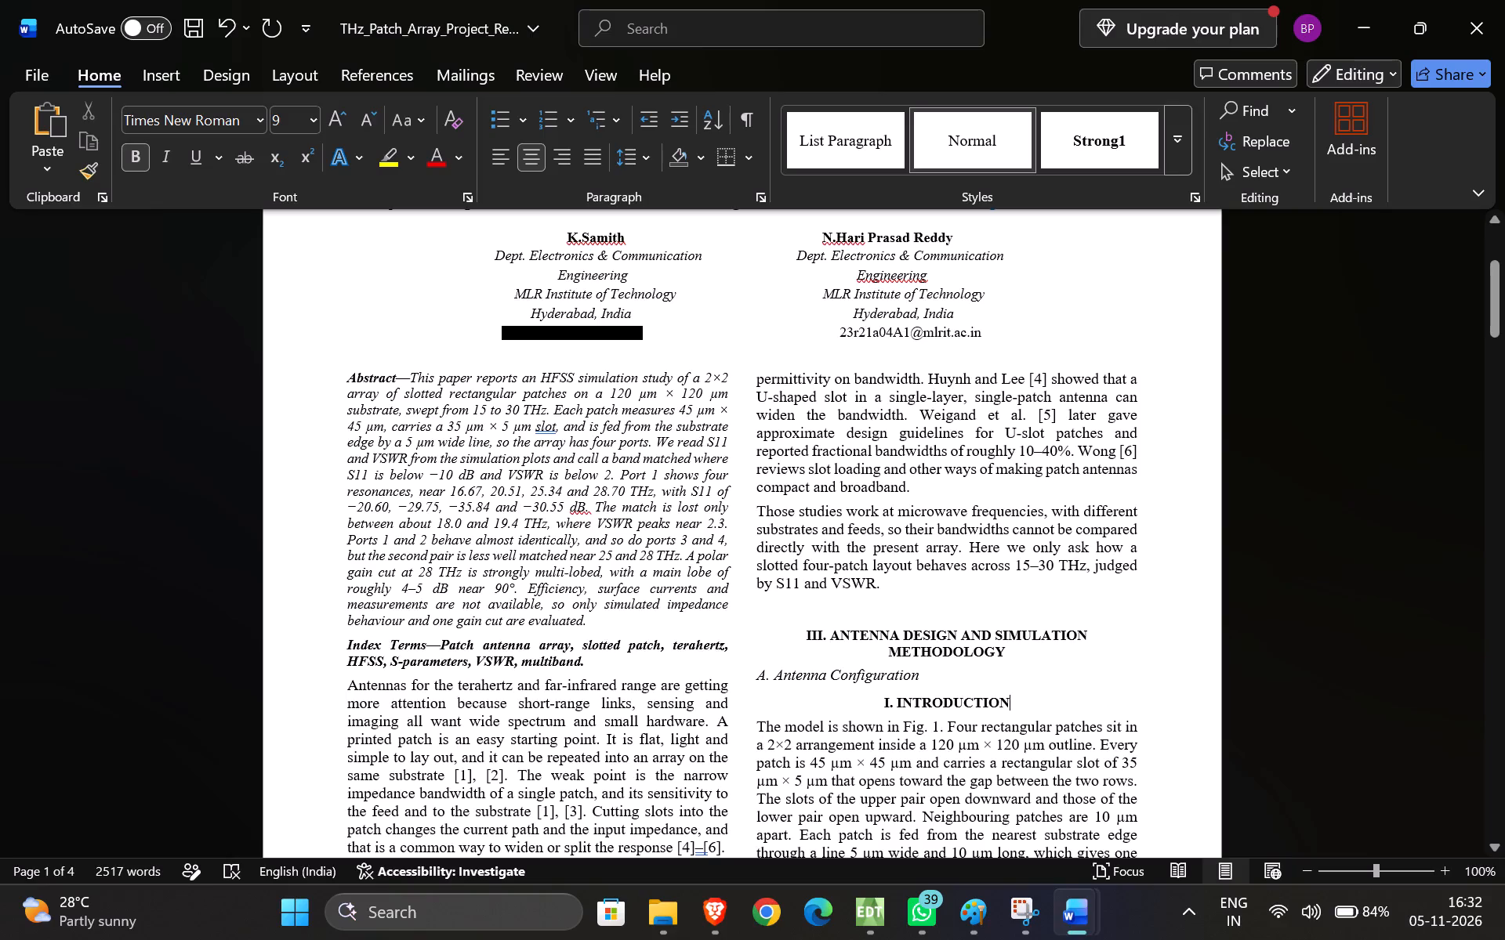
scroll(847, 704, right, 2)
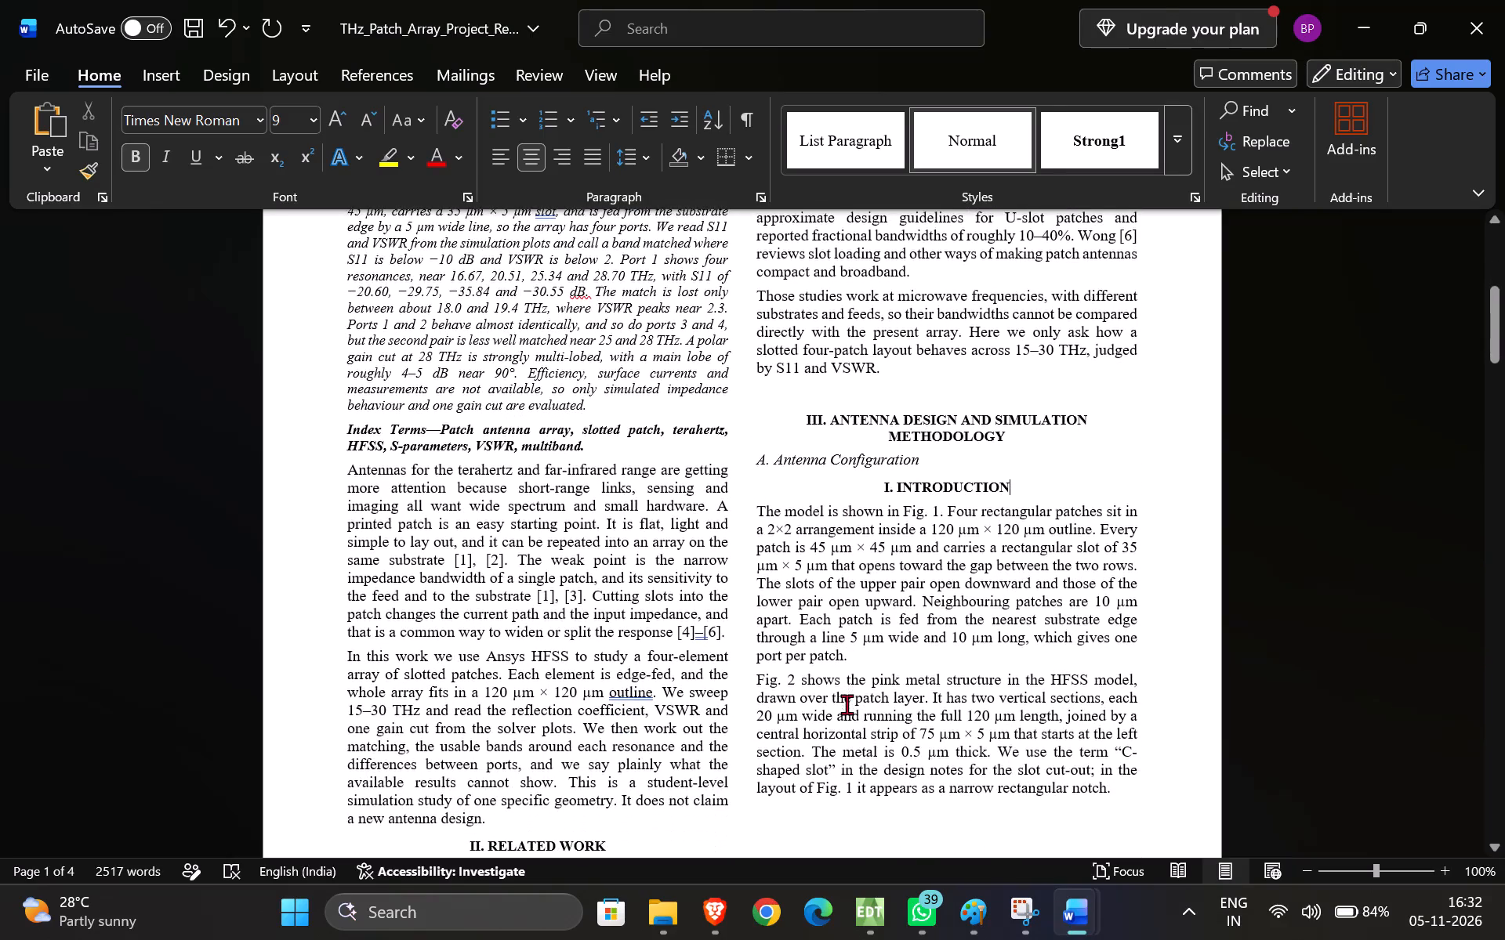
scroll(847, 704, right, 2)
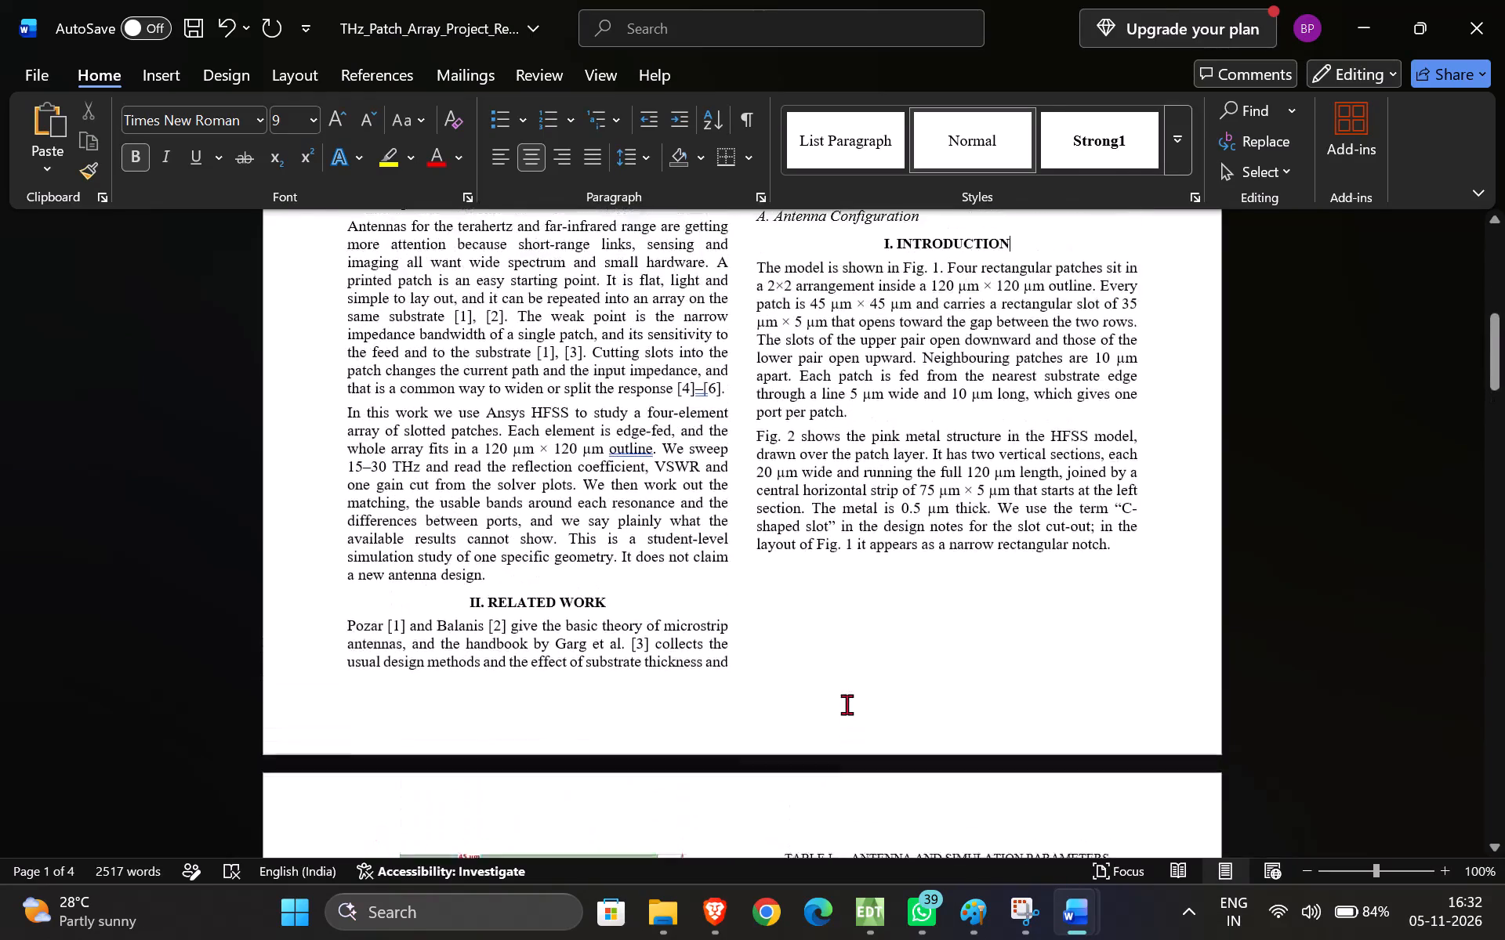
scroll(847, 704, right, 1)
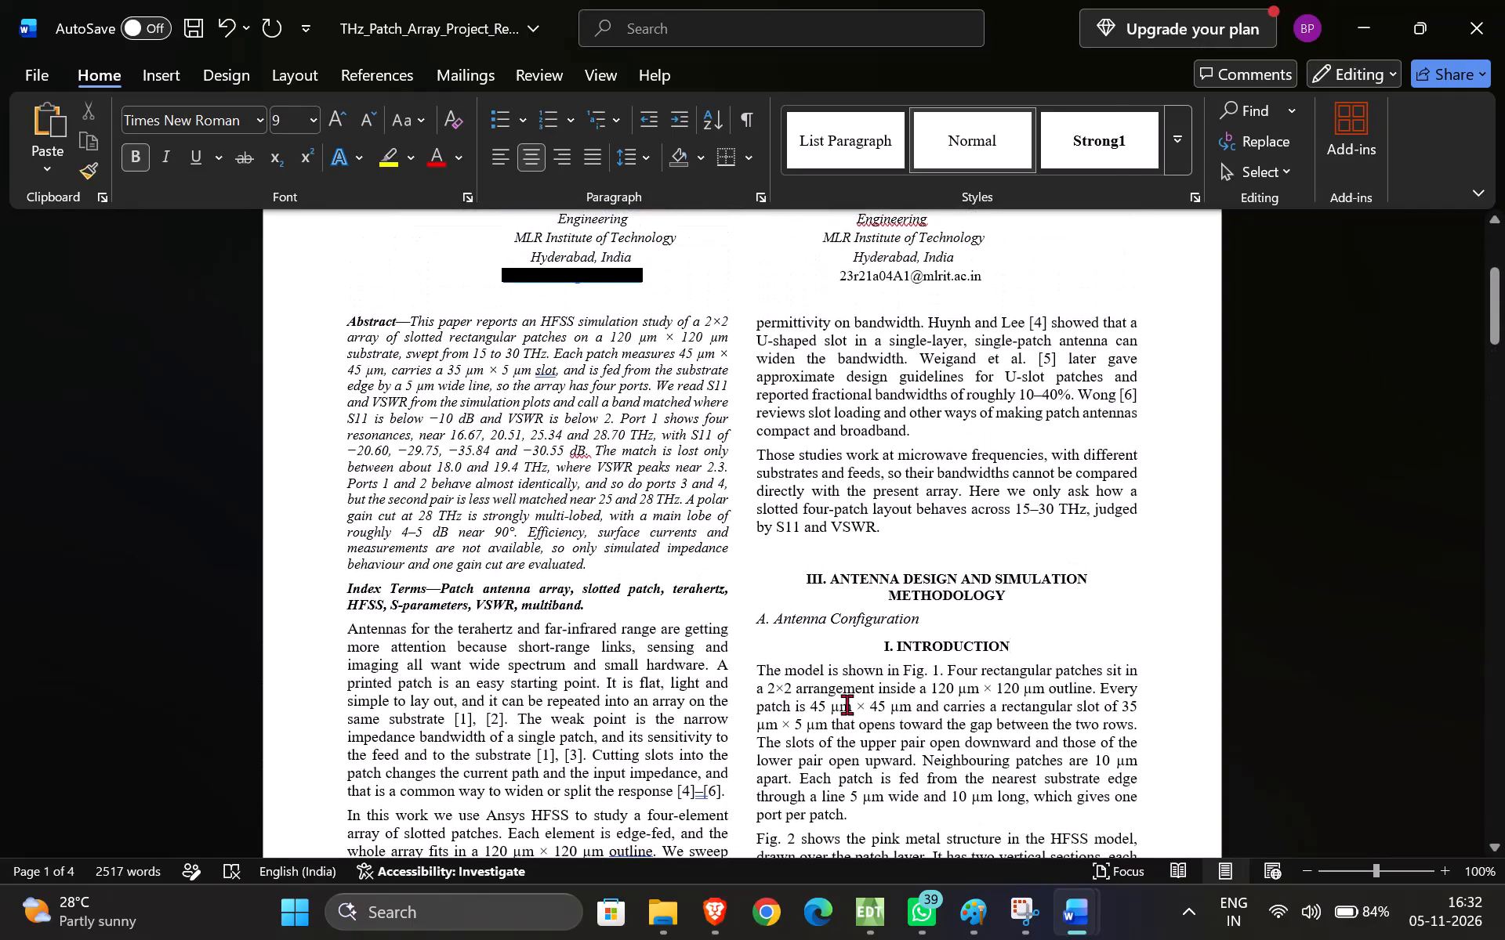
scroll(847, 704, right, 1)
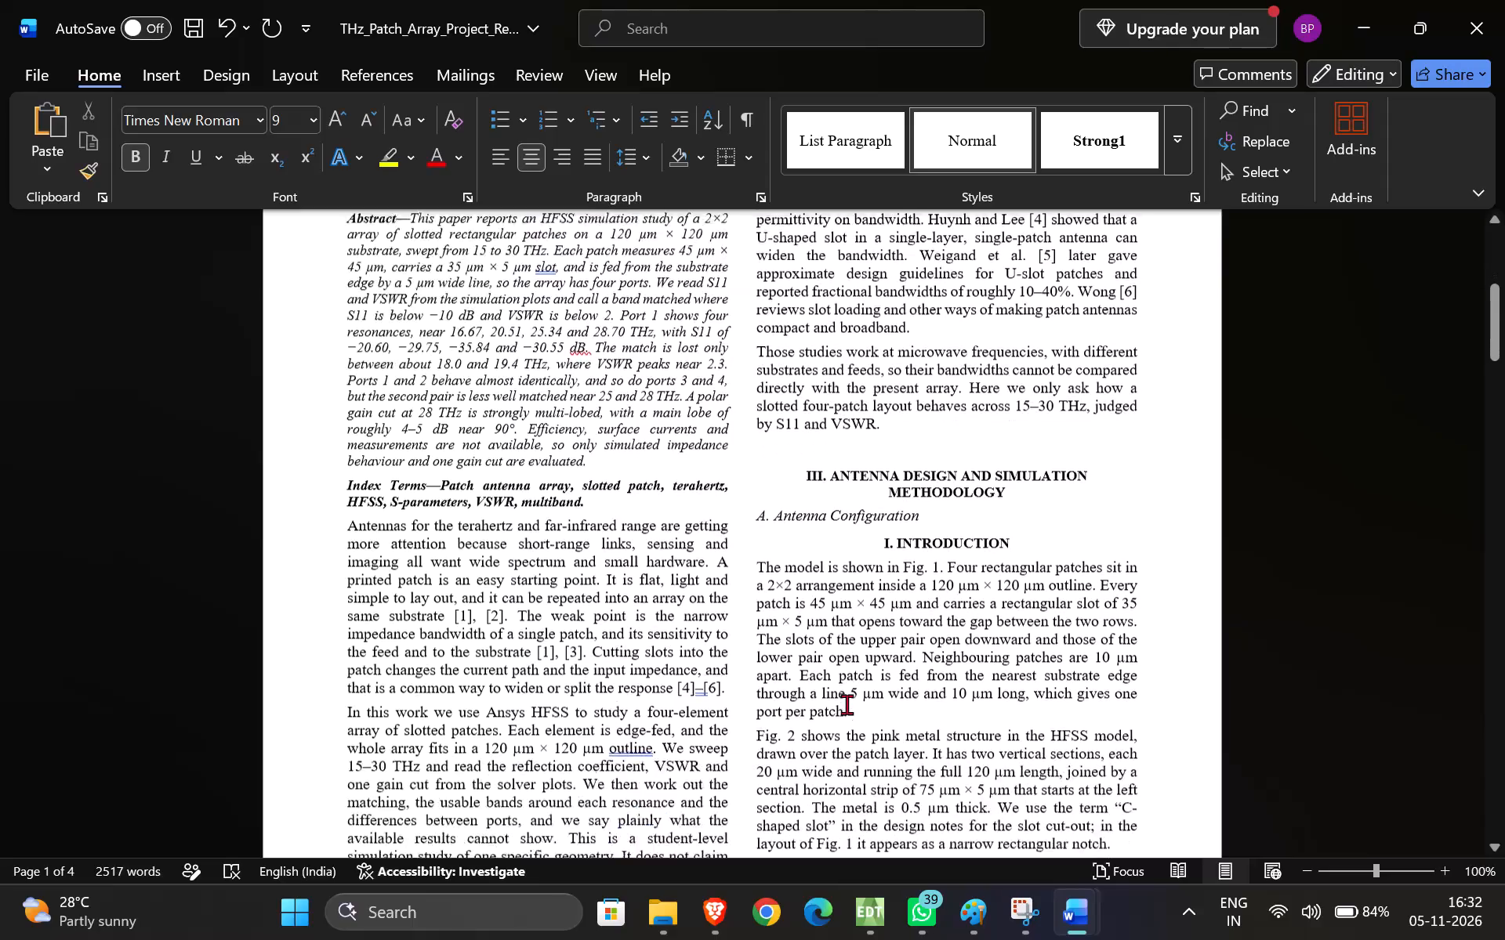
scroll(847, 704, right, 1)
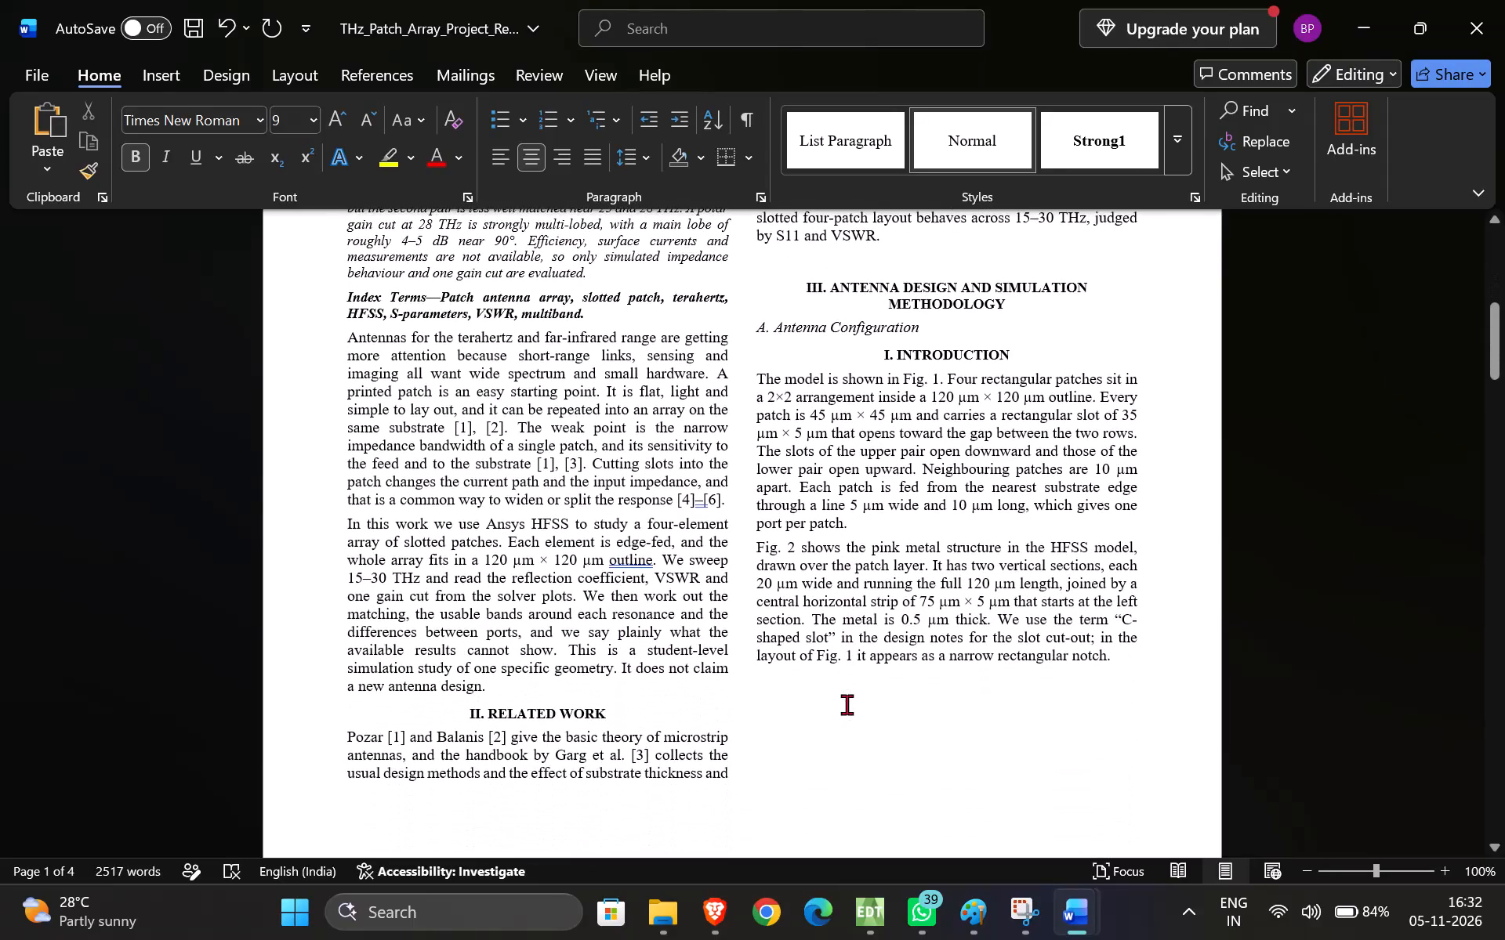
scroll(847, 704, right, 3)
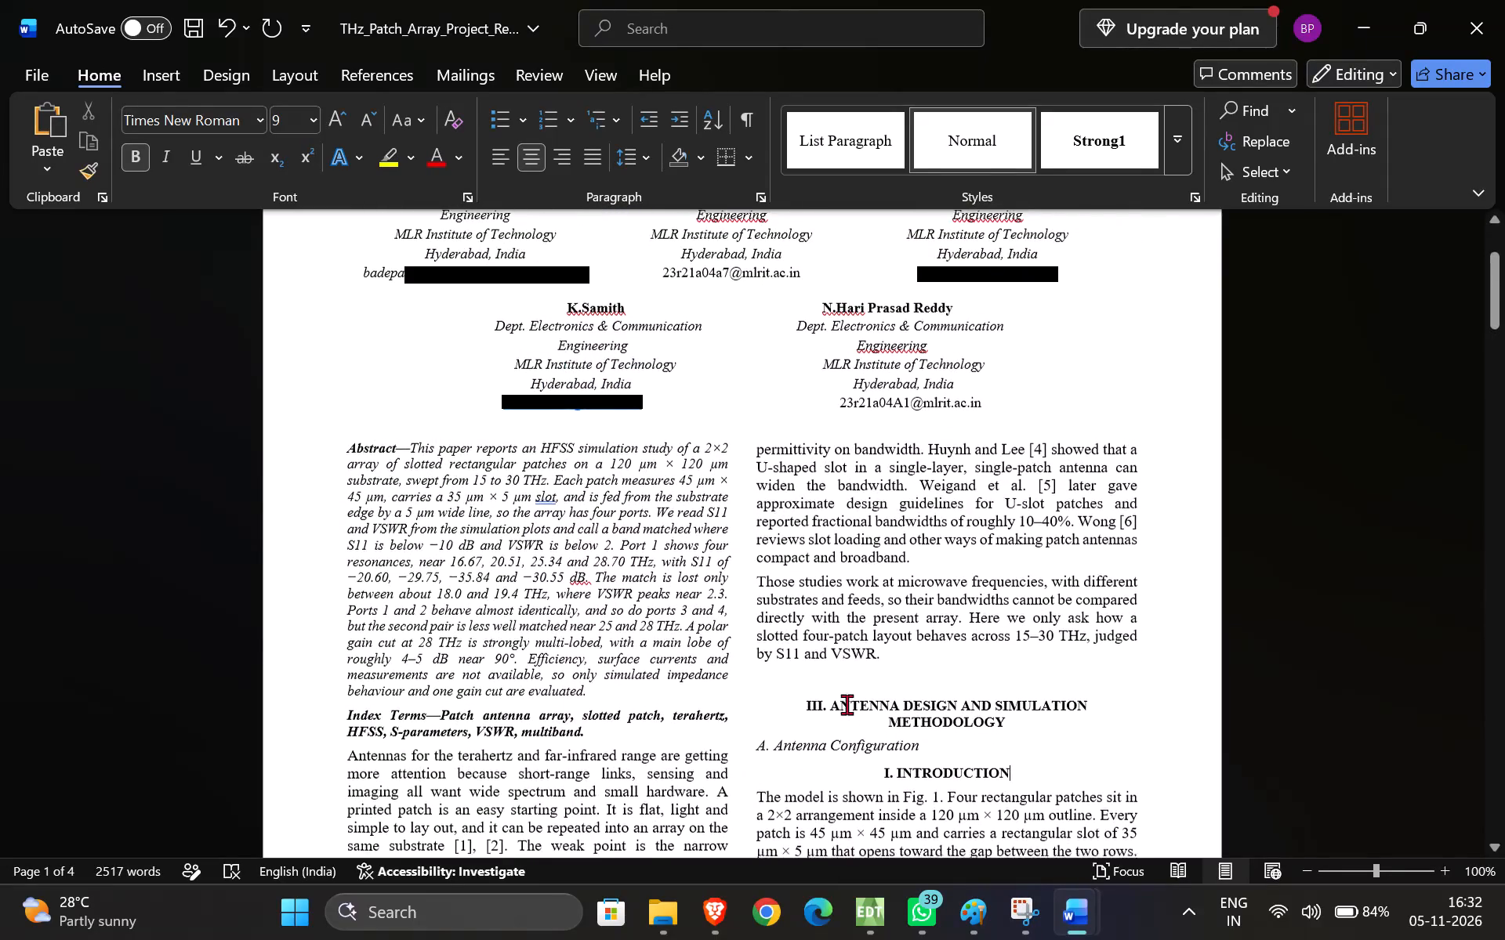
scroll(847, 704, right, 1)
scroll(847, 704, up, 1)
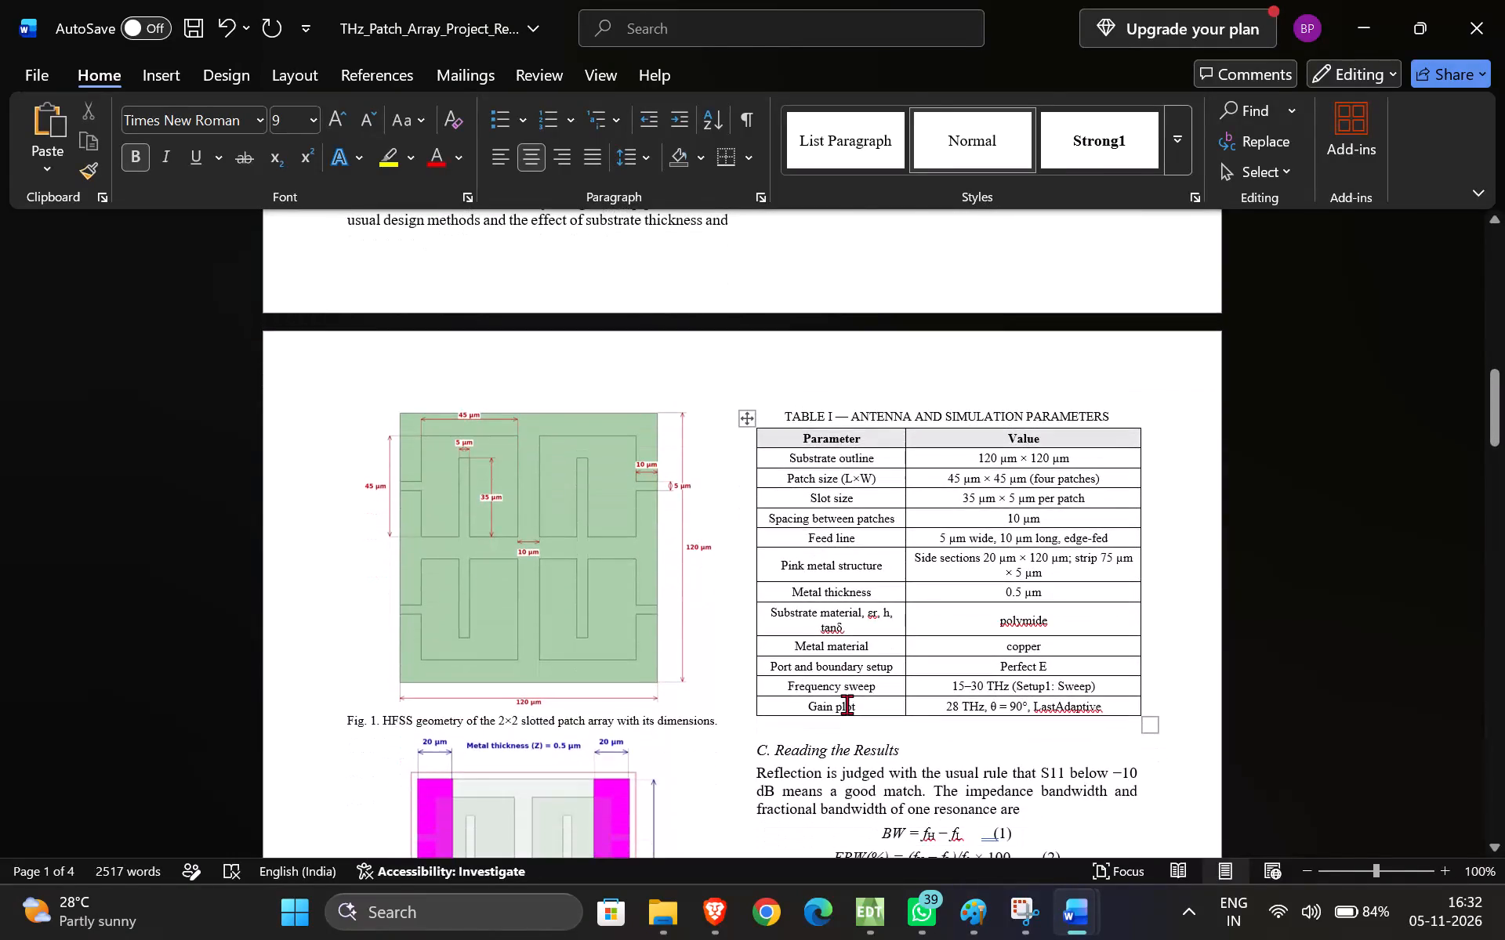
scroll(847, 704, up, 2)
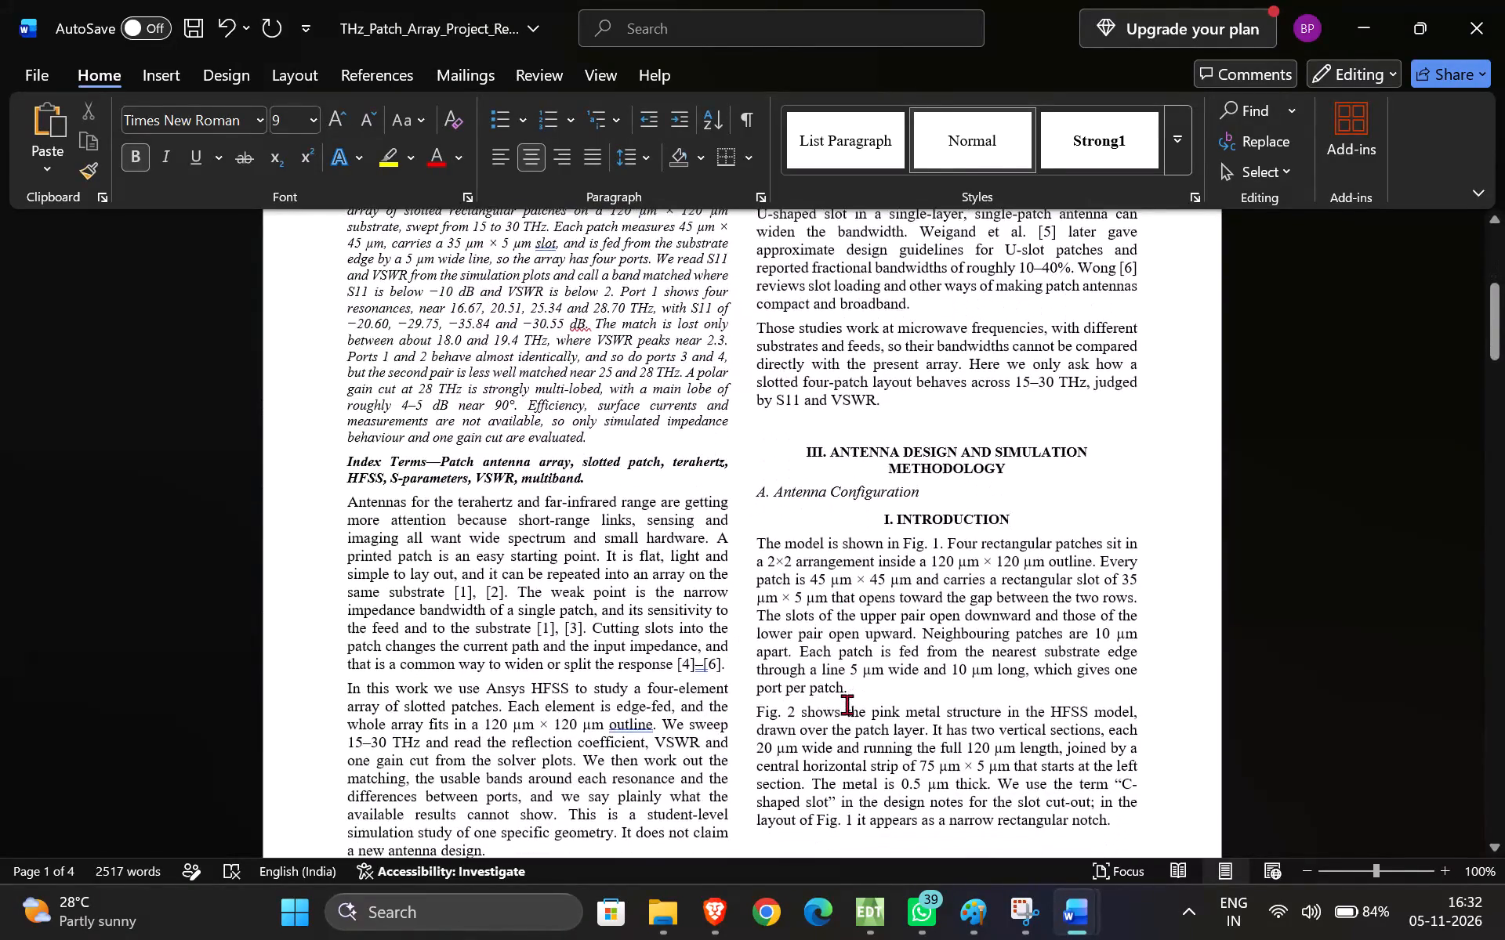
scroll(847, 704, up, 1)
Copy the "I. INTRODUCTION" heading onto a new line between the Index Terms and the "Antennas for the terahertz" paragraph.
drag(881, 526, 1007, 506)
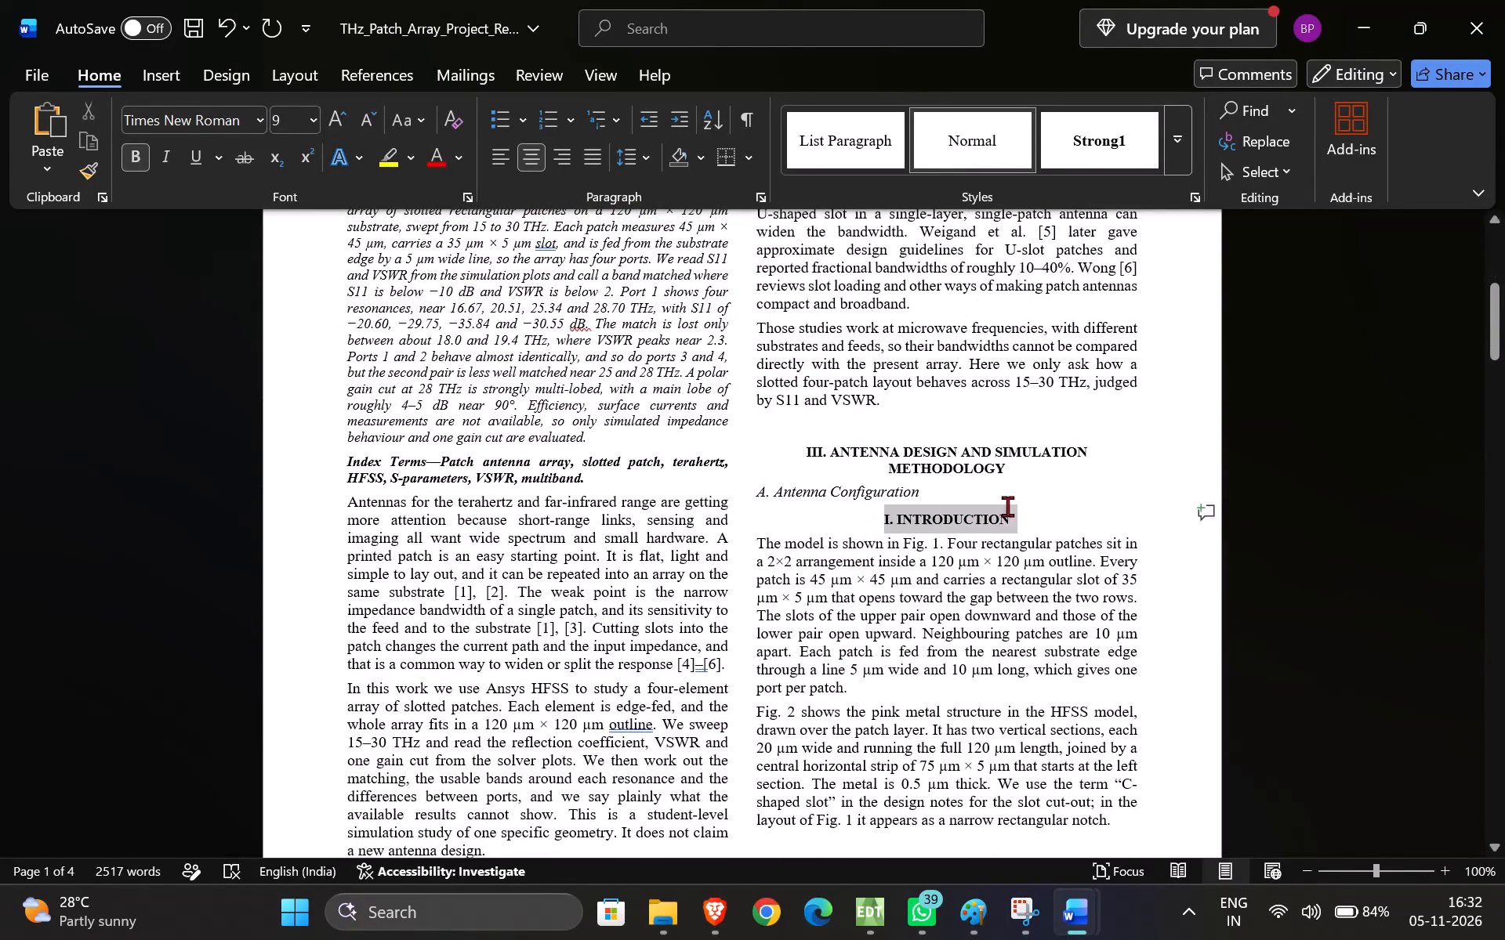
drag(1007, 506, 1027, 506)
key(ctrl+c)
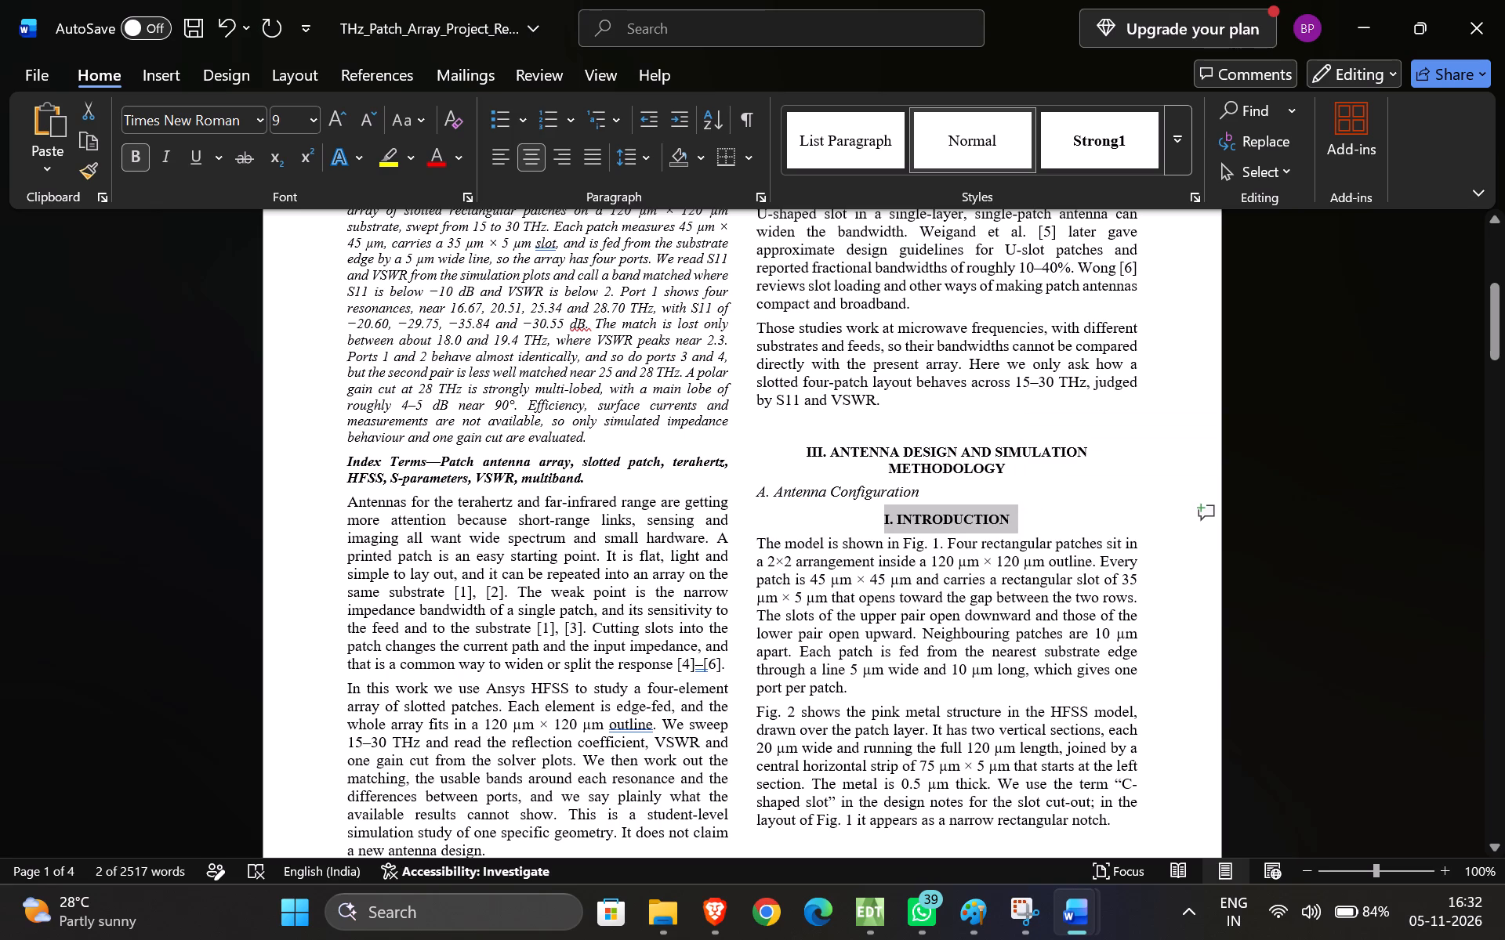
click(608, 490)
key(Return)
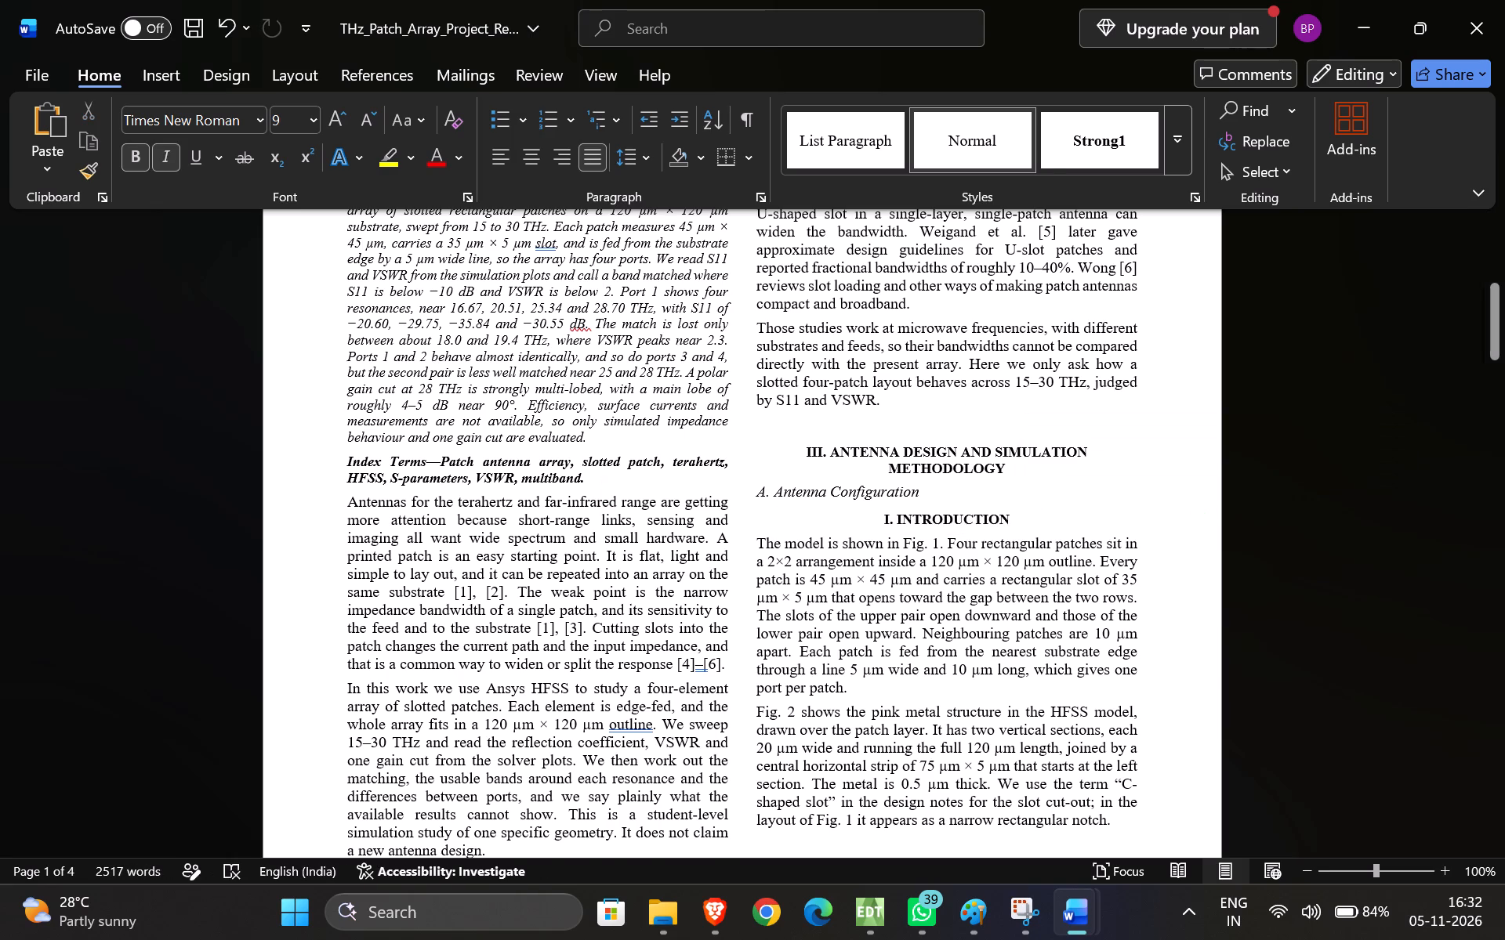
click(503, 497)
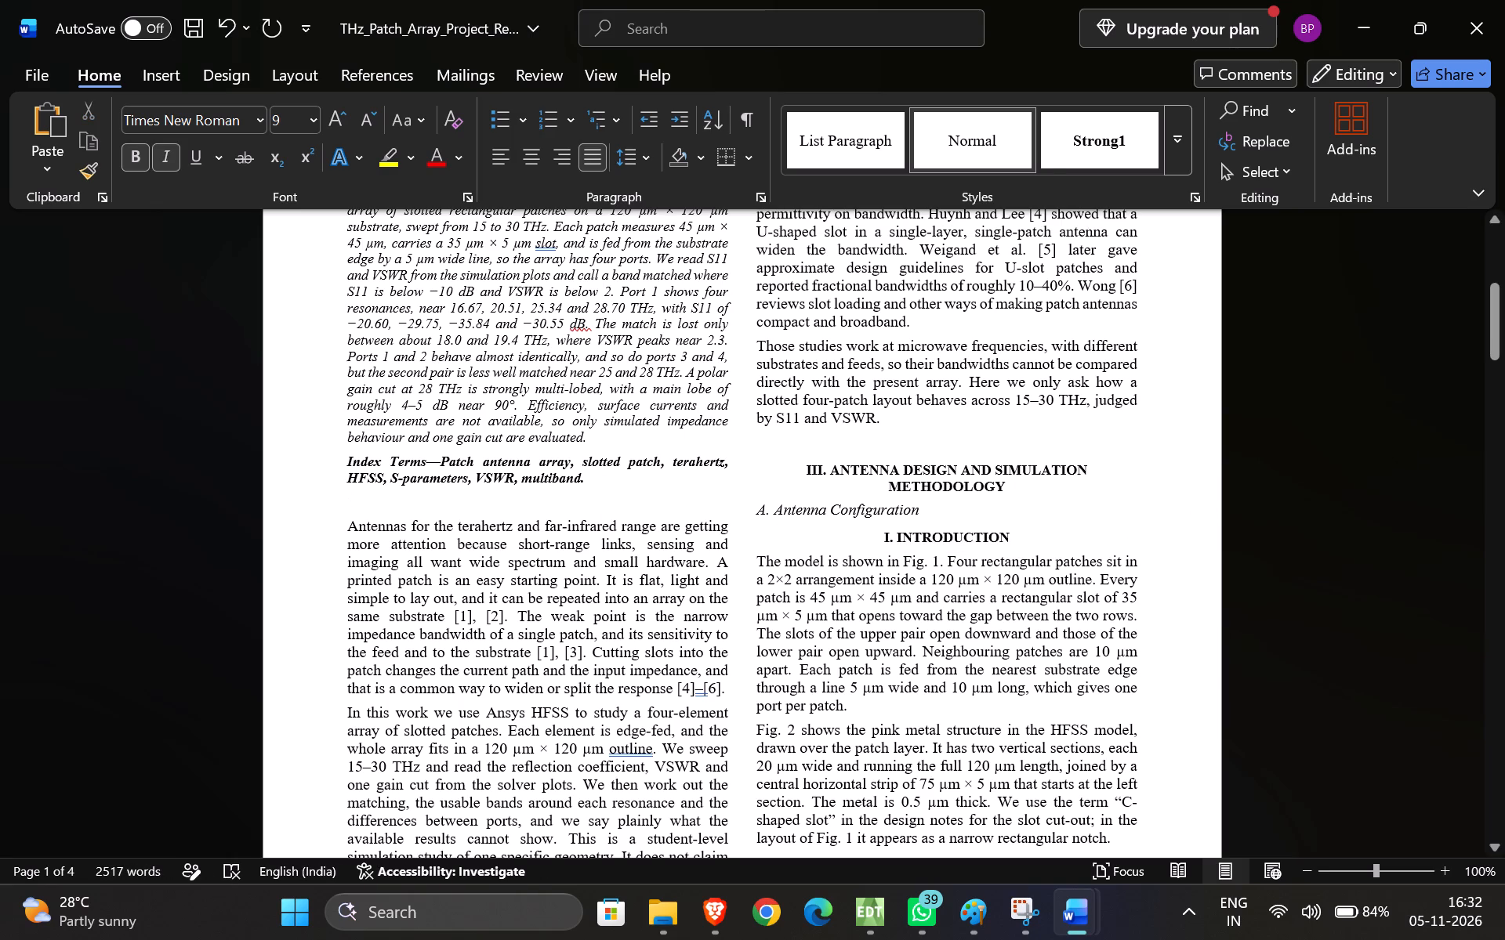
key(ctrl+v)
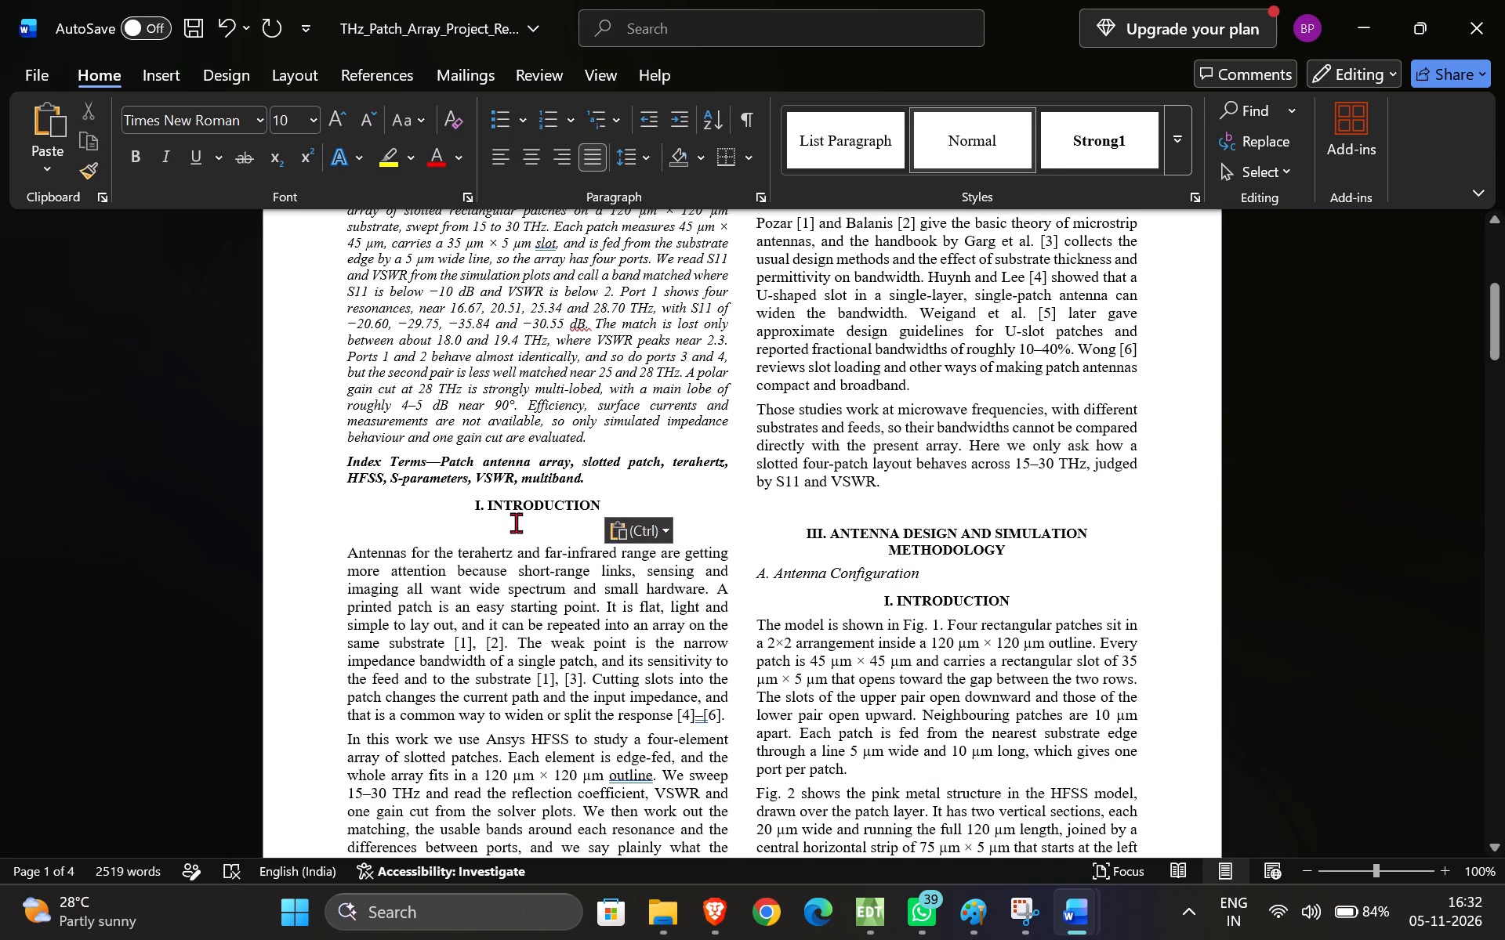
Add a blank line above the new "I. INTRODUCTION" heading and remove the empty line below it.
click(516, 522)
click(586, 482)
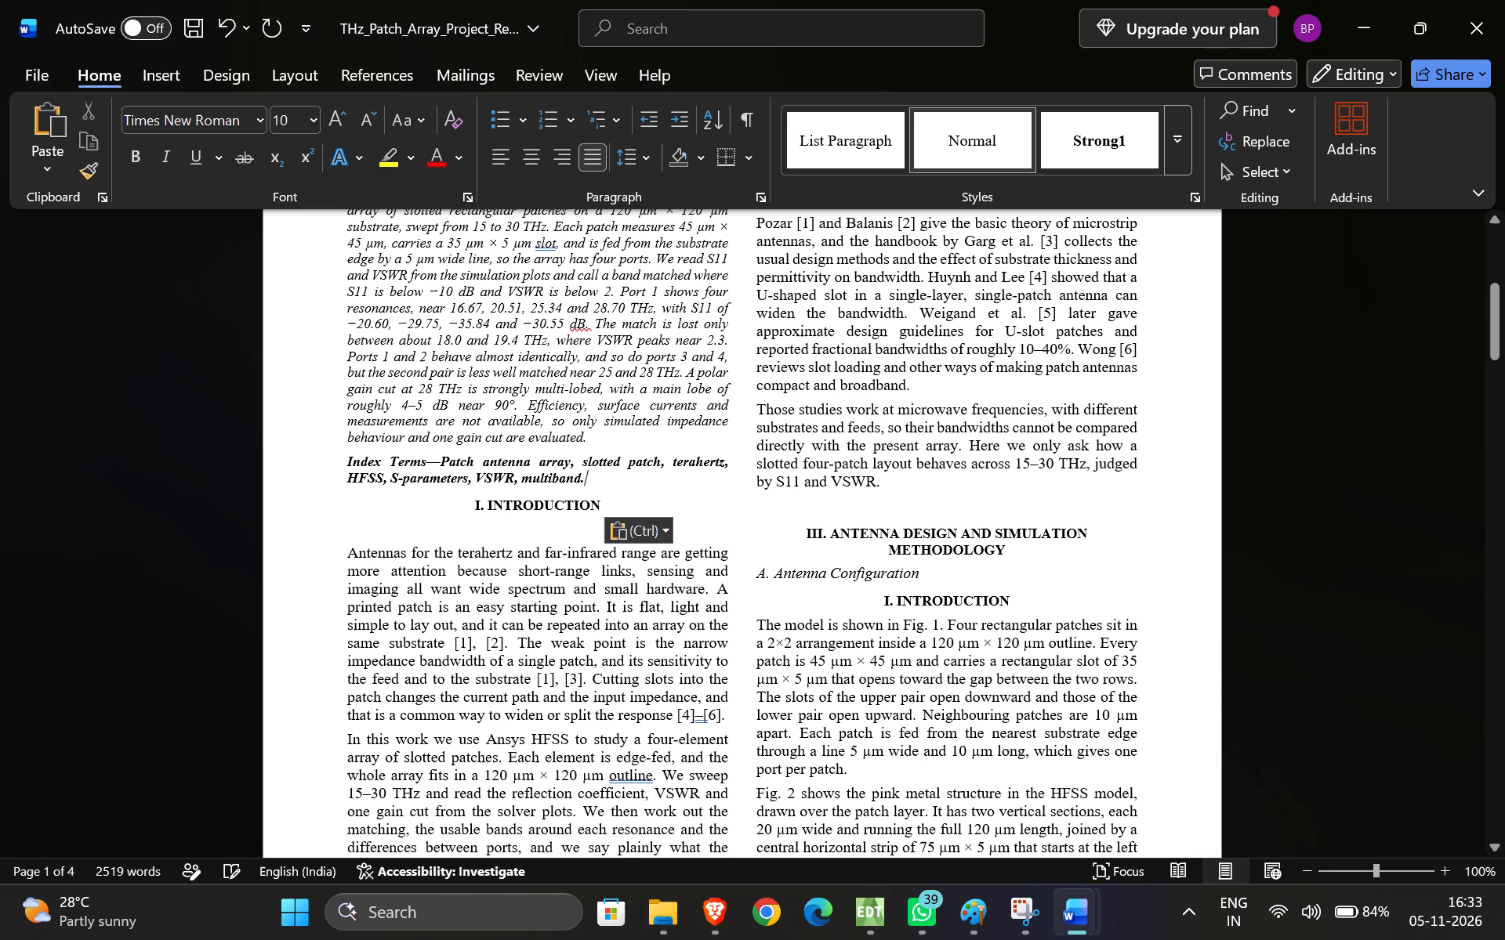
key(Return)
click(519, 554)
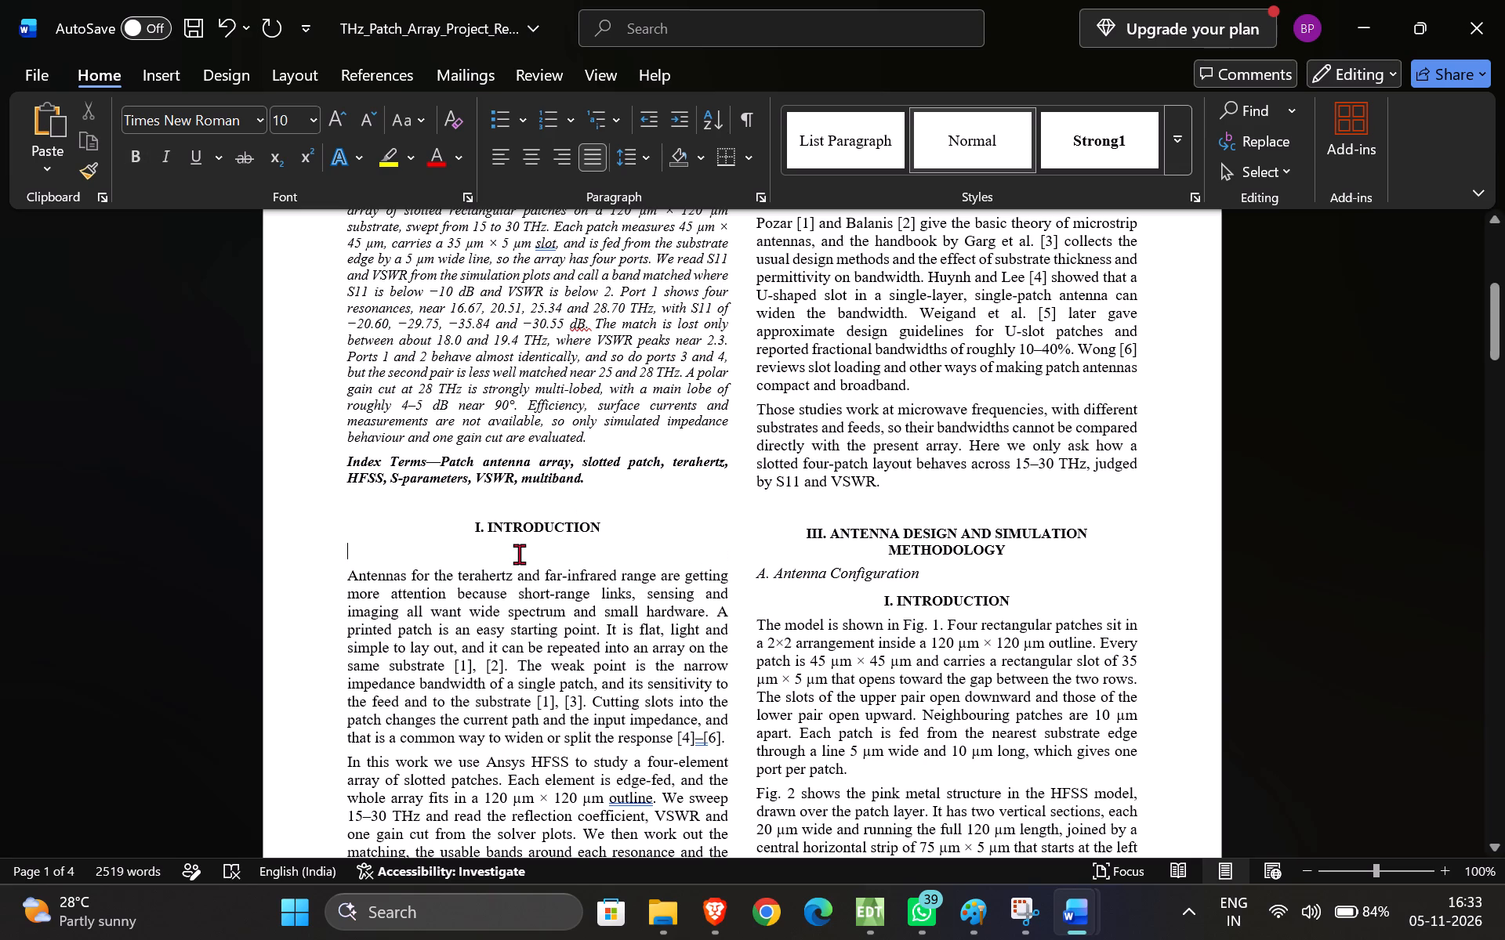
key(BackSpace)
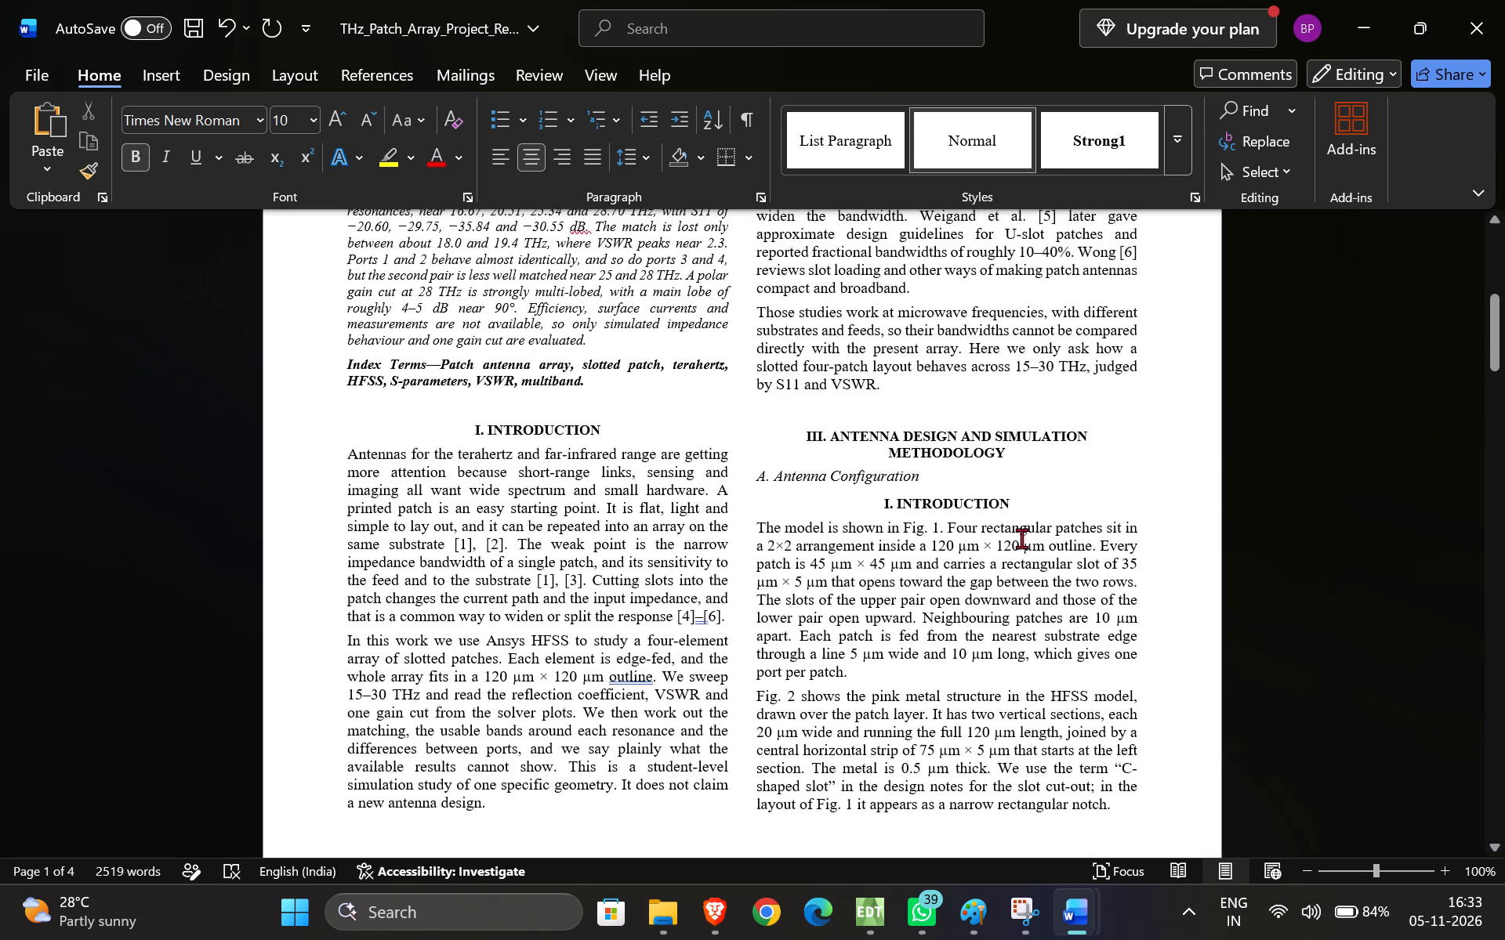
Delete the misplaced "I. INTRODUCTION" heading and its empty line under "A. Antenna Configuration".
drag(1033, 494, 855, 505)
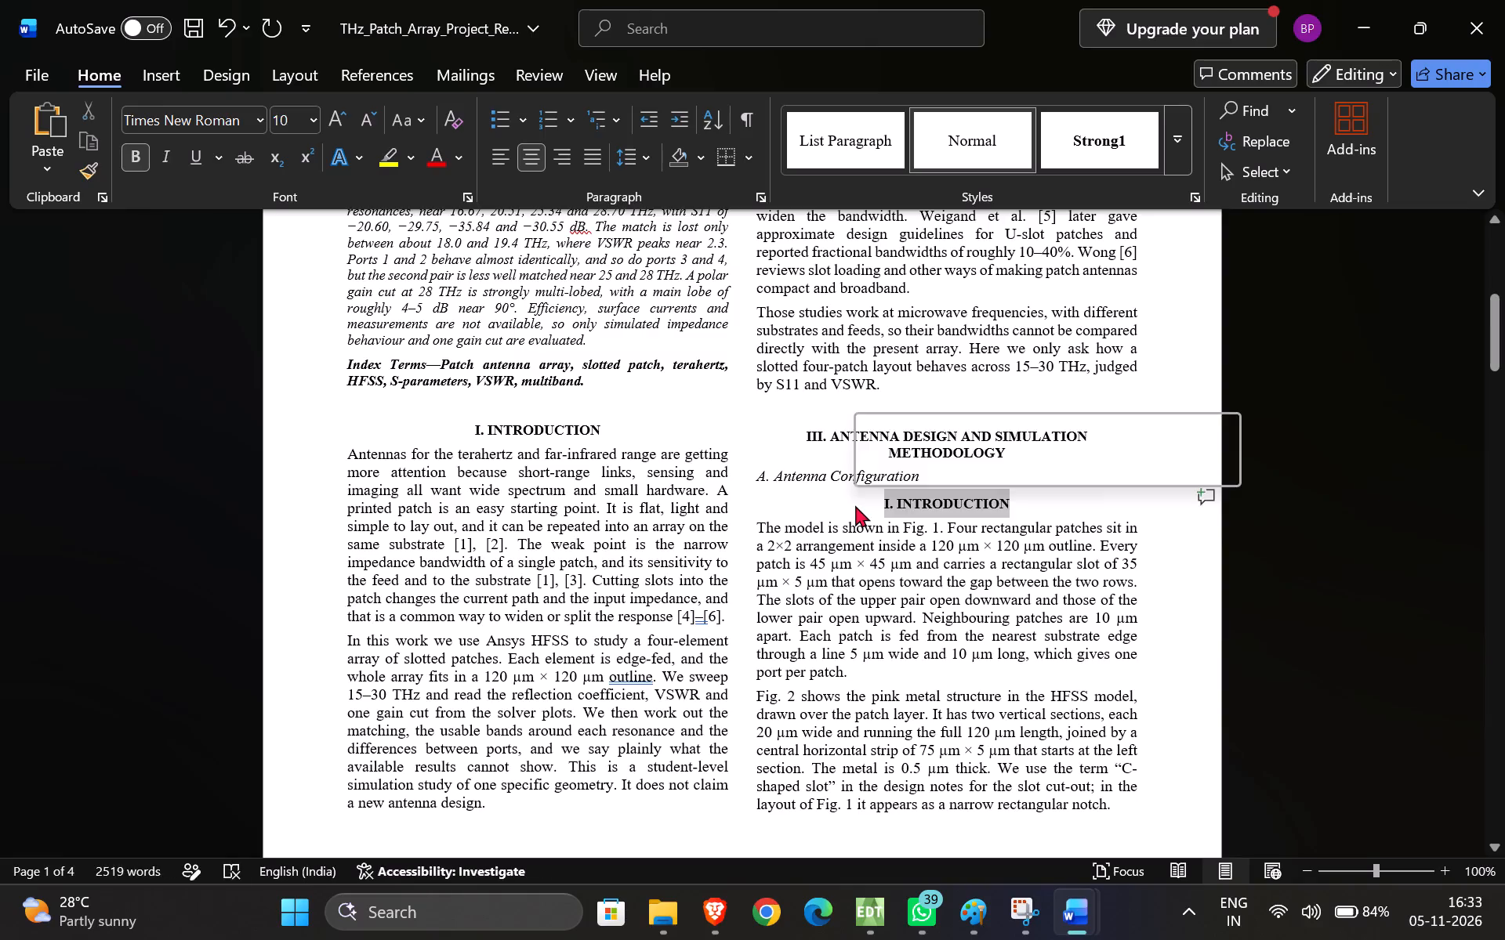
key(BackSpace)
key(BackSpace)
key(BackSpace)
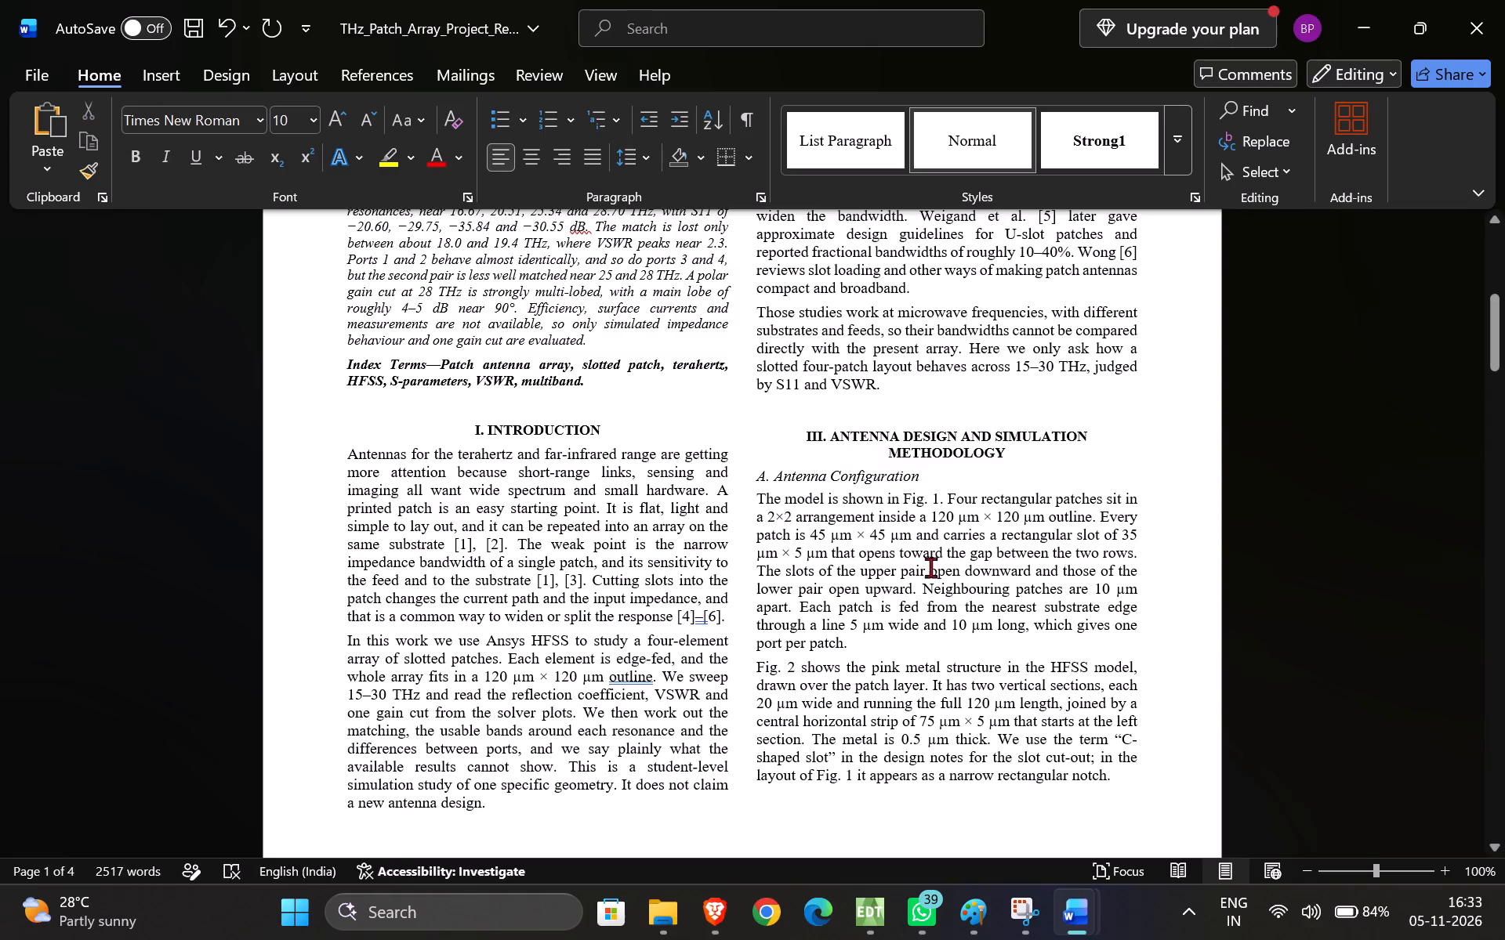
Stretch the Fig. 3 port 1 S11 plot taller on the second page by extending its lower edge.
scroll(923, 565, up, 1)
scroll(923, 565, right, 1)
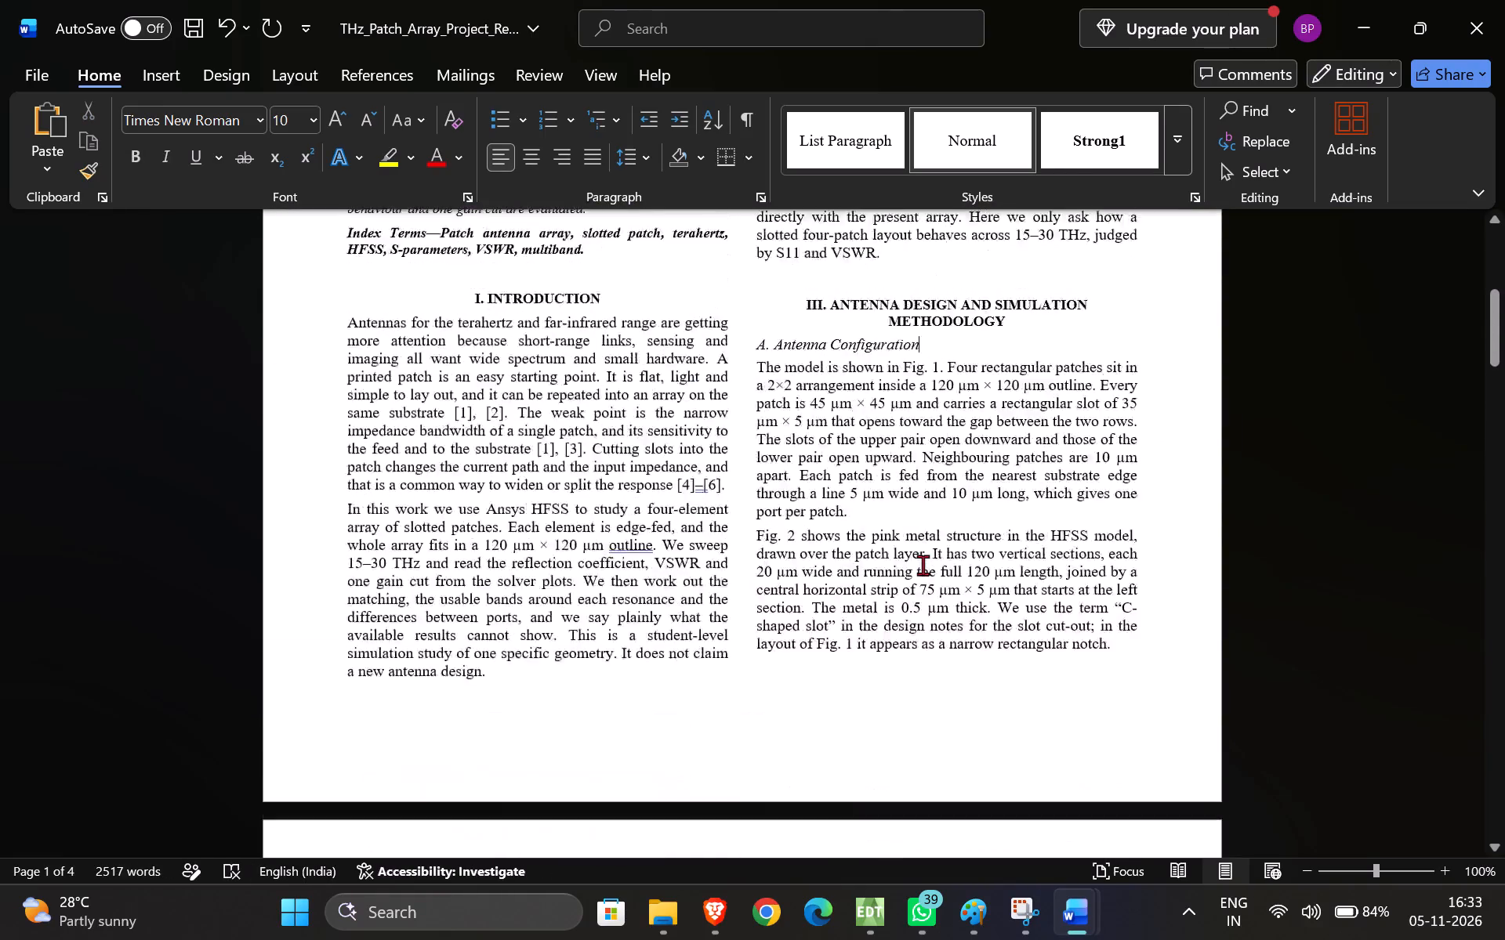
scroll(923, 565, right, 1)
scroll(923, 565, down, 1)
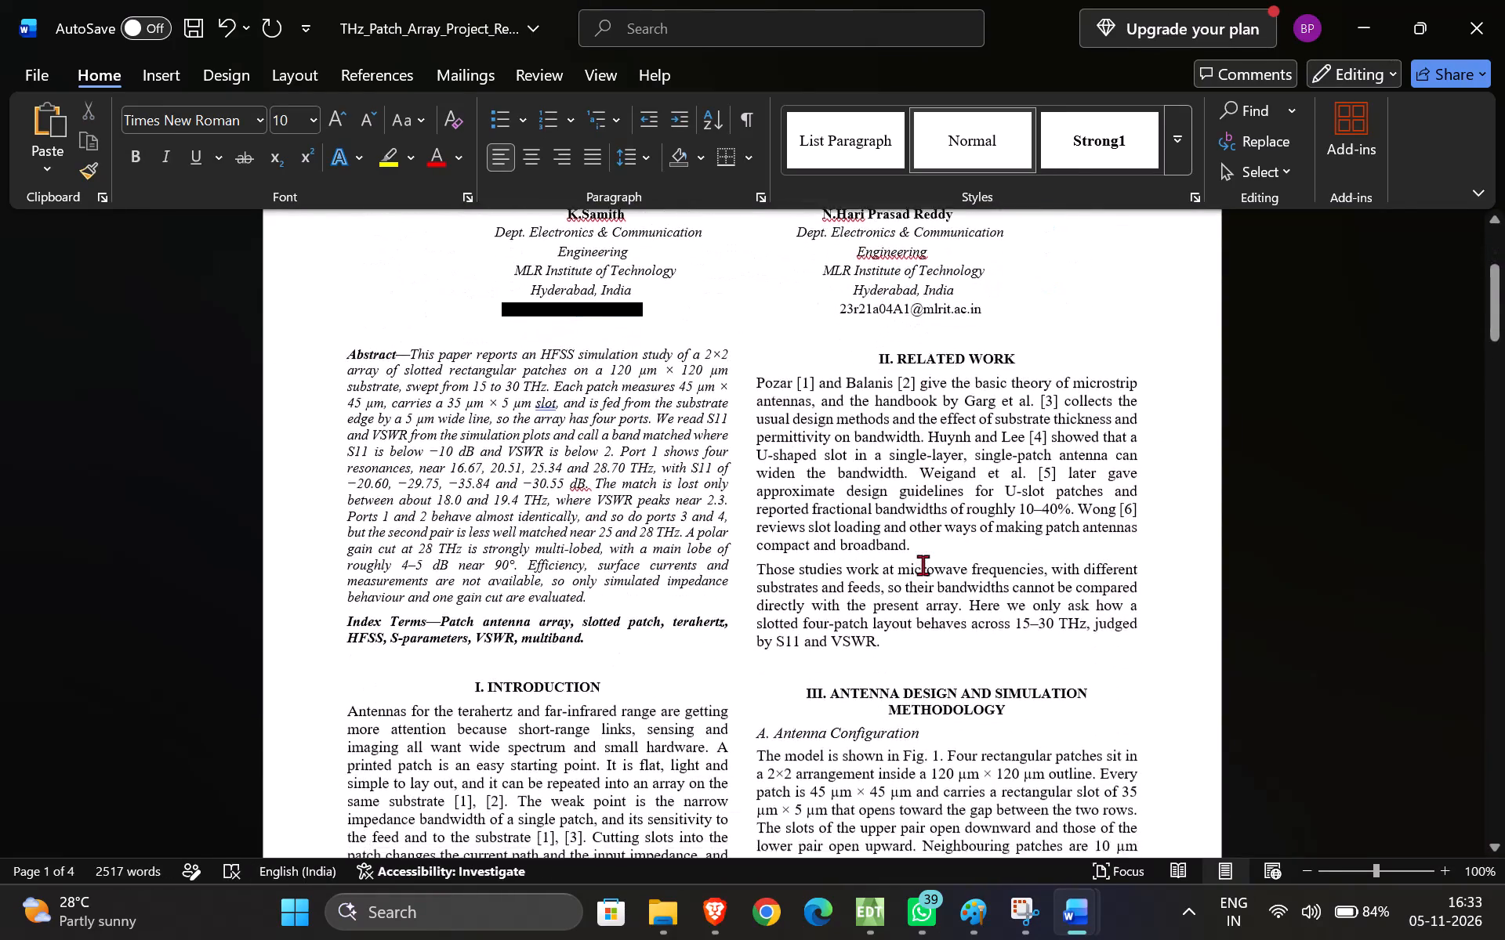
scroll(923, 565, down, 1)
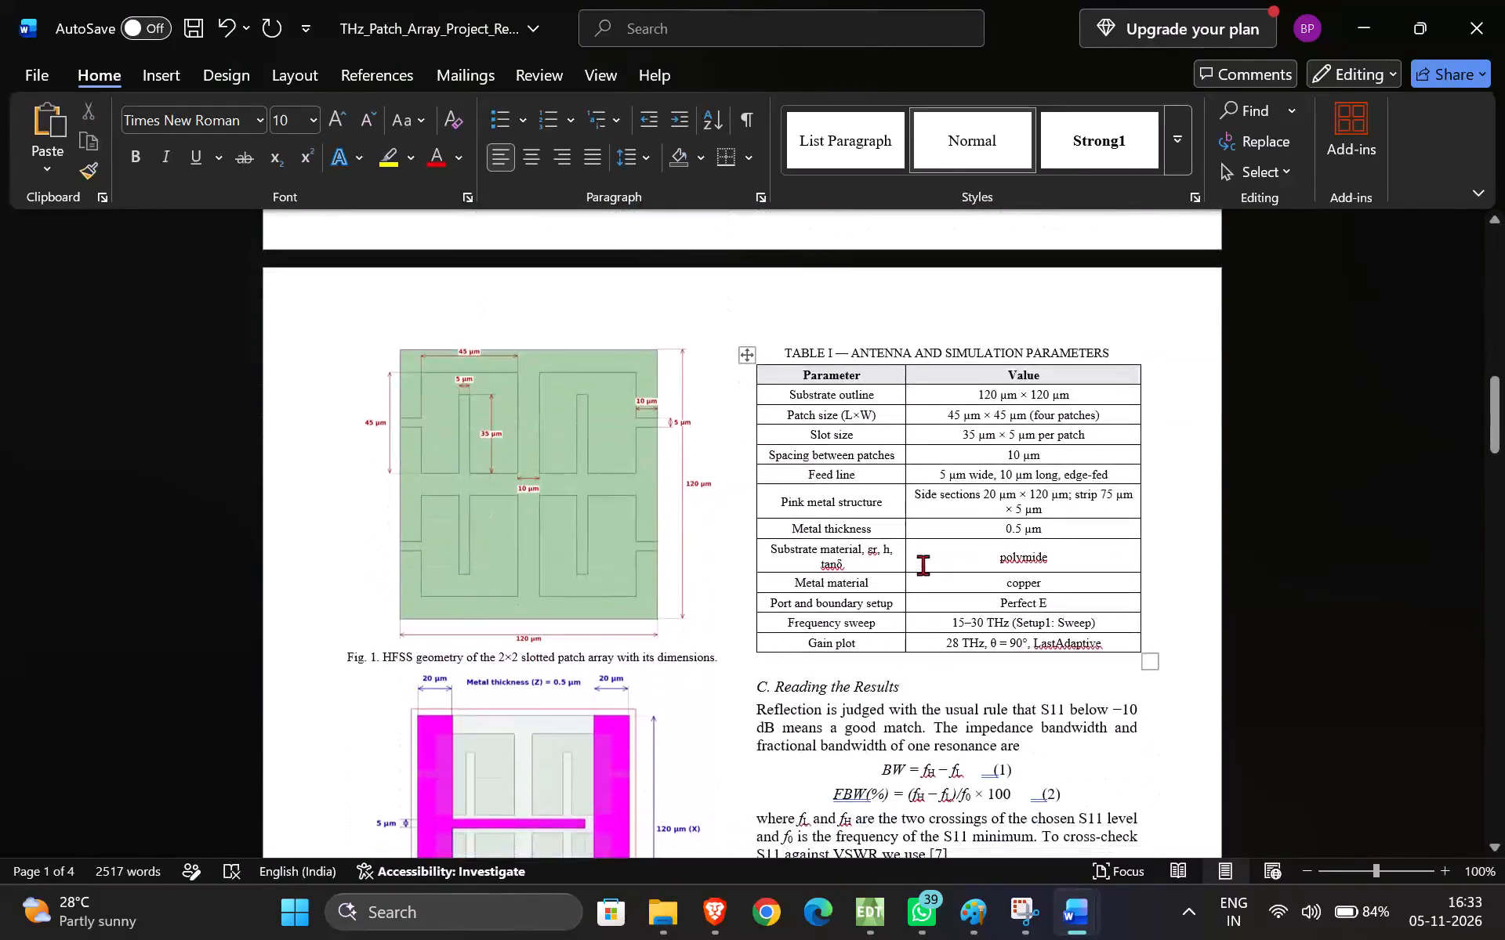
scroll(923, 565, down, 2)
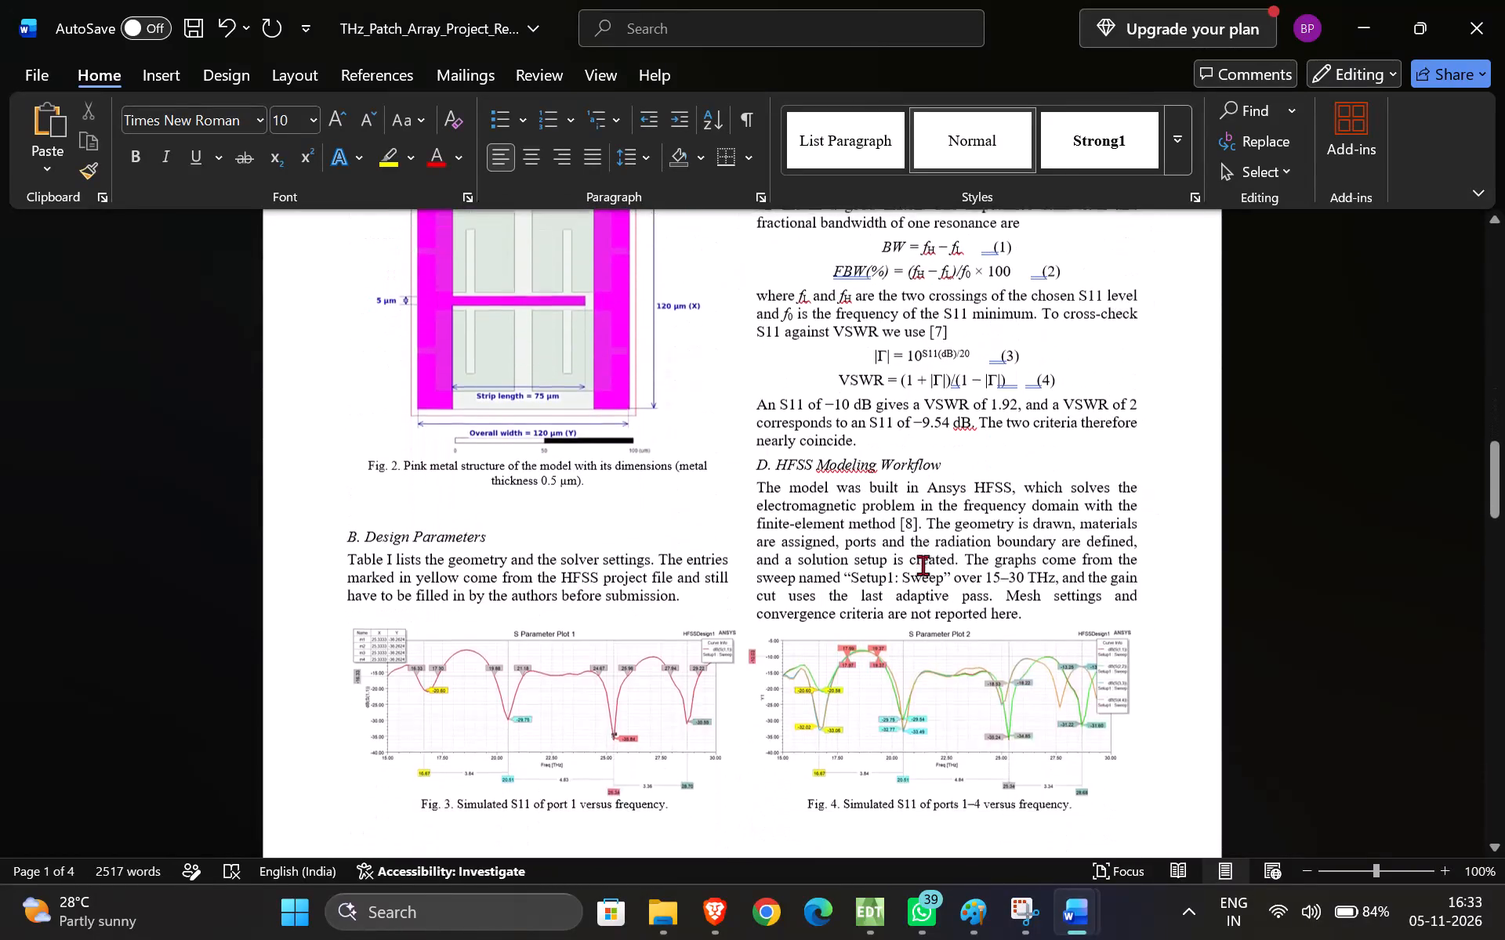
scroll(923, 565, down, 1)
click(568, 440)
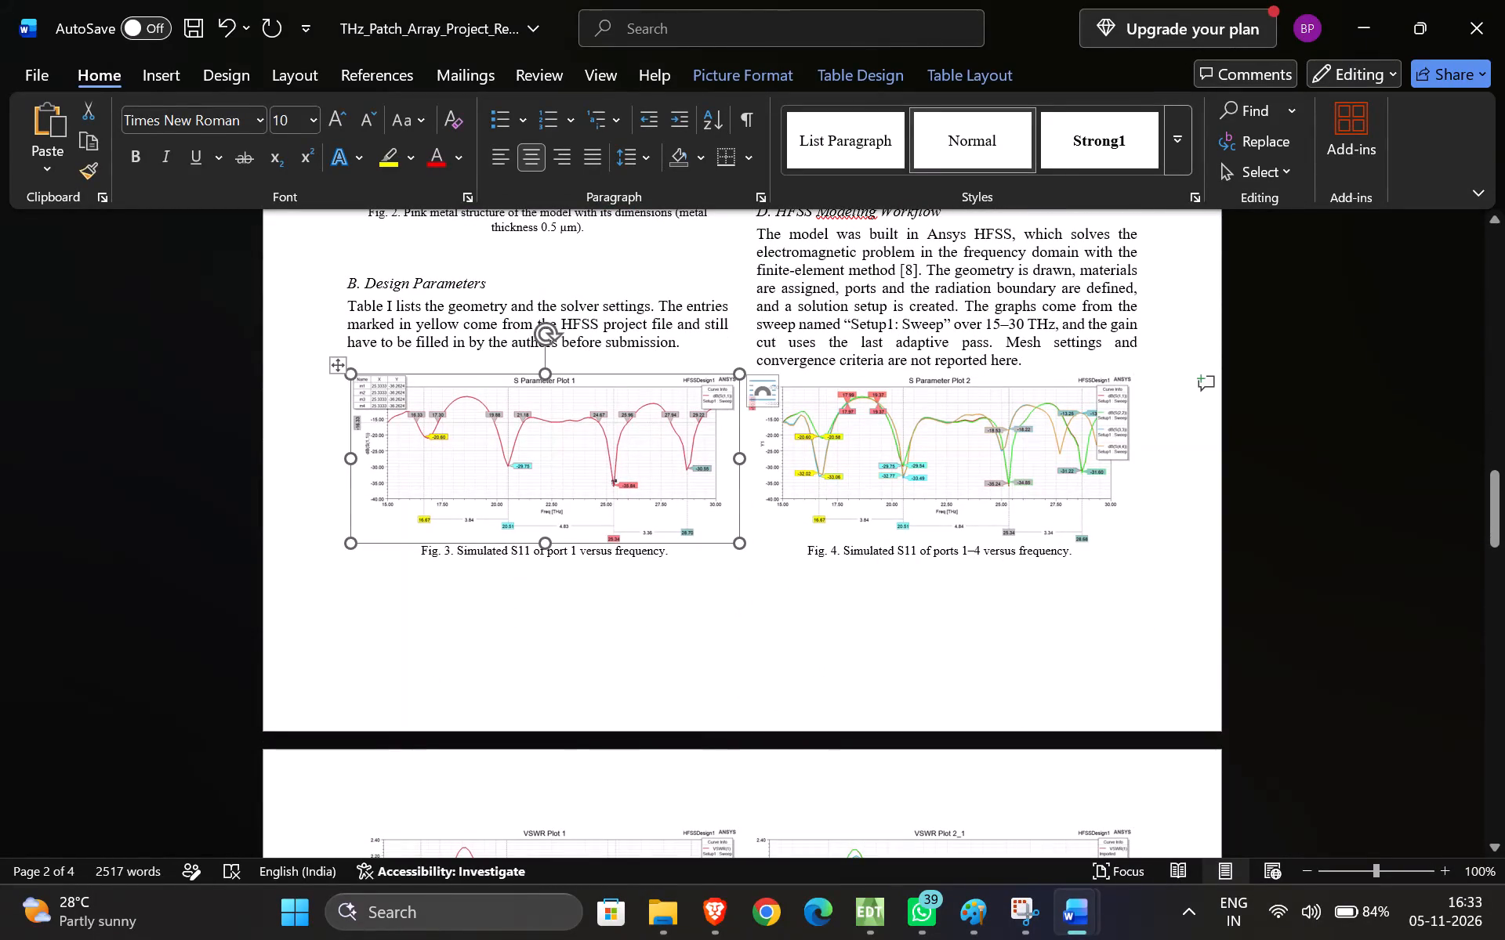
drag(543, 537, 546, 565)
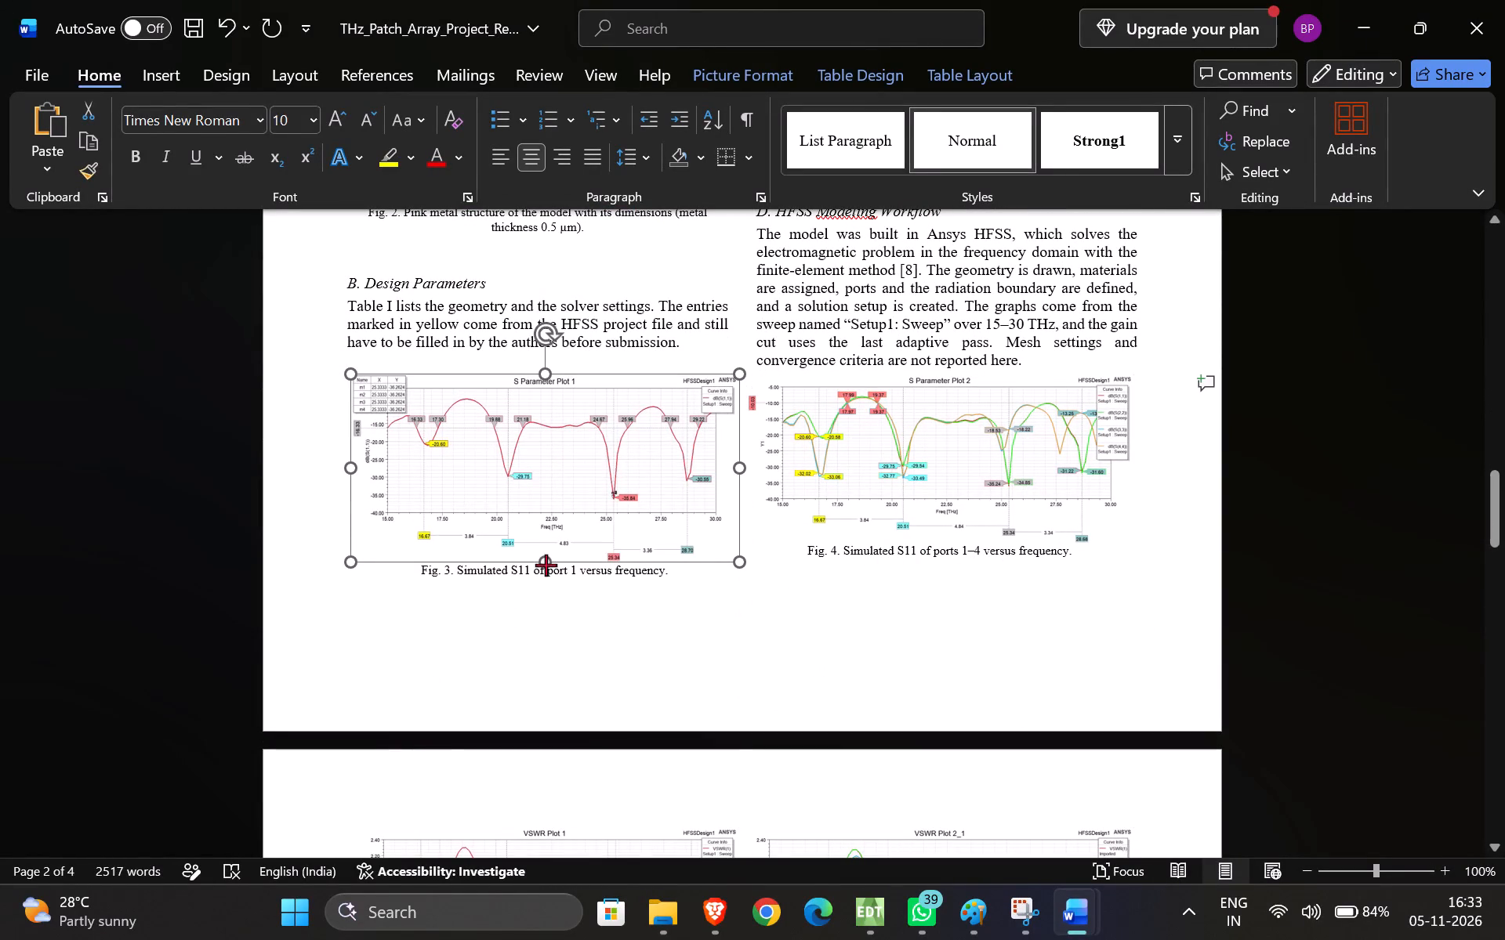
drag(546, 565, 546, 579)
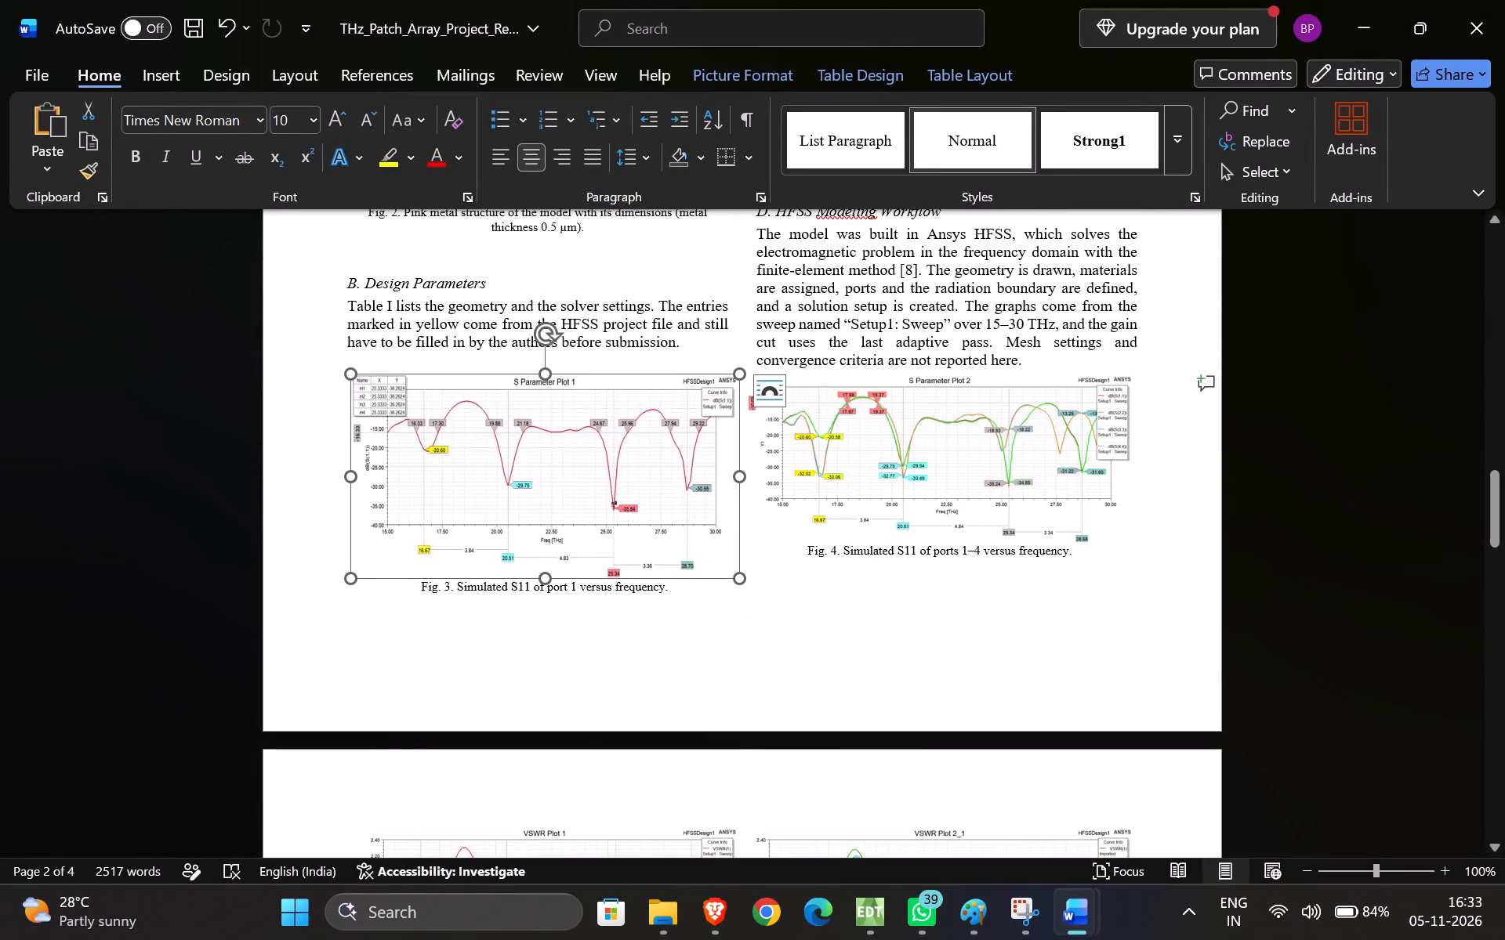
Stretch the Fig. 4 plot of S11 for ports 1–4 taller, to slightly beyond the height of Fig. 3.
click(956, 498)
drag(941, 542, 940, 577)
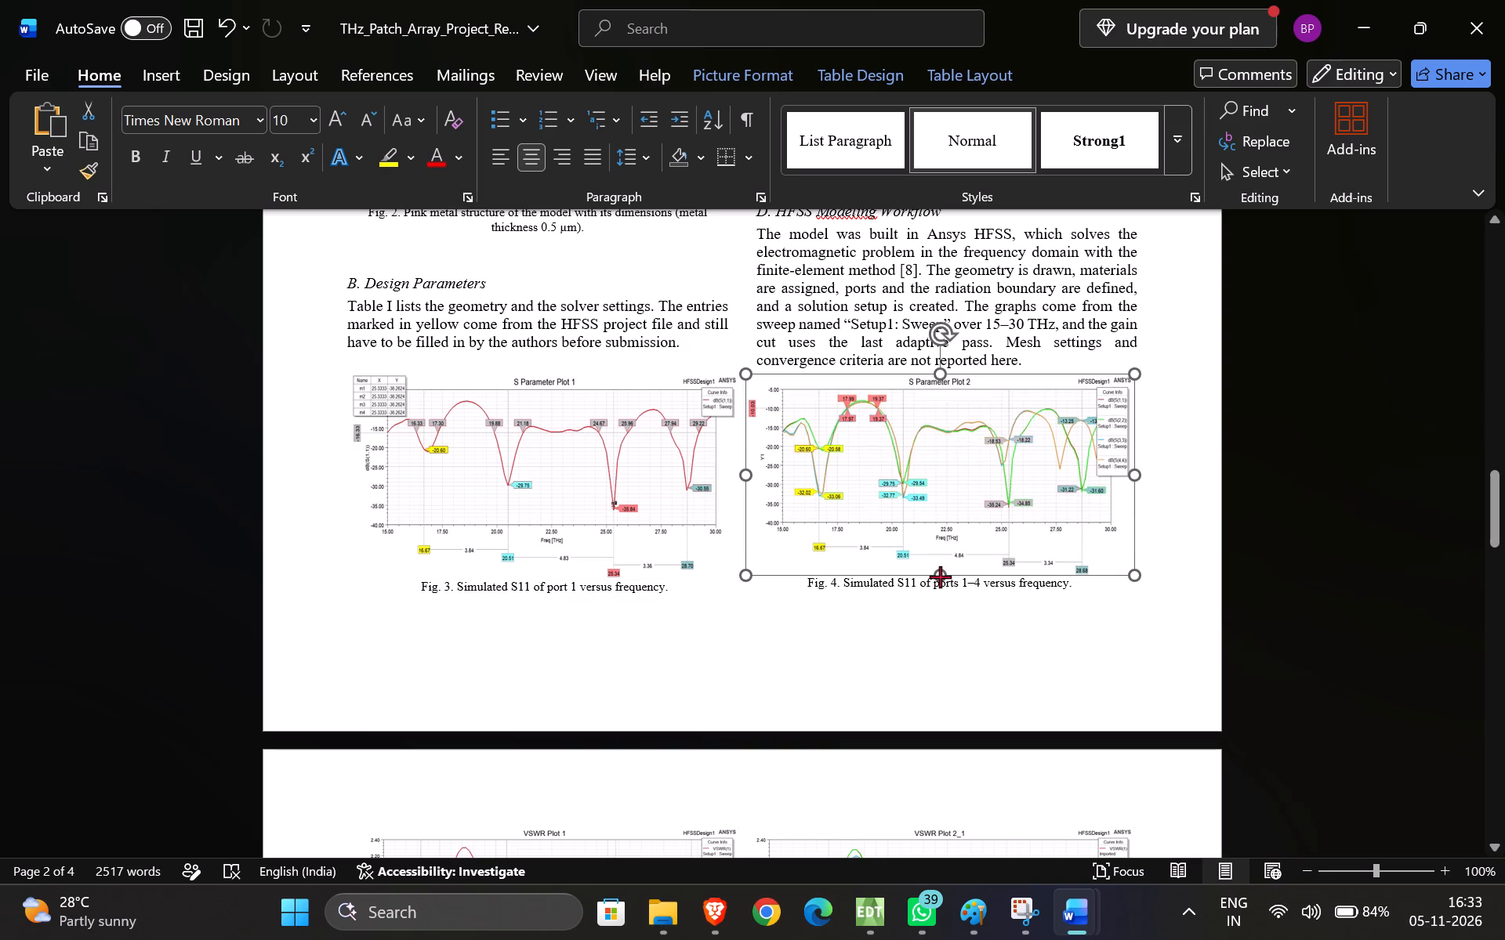
drag(940, 577, 938, 588)
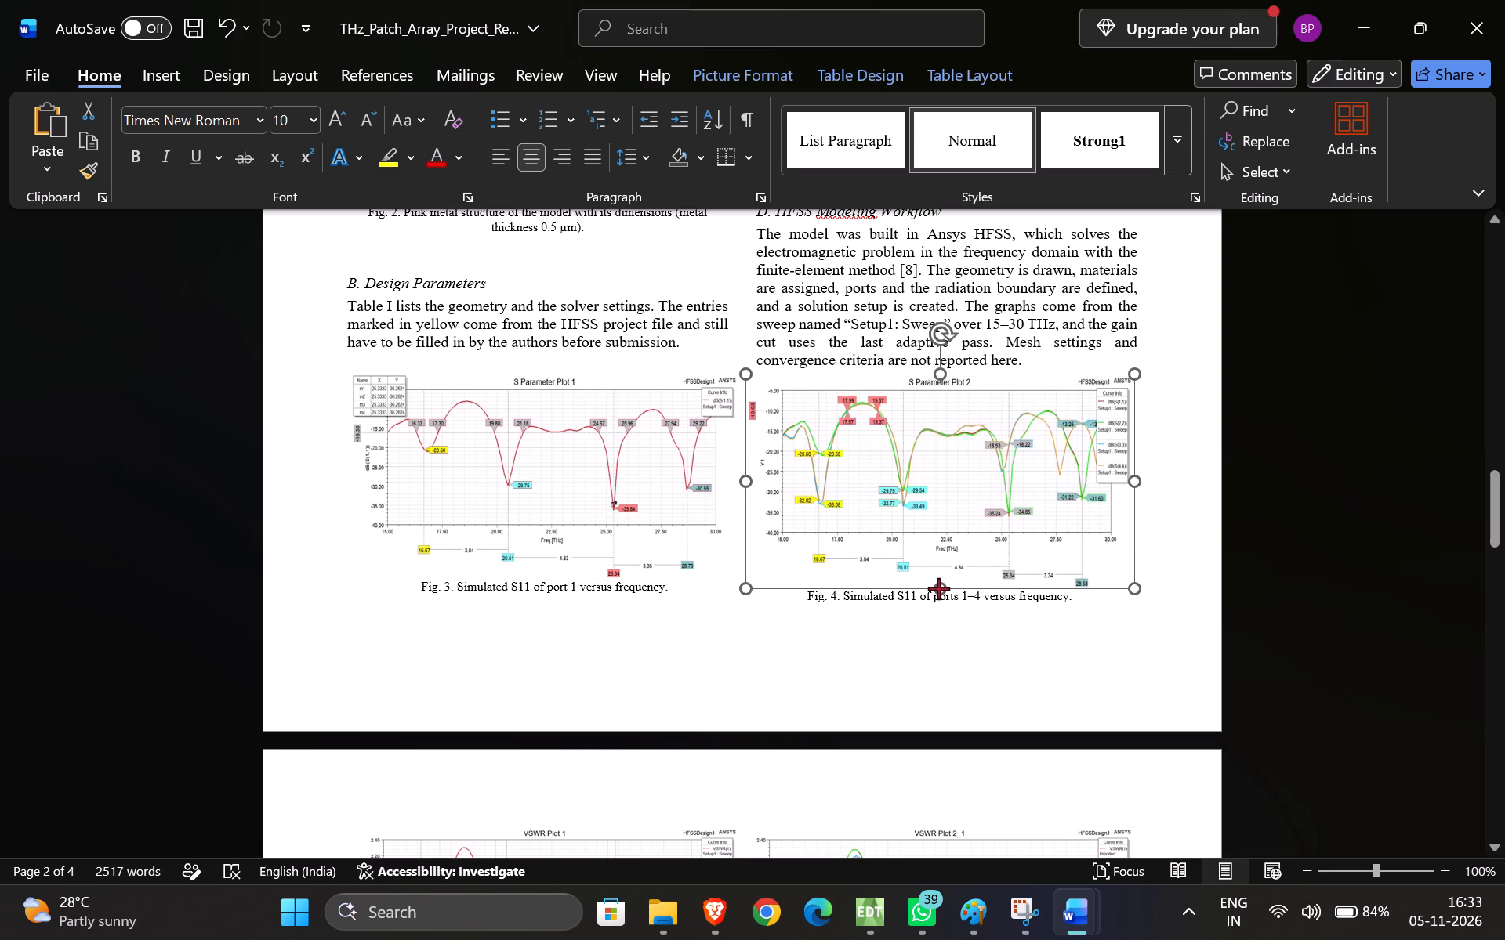
drag(938, 588, 938, 595)
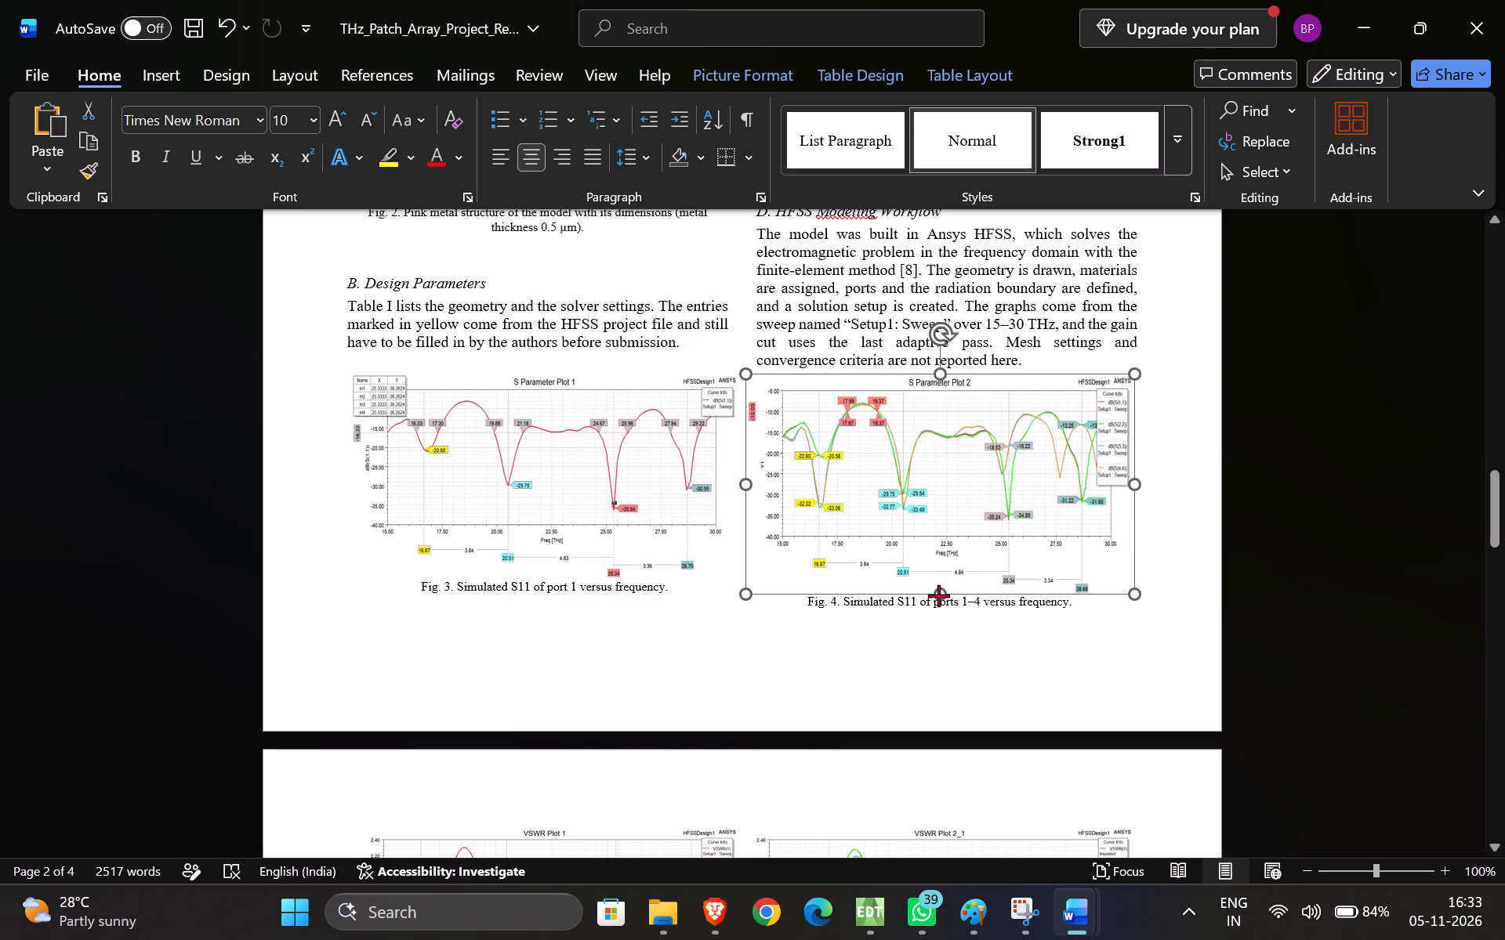
drag(938, 595, 938, 598)
Extend the lower edge of the Fig. 3 plot a little further to match the height of Fig. 4.
click(585, 493)
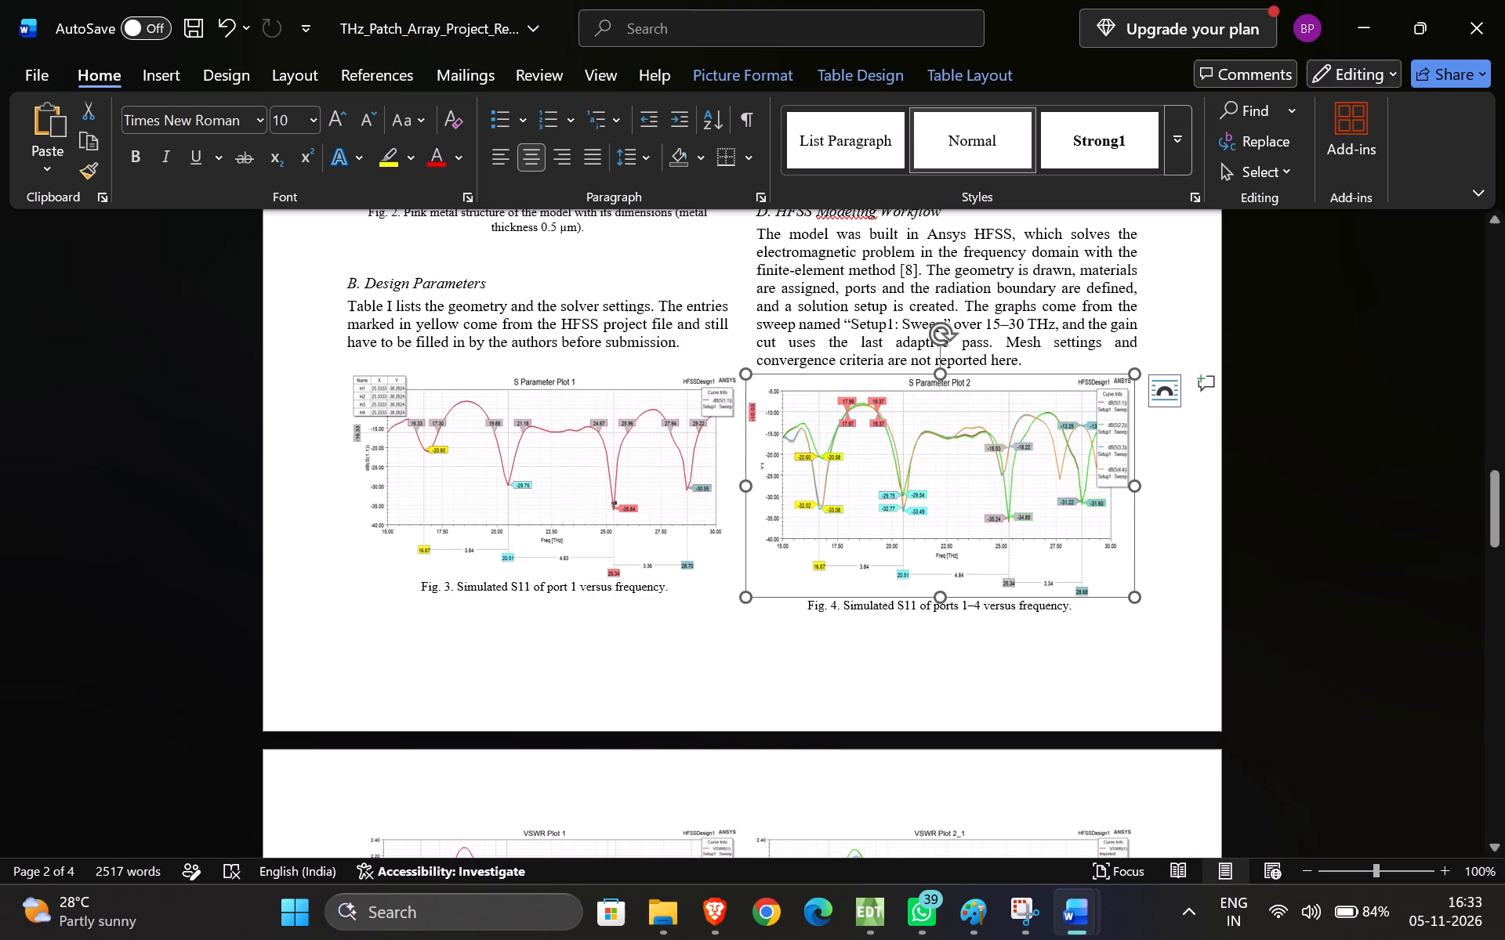
drag(546, 580, 546, 595)
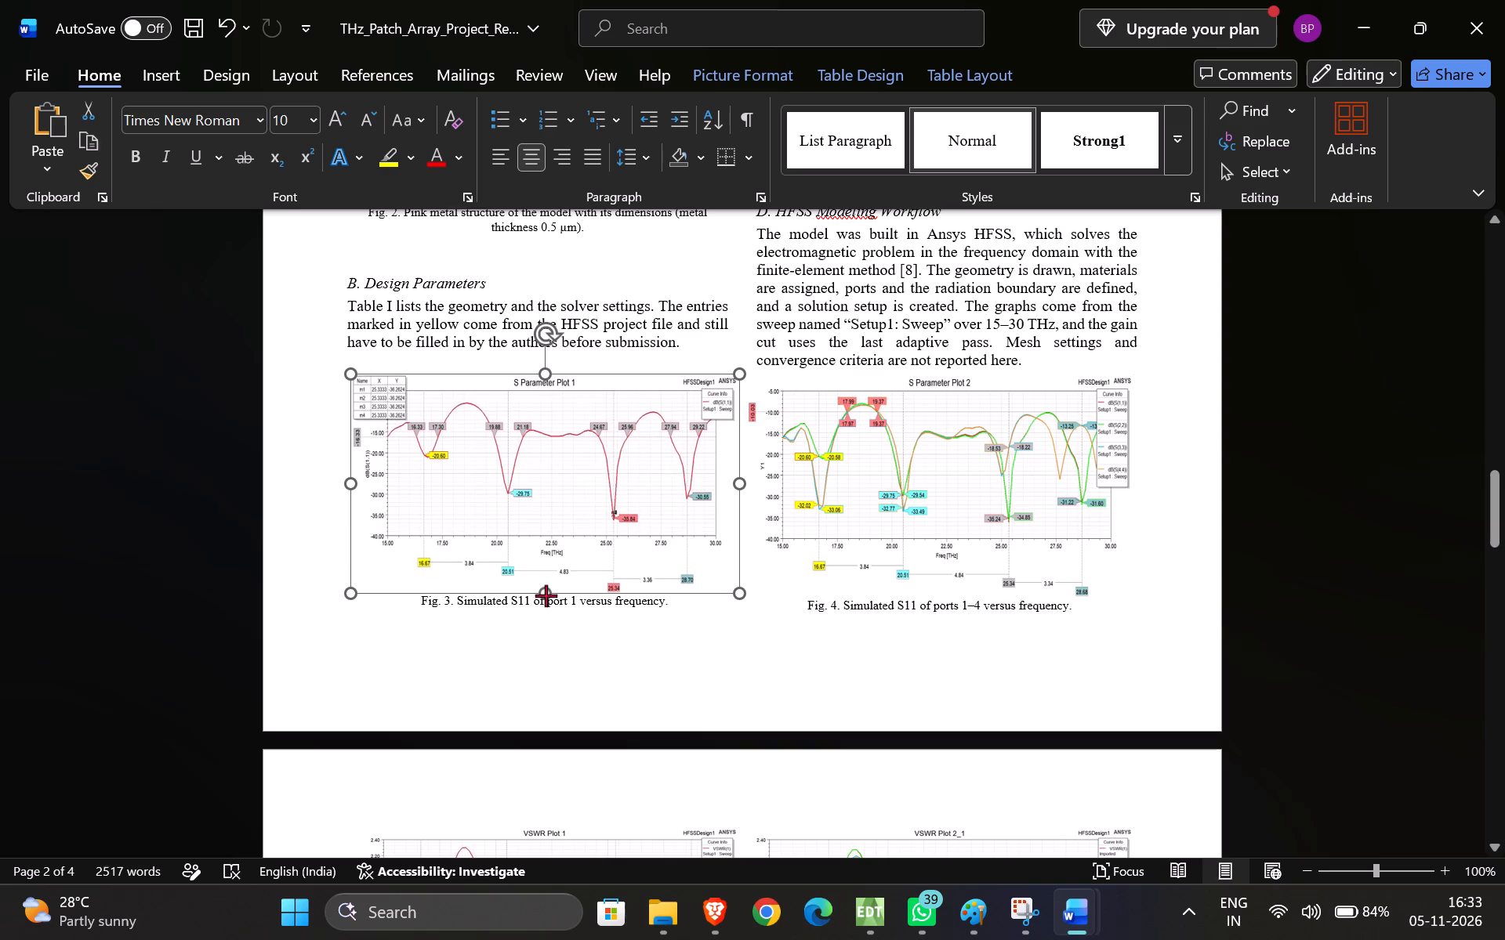
drag(546, 595, 553, 596)
click(707, 671)
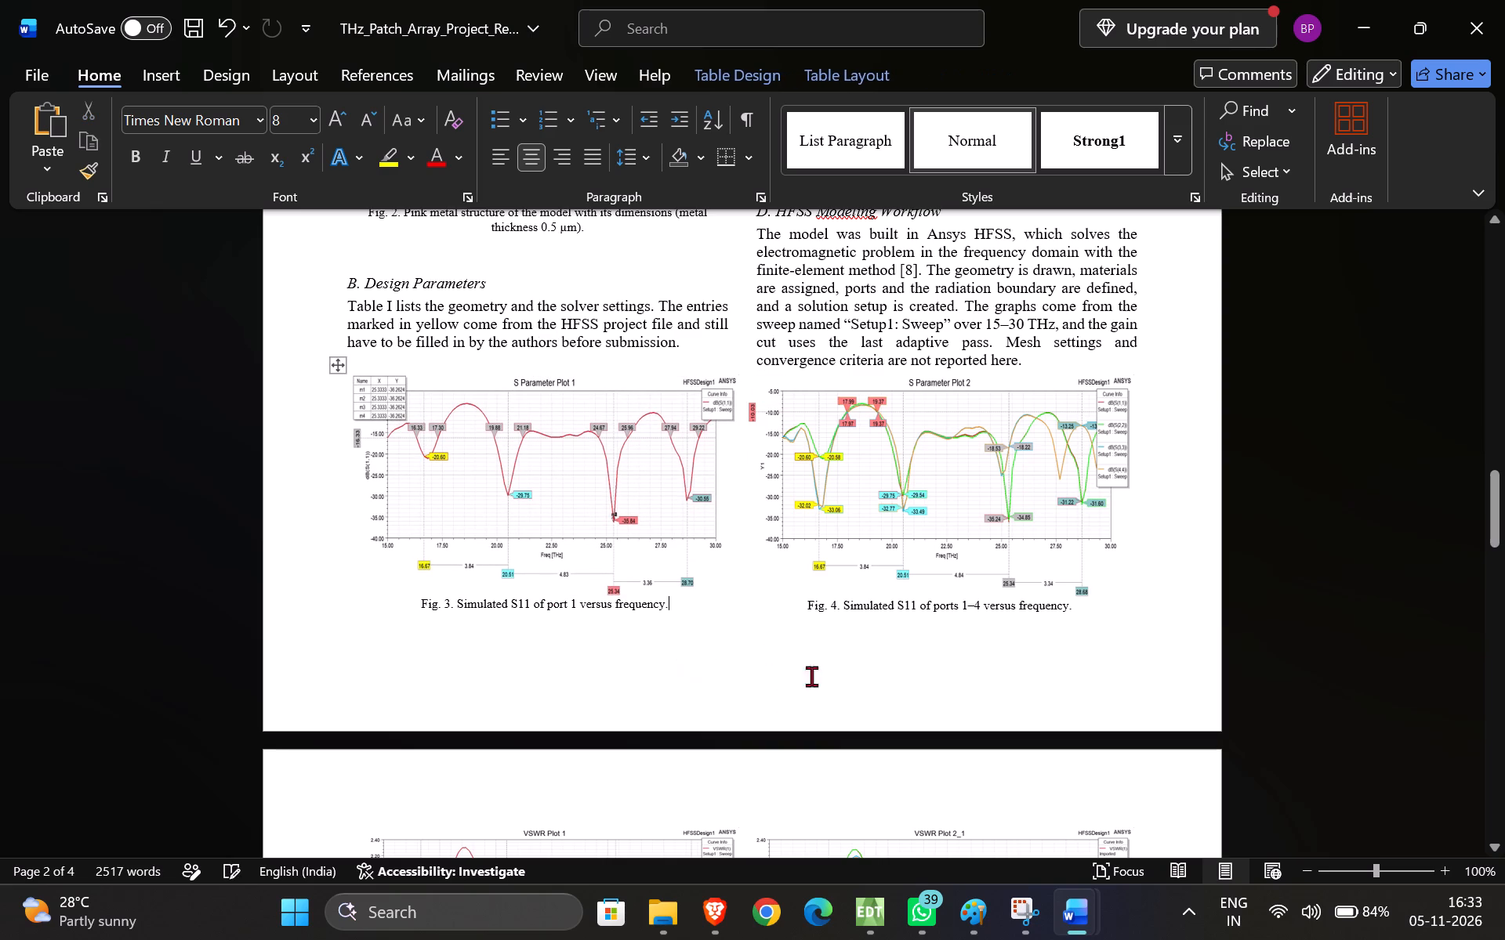
Stretch the Fig. 5 port 1 VSWR plot on the third page slightly taller by extending its lower edge.
scroll(777, 676, down, 1)
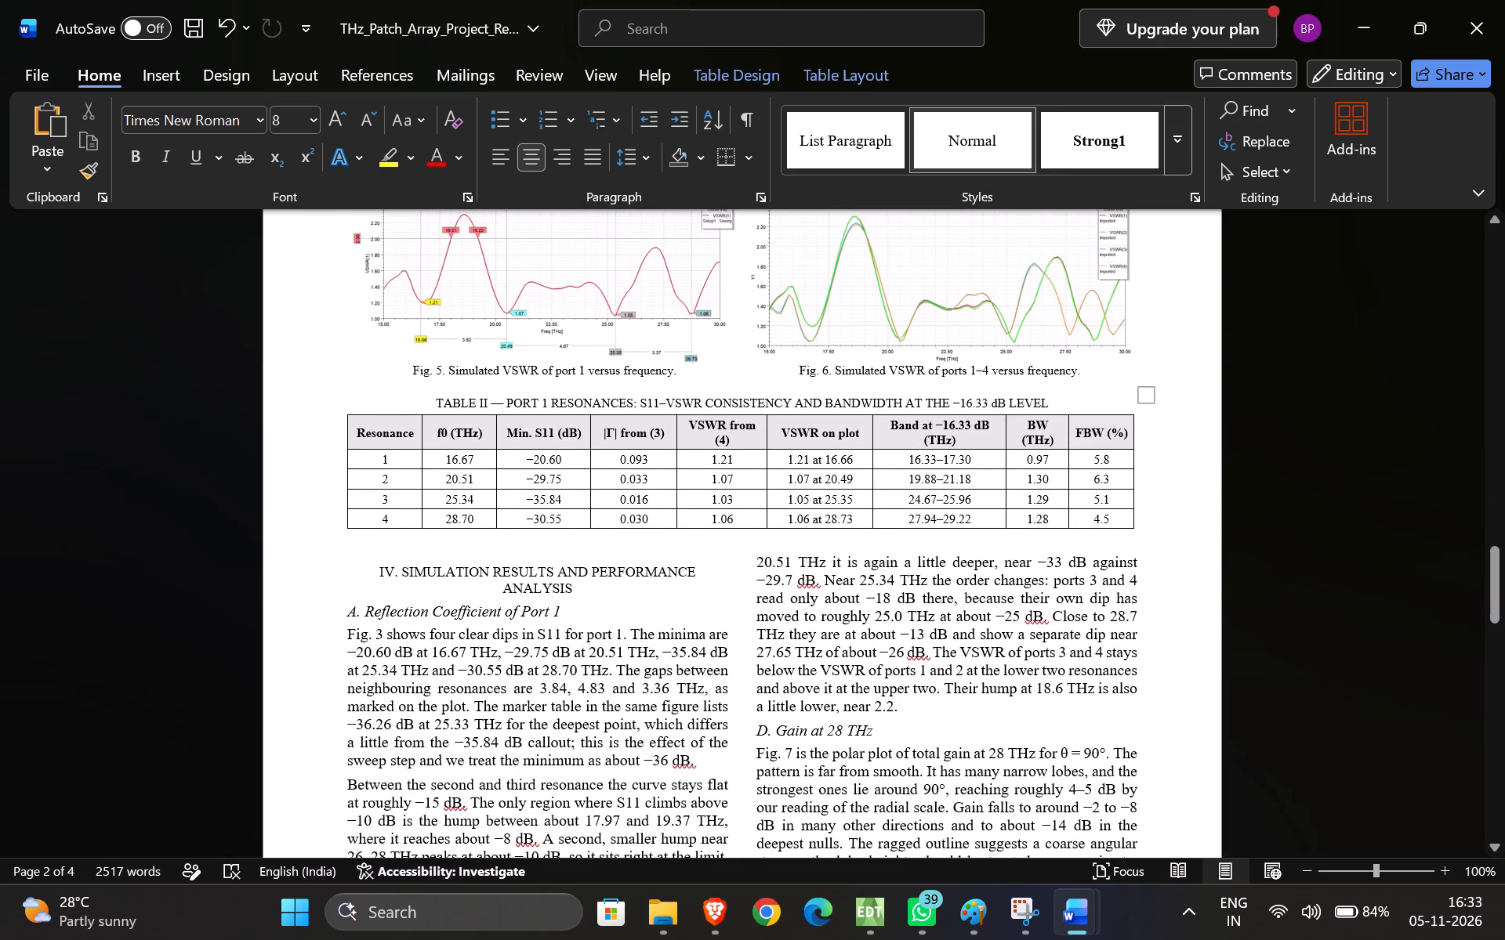
click(585, 296)
drag(542, 358, 546, 386)
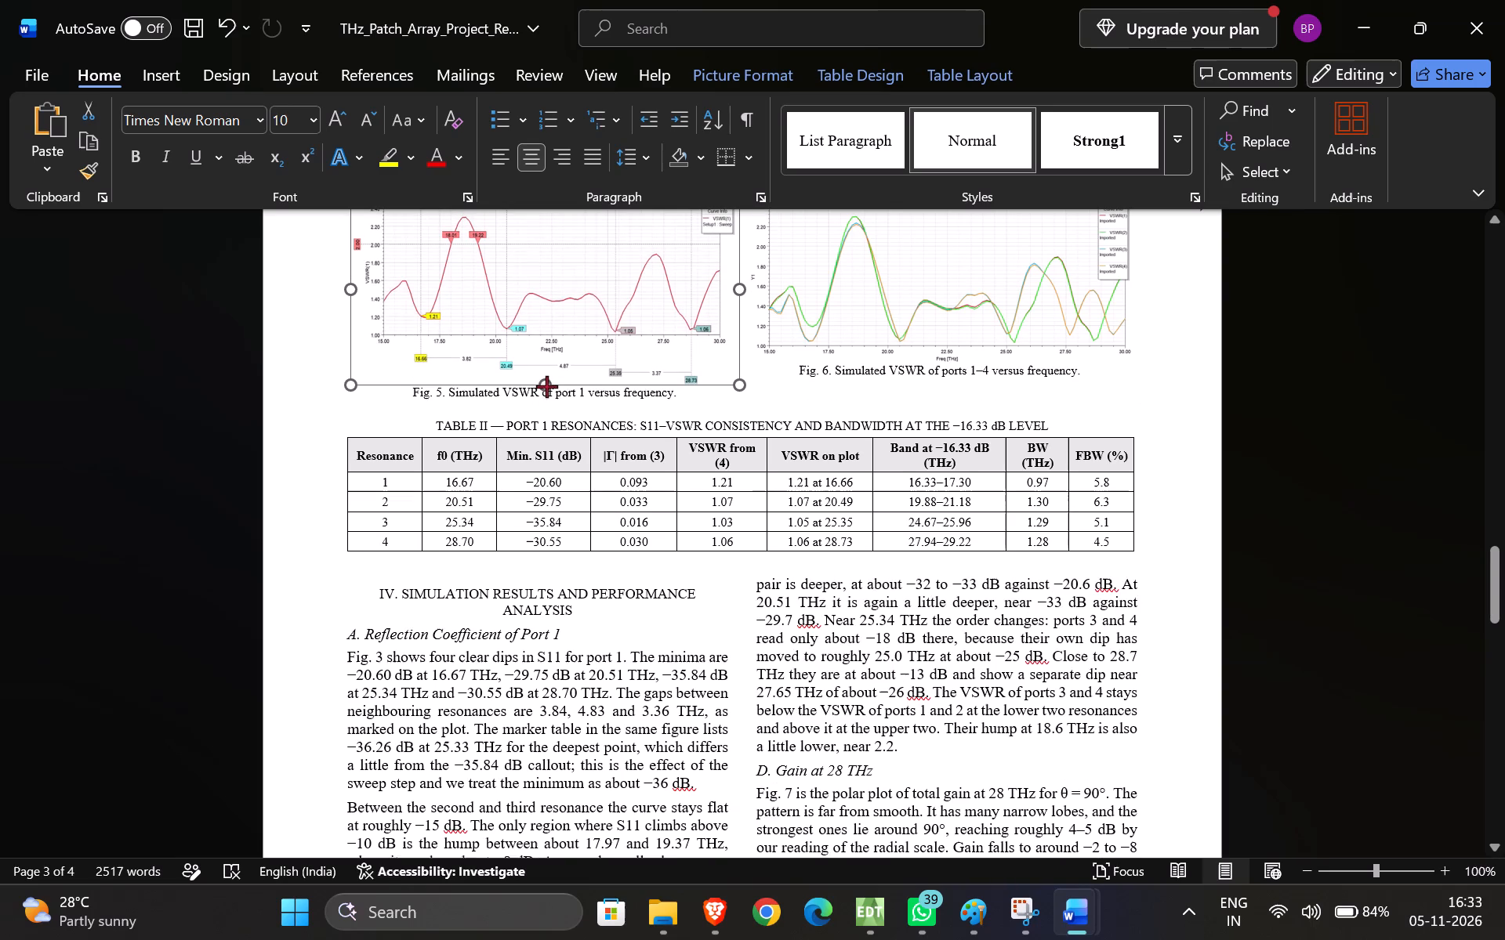
drag(546, 386, 546, 390)
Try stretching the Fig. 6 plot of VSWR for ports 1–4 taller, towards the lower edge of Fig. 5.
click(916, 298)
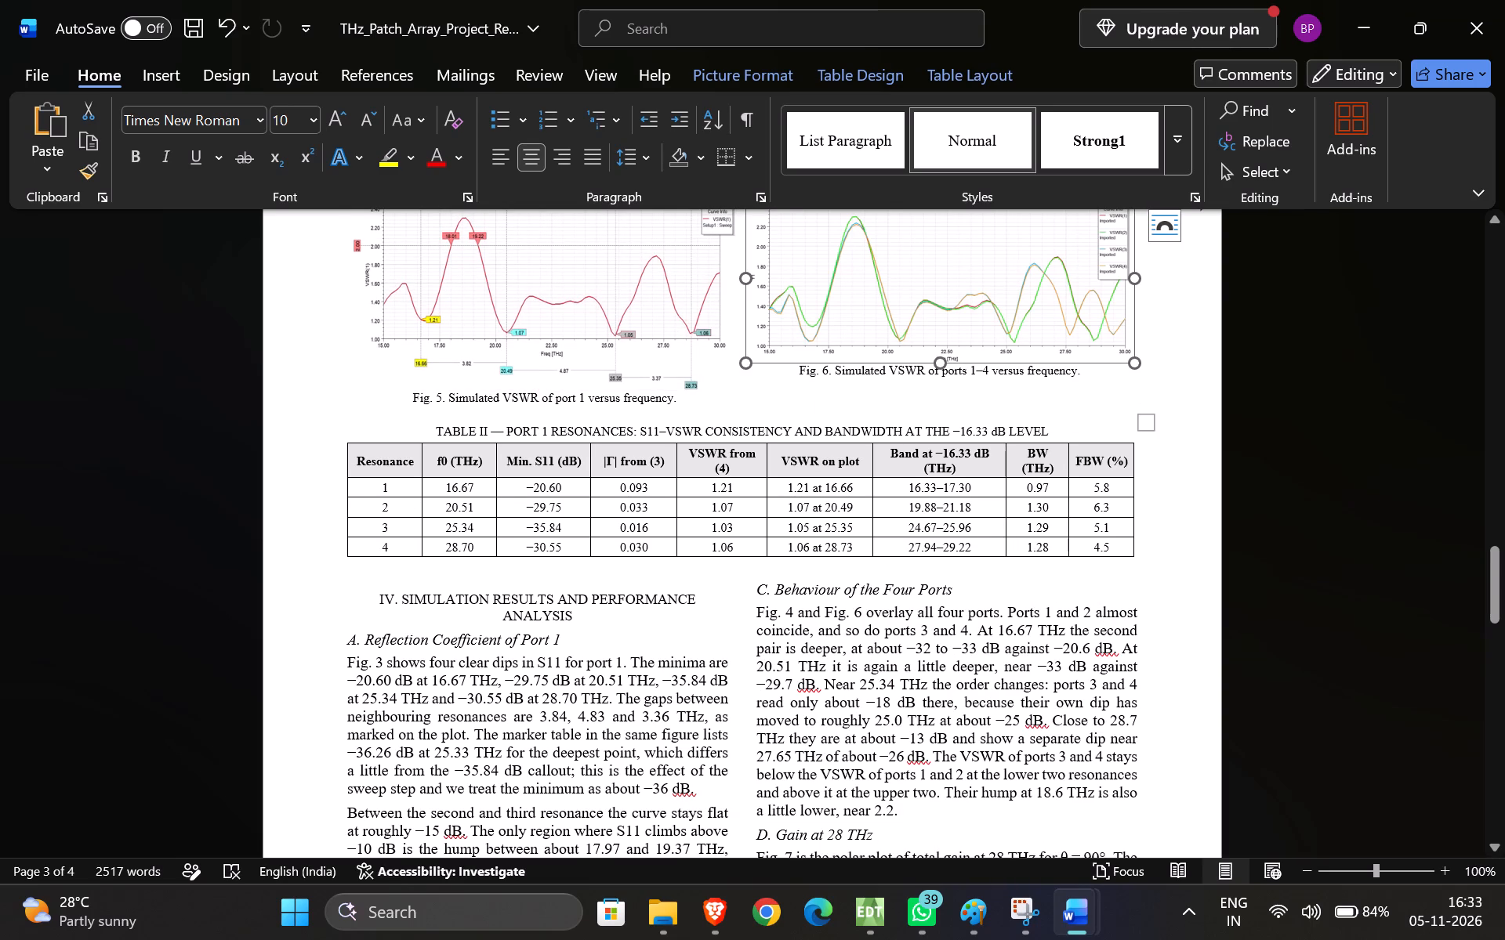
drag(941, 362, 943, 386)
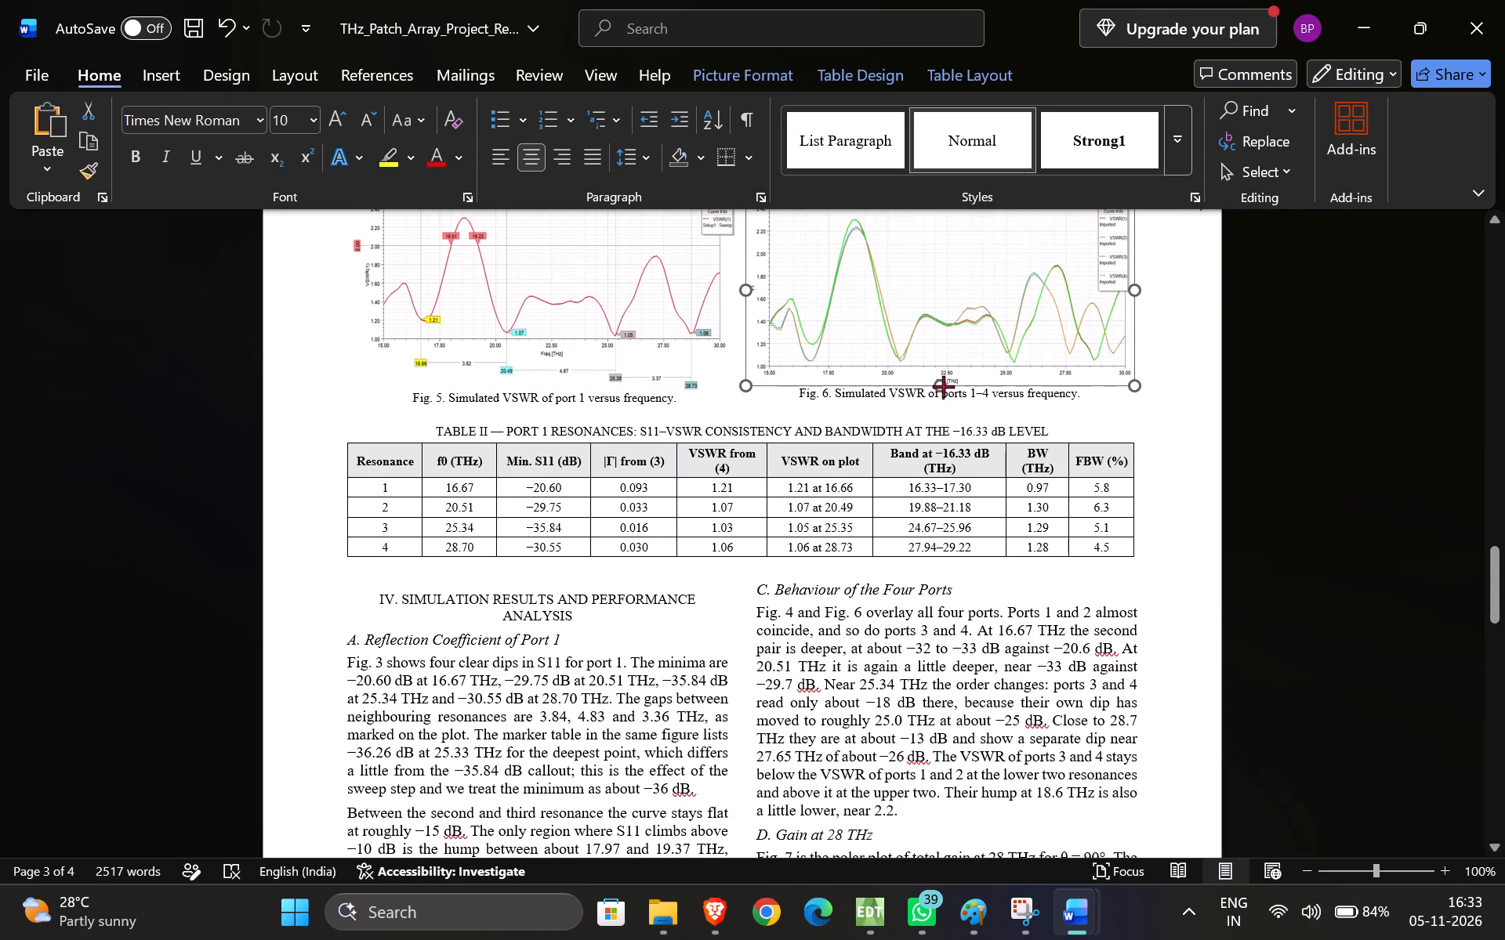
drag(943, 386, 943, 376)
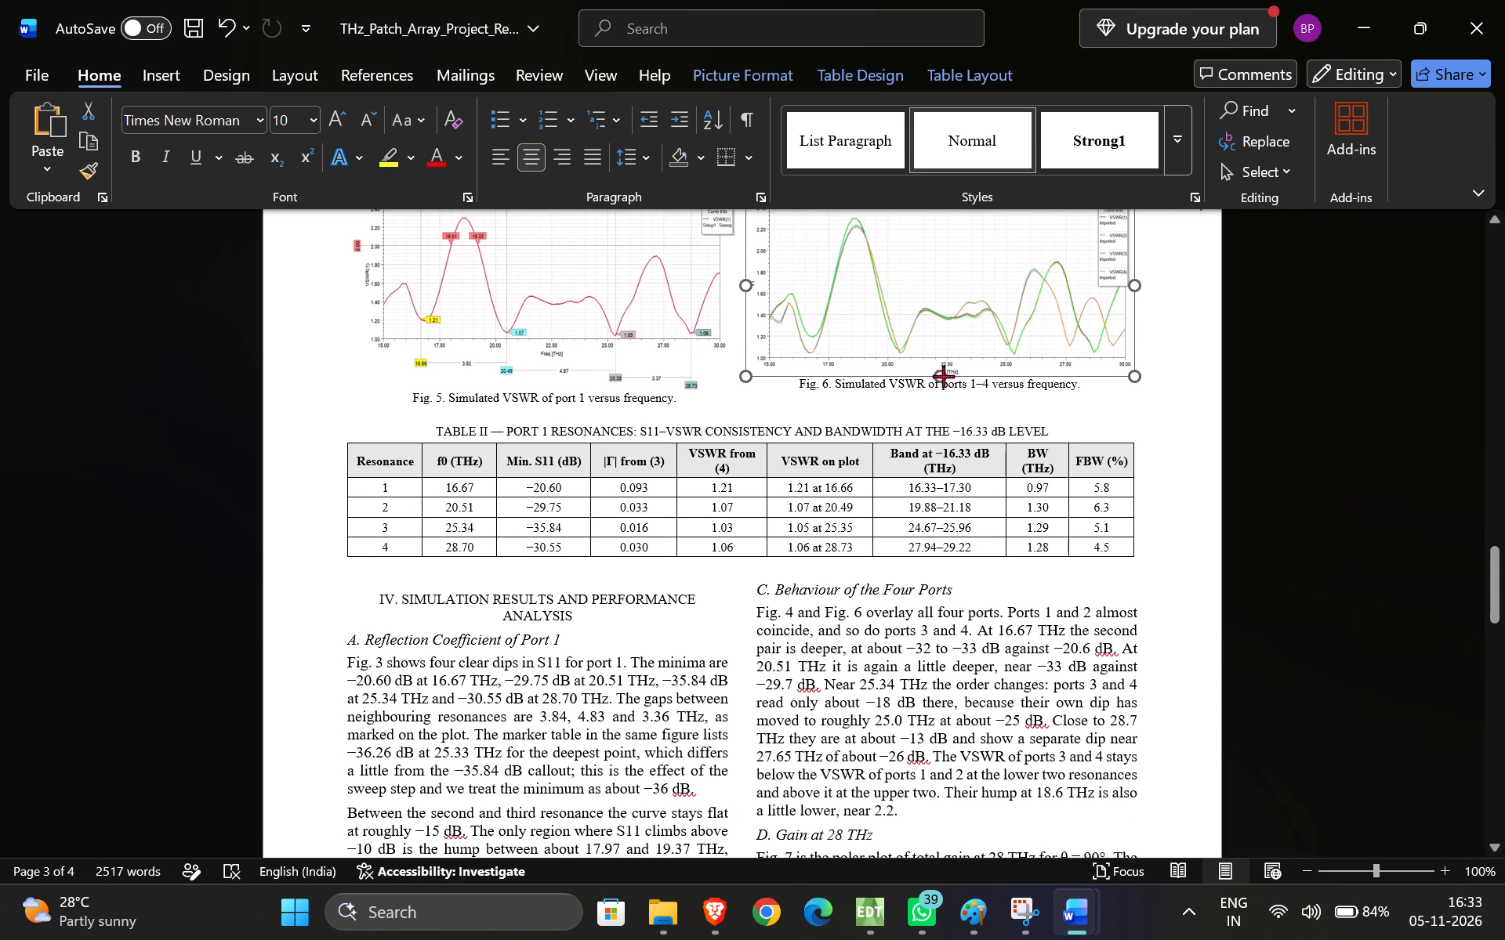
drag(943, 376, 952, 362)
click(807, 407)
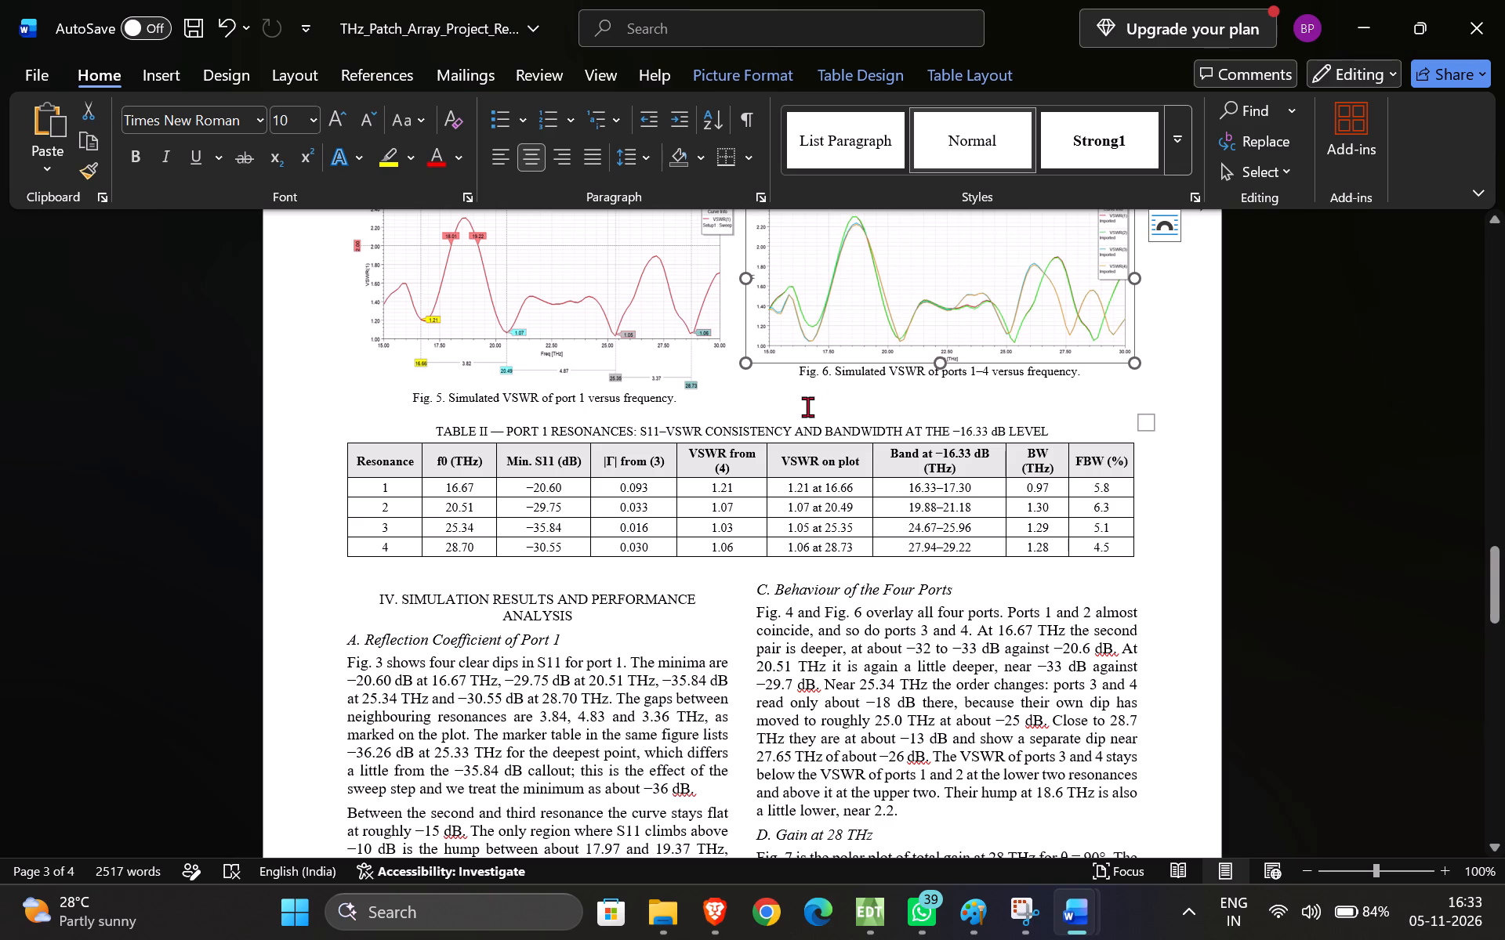
Extend the lower edge of the Fig. 5 port 1 VSWR plot further to make it noticeably taller.
scroll(807, 407, up, 1)
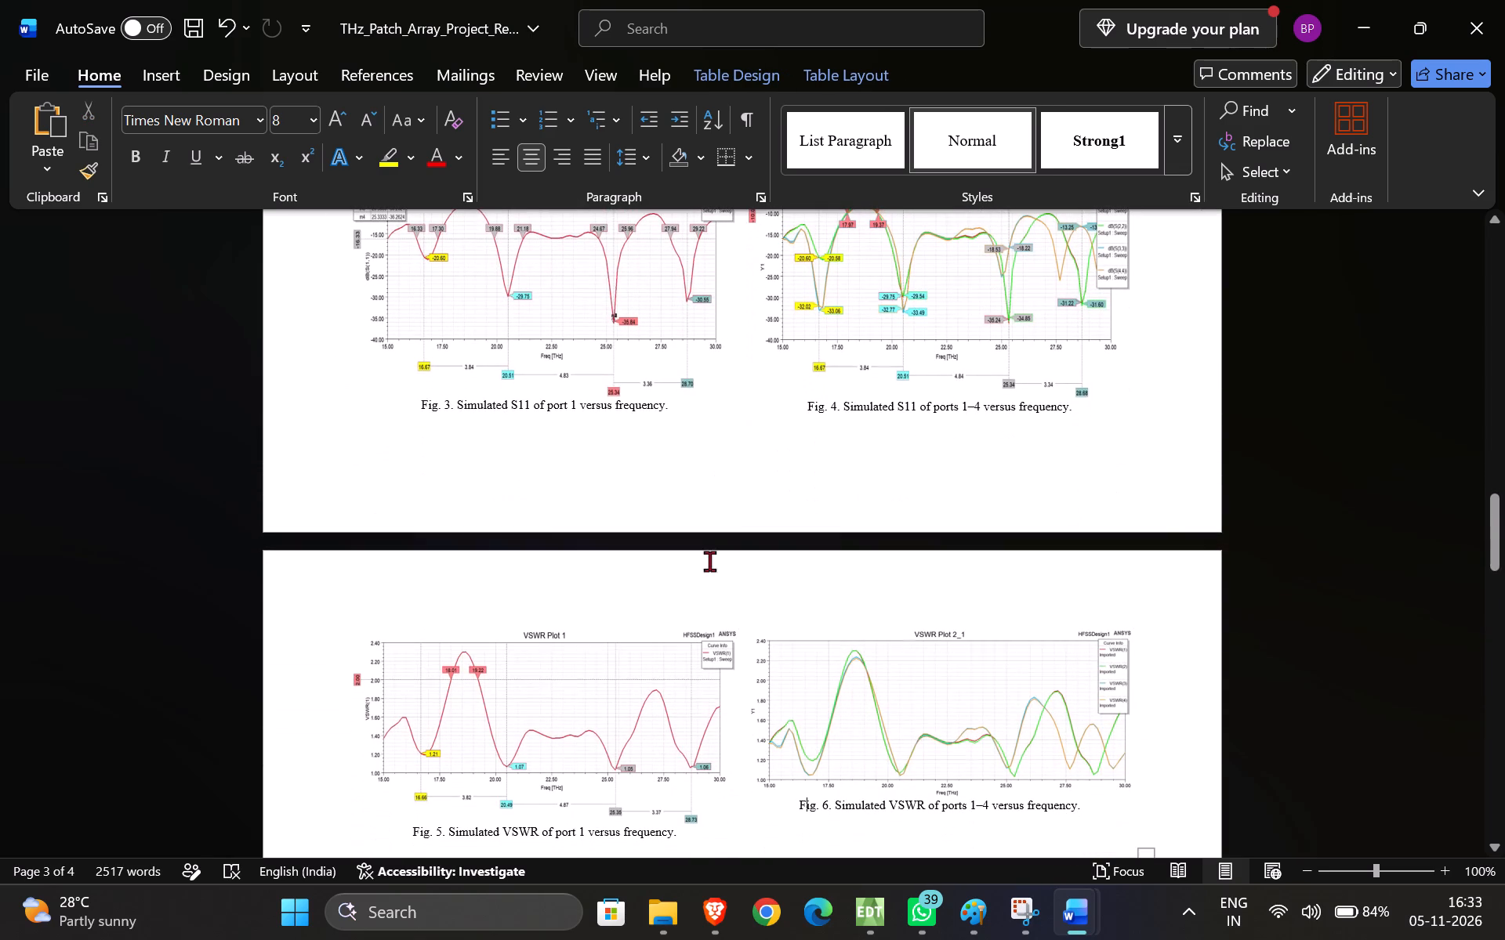
click(606, 713)
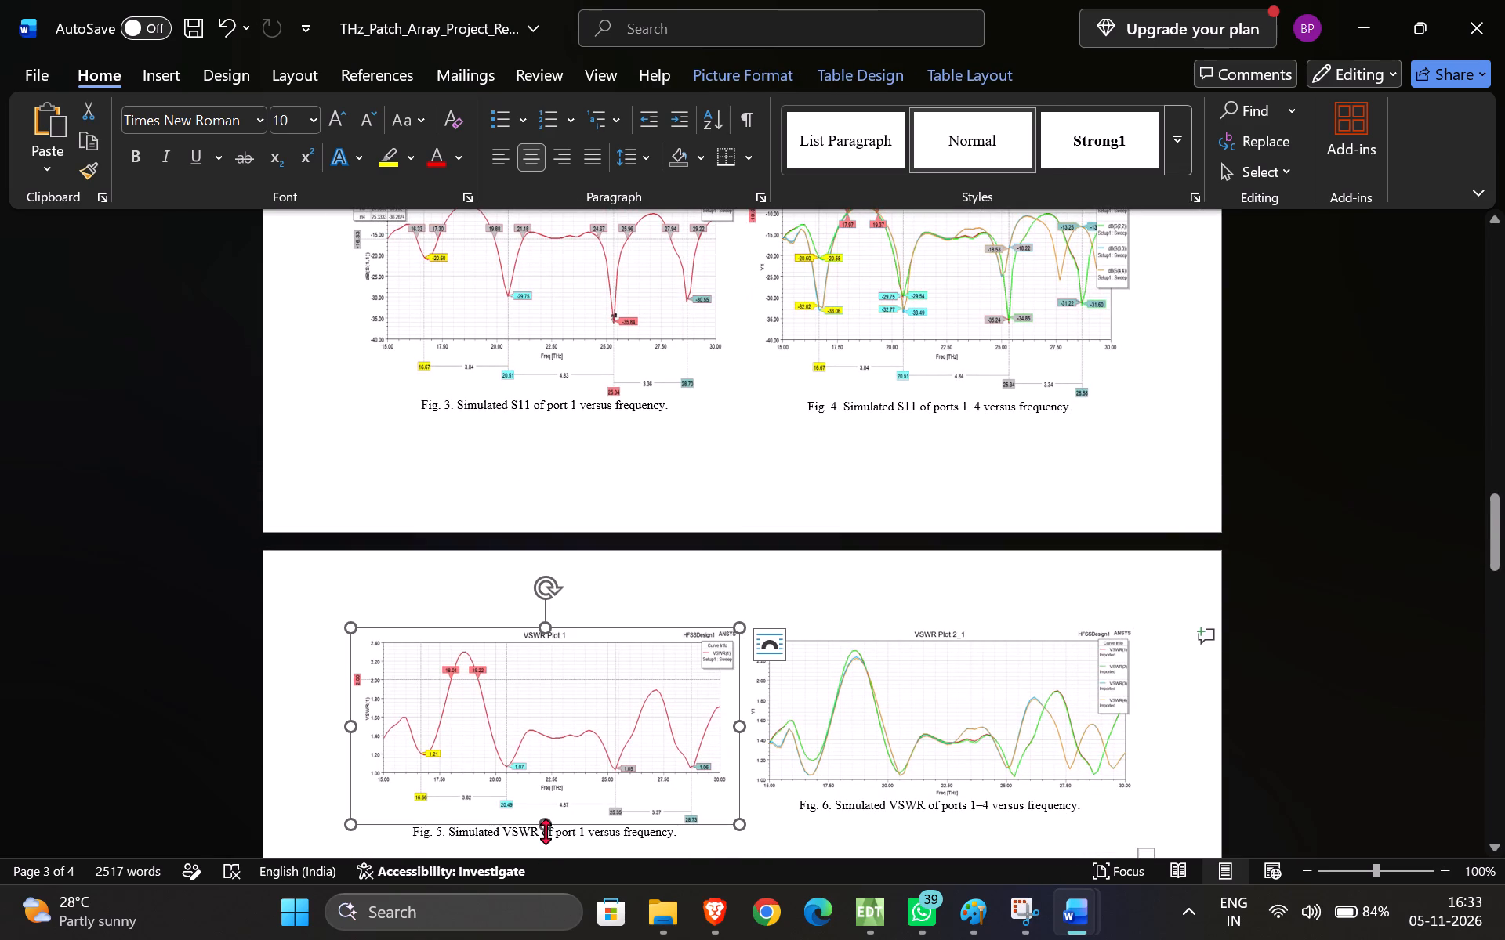
drag(546, 831, 552, 794)
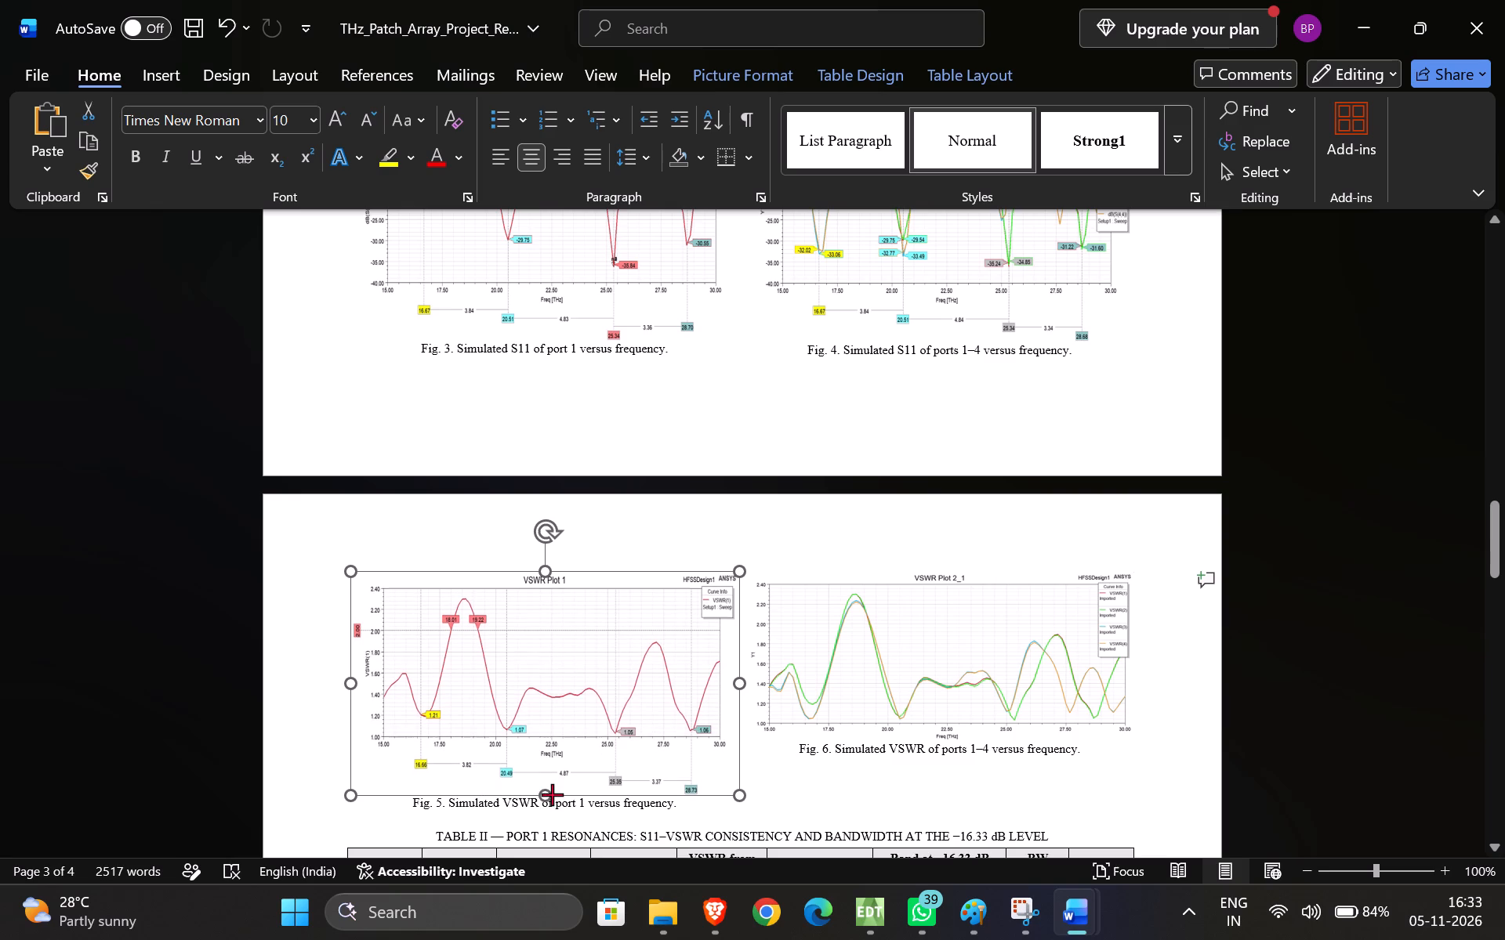
drag(552, 794, 550, 806)
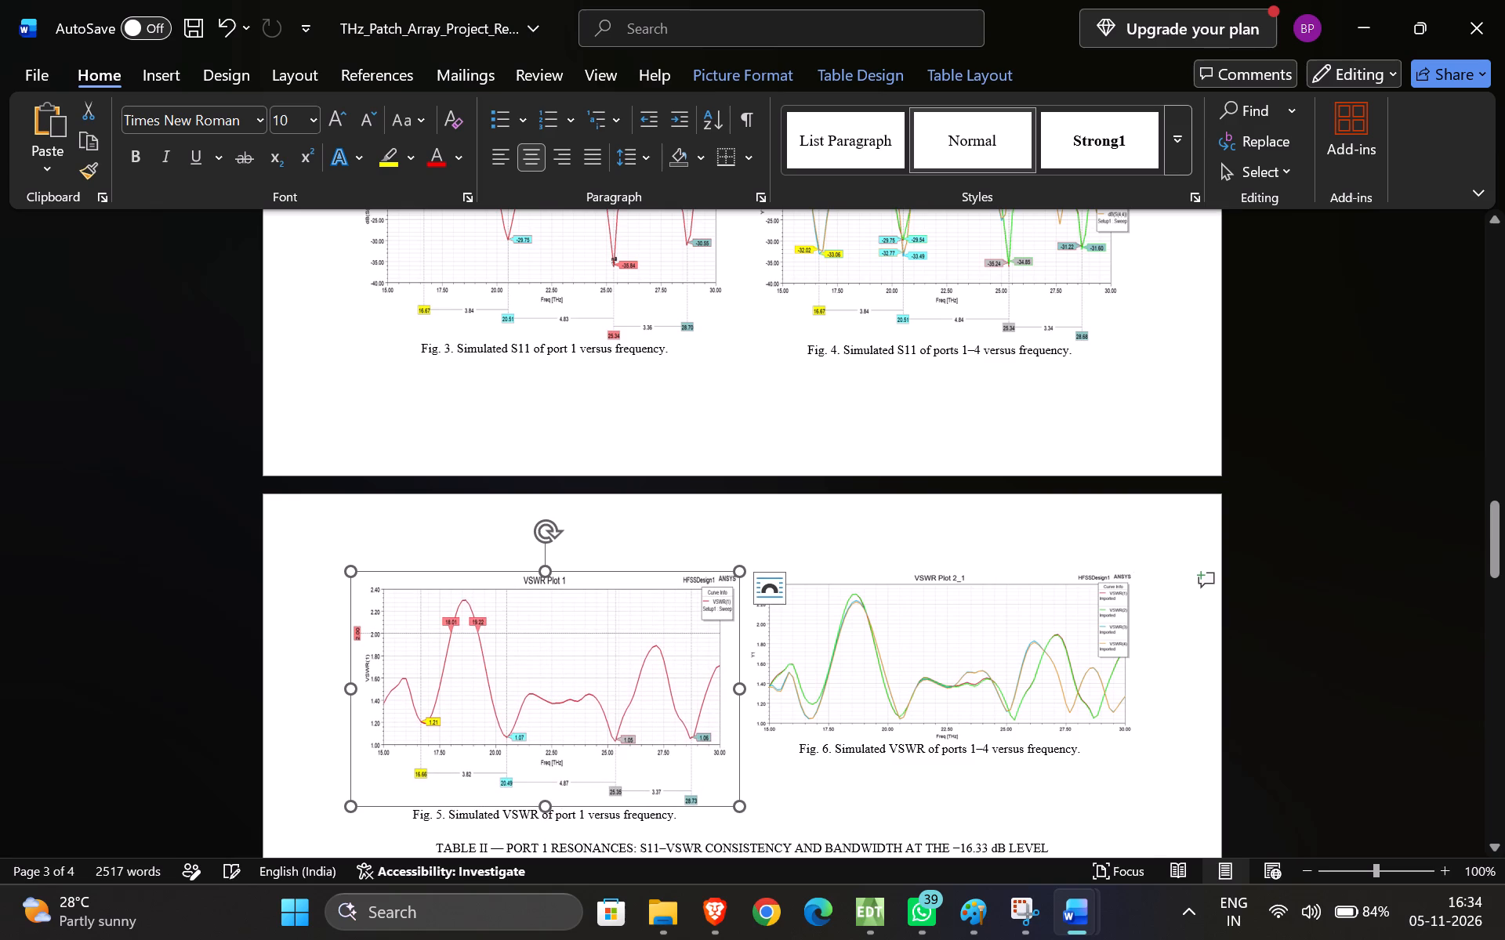
Stretch the Fig. 6 plot of VSWR for ports 1–4 taller by extending its lower edge.
click(876, 716)
drag(944, 737, 941, 763)
Review the report's layout from the title page through the figures, tables and results text on the third page.
scroll(868, 476, up, 1)
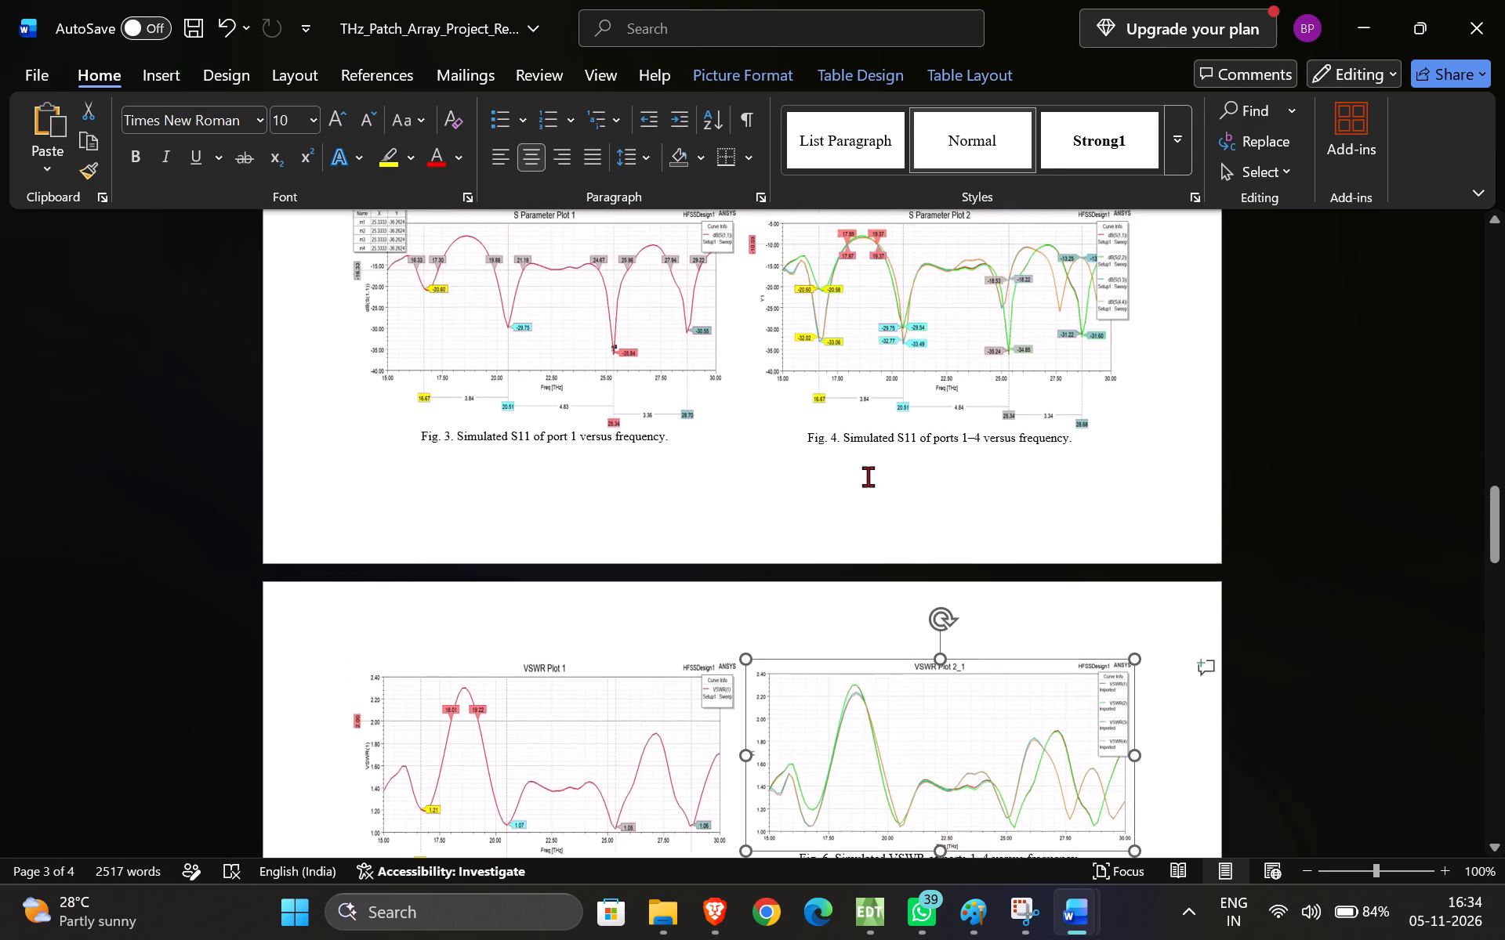
scroll(868, 476, up, 2)
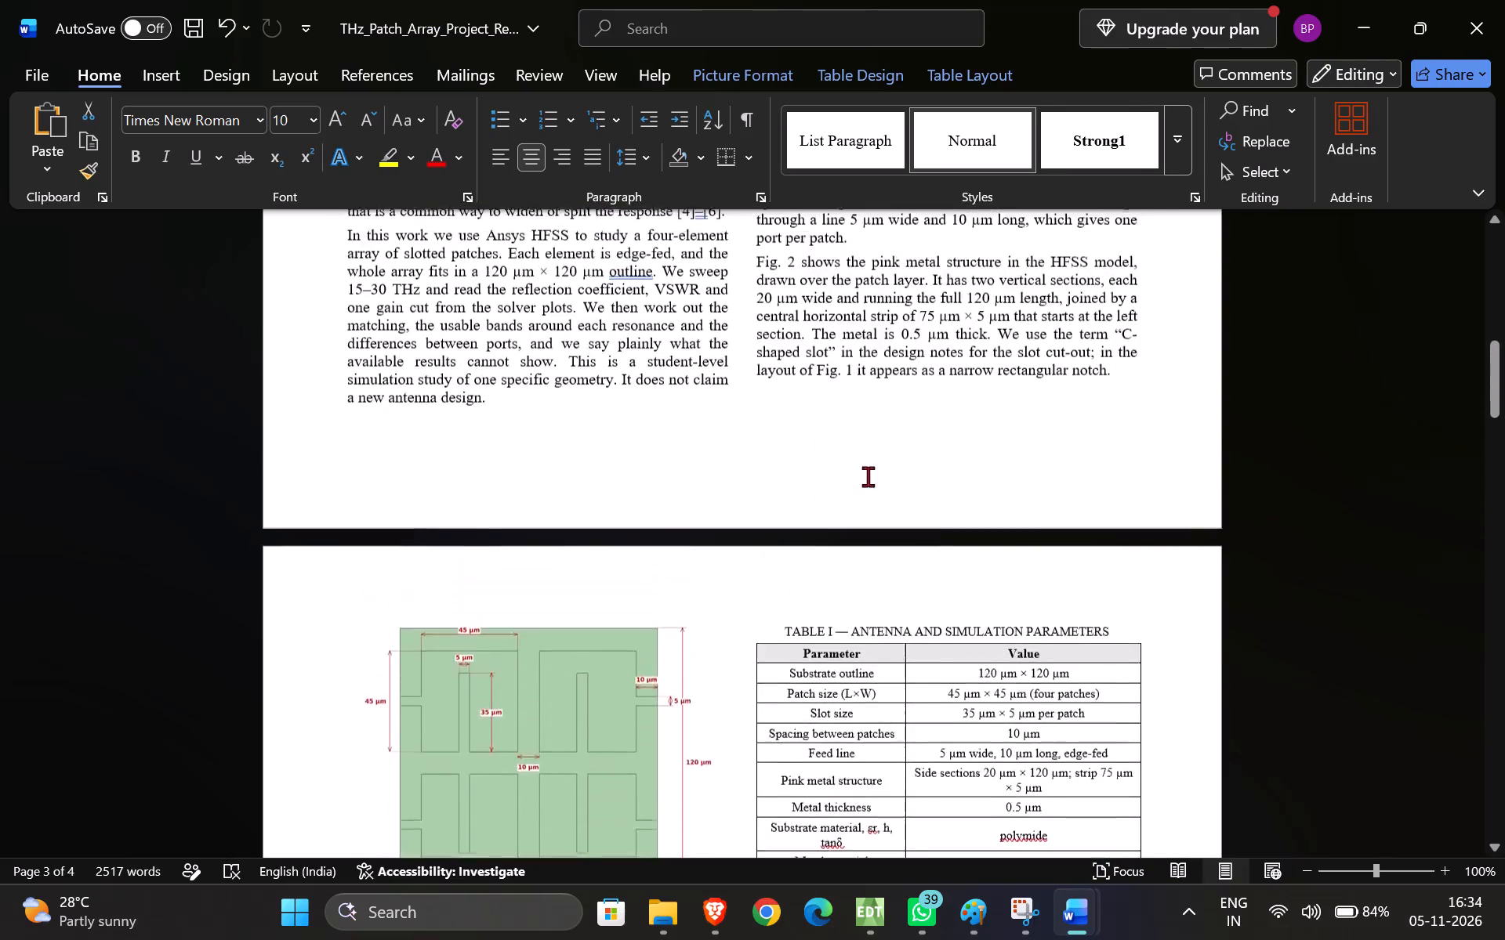
scroll(868, 476, up, 1)
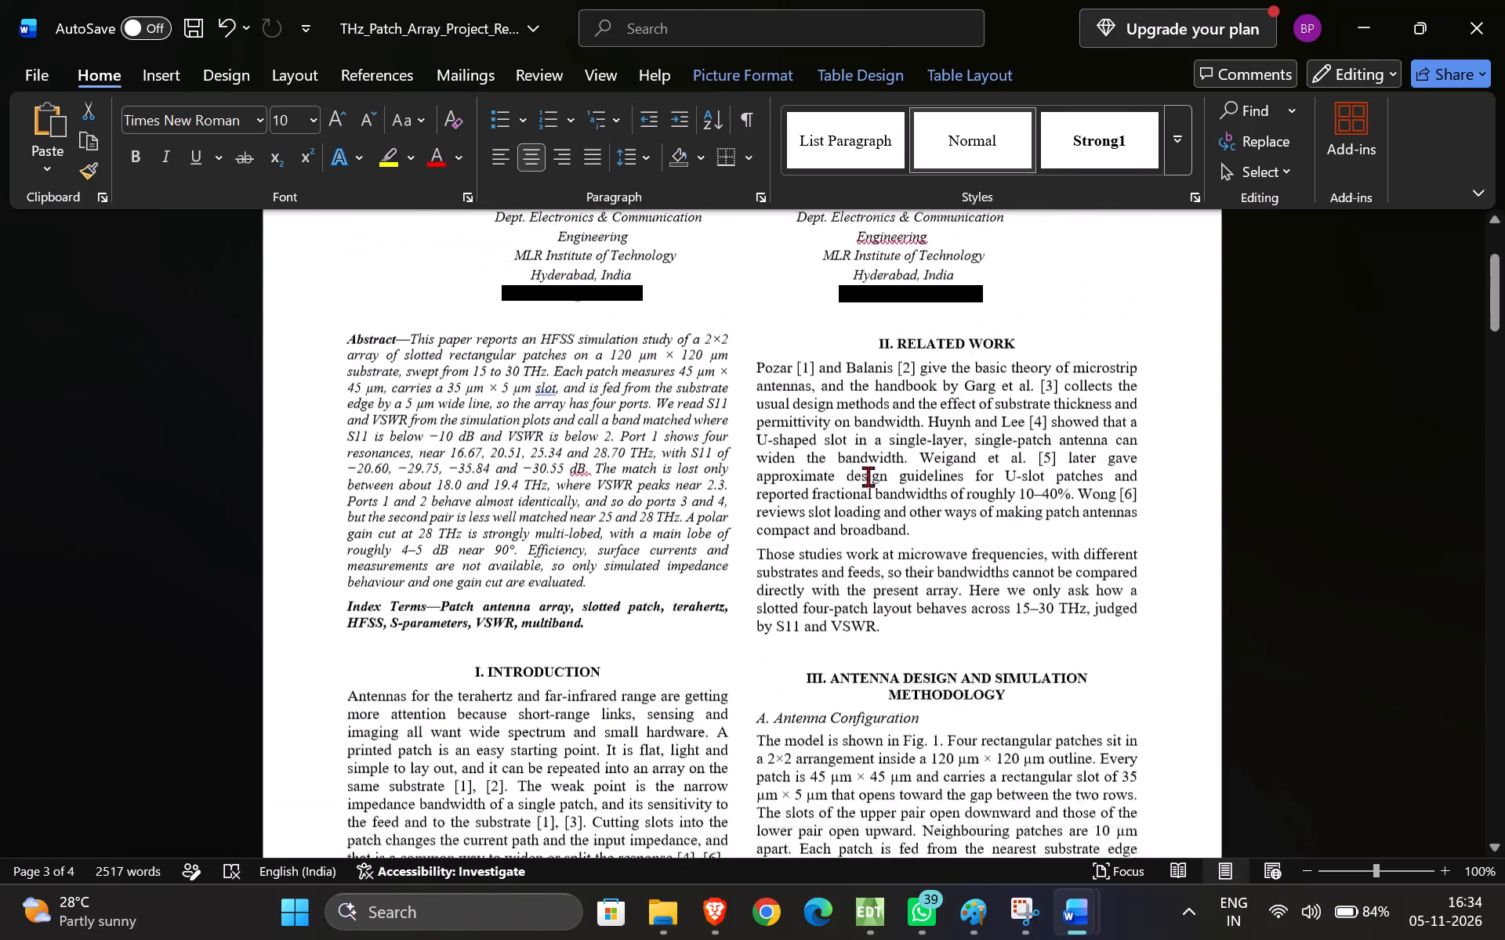
scroll(868, 476, up, 2)
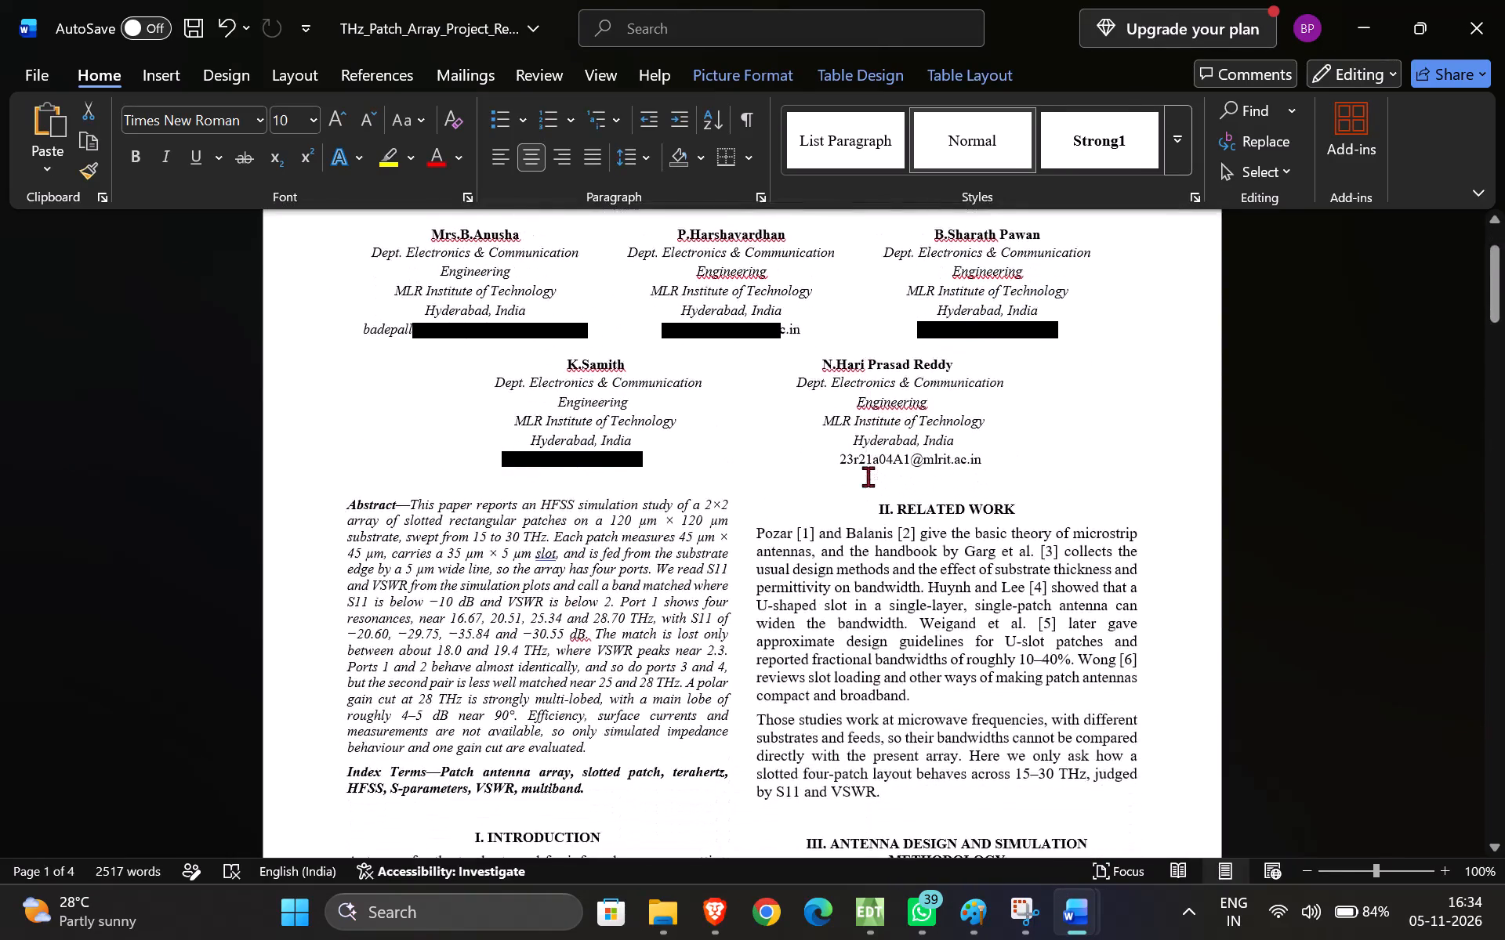
scroll(868, 476, up, 3)
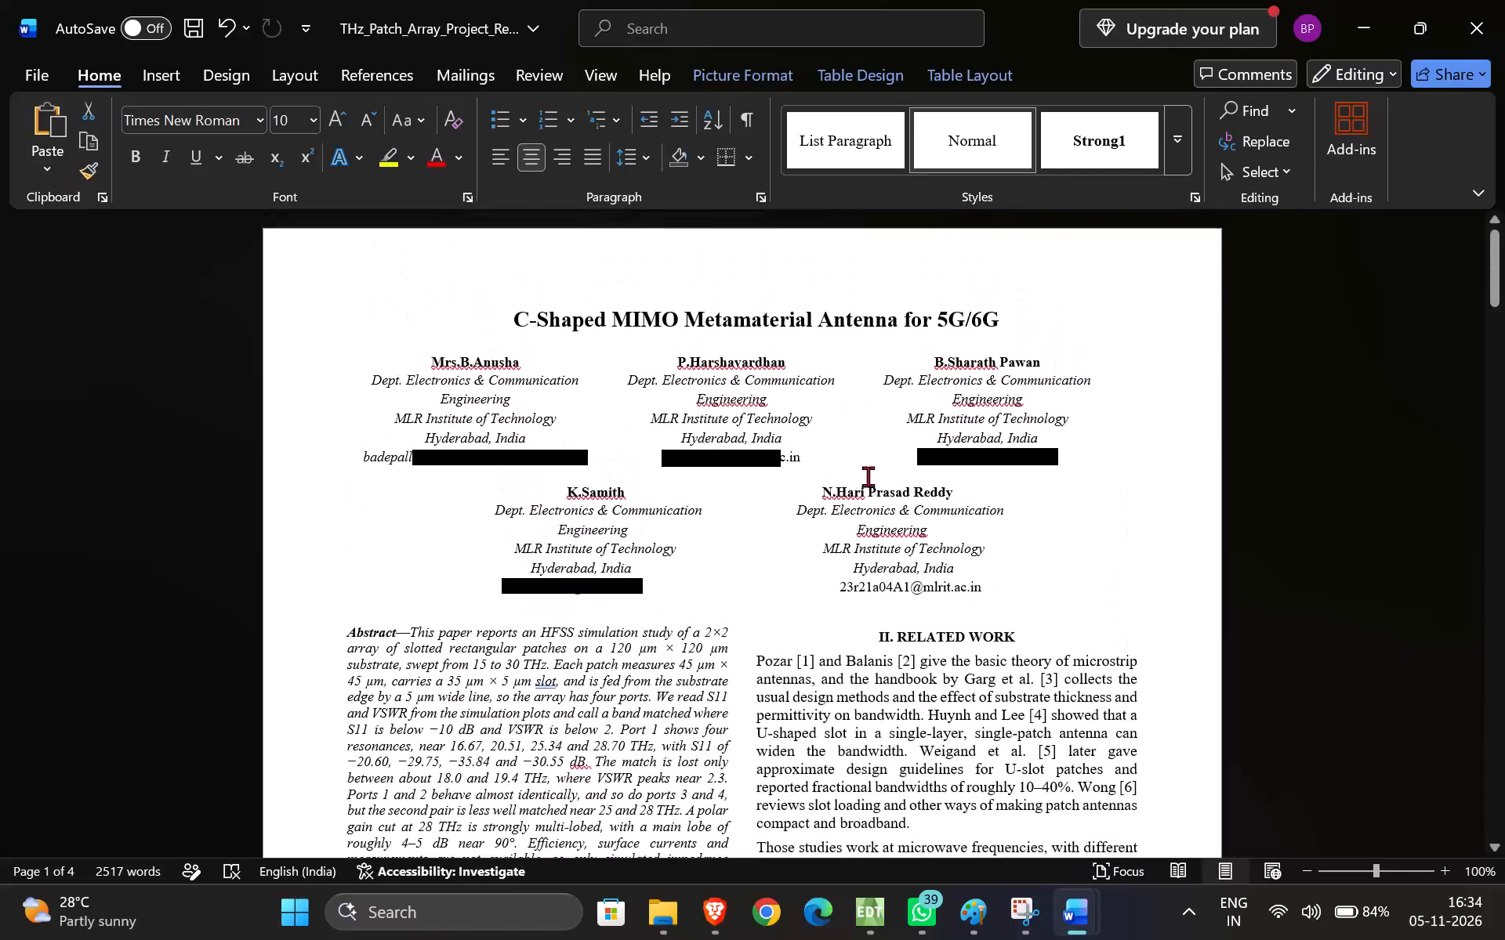
scroll(868, 476, up, 1)
scroll(868, 476, down, 1)
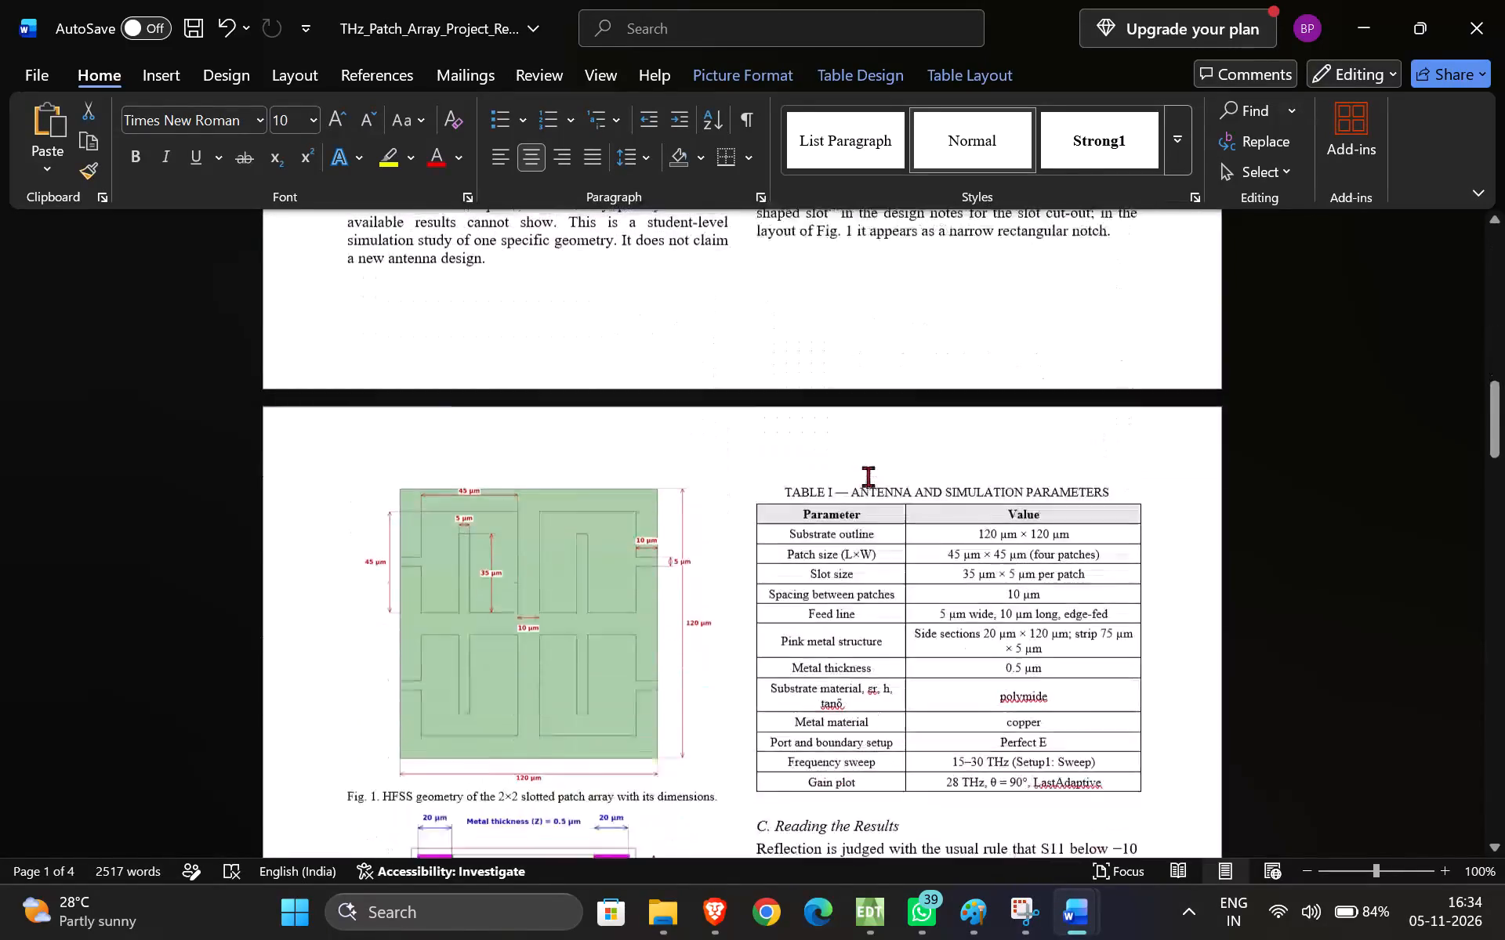
scroll(868, 476, down, 2)
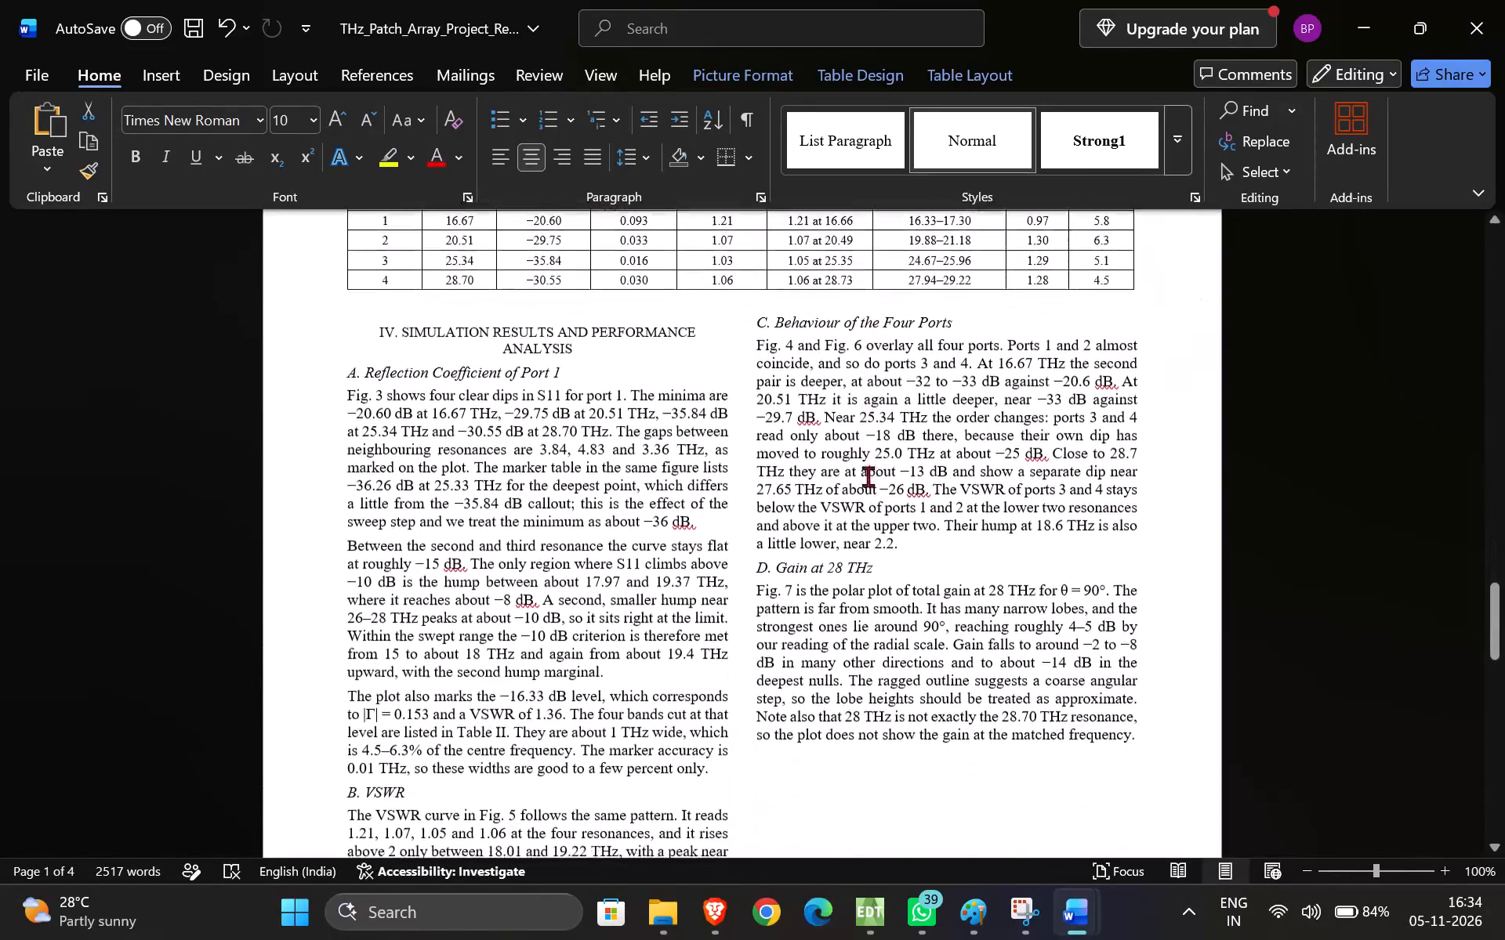
Make the "IV. SIMULATION RESULTS AND PERFORMANCE ANALYSIS" heading bold.
scroll(868, 476, down, 1)
drag(579, 280, 548, 277)
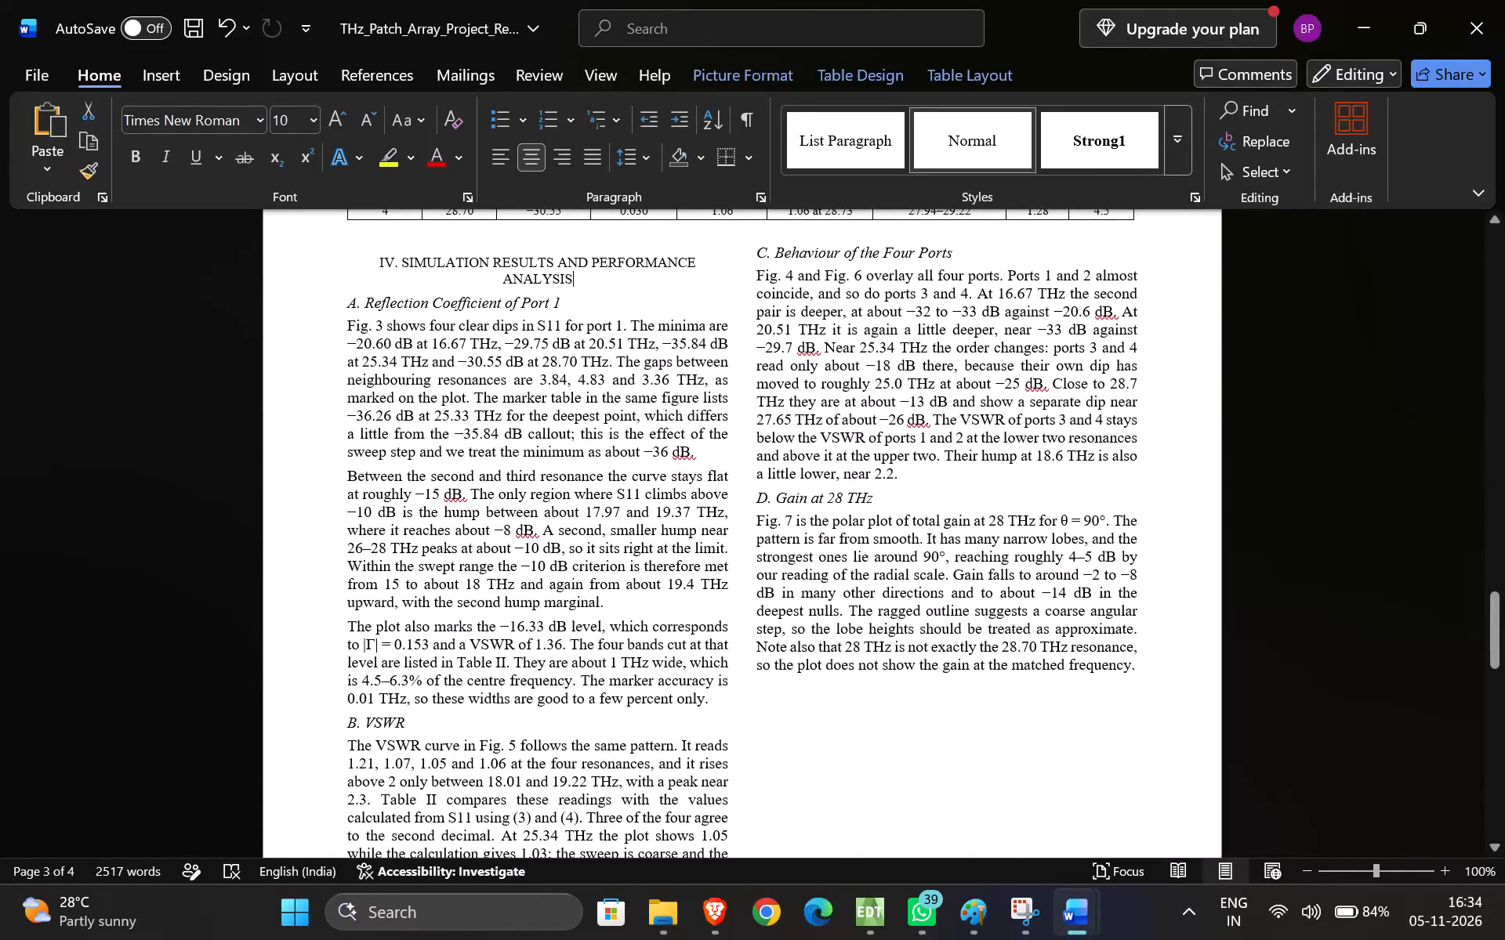
drag(548, 277, 378, 260)
key(ctrl+b)
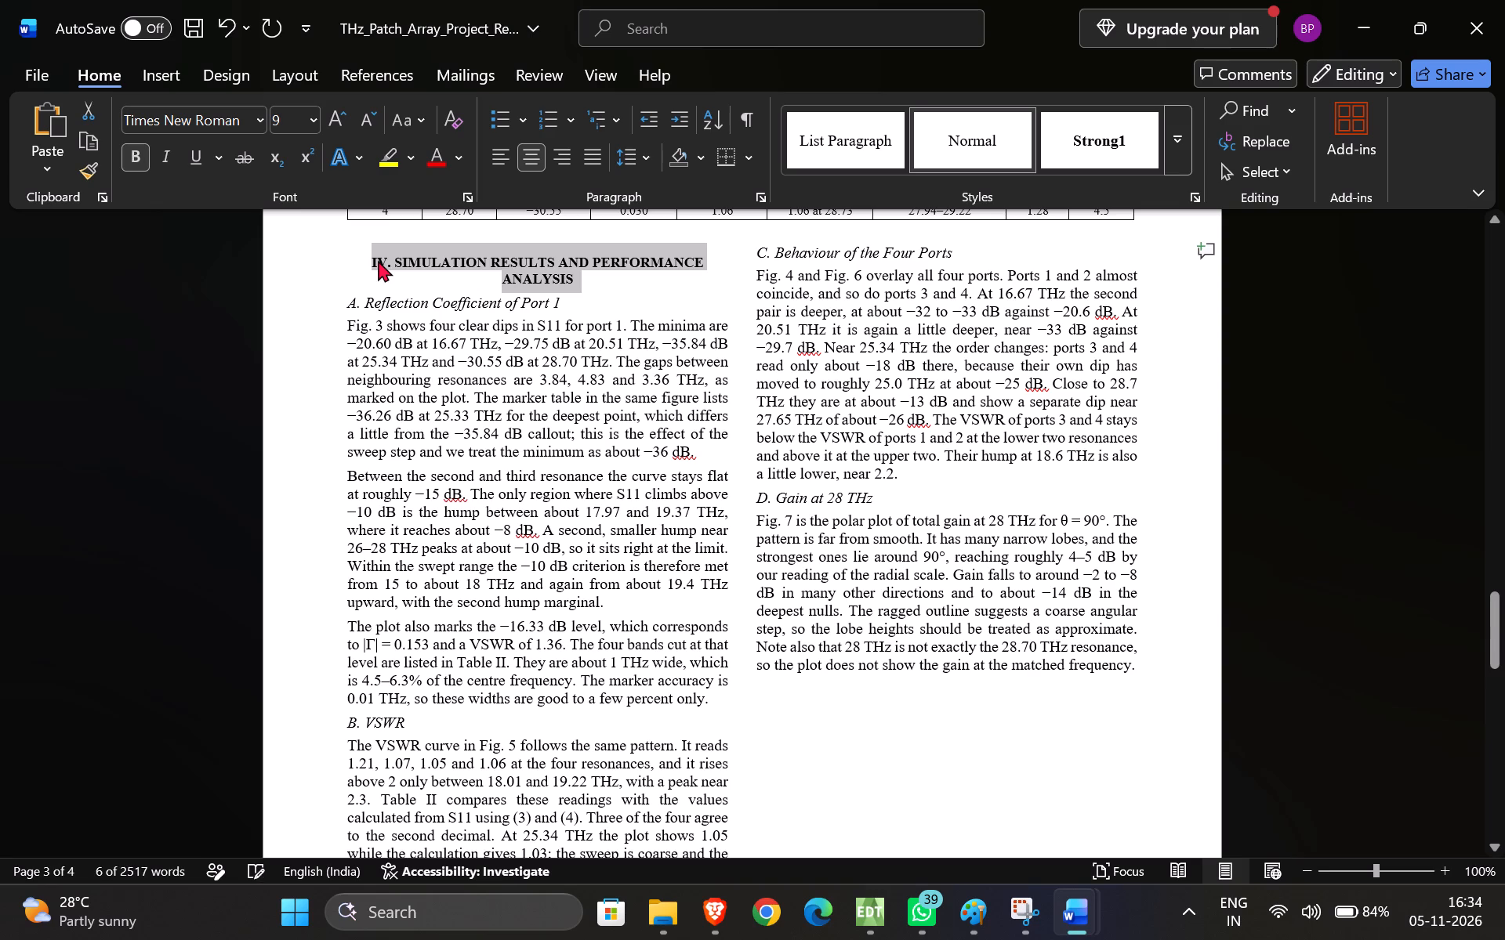
Switch to the IEEE conference paper document and copy its REFERENCES heading with the reference entries [1] through [10].
scroll(759, 590, down, 1)
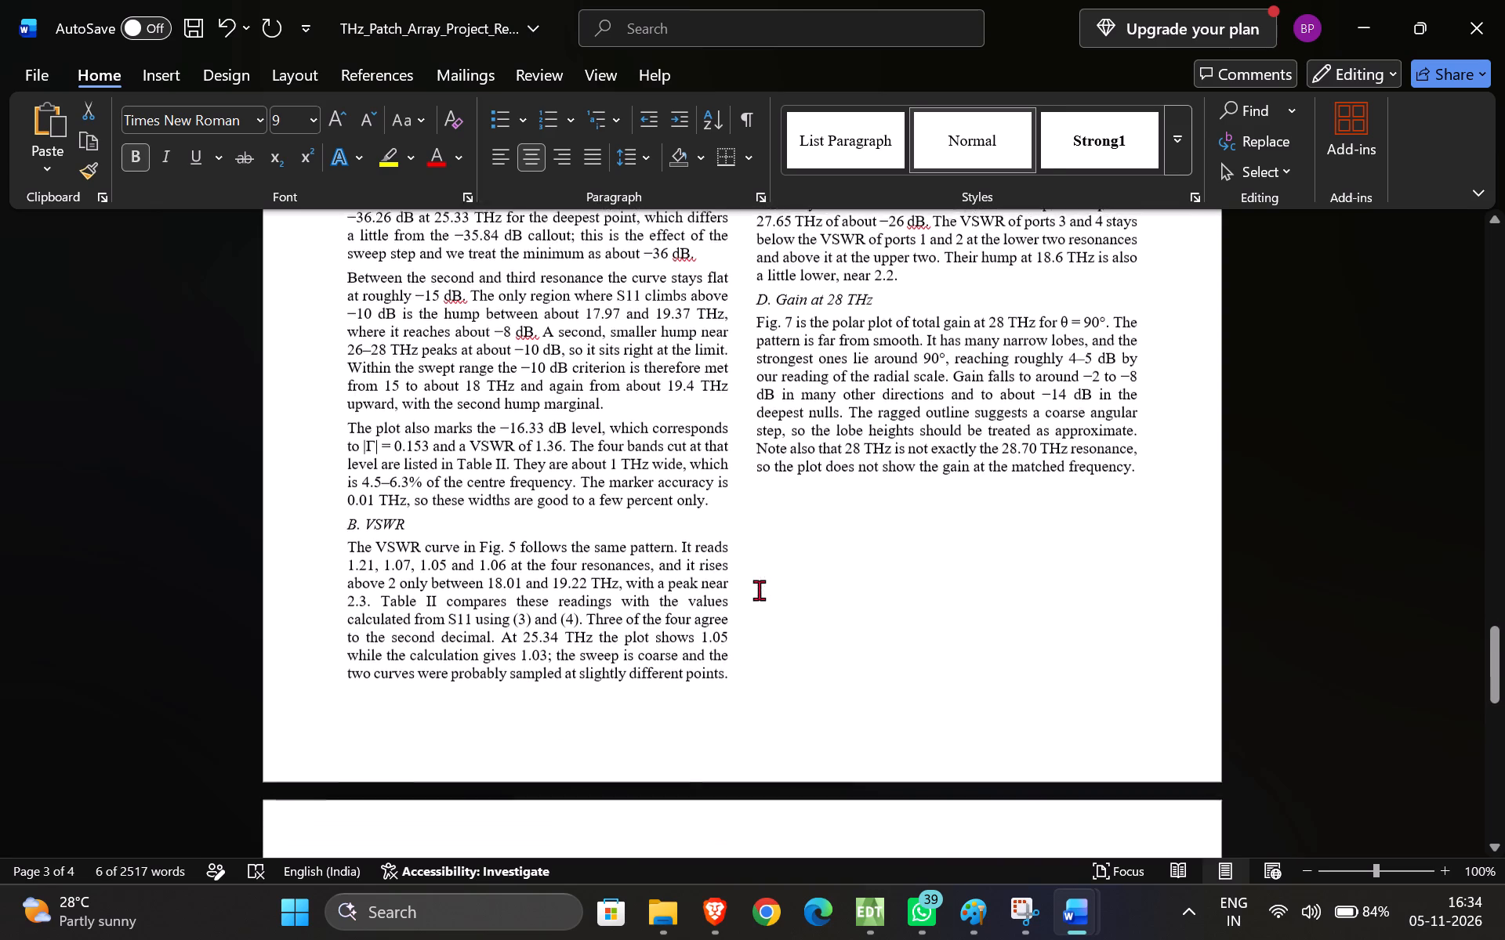
scroll(759, 590, down, 1)
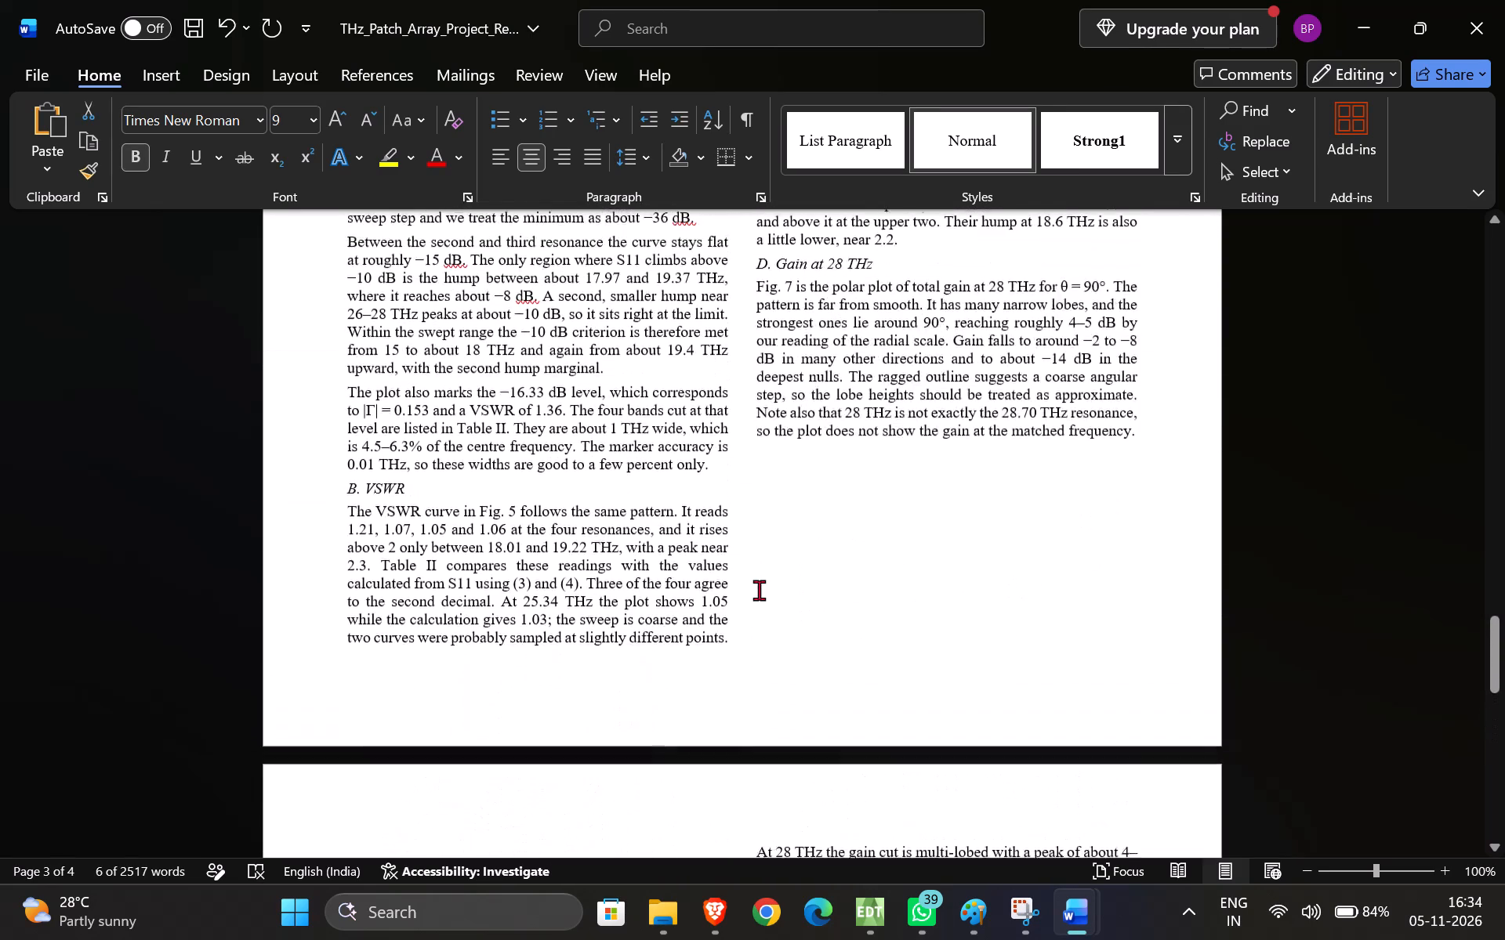
scroll(759, 590, down, 1)
scroll(759, 590, right, 1)
scroll(759, 590, down, 1)
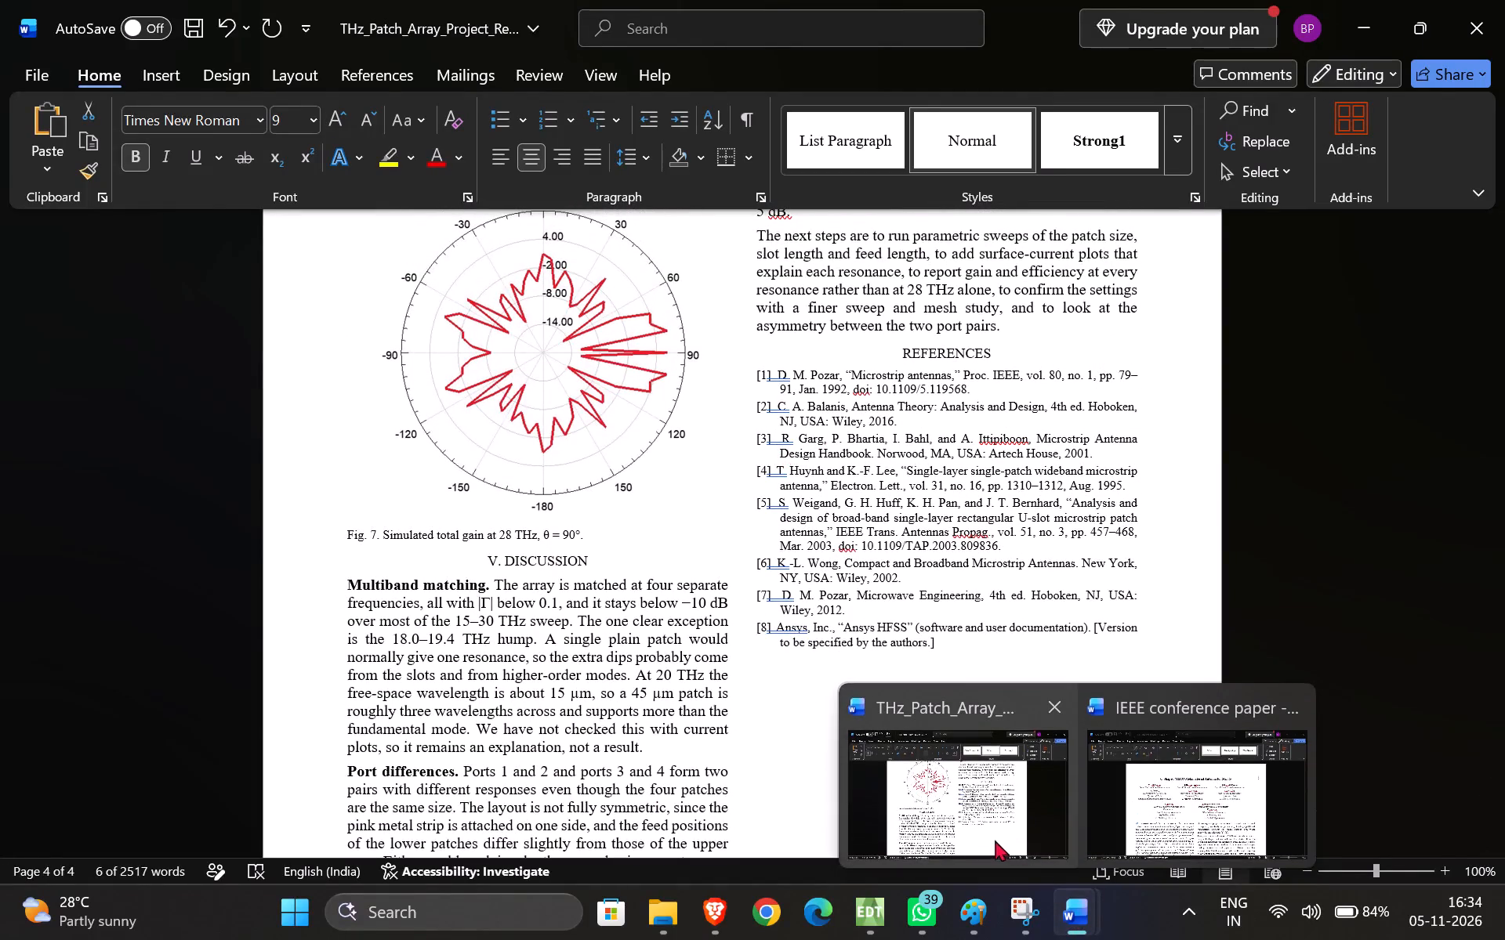
click(1166, 801)
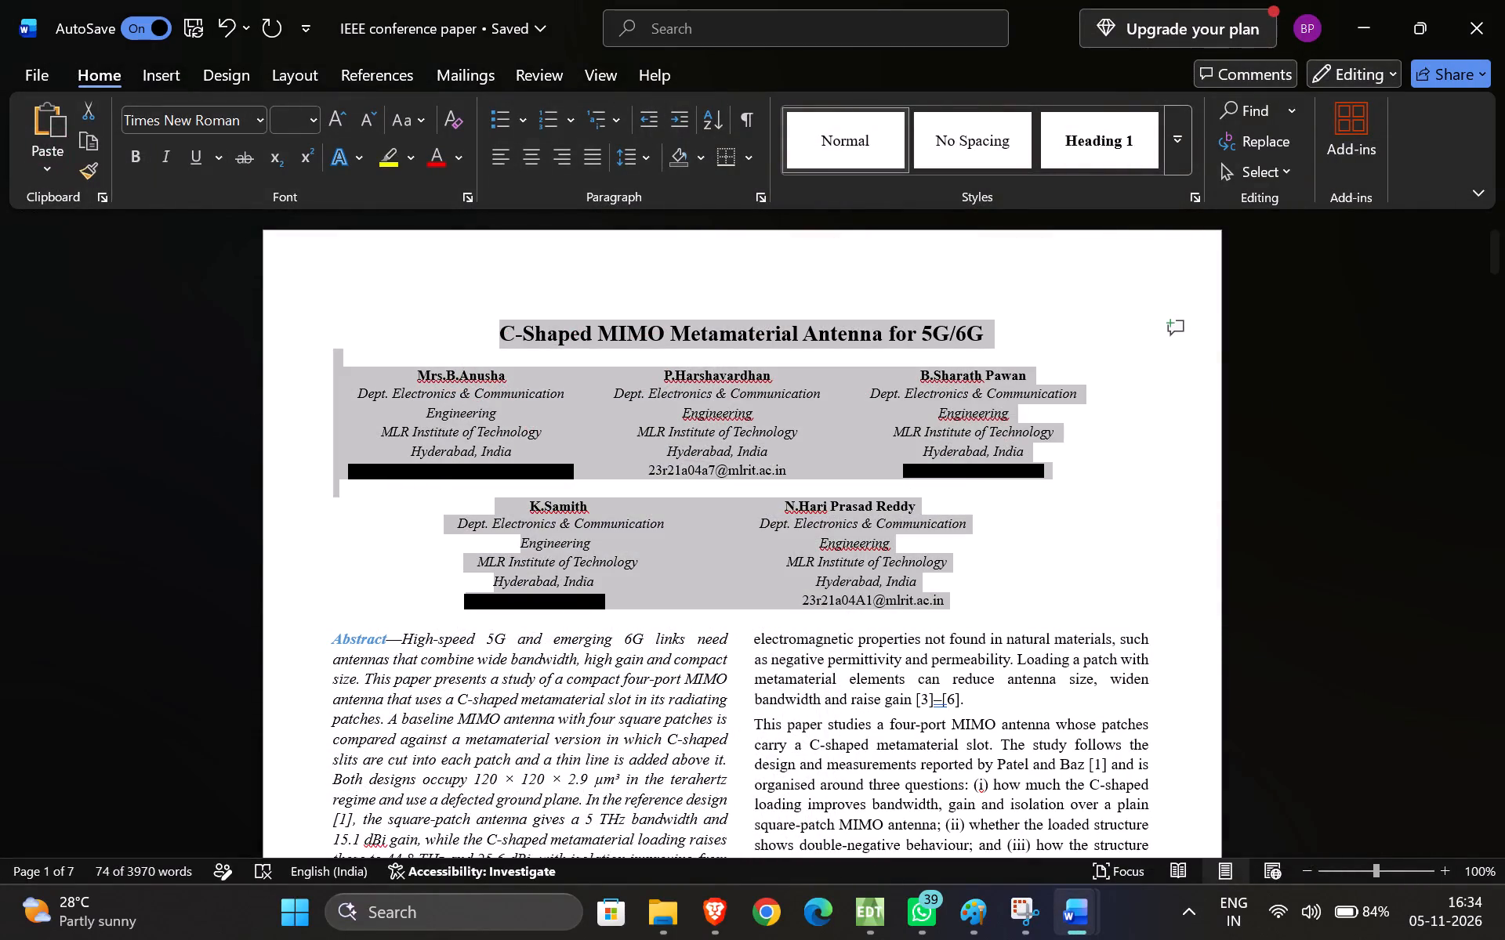
click(998, 598)
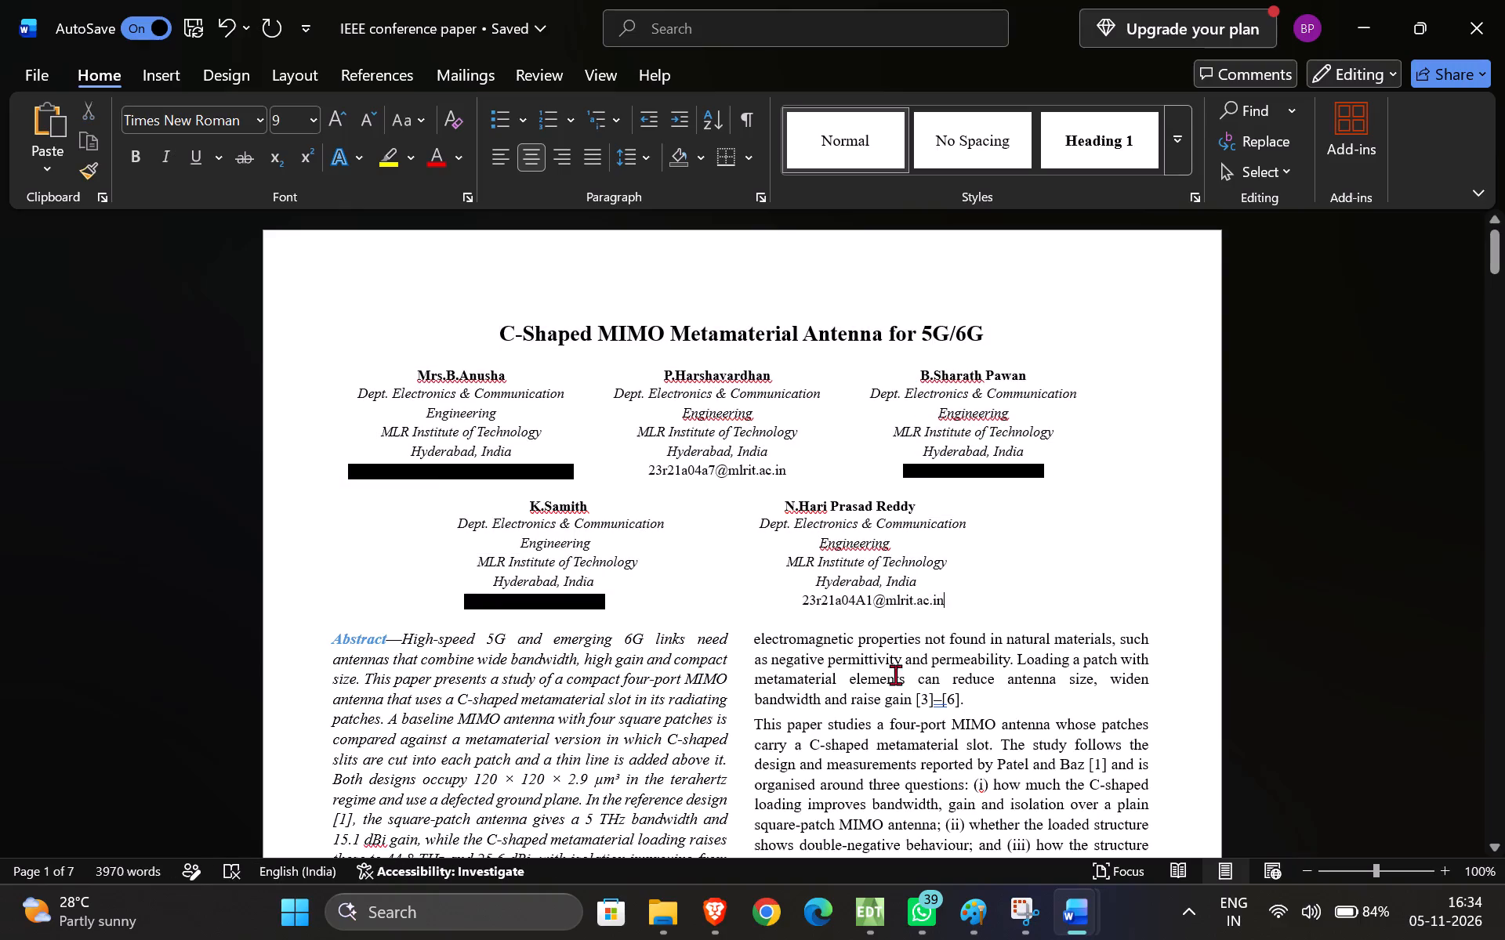
scroll(840, 682, down, 4)
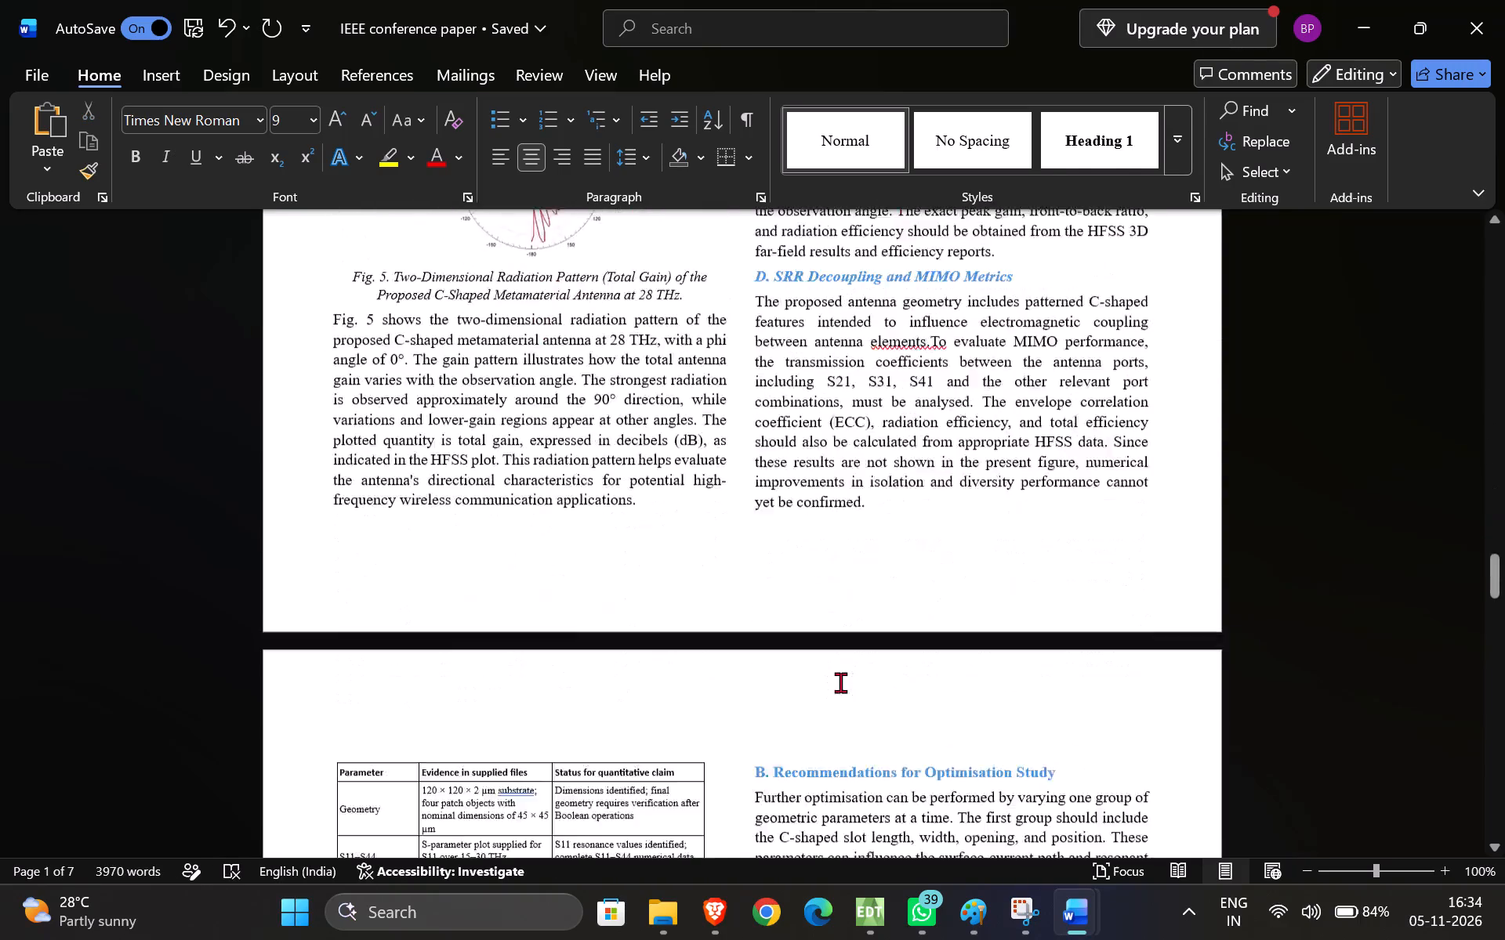
scroll(840, 682, down, 2)
scroll(840, 682, up, 1)
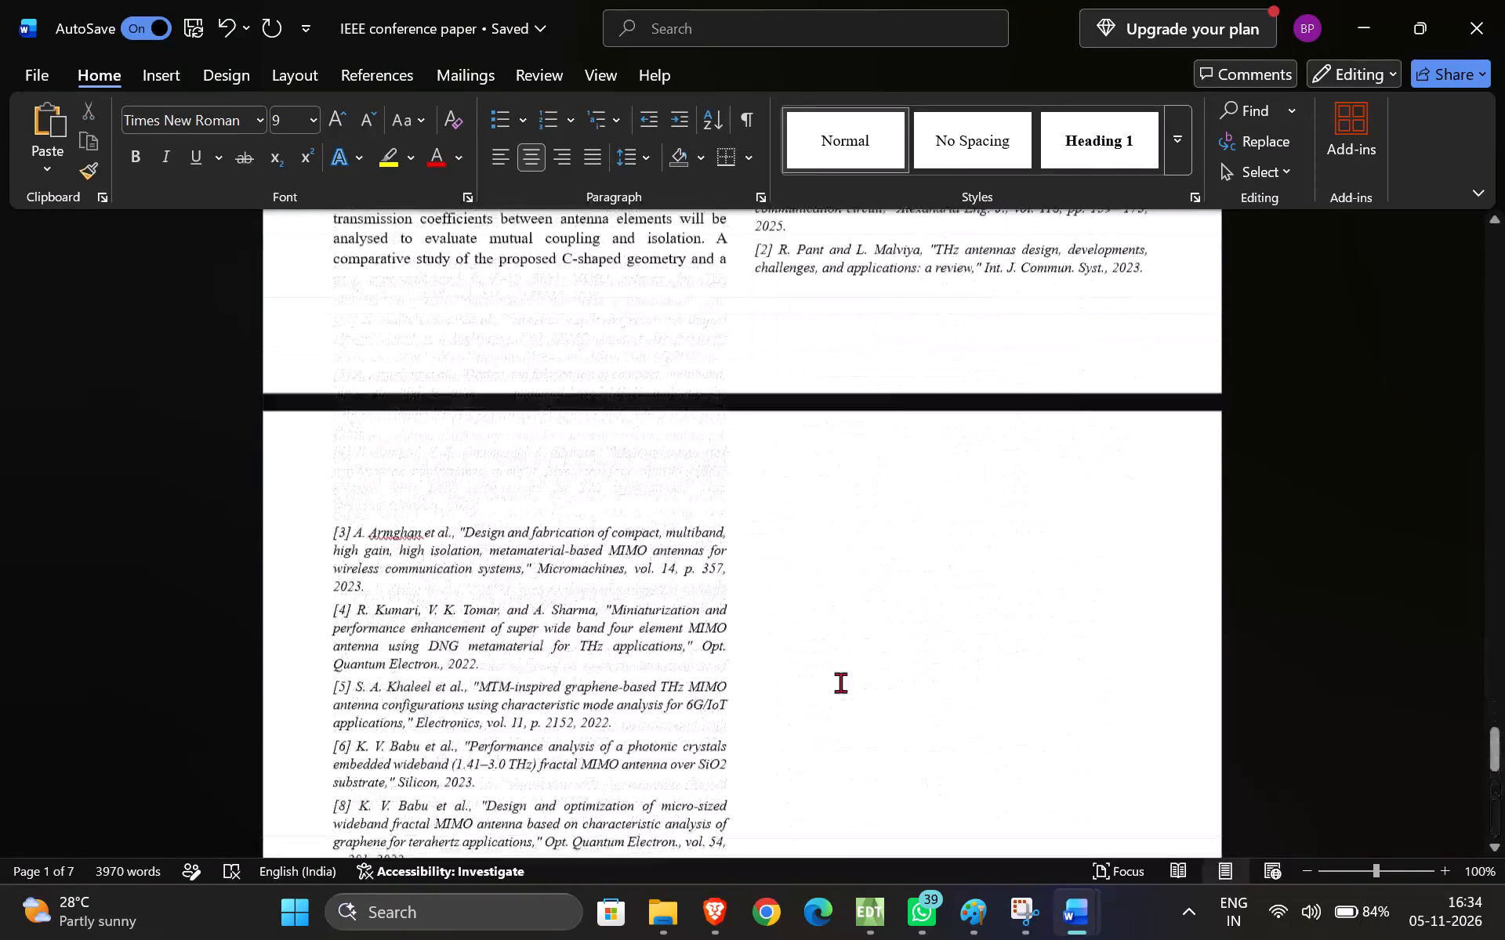
scroll(840, 682, up, 1)
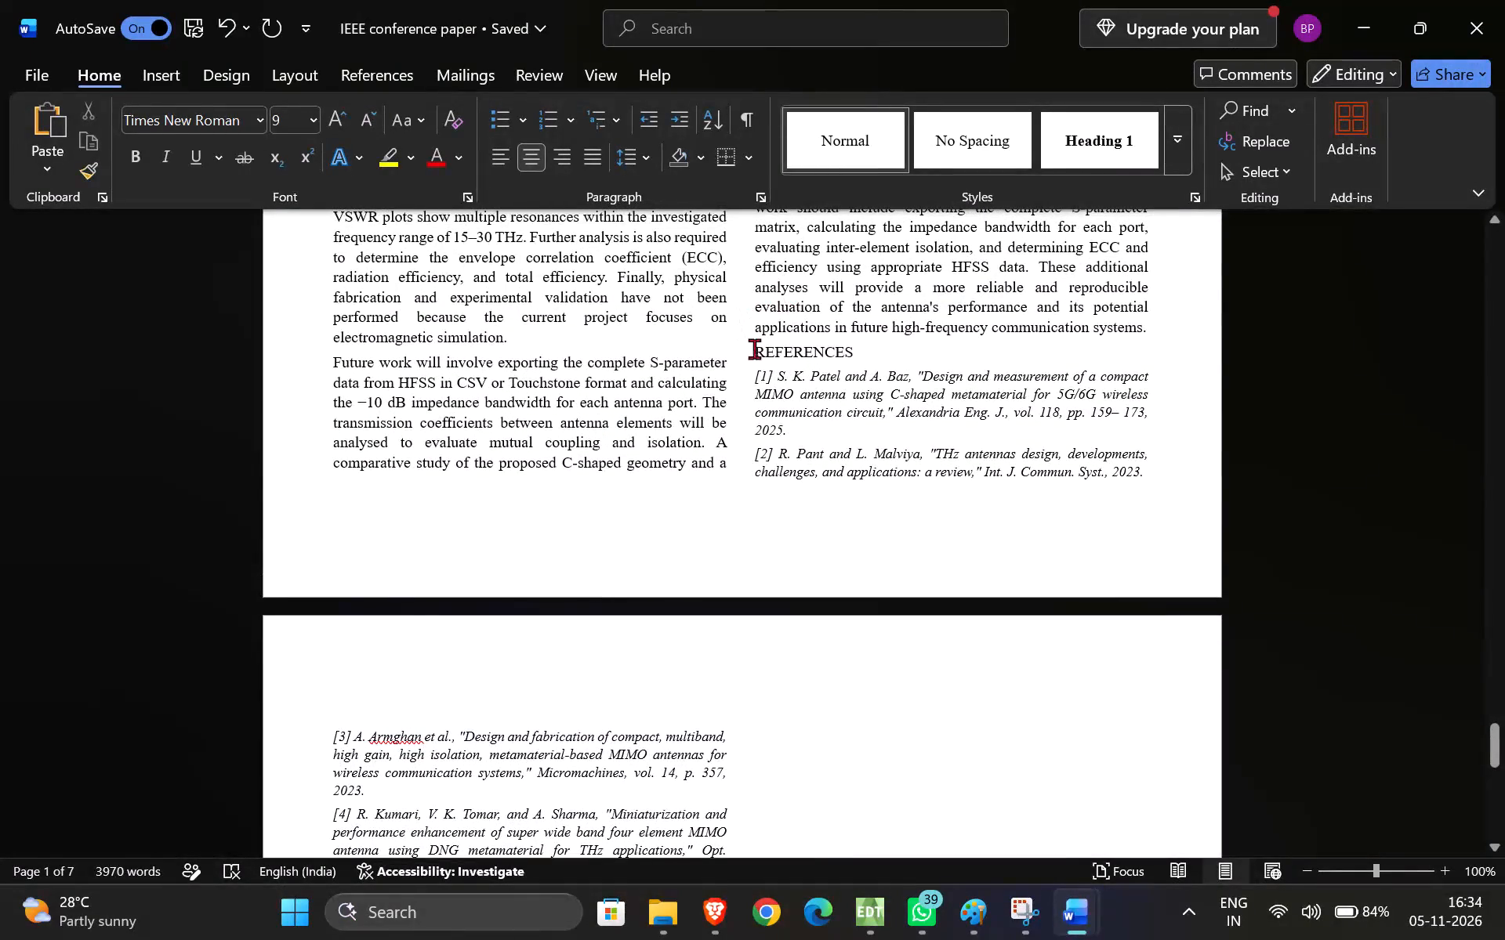
drag(755, 351, 716, 822)
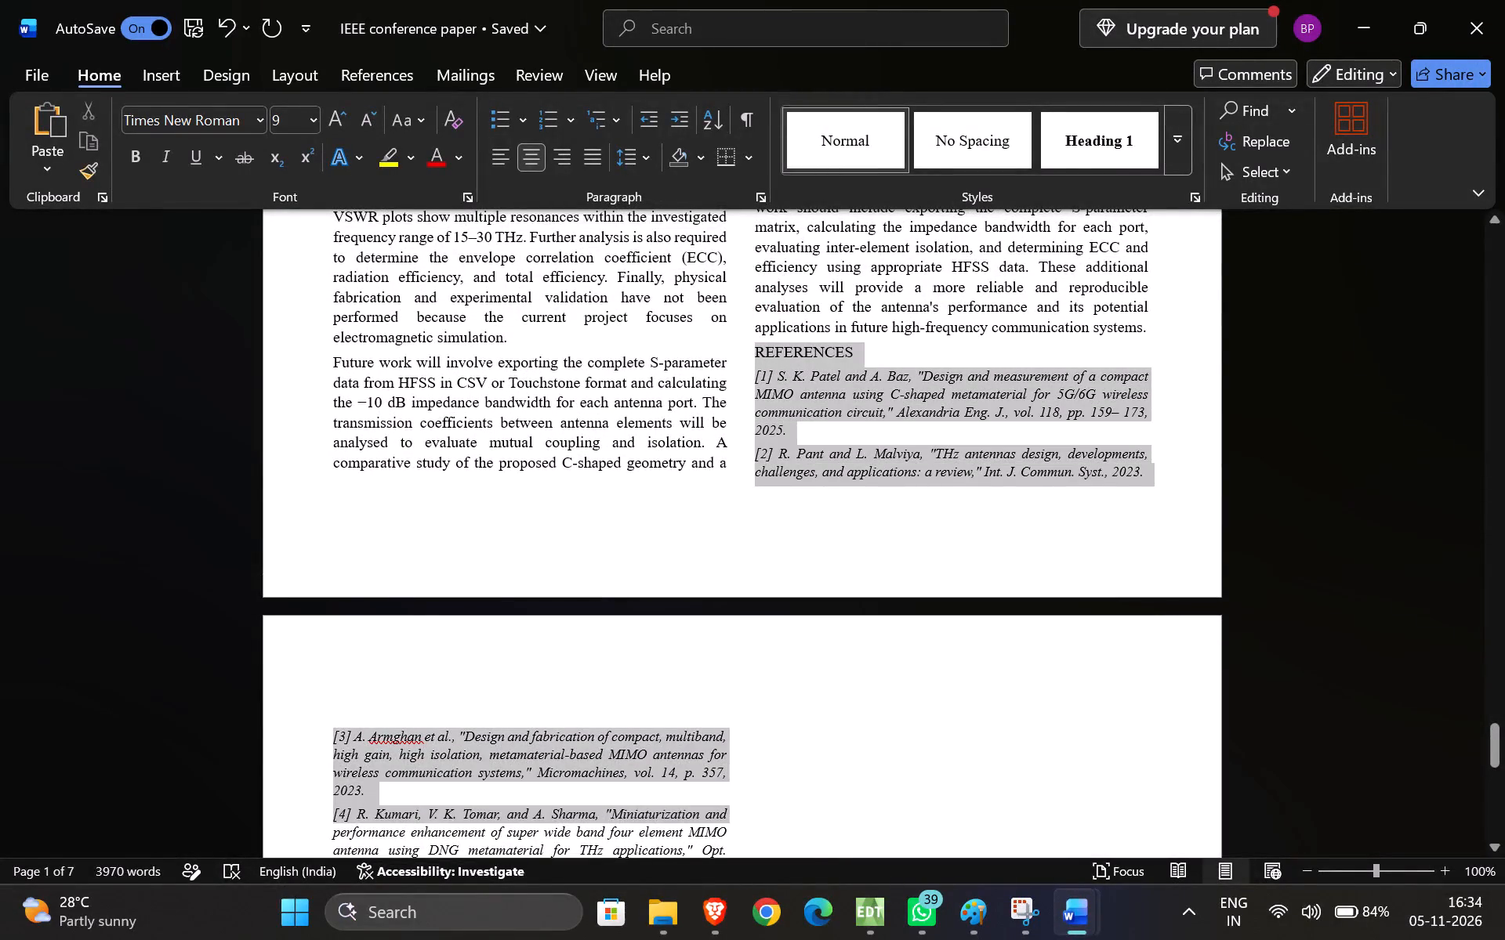
drag(716, 822, 713, 422)
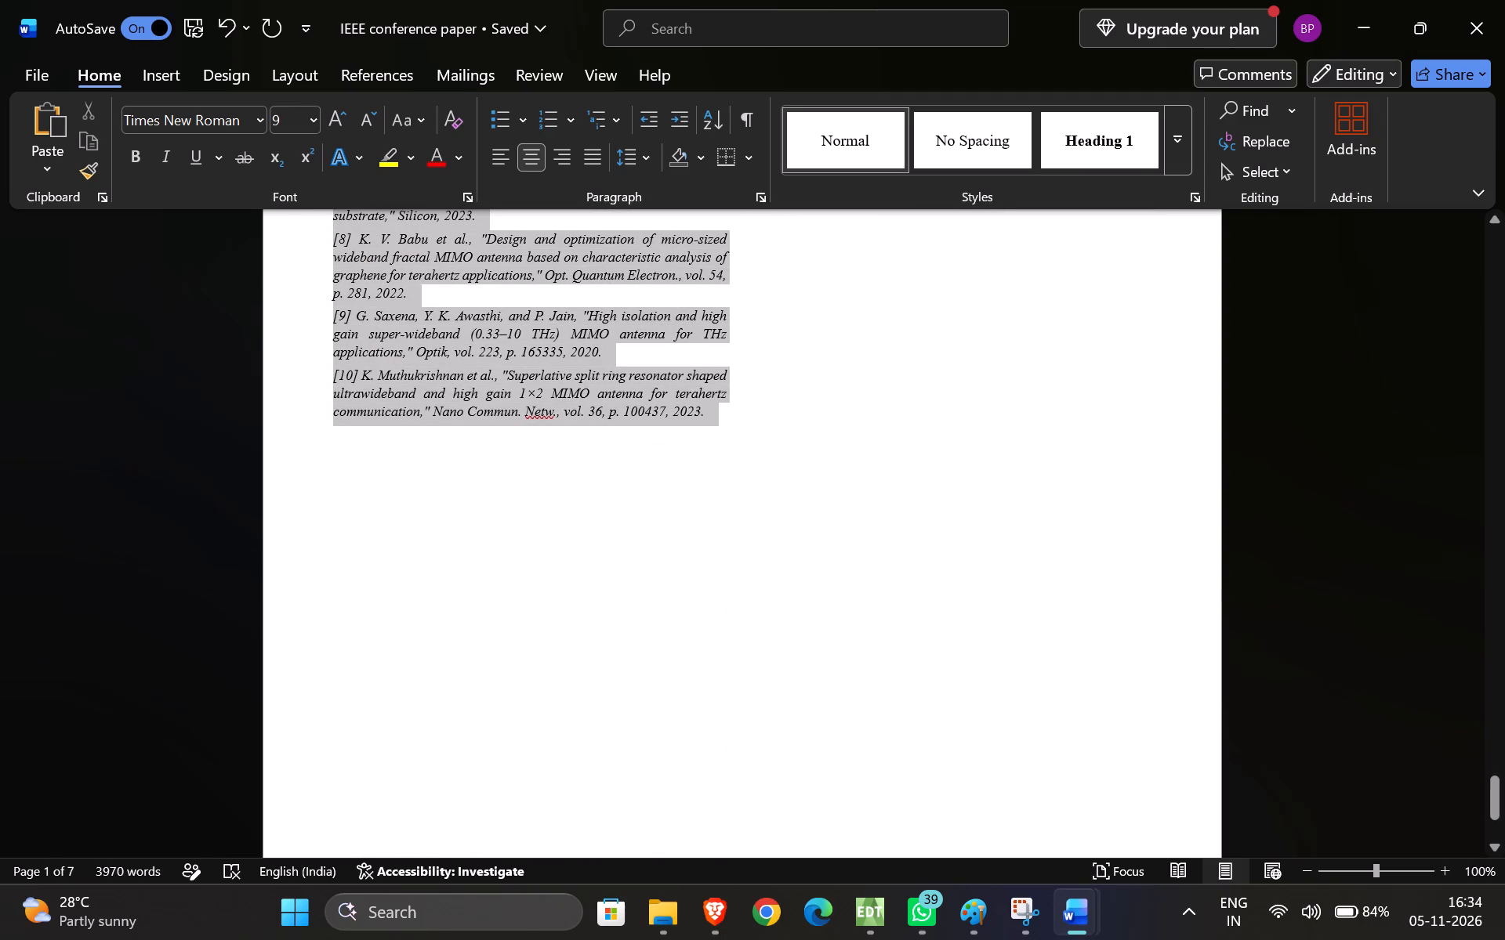
drag(713, 422, 702, 423)
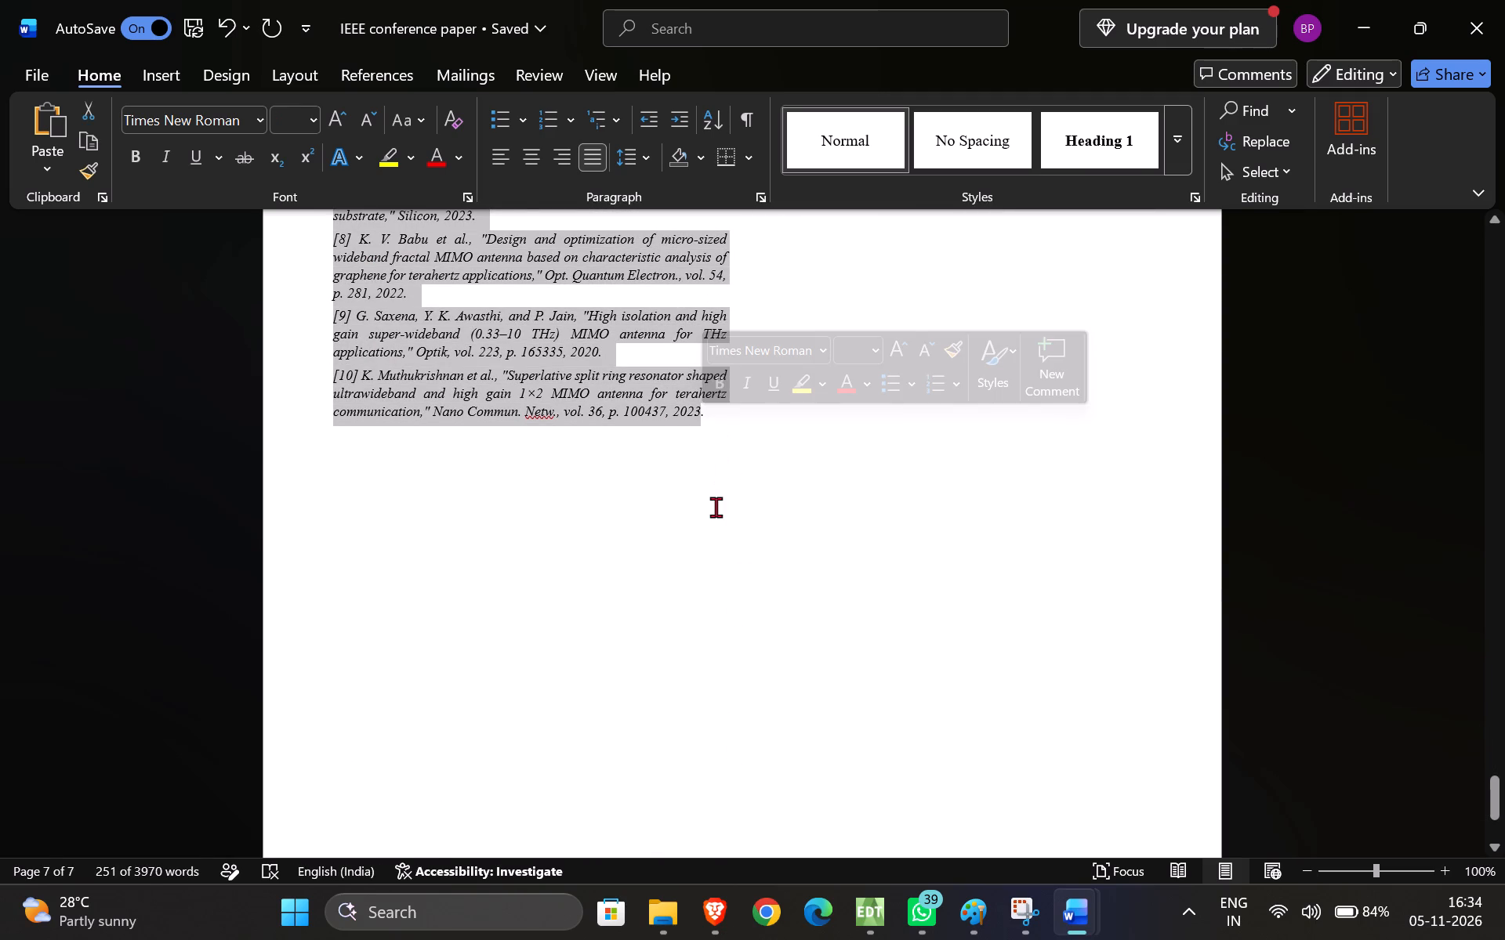
key(ctrl+b)
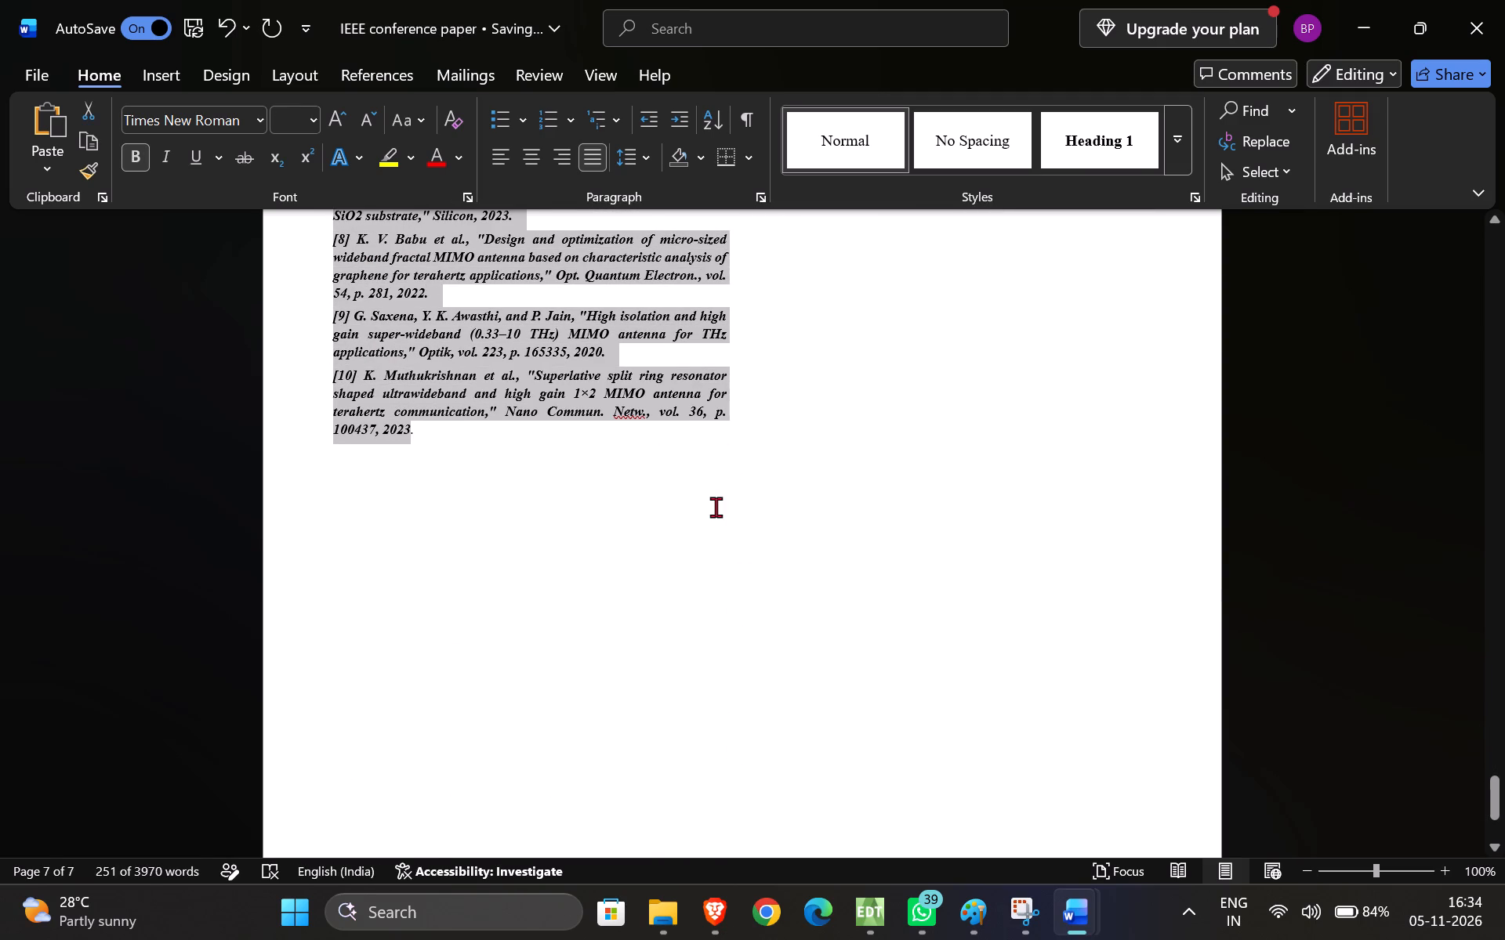
key(ctrl+b)
key(ctrl+c)
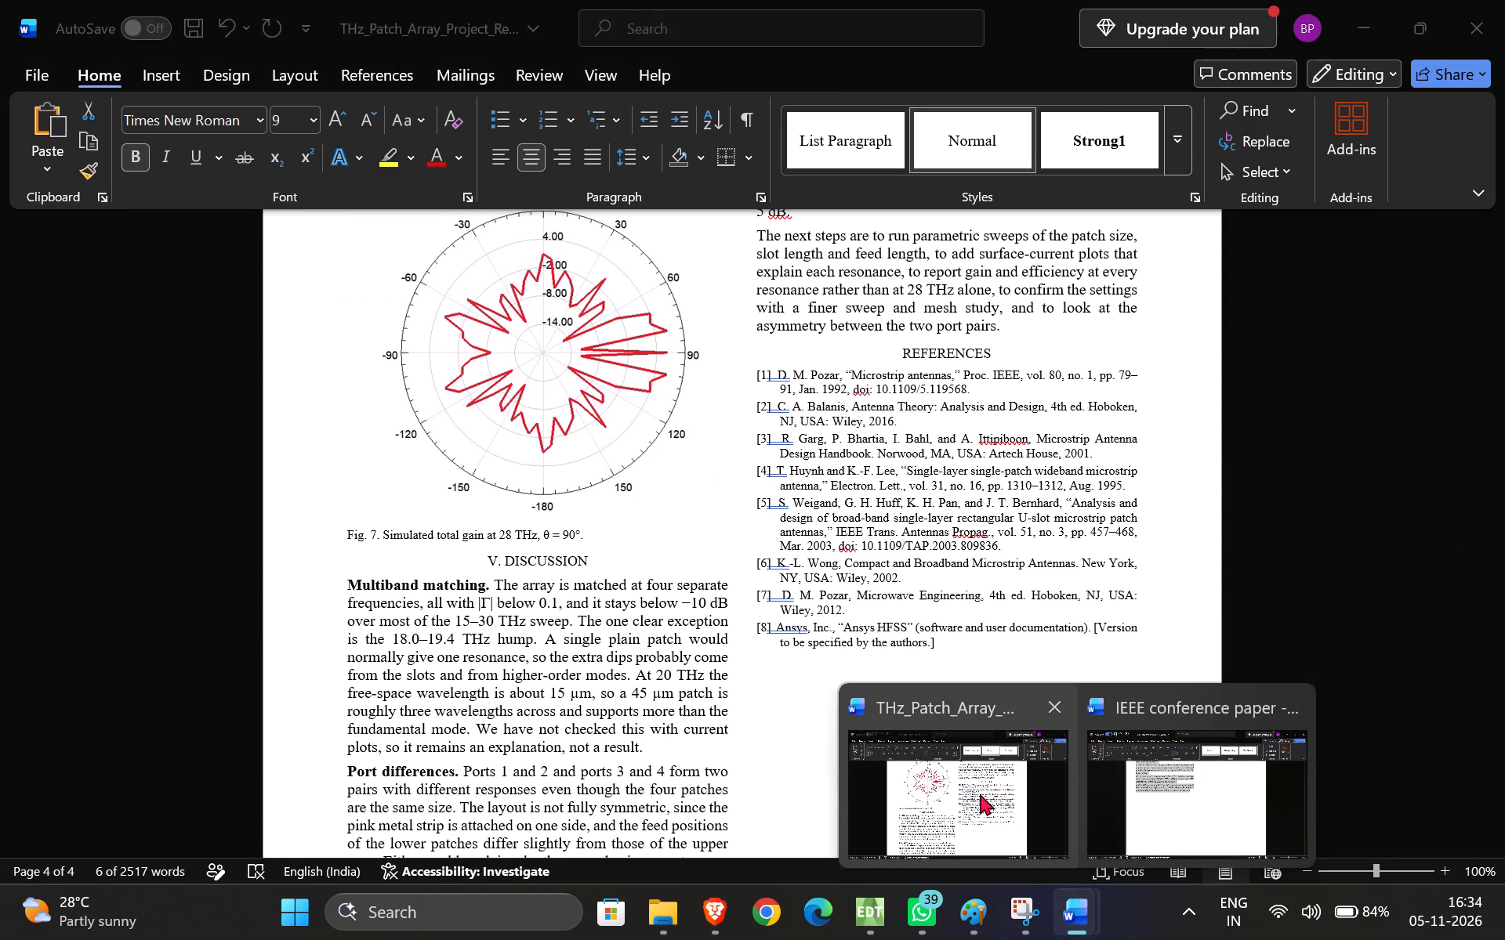
Switch to the THz patch array report and replace reference entries [1]–[8] with the copied references, deleting the duplicate REFERENCES heading.
click(980, 794)
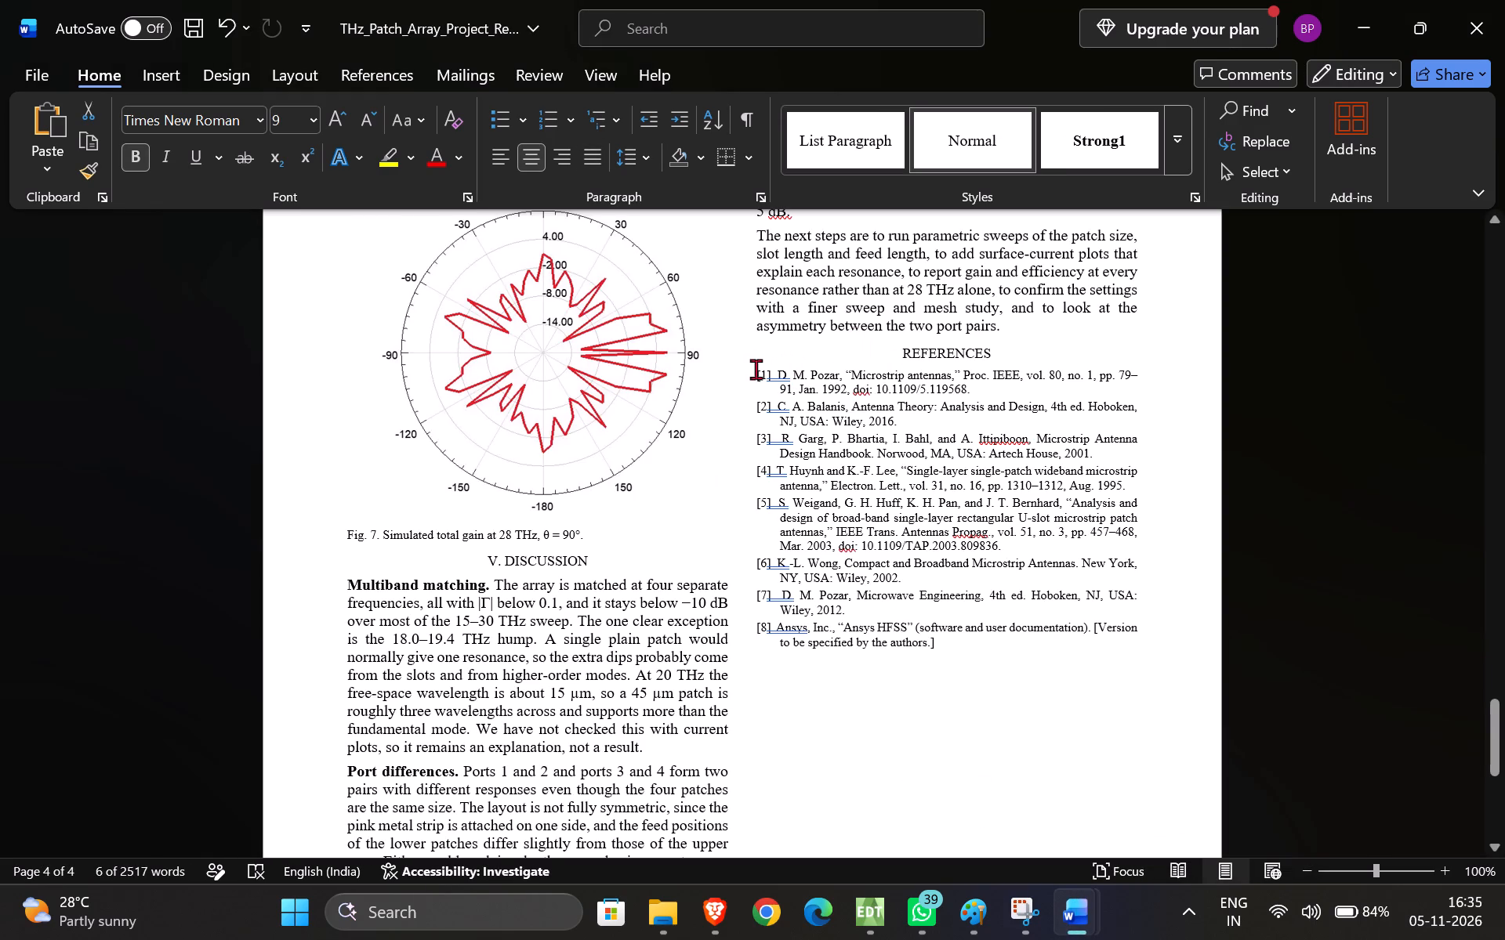
drag(752, 374, 937, 653)
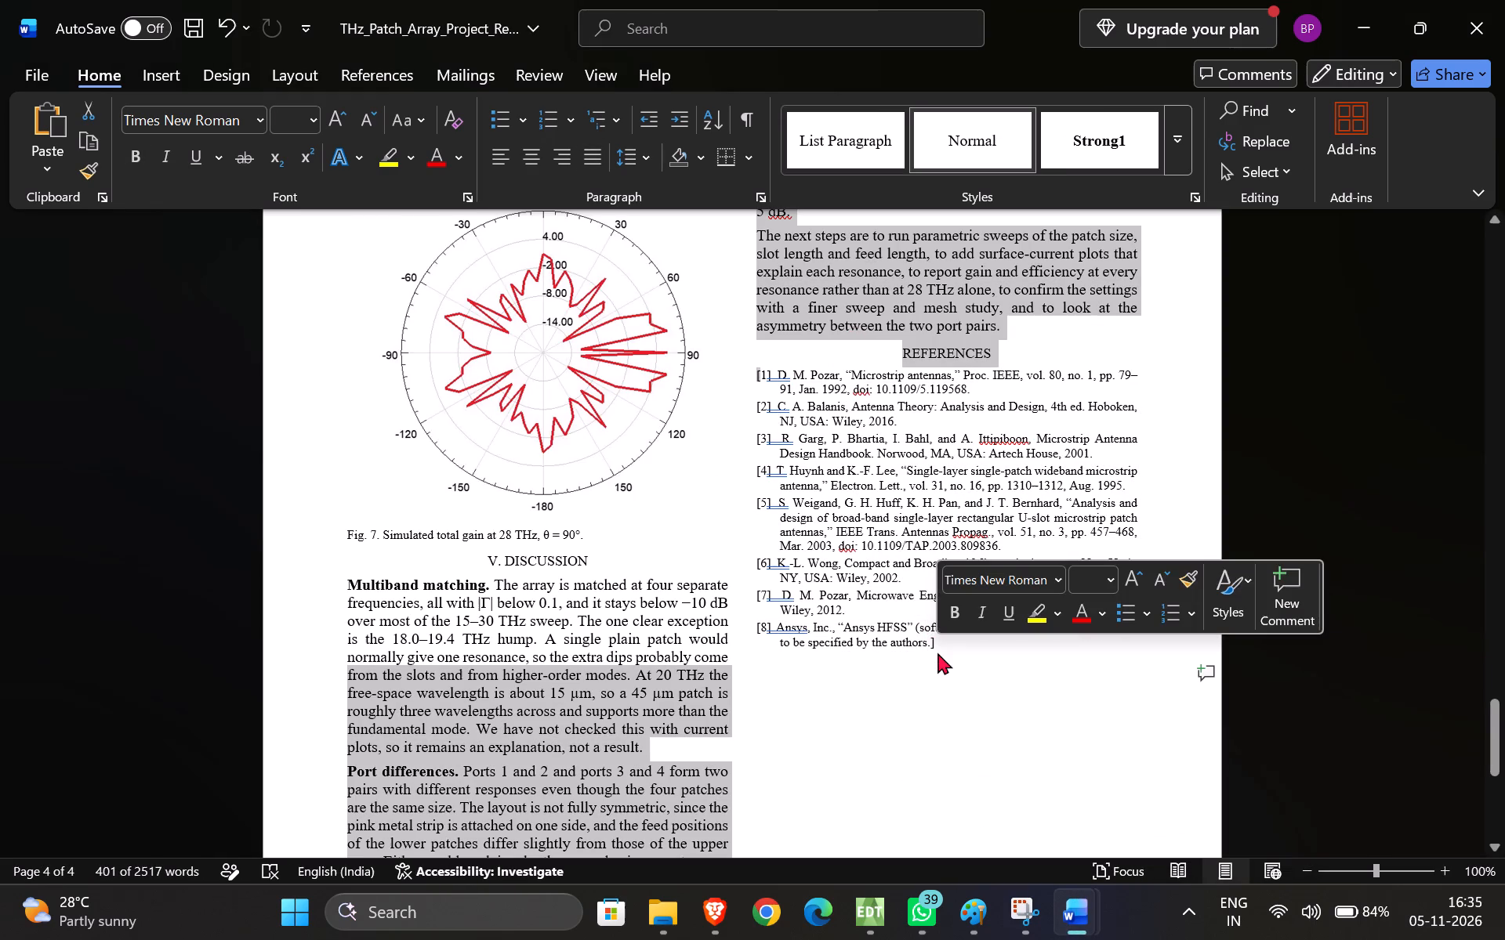
click(766, 395)
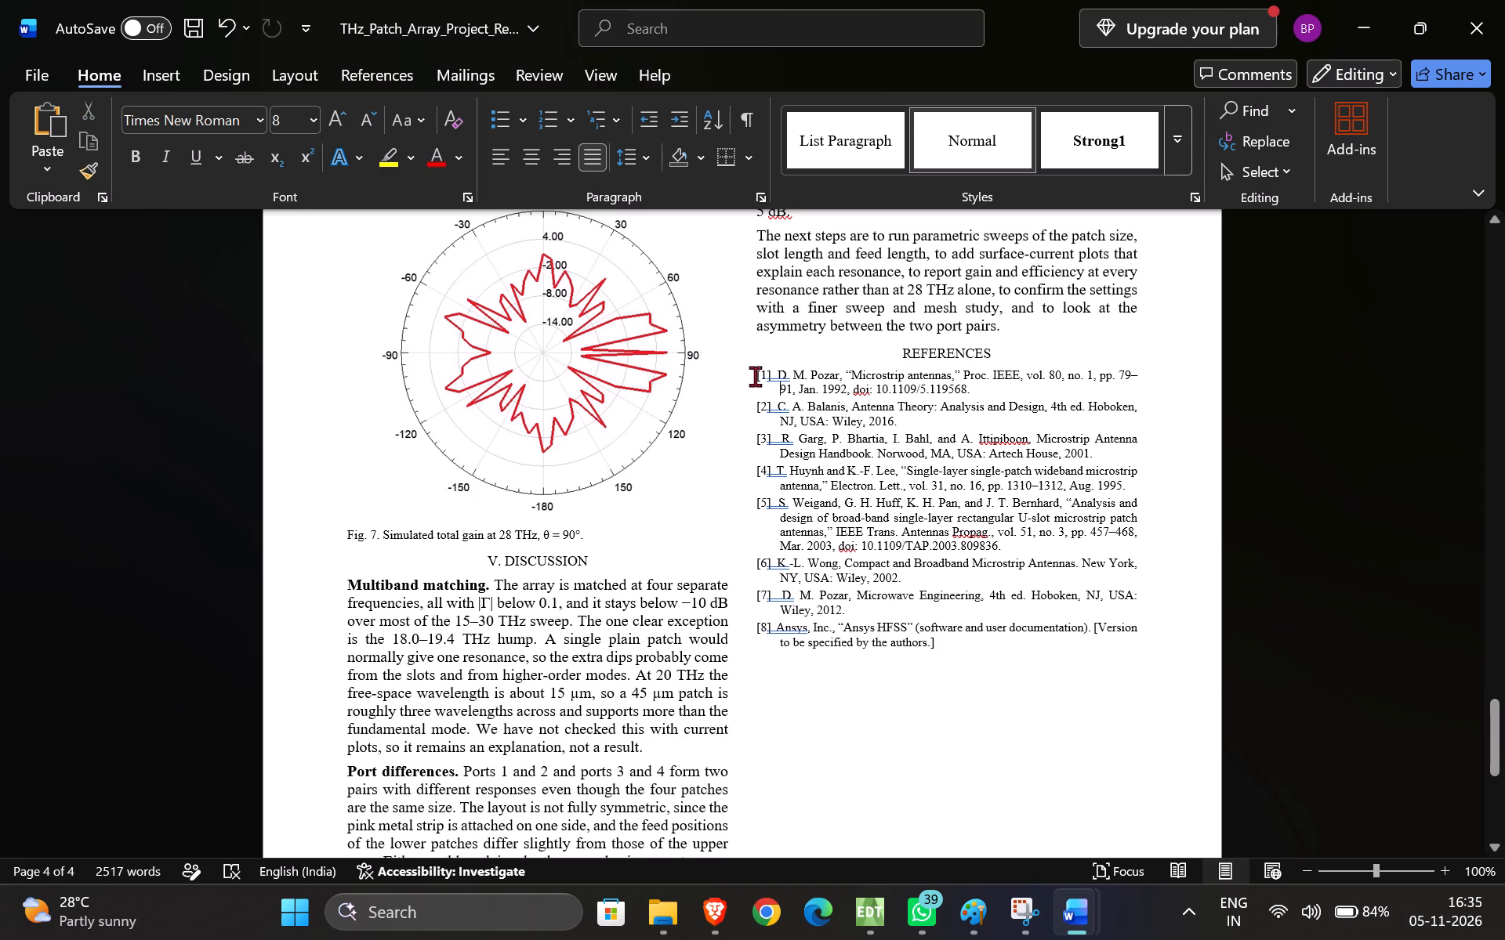
drag(754, 375, 944, 649)
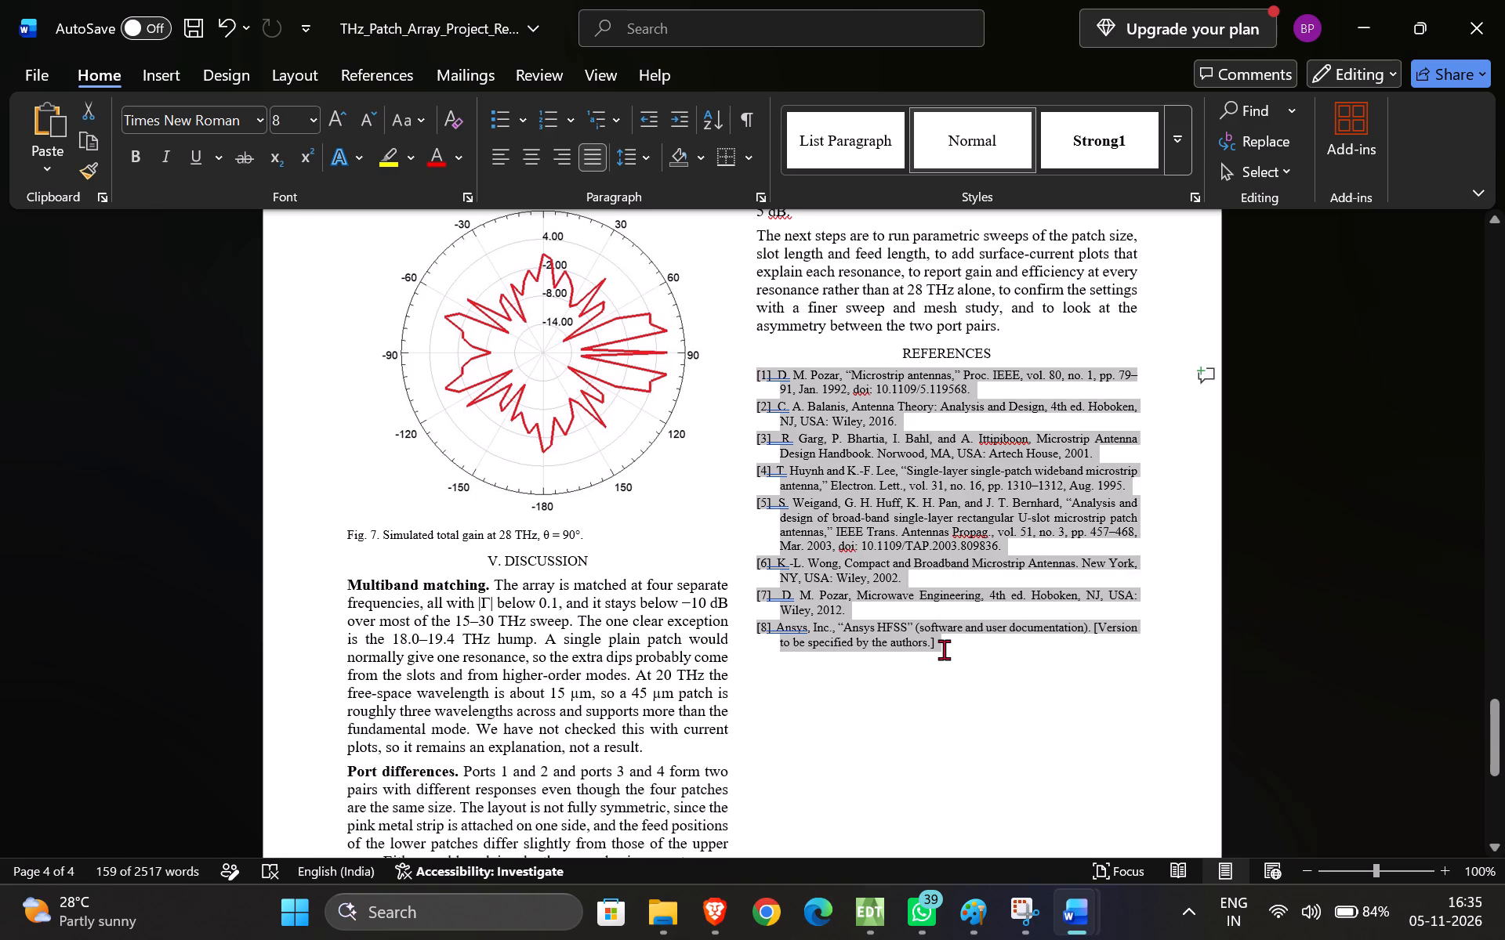
key(ctrl+v)
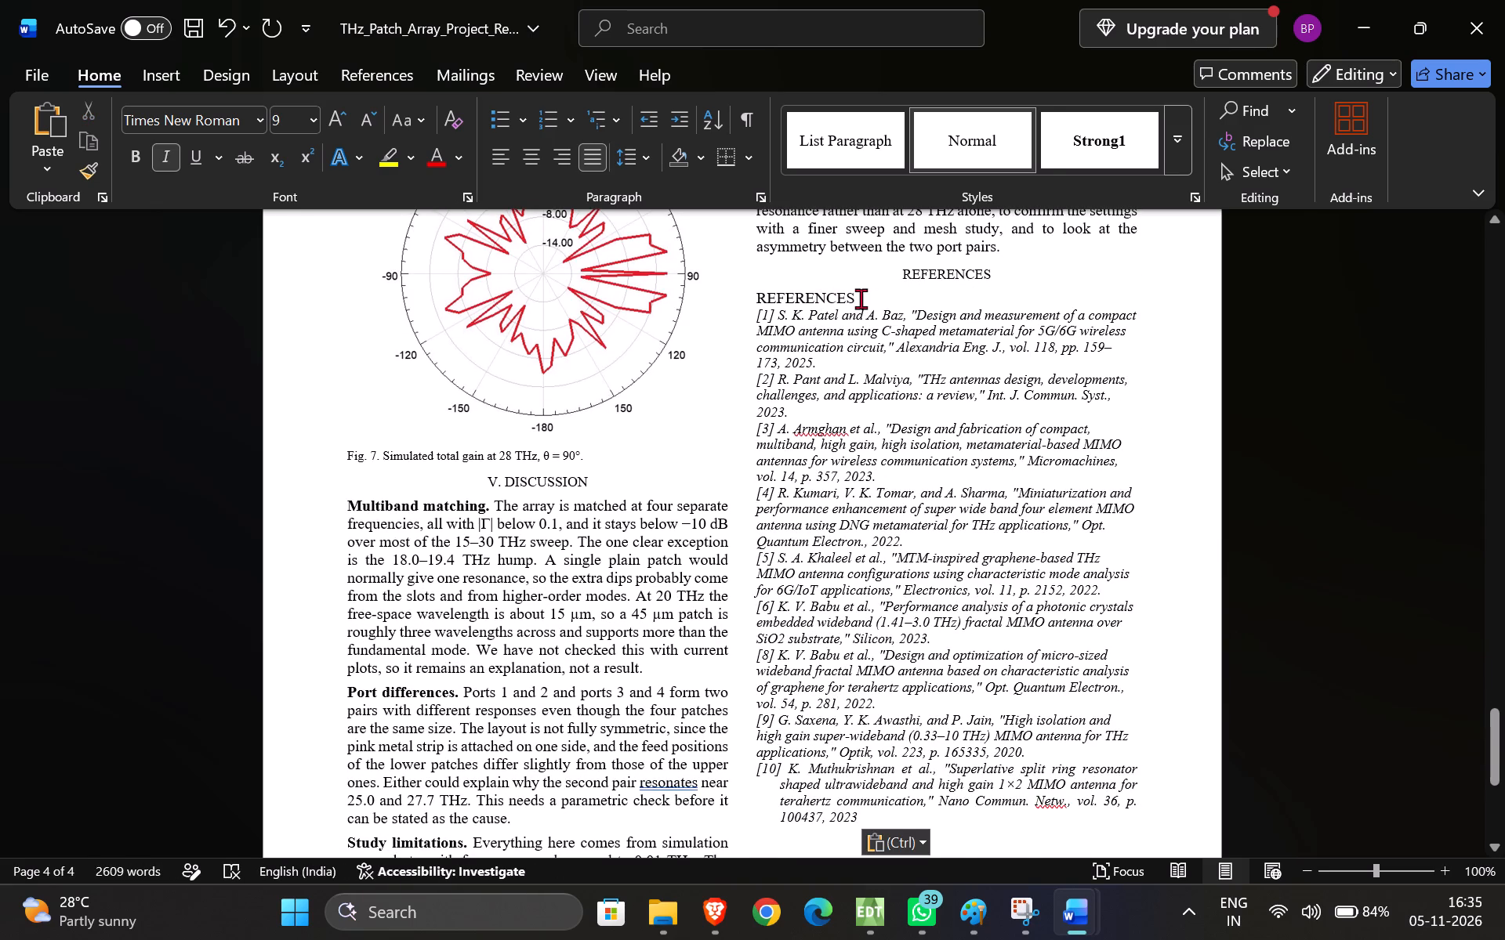
drag(861, 298, 750, 297)
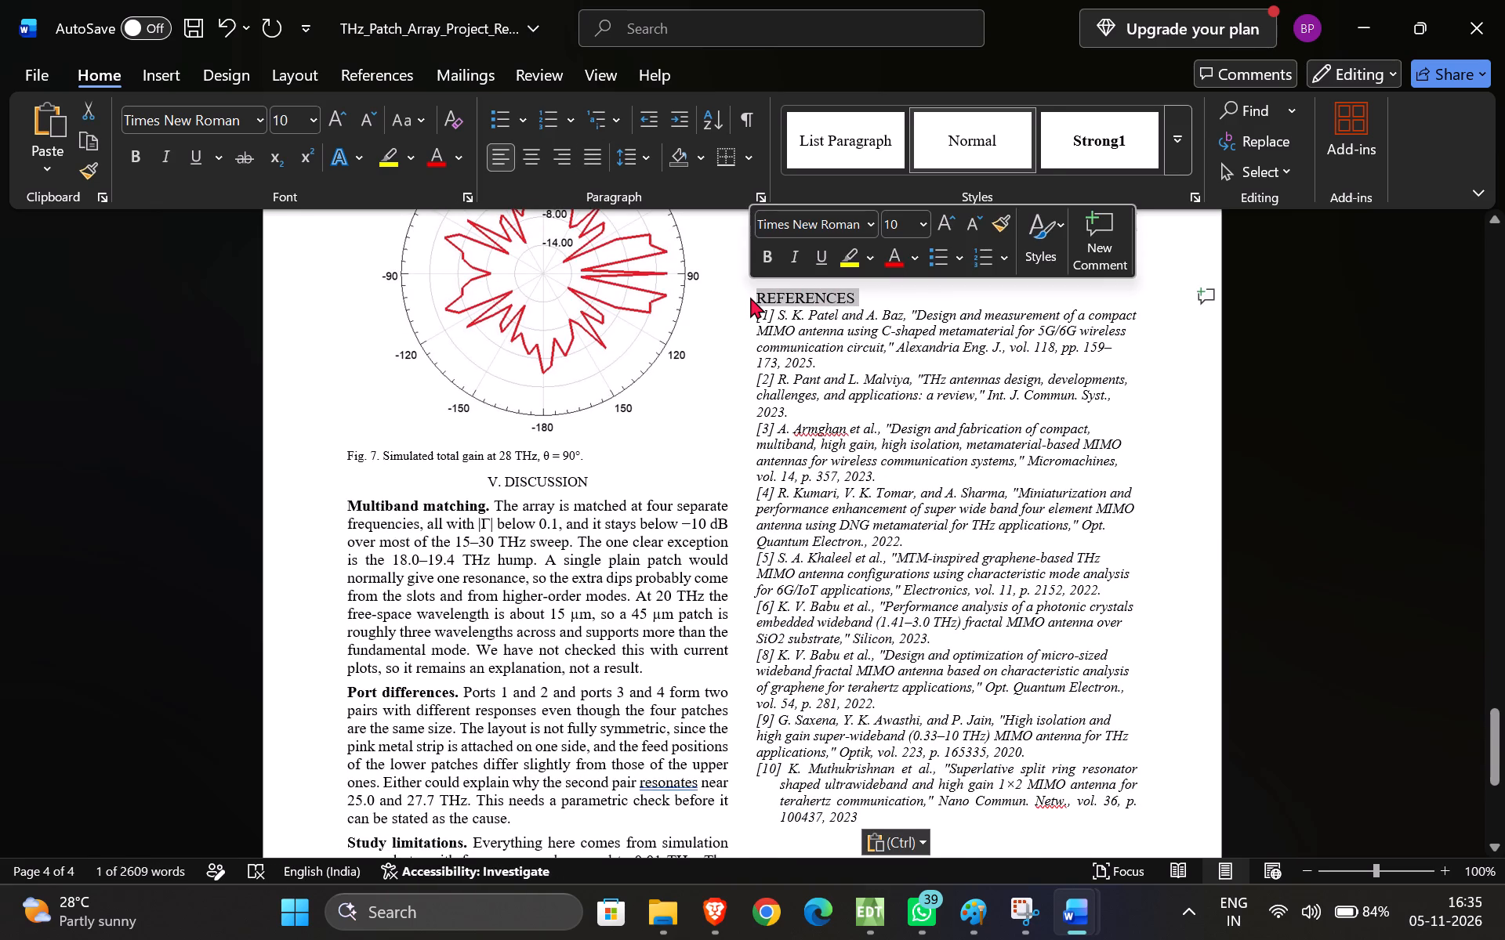
key(BackSpace)
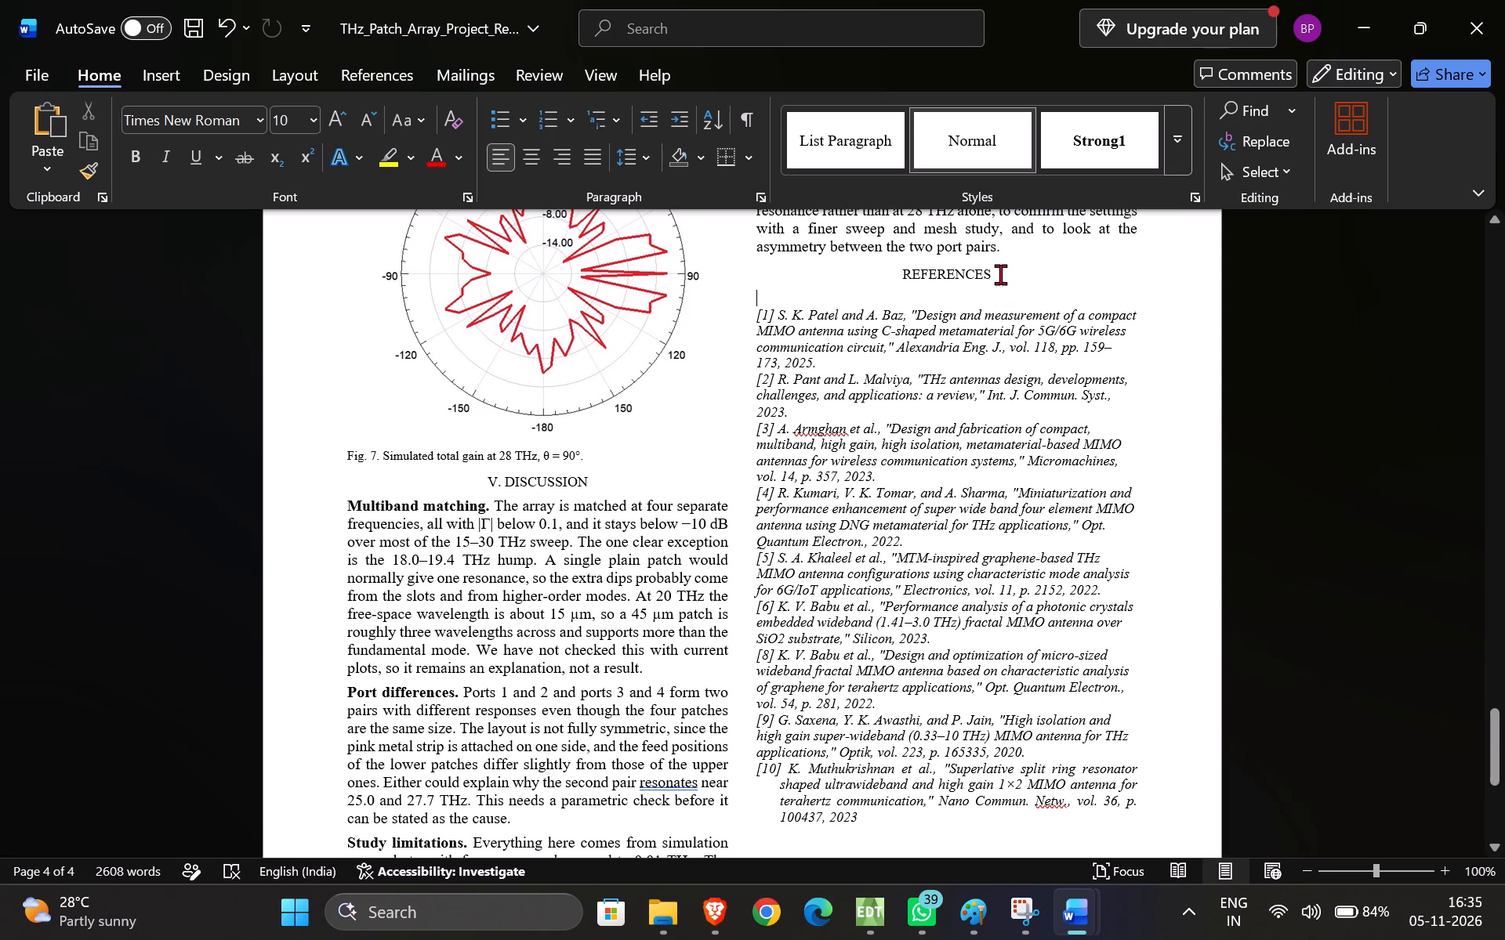
Make the REFERENCES heading bold.
drag(1000, 274, 889, 281)
key(ctrl+b)
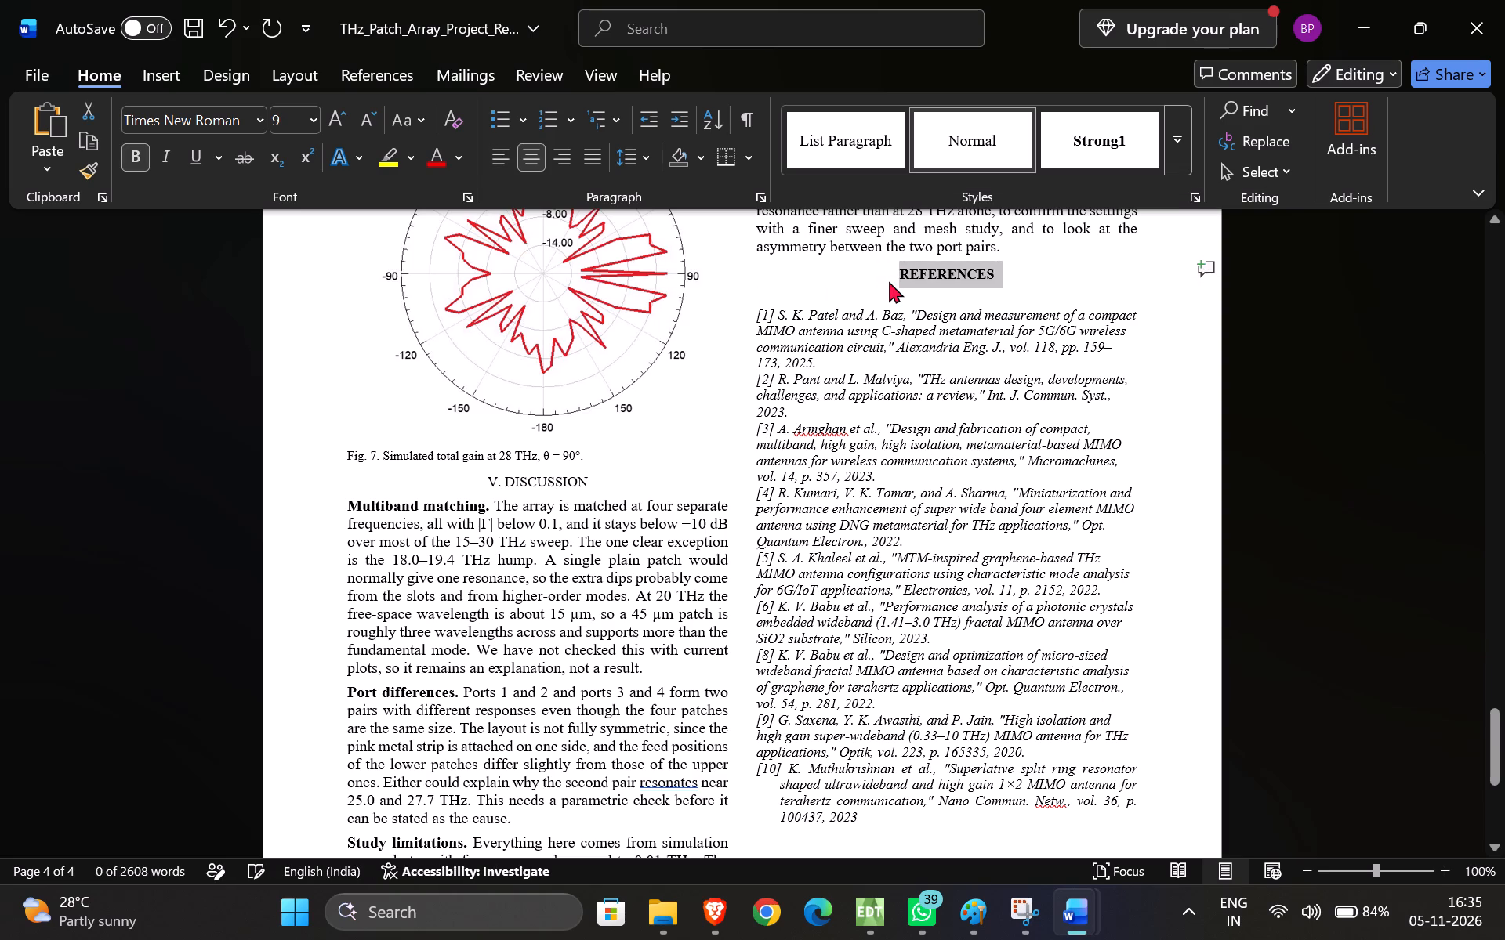
Add a blank line above the REFERENCES heading and remove the empty line between it and entry [1].
click(1011, 248)
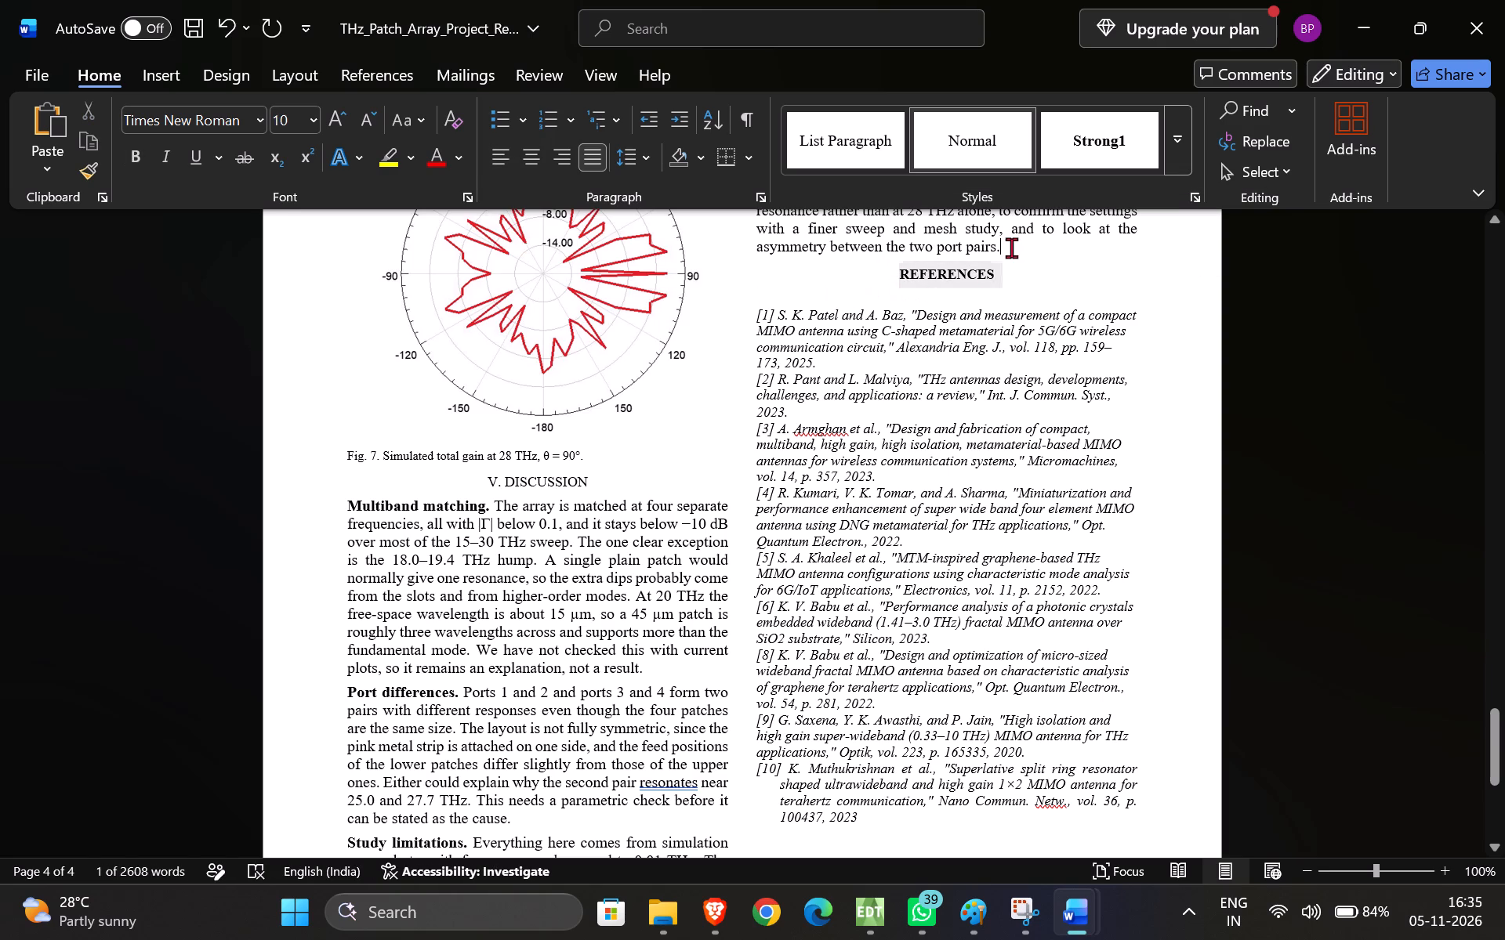
key(Return)
click(960, 323)
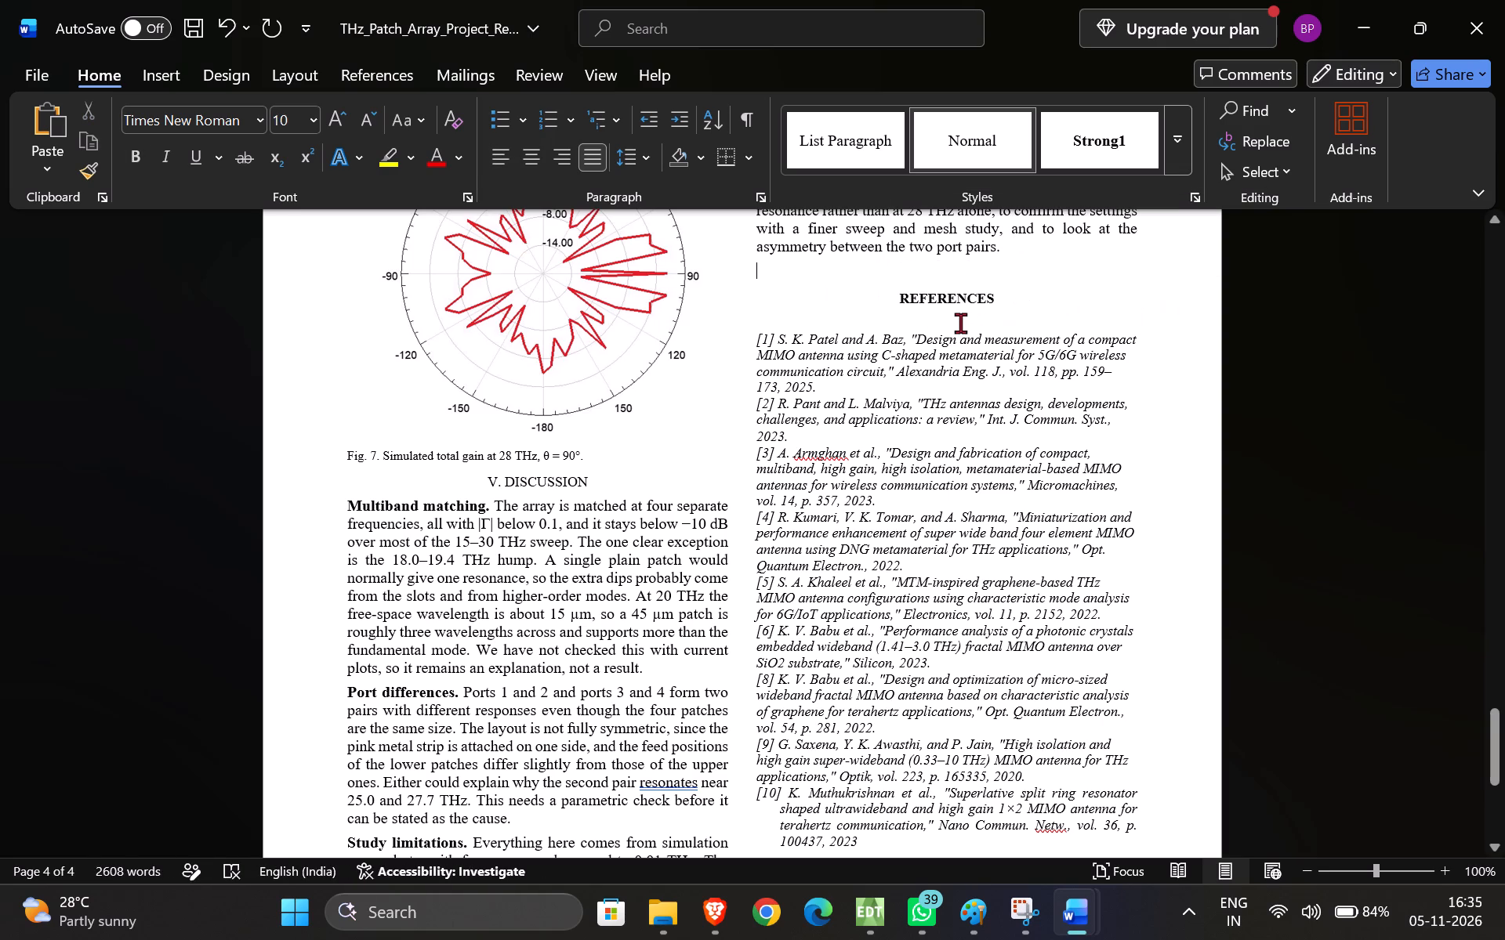
key(BackSpace)
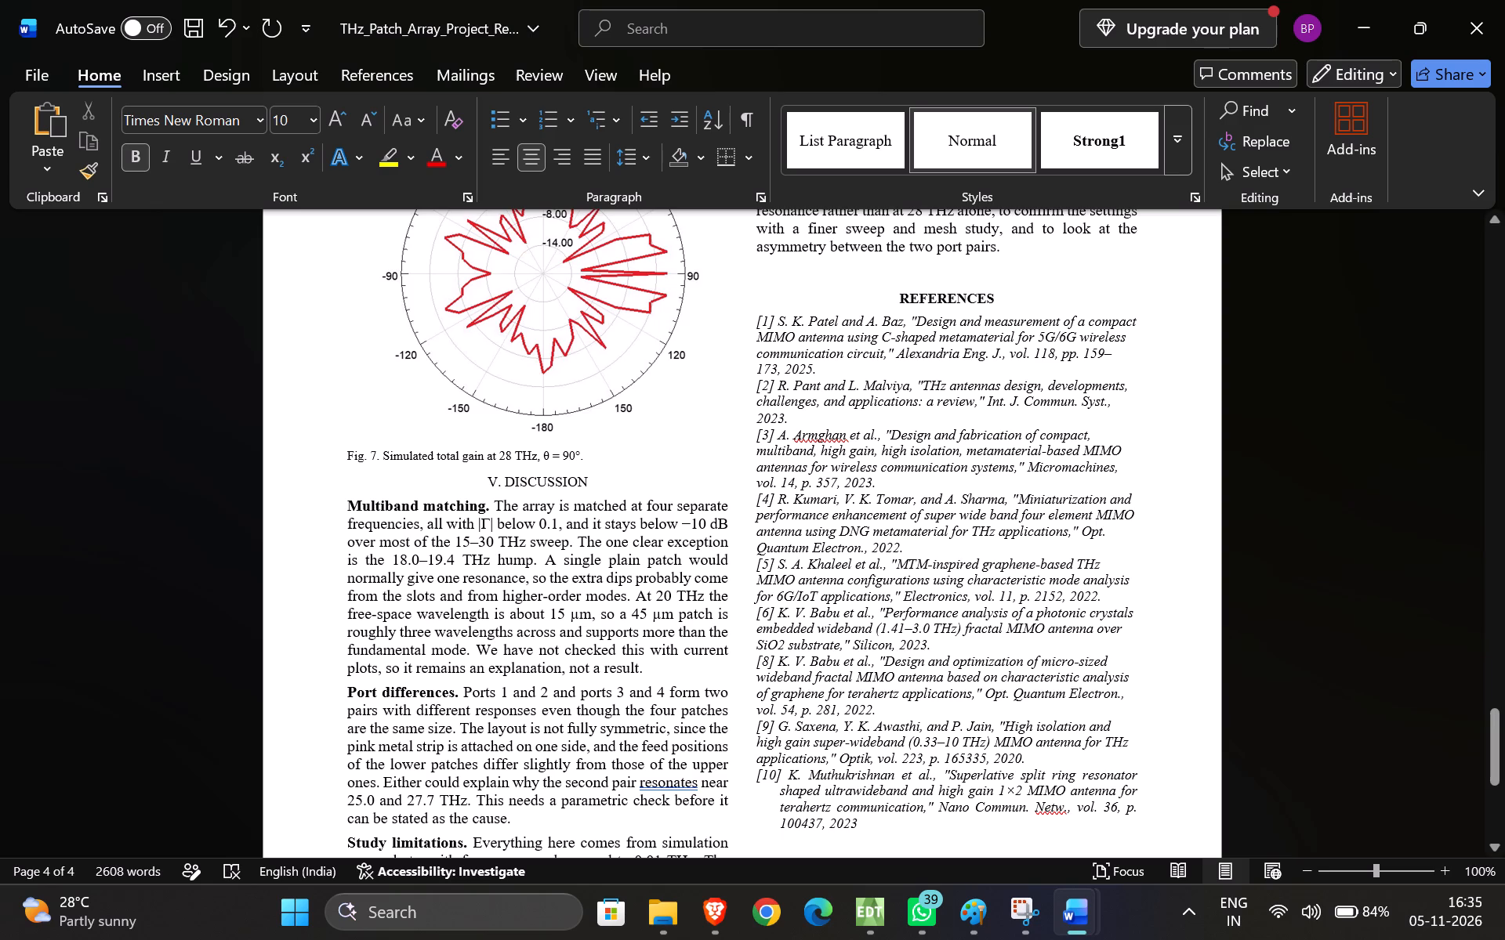
Make the "V. DISCUSSION" heading bold.
drag(609, 482, 483, 482)
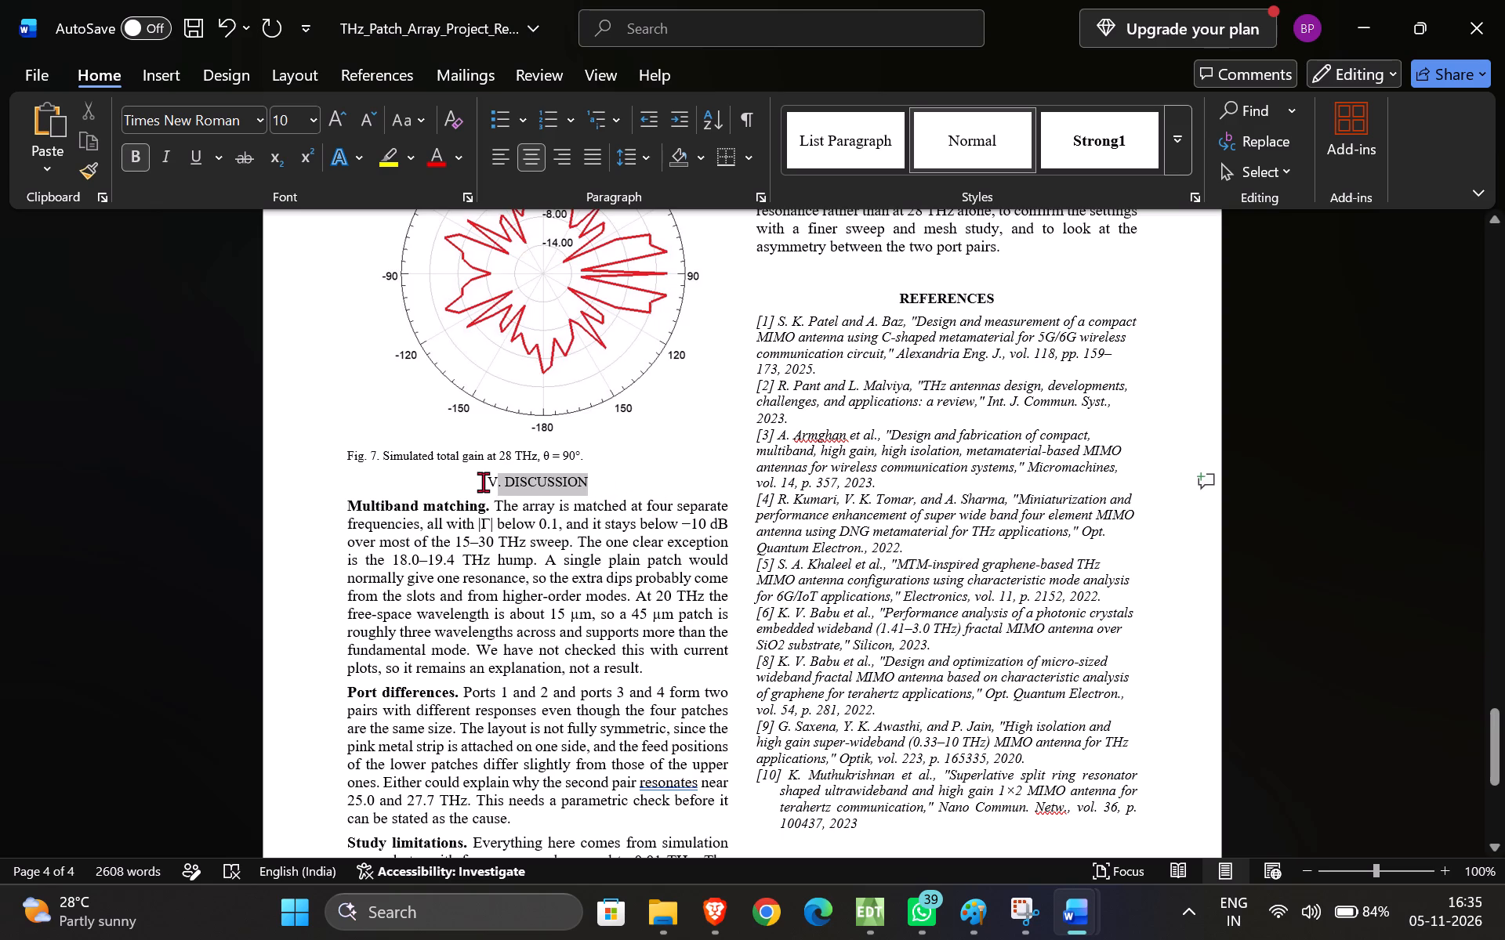
drag(483, 482, 470, 483)
key(ctrl+b)
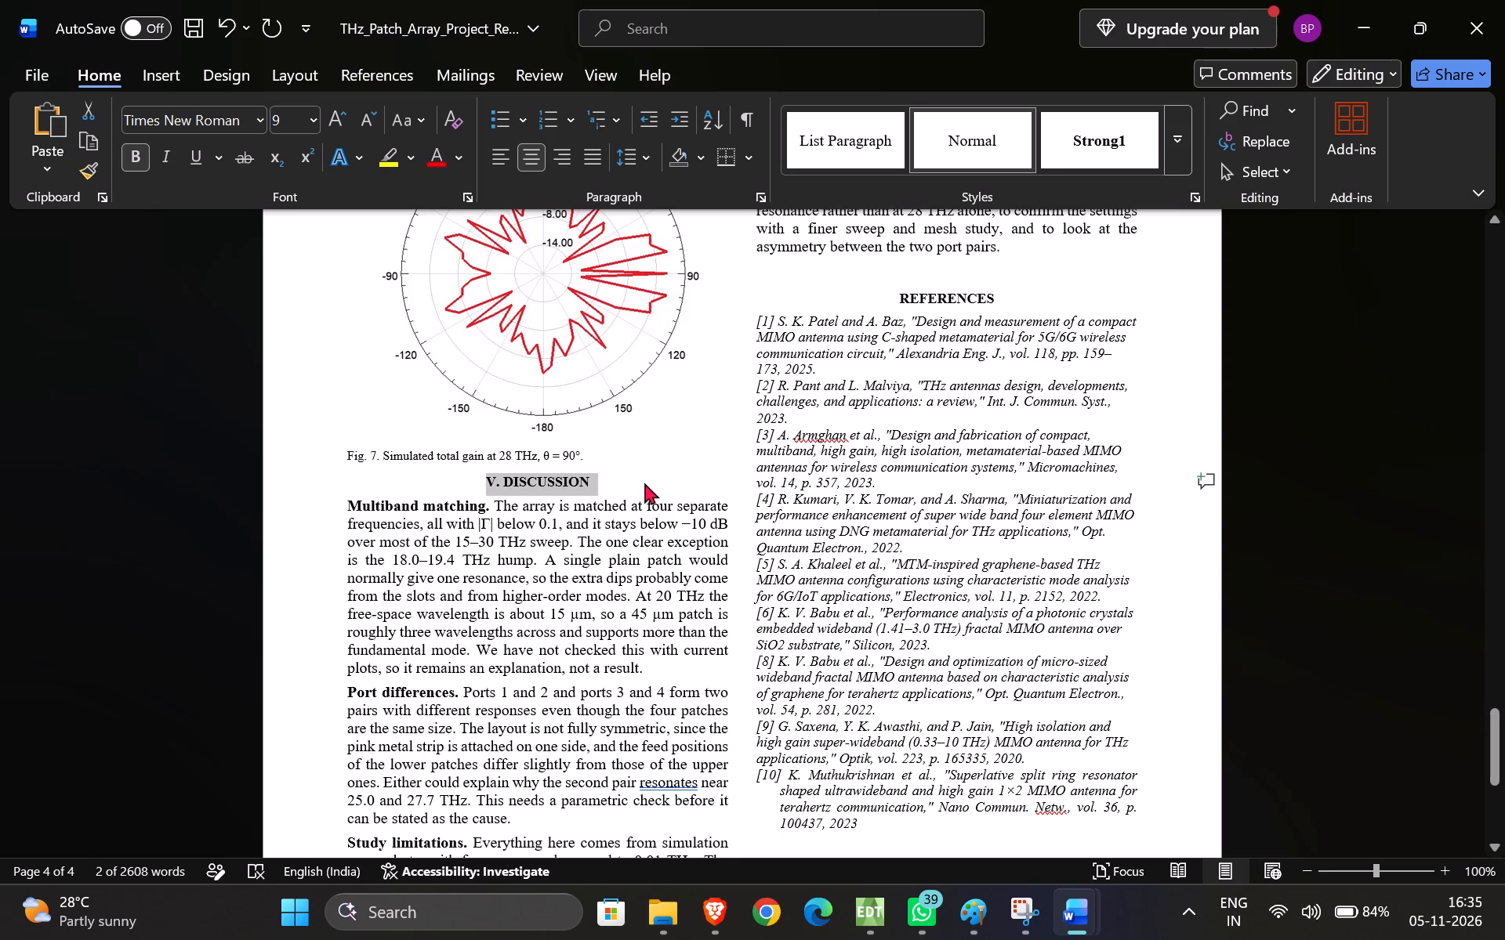
Insert the picture "3d" from the docs folder after the "D. Gain at 28 THz" paragraph on the third page.
scroll(644, 483, up, 1)
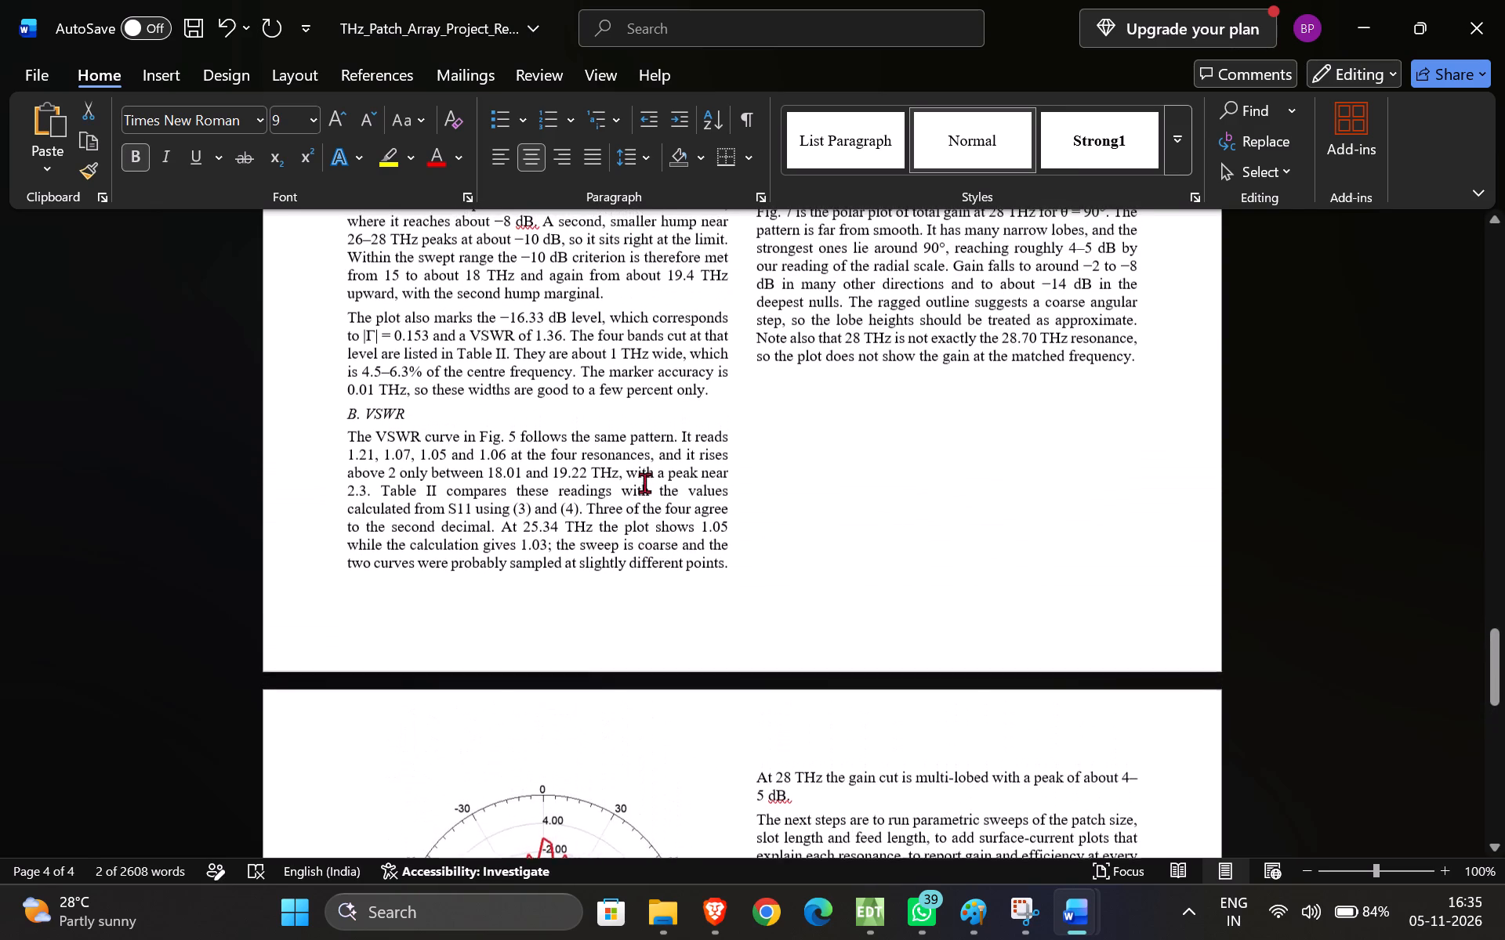
scroll(644, 483, up, 1)
click(862, 503)
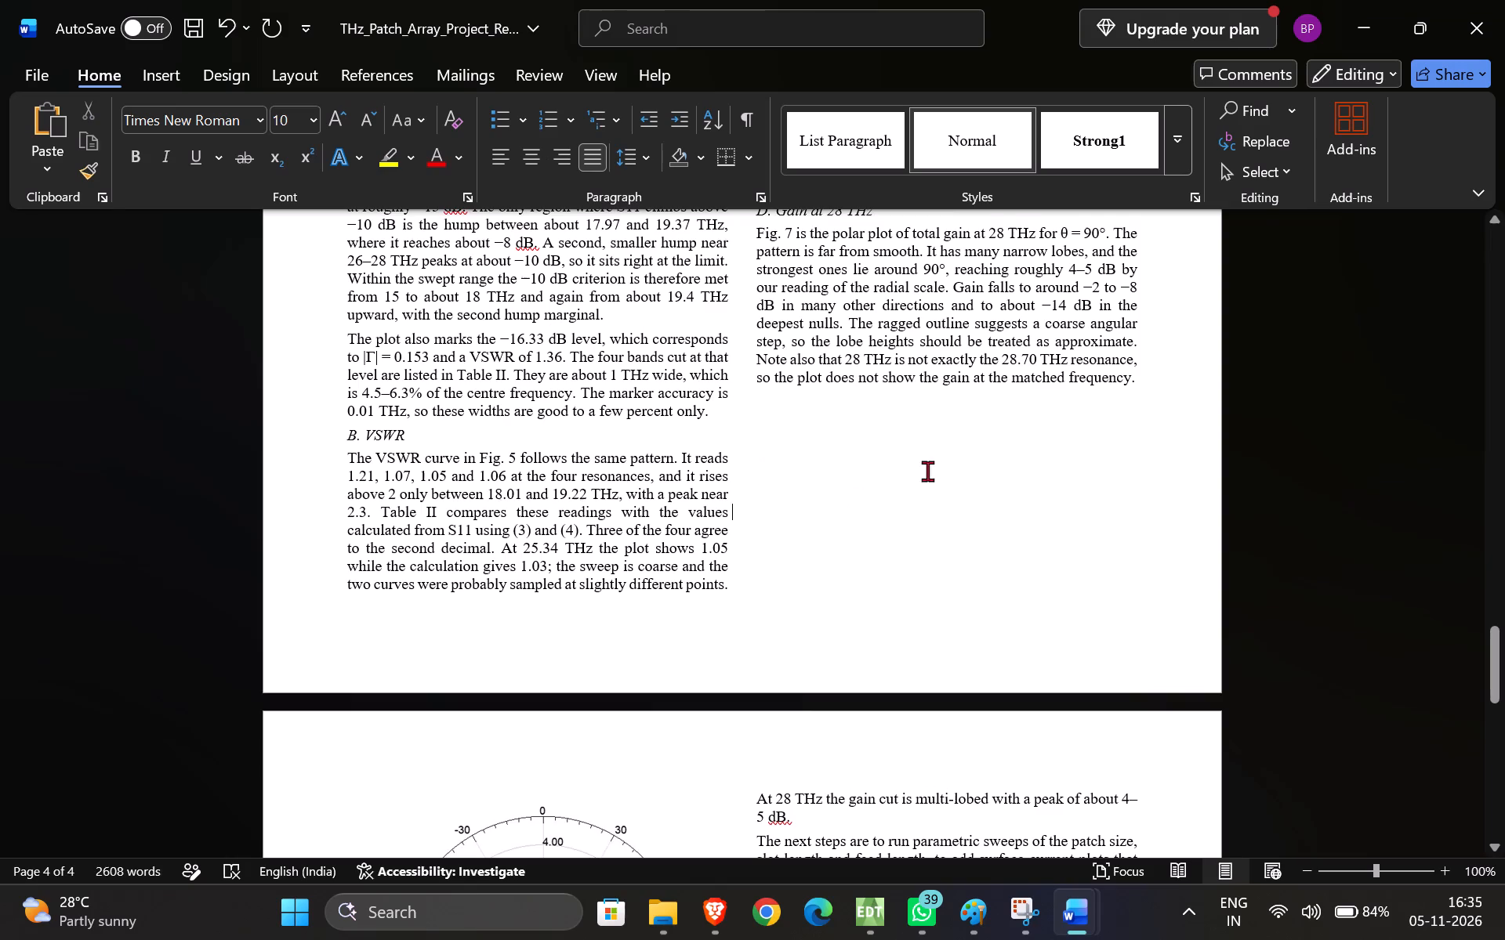
click(1155, 370)
click(180, 75)
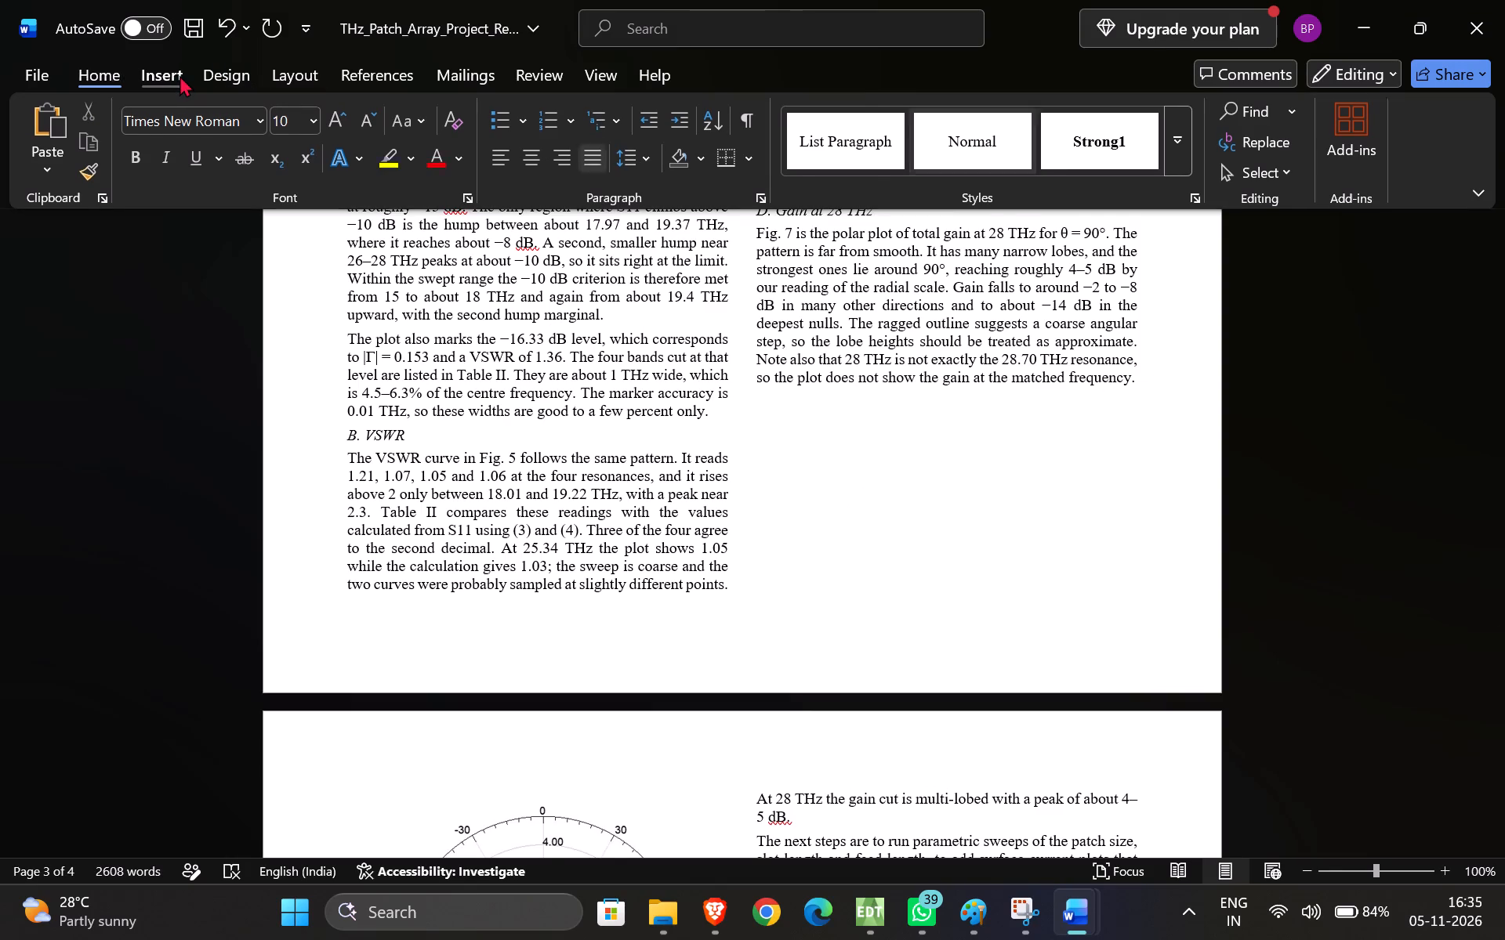
click(252, 161)
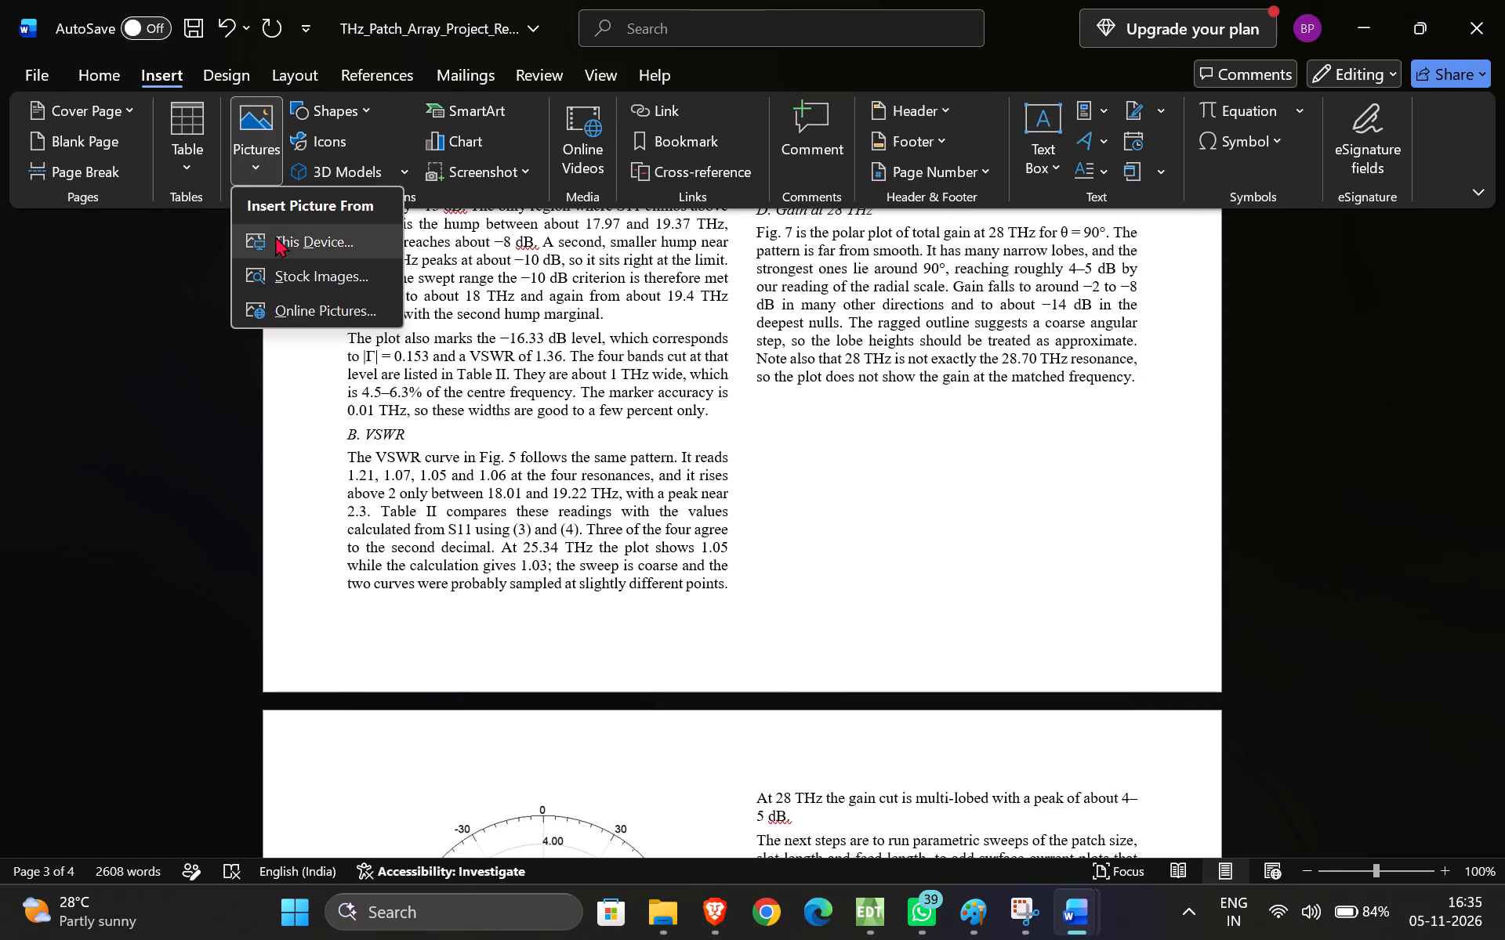
click(275, 236)
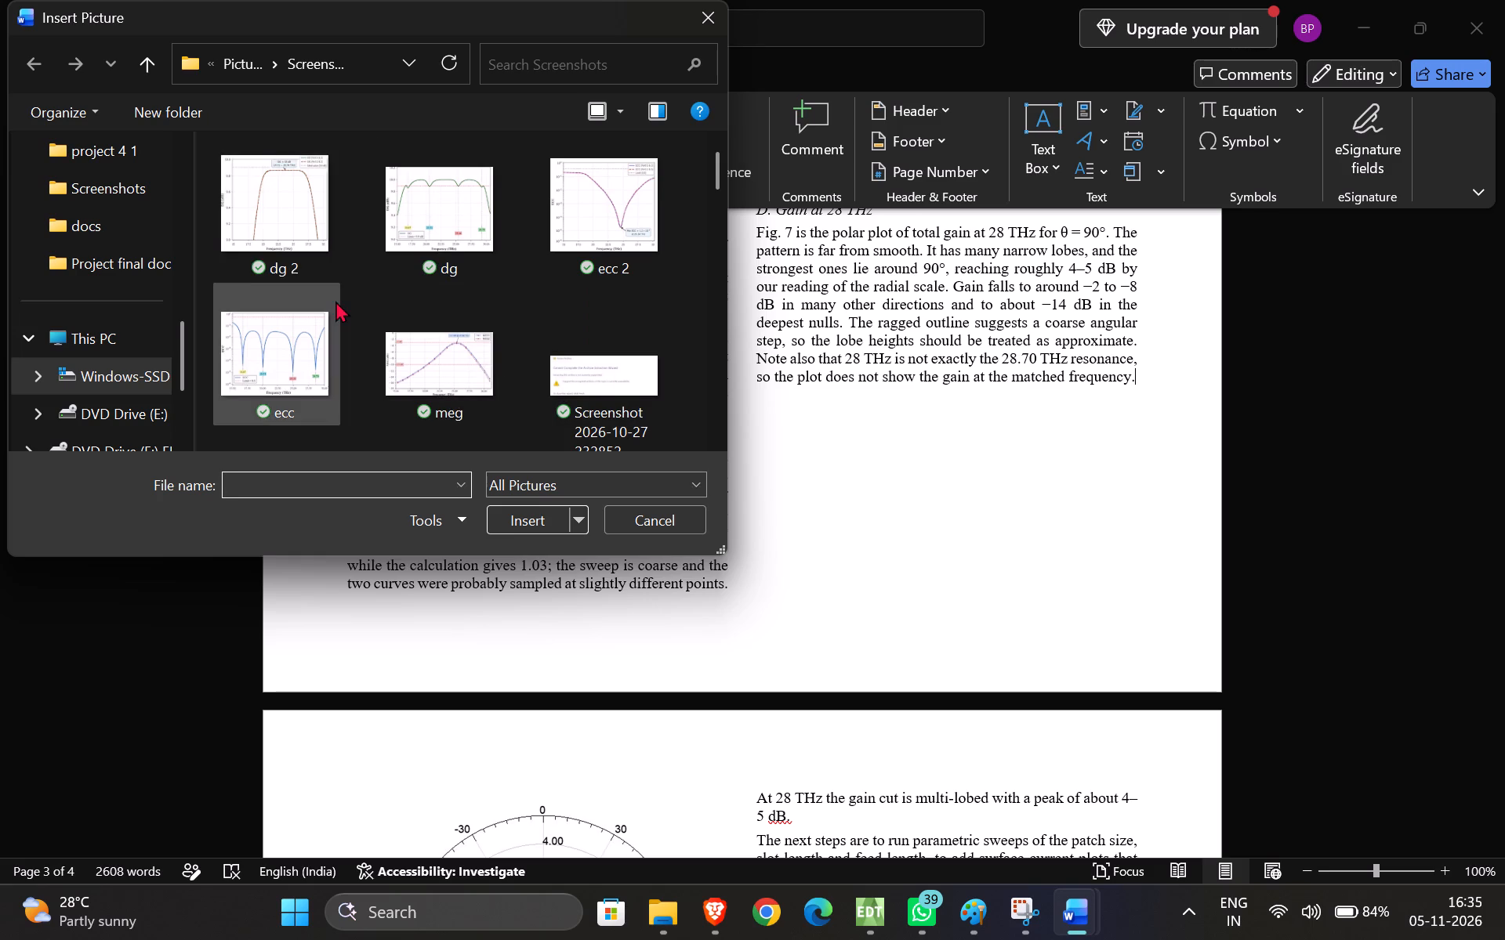
scroll(335, 301, down, 12)
scroll(335, 301, up, 3)
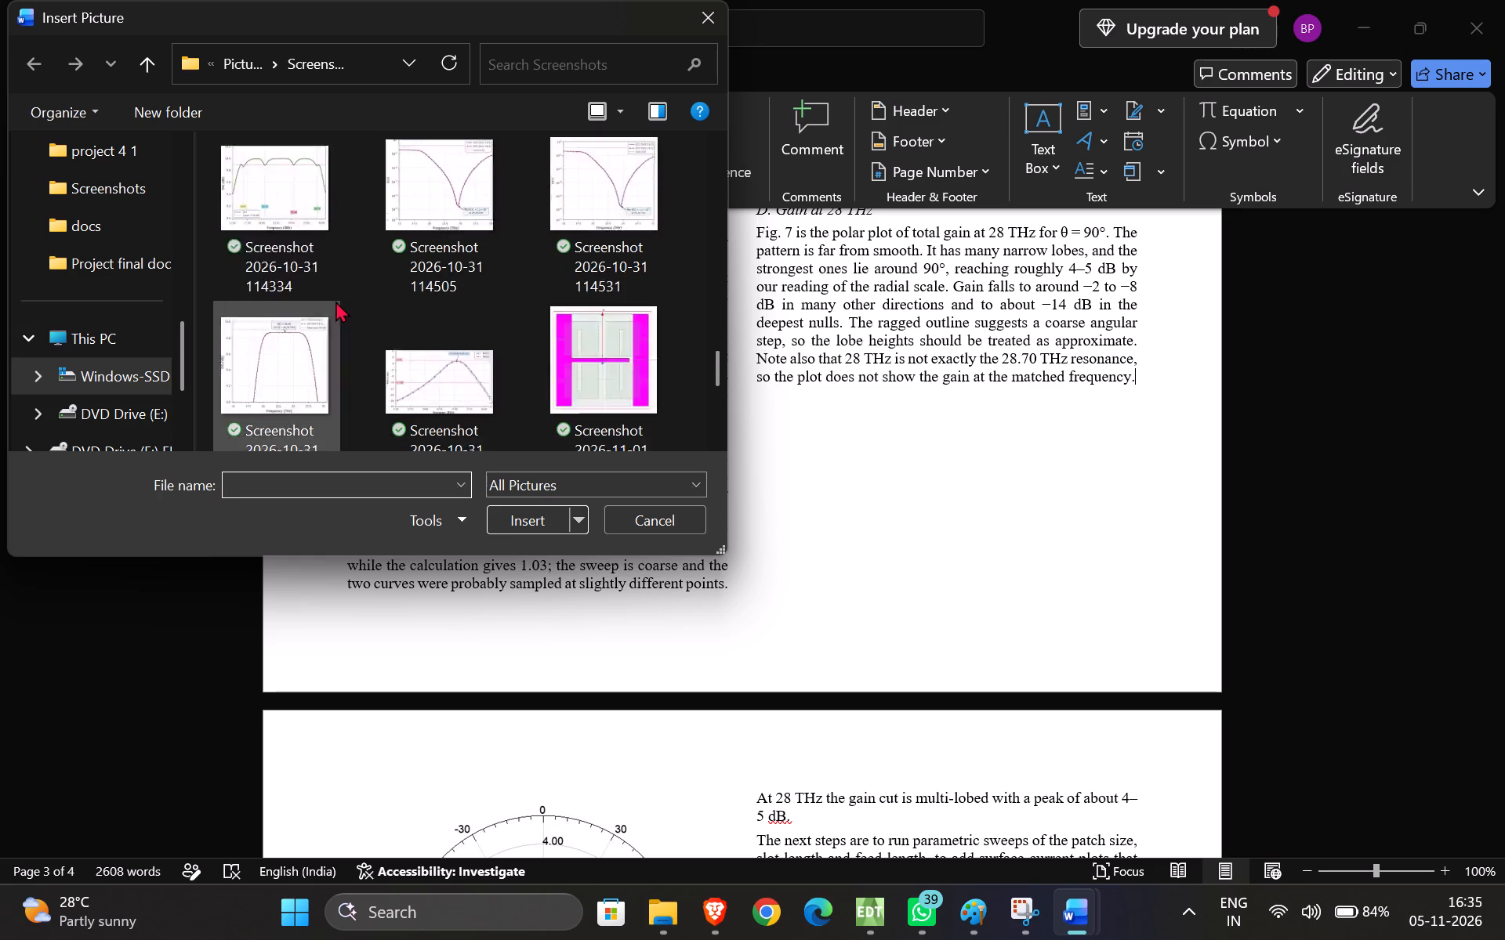
scroll(335, 301, up, 1)
double_click(113, 223)
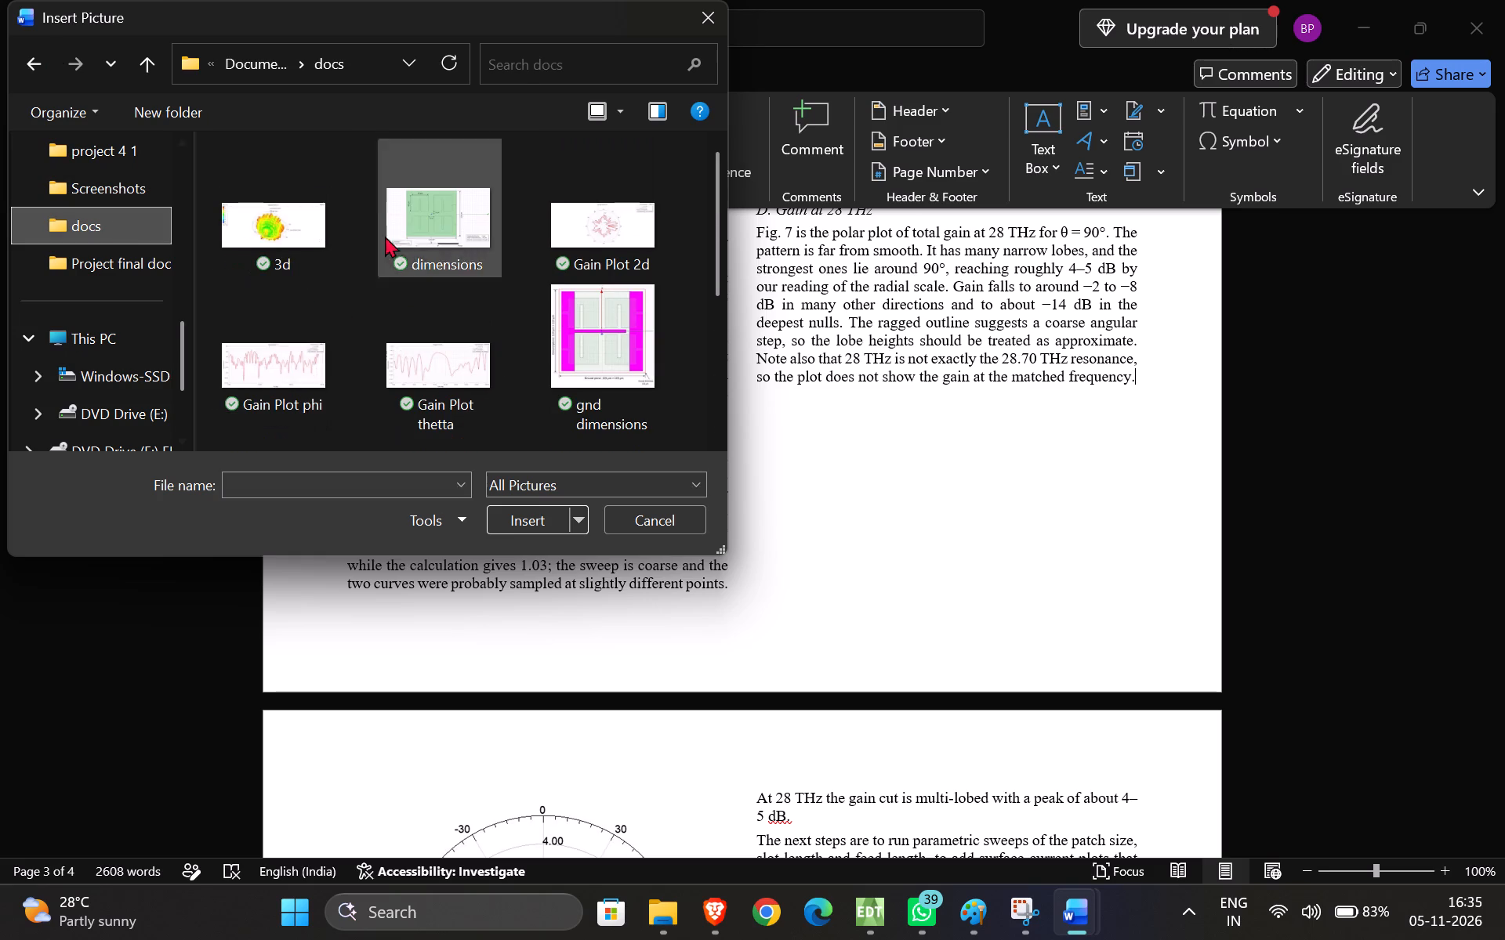
click(270, 233)
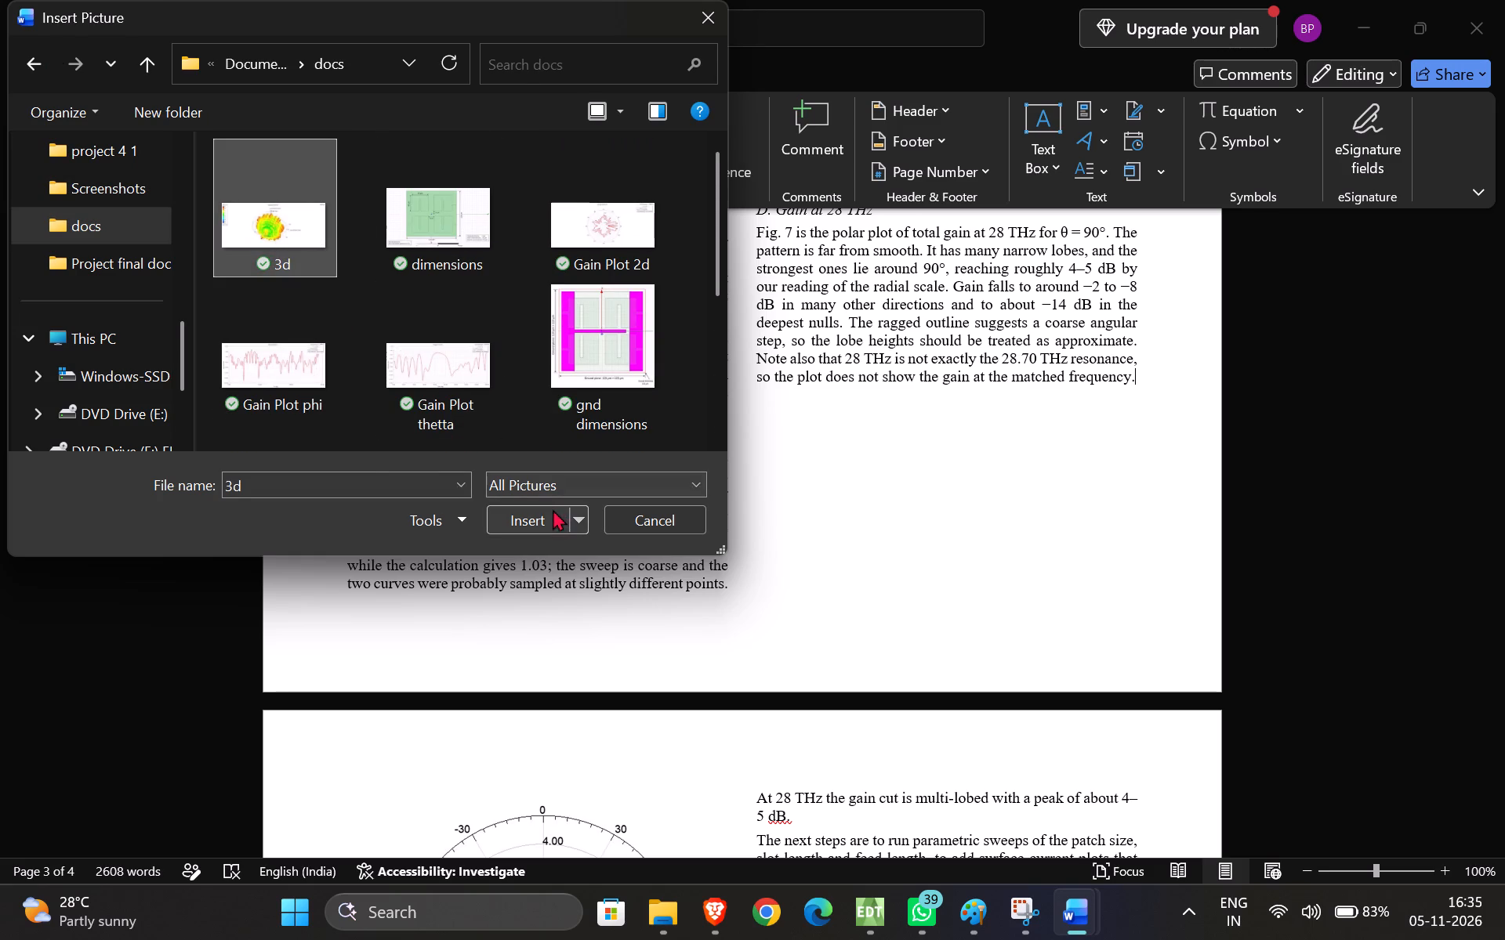
click(552, 511)
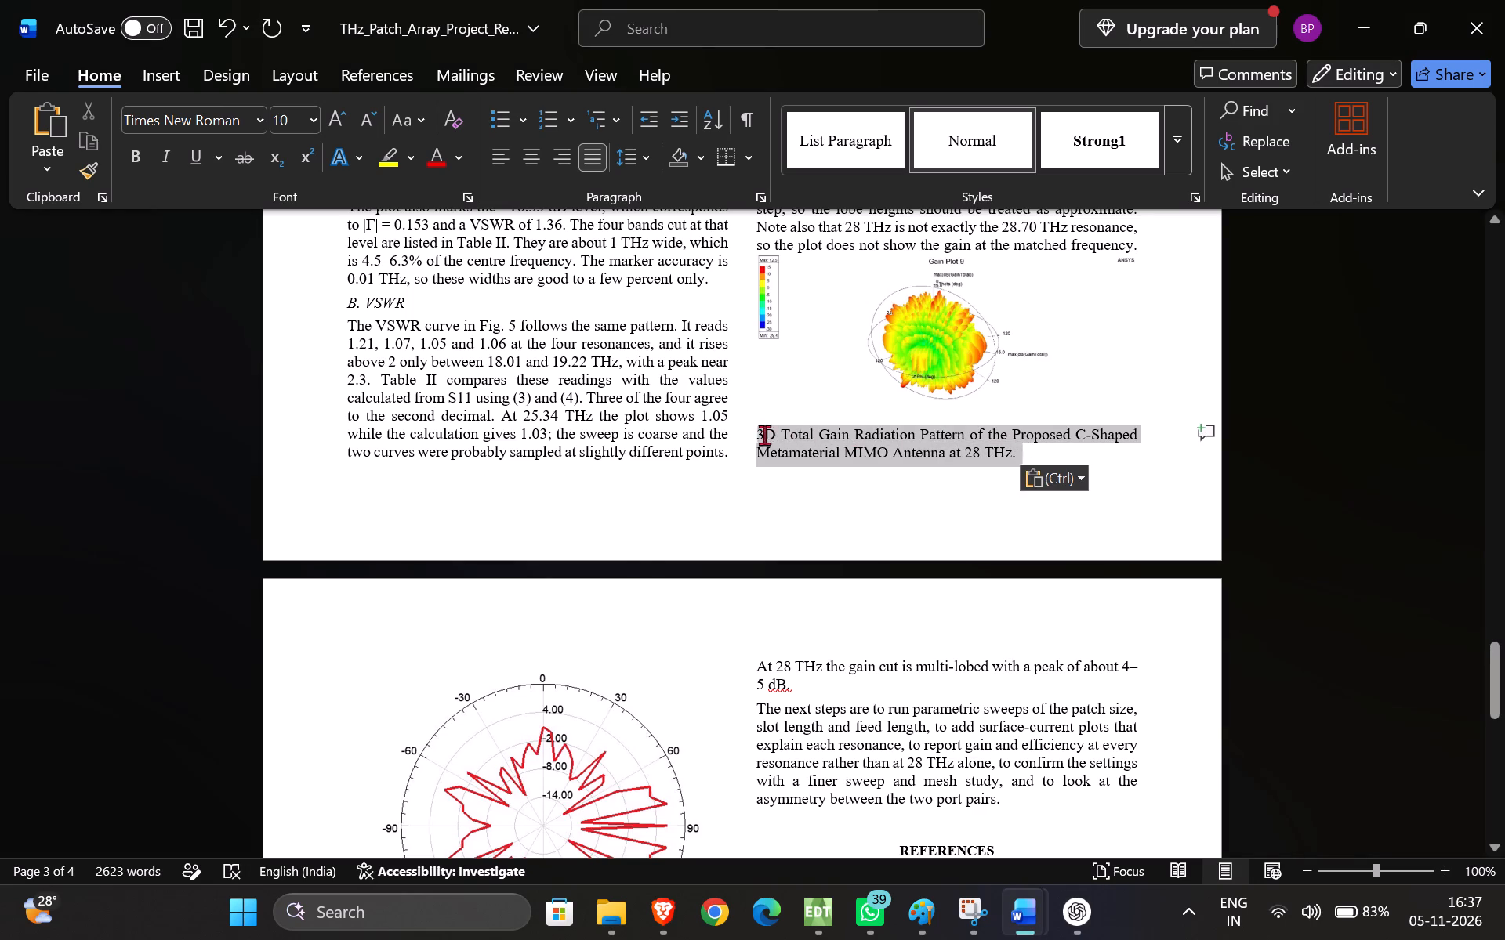
drag(764, 435, 756, 433)
click(800, 392)
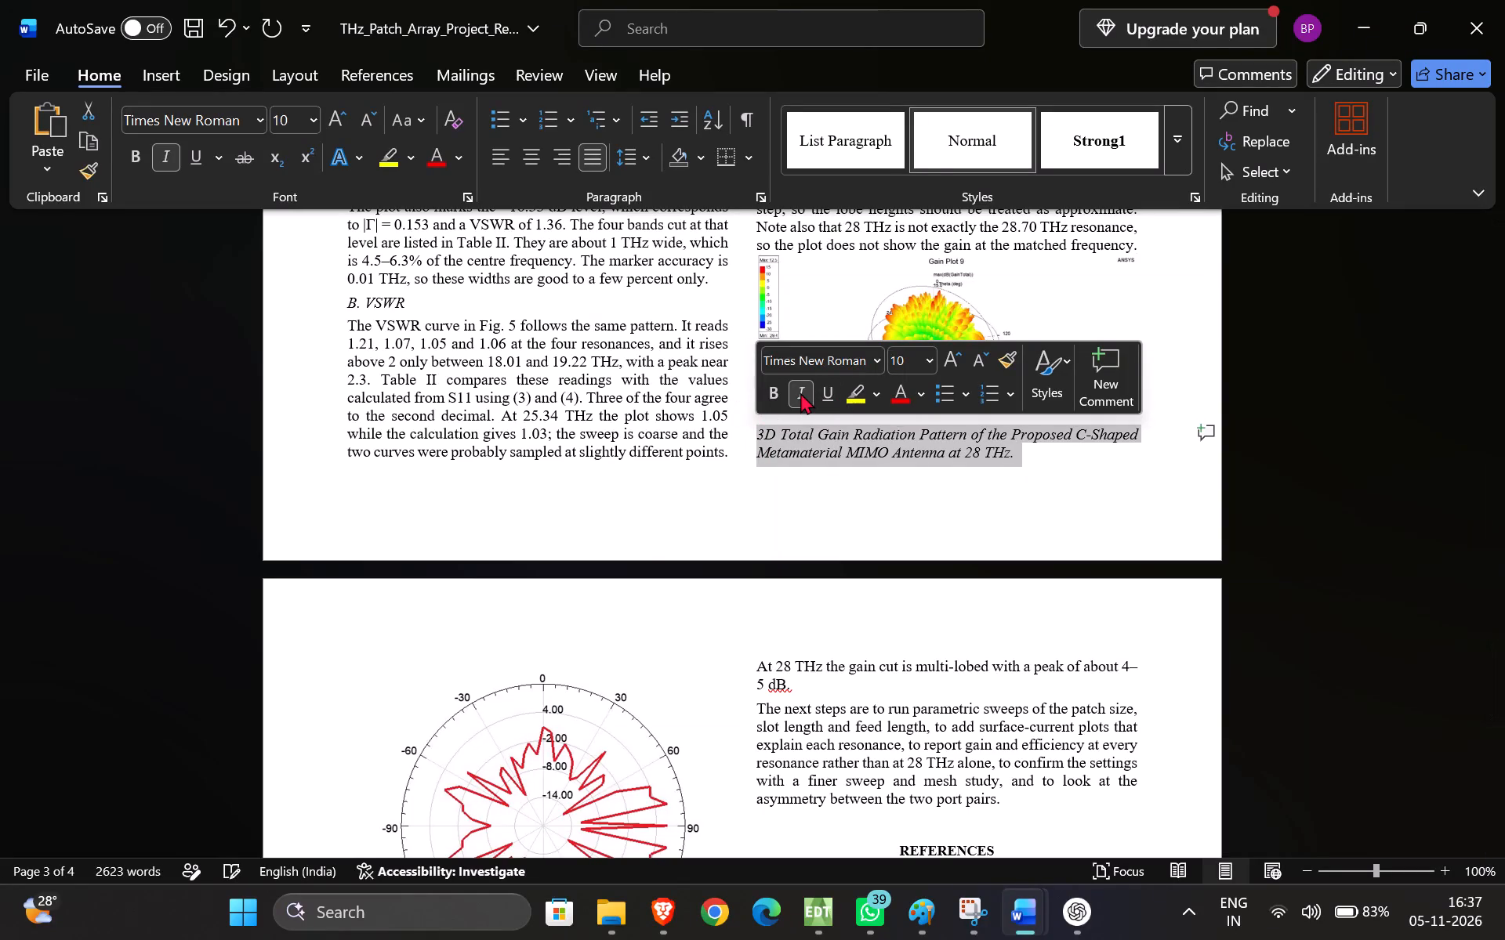
click(935, 350)
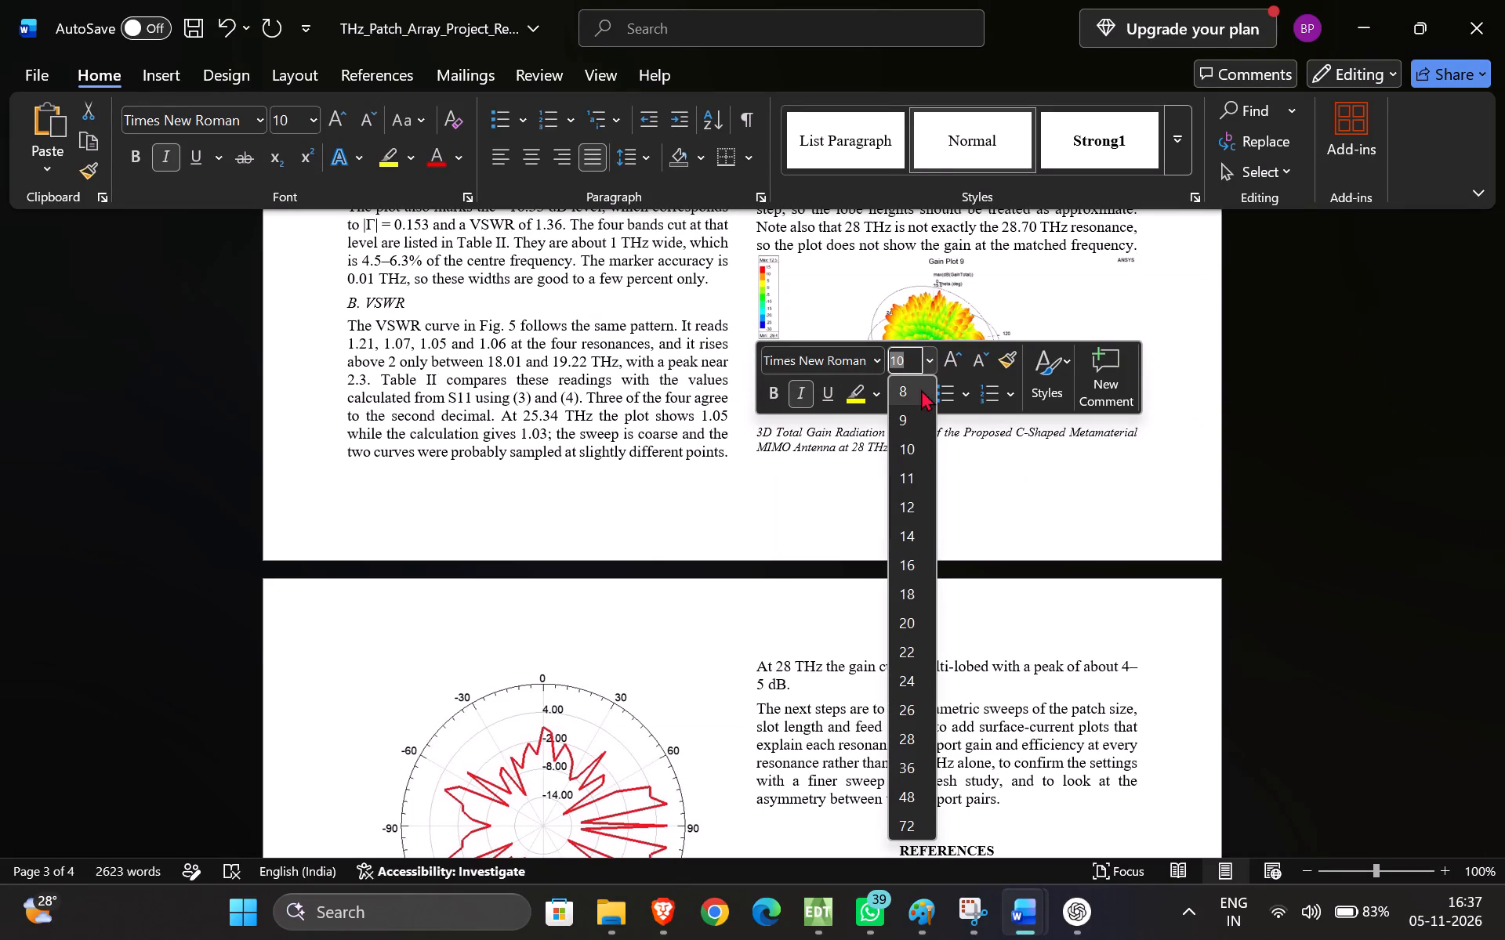
click(923, 381)
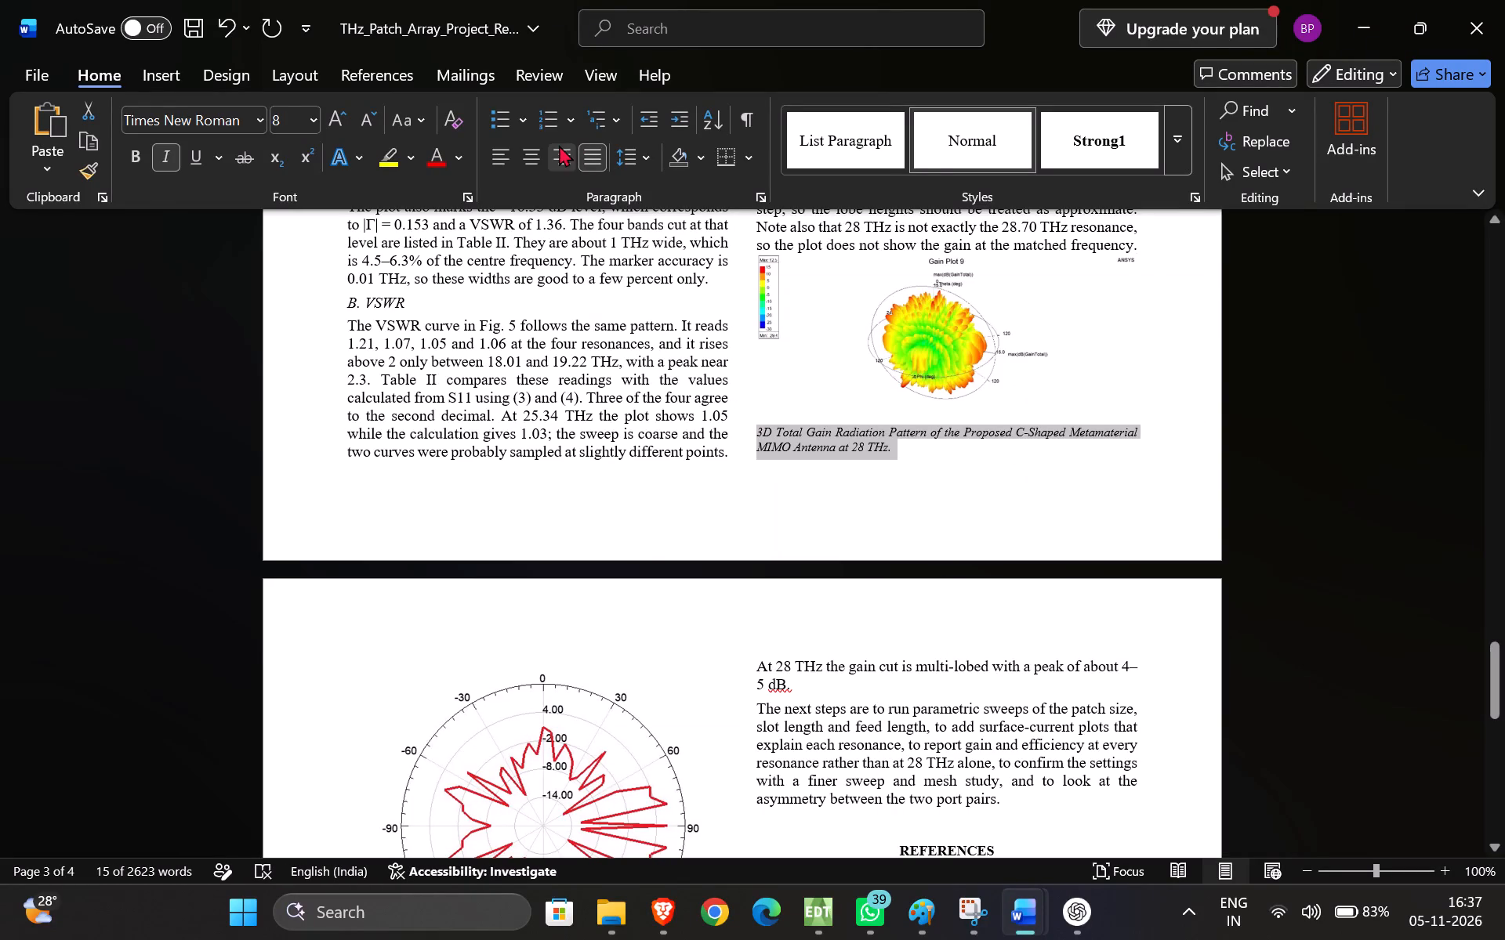
click(531, 157)
click(836, 504)
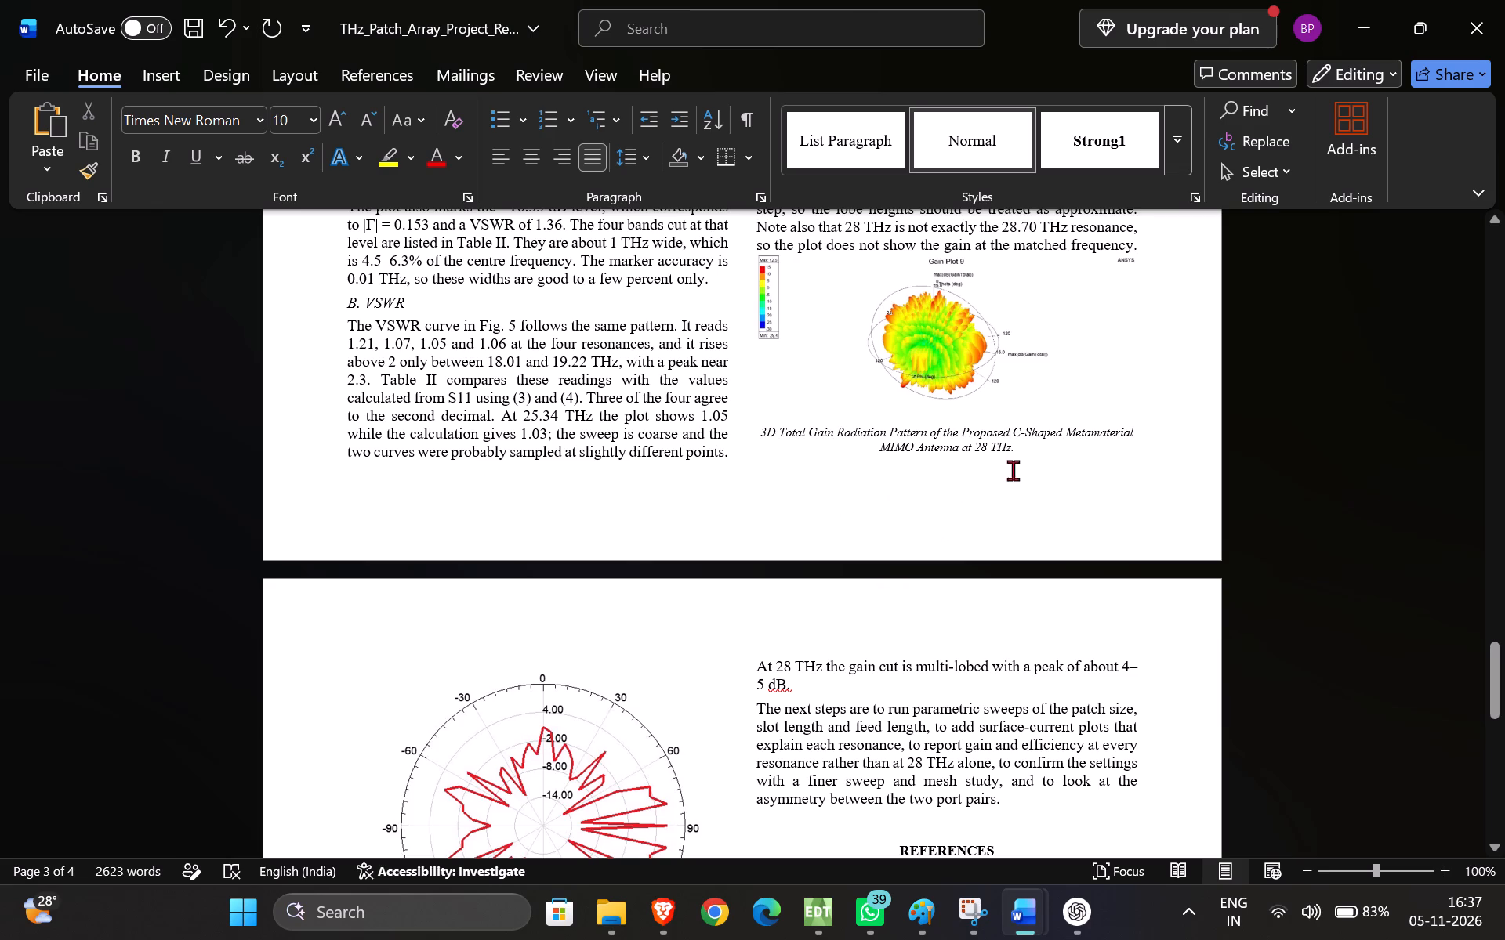
Left-align the 3D gain plot's caption and add the label "Fig-7" in front of its text.
scroll(734, 674, up, 1)
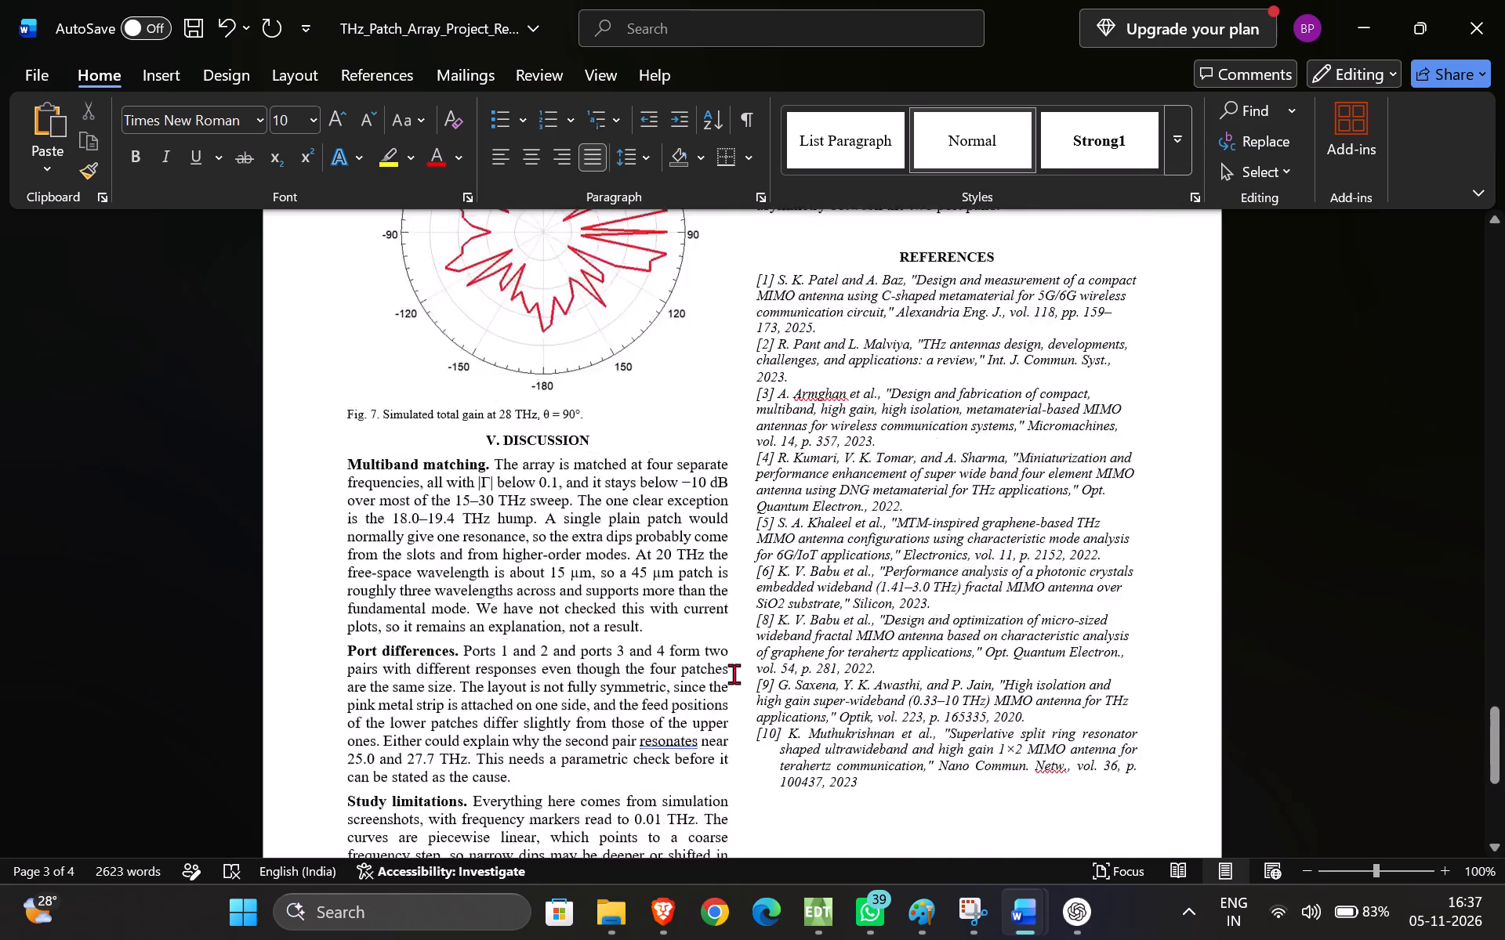
scroll(734, 674, up, 2)
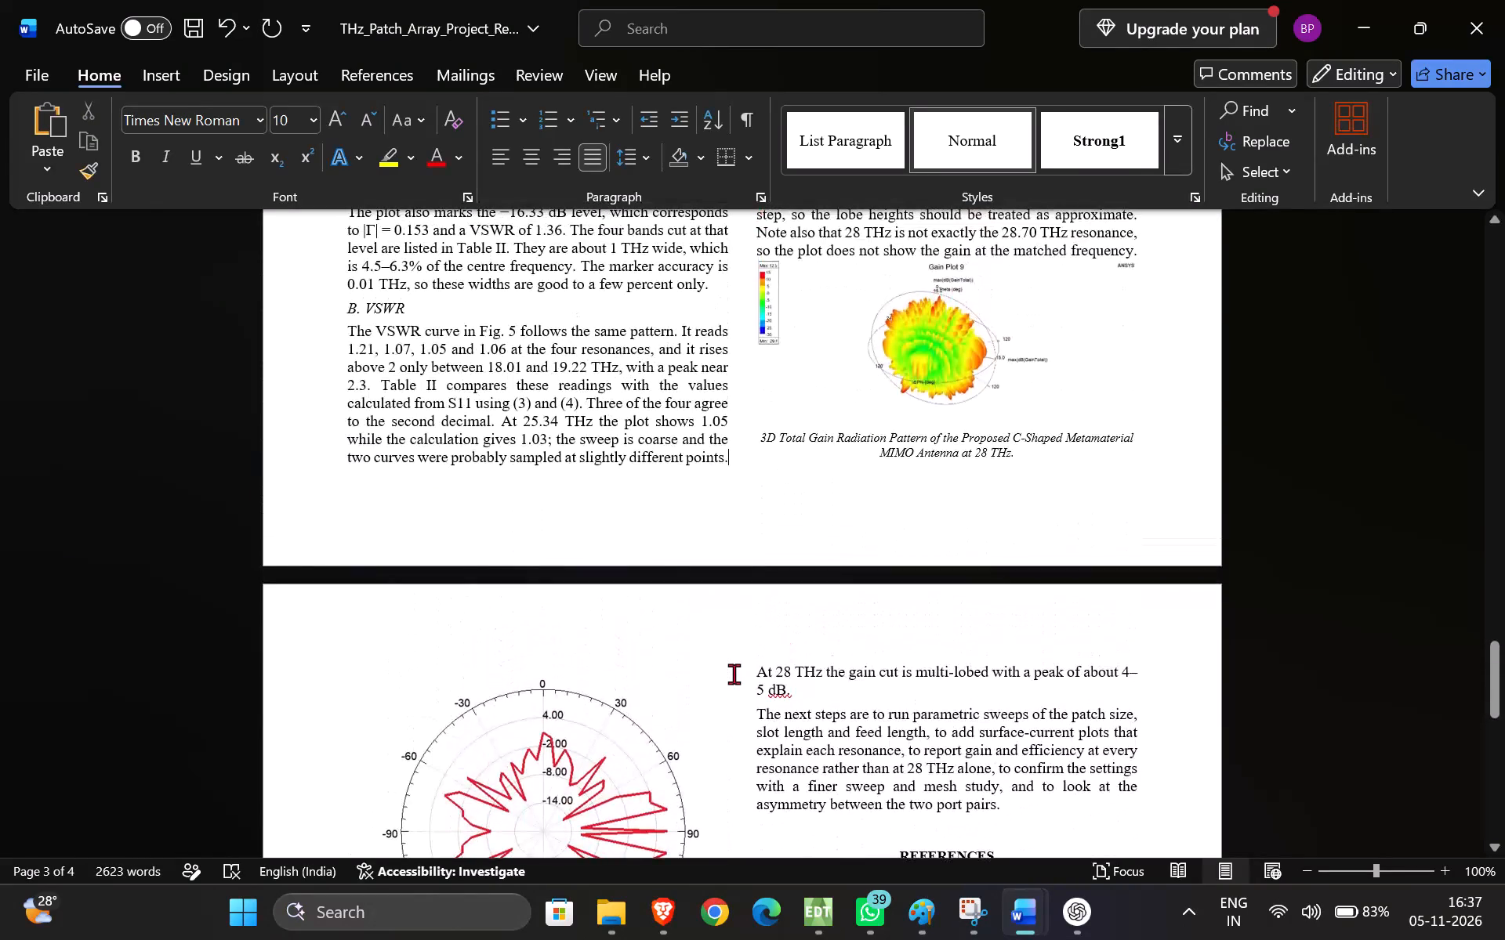
scroll(734, 674, up, 1)
click(754, 439)
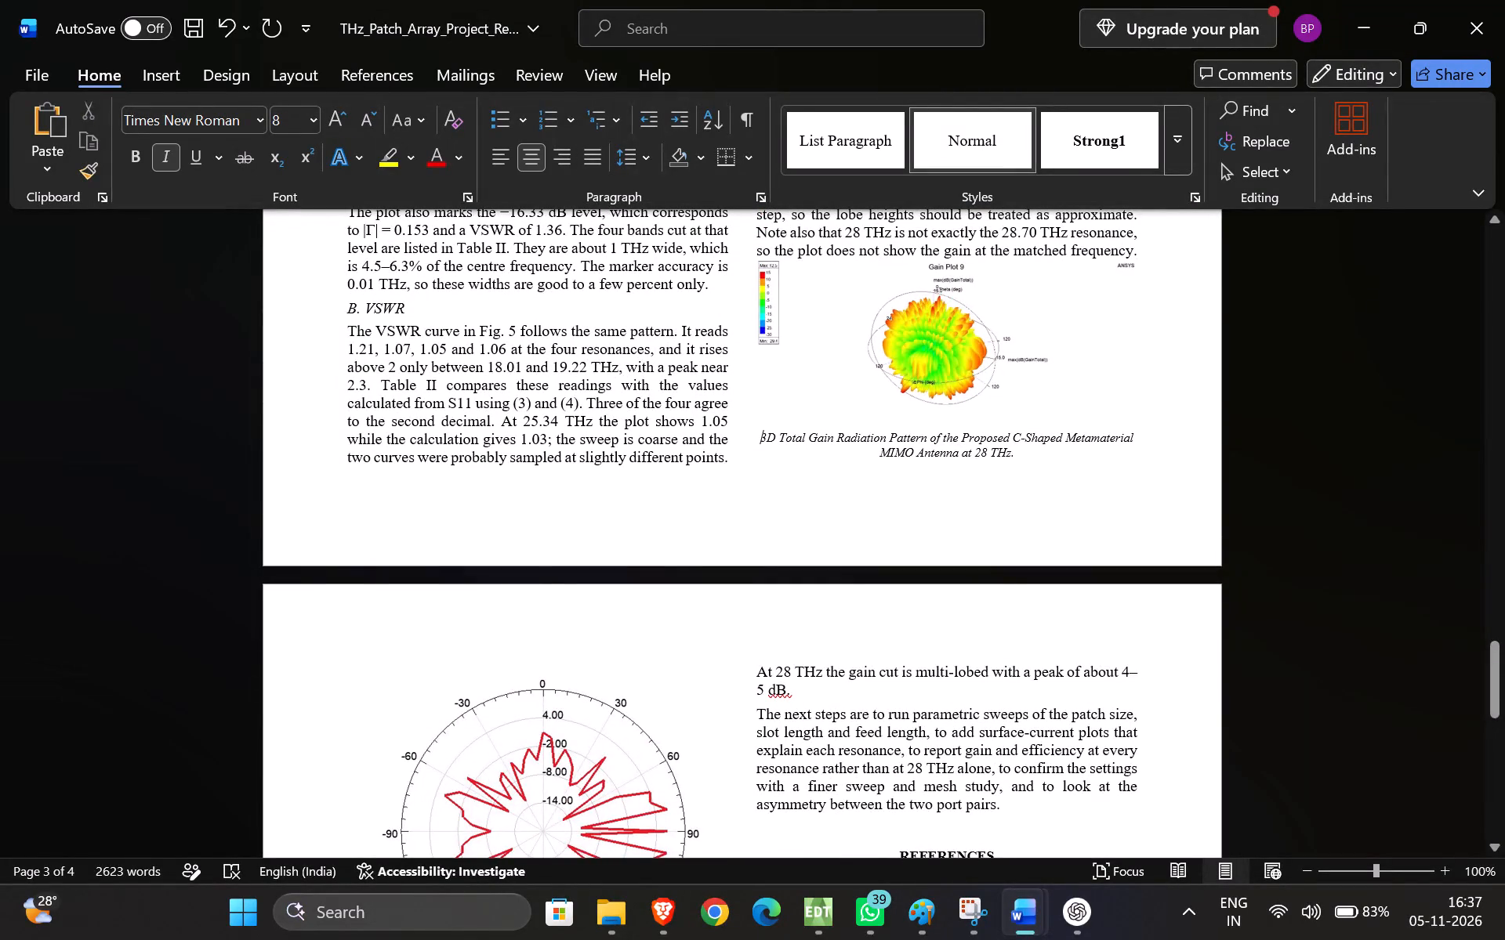
key(BackSpace)
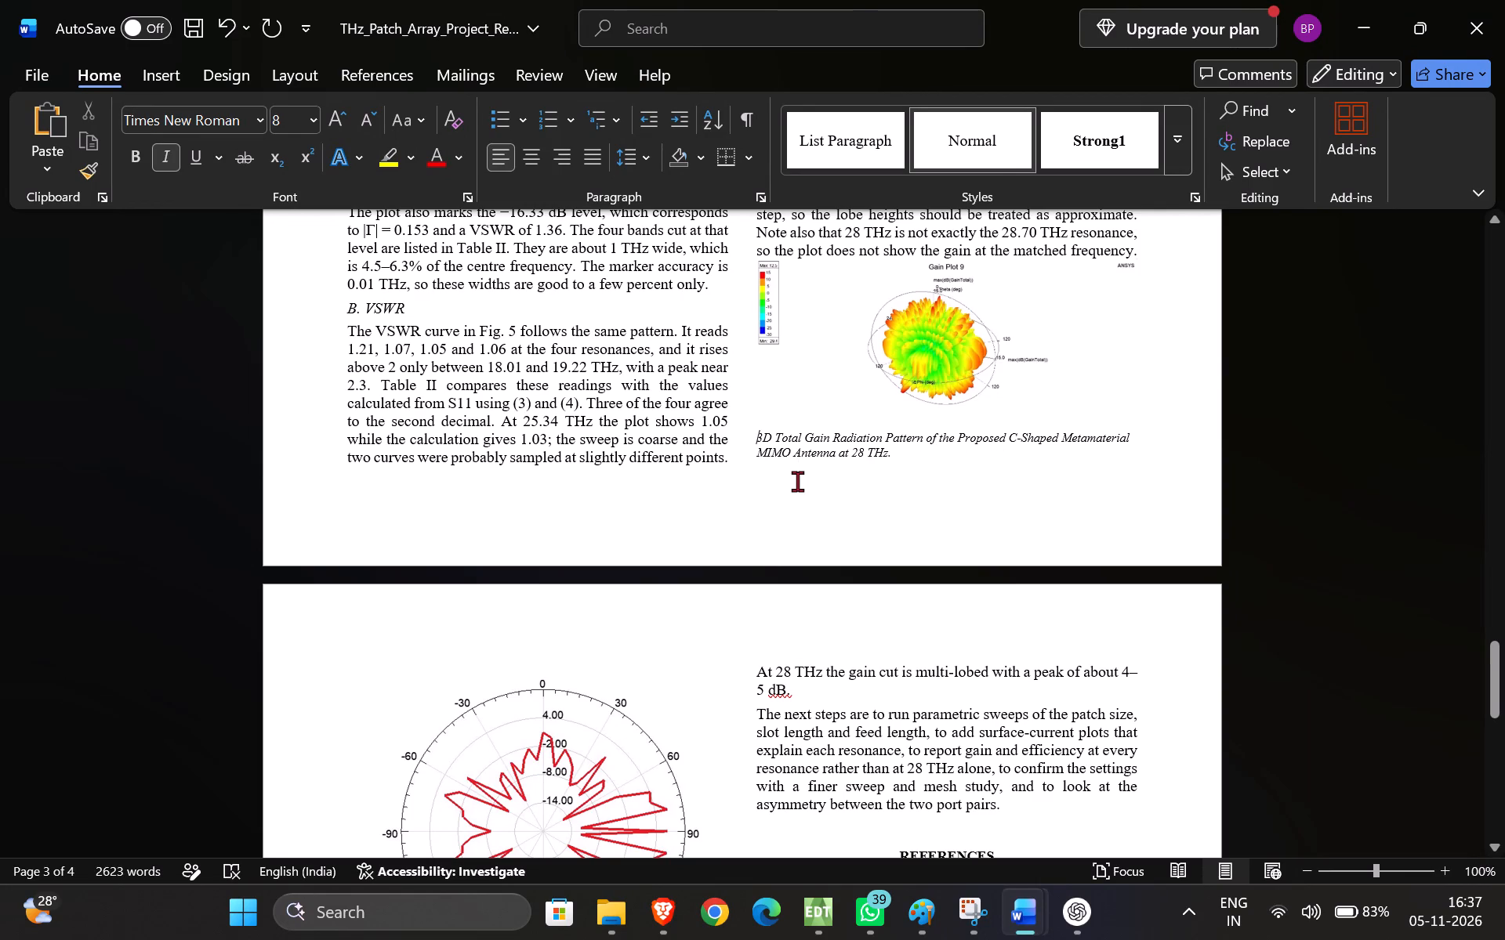
text(fi)
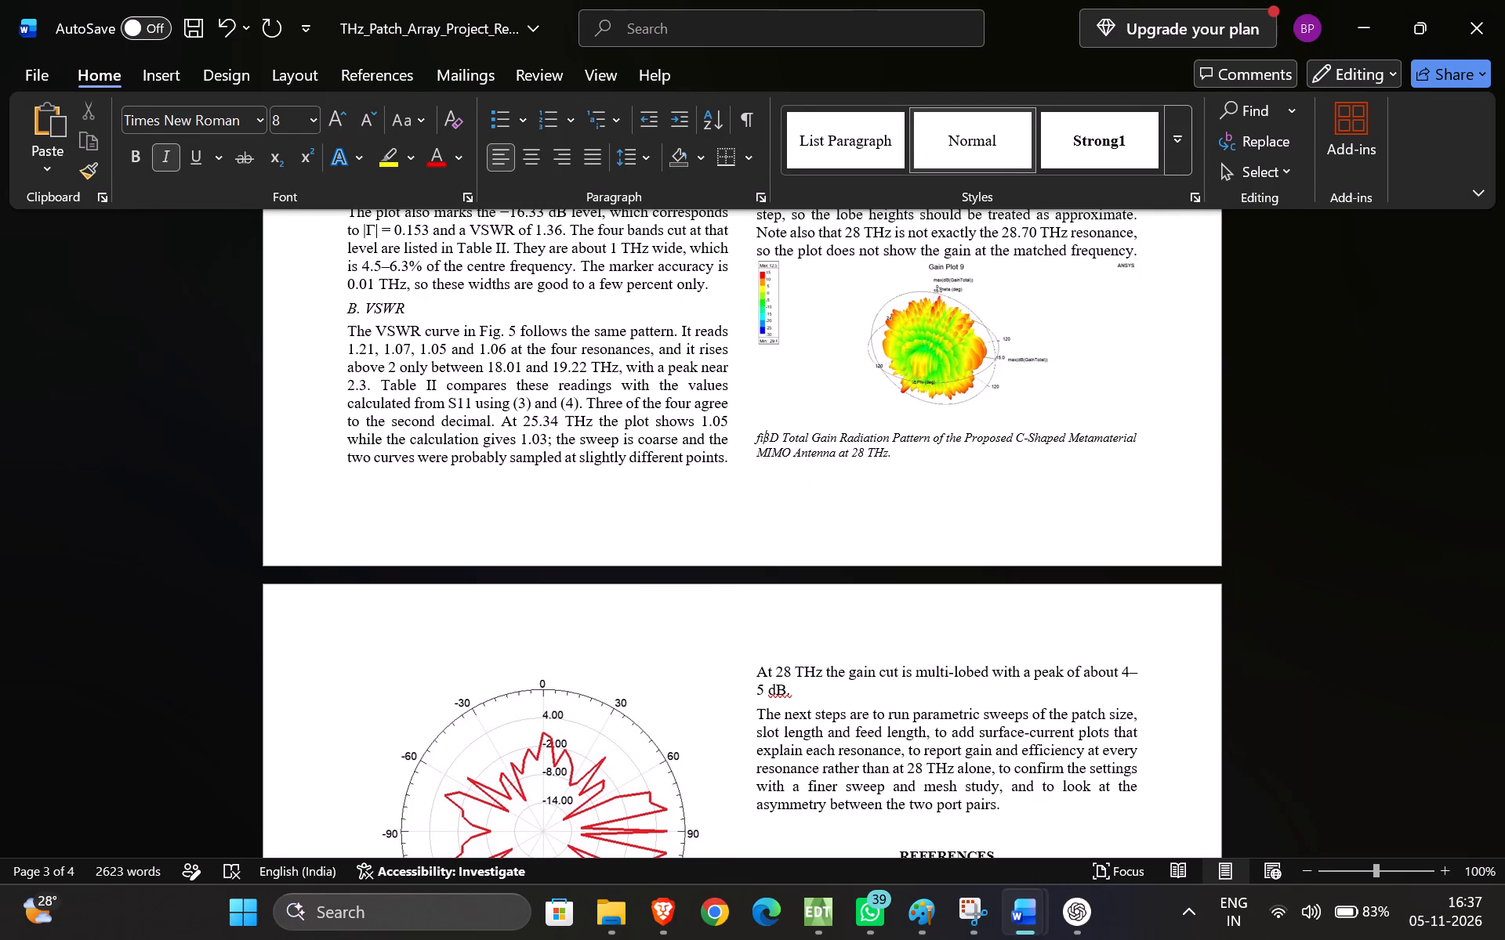
key(g)
key(minus)
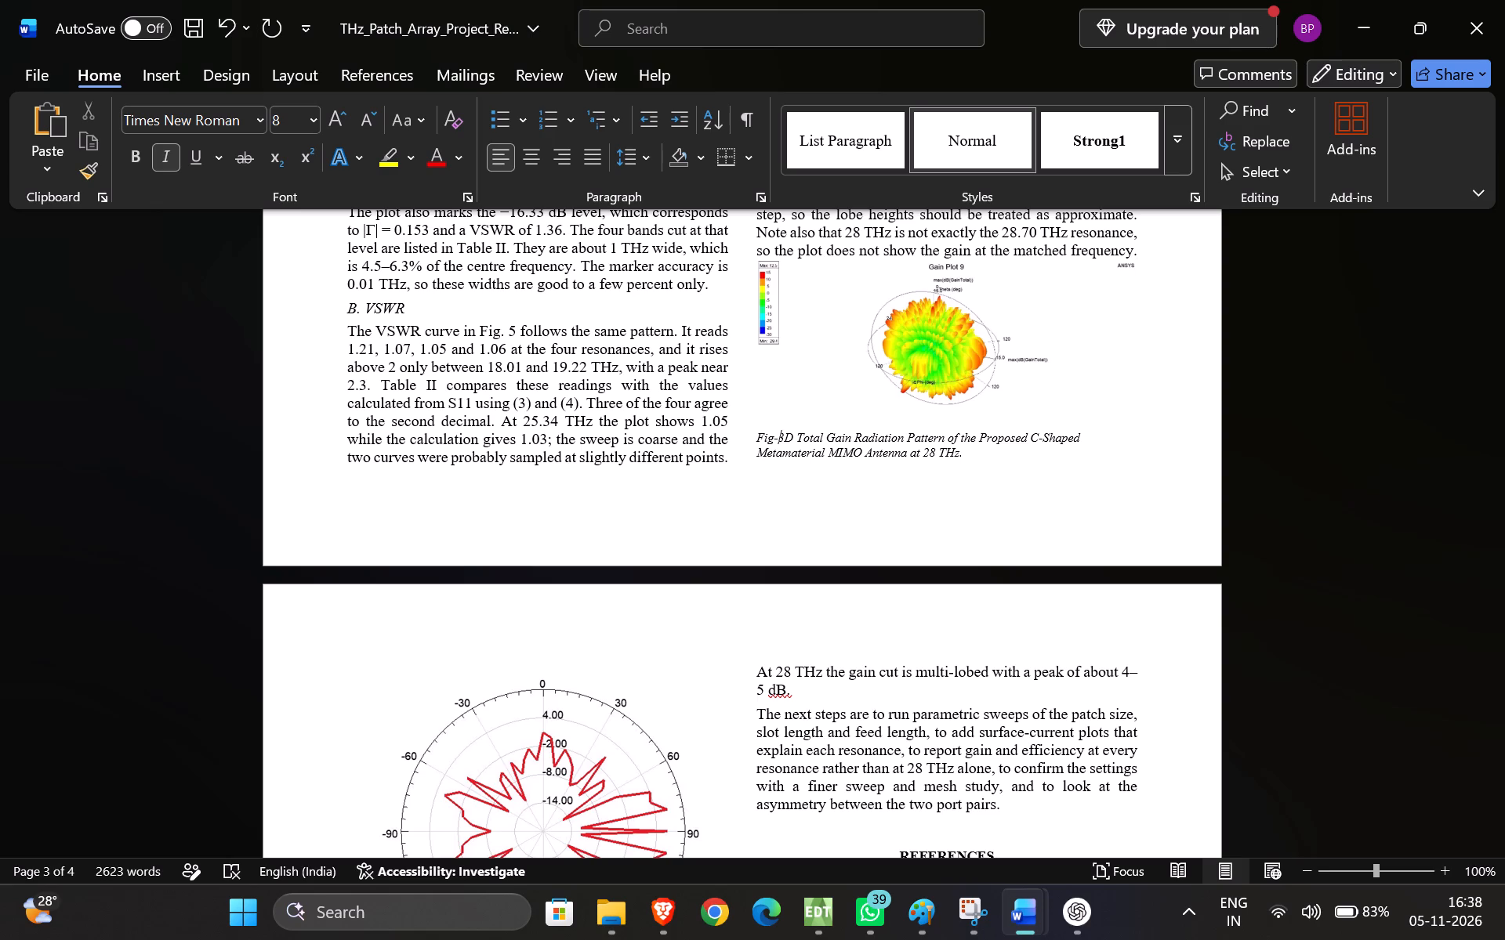
key(7)
key(space)
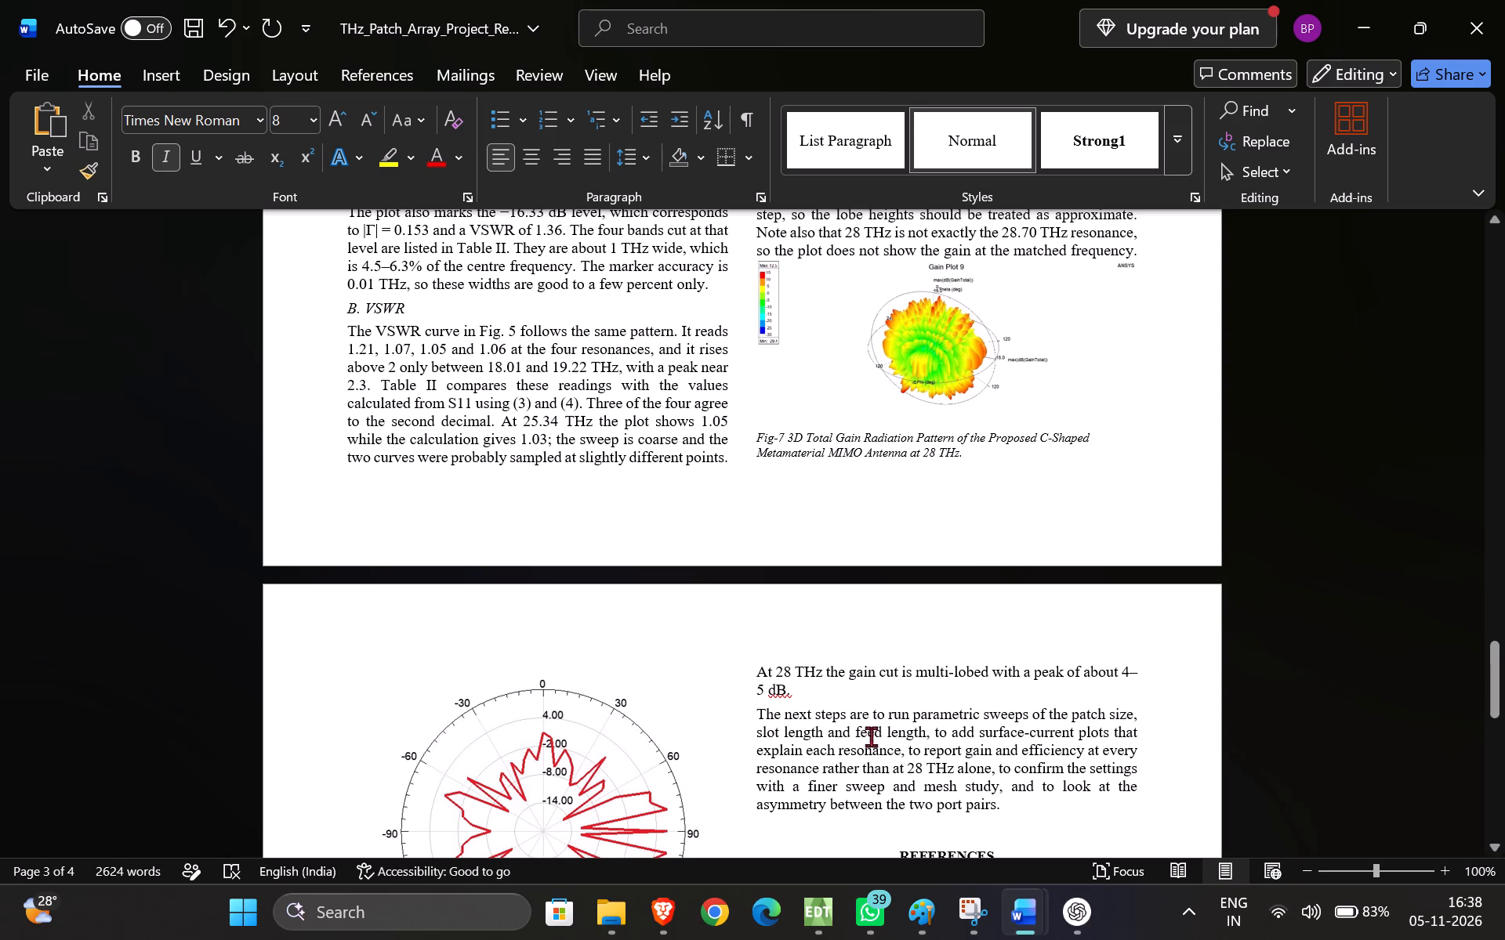
Centre the two-line Fig-7 caption below the 3D gain plot.
drag(967, 443, 850, 443)
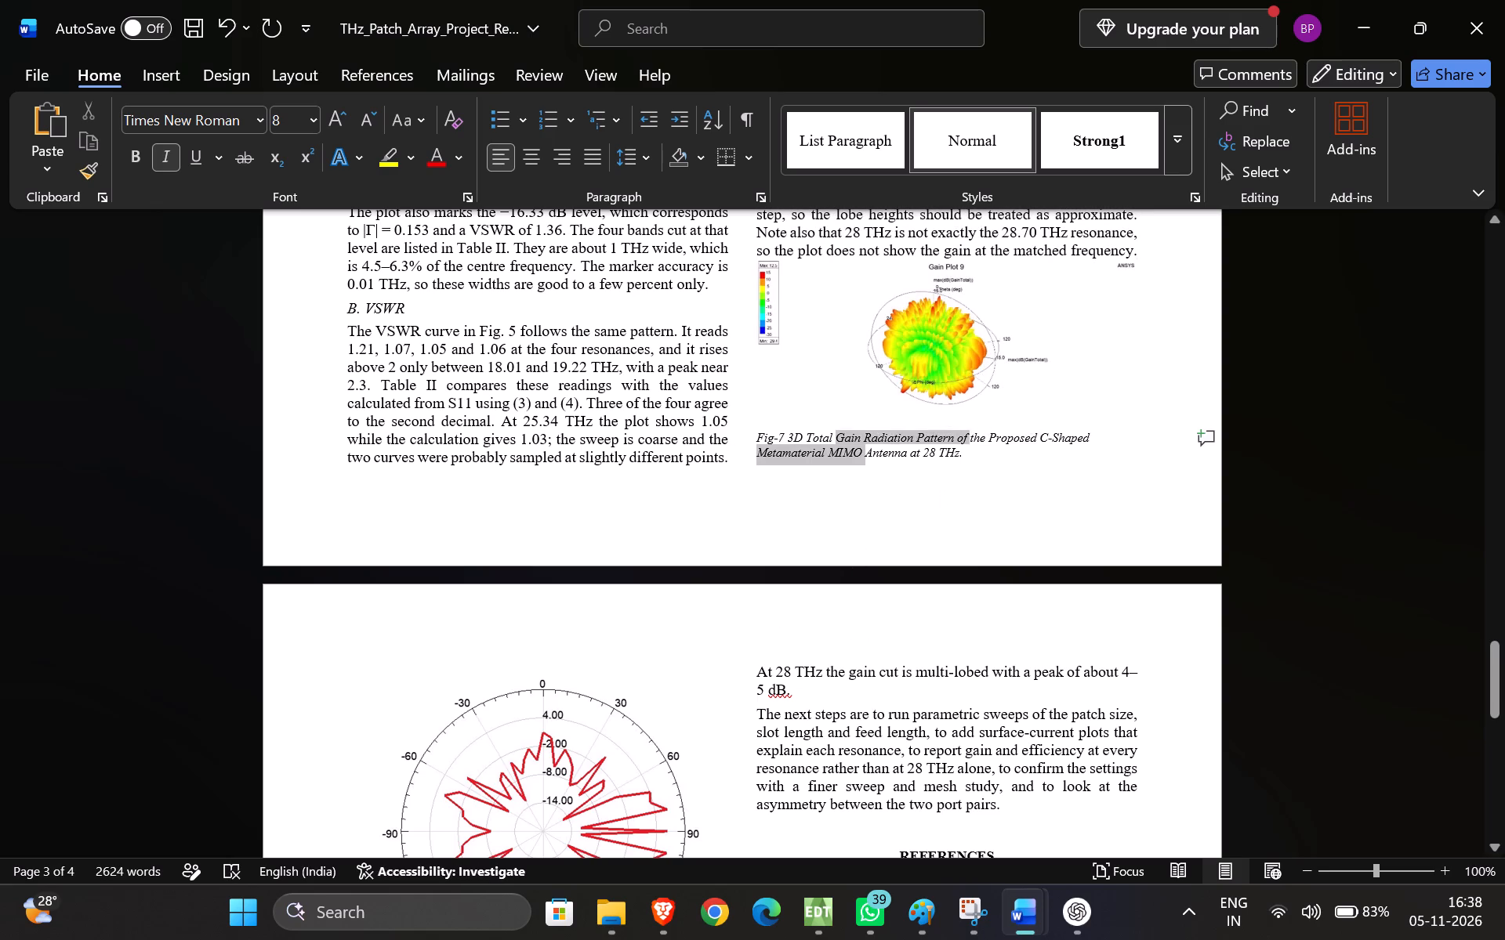
drag(850, 443, 966, 452)
click(966, 452)
drag(966, 452, 757, 439)
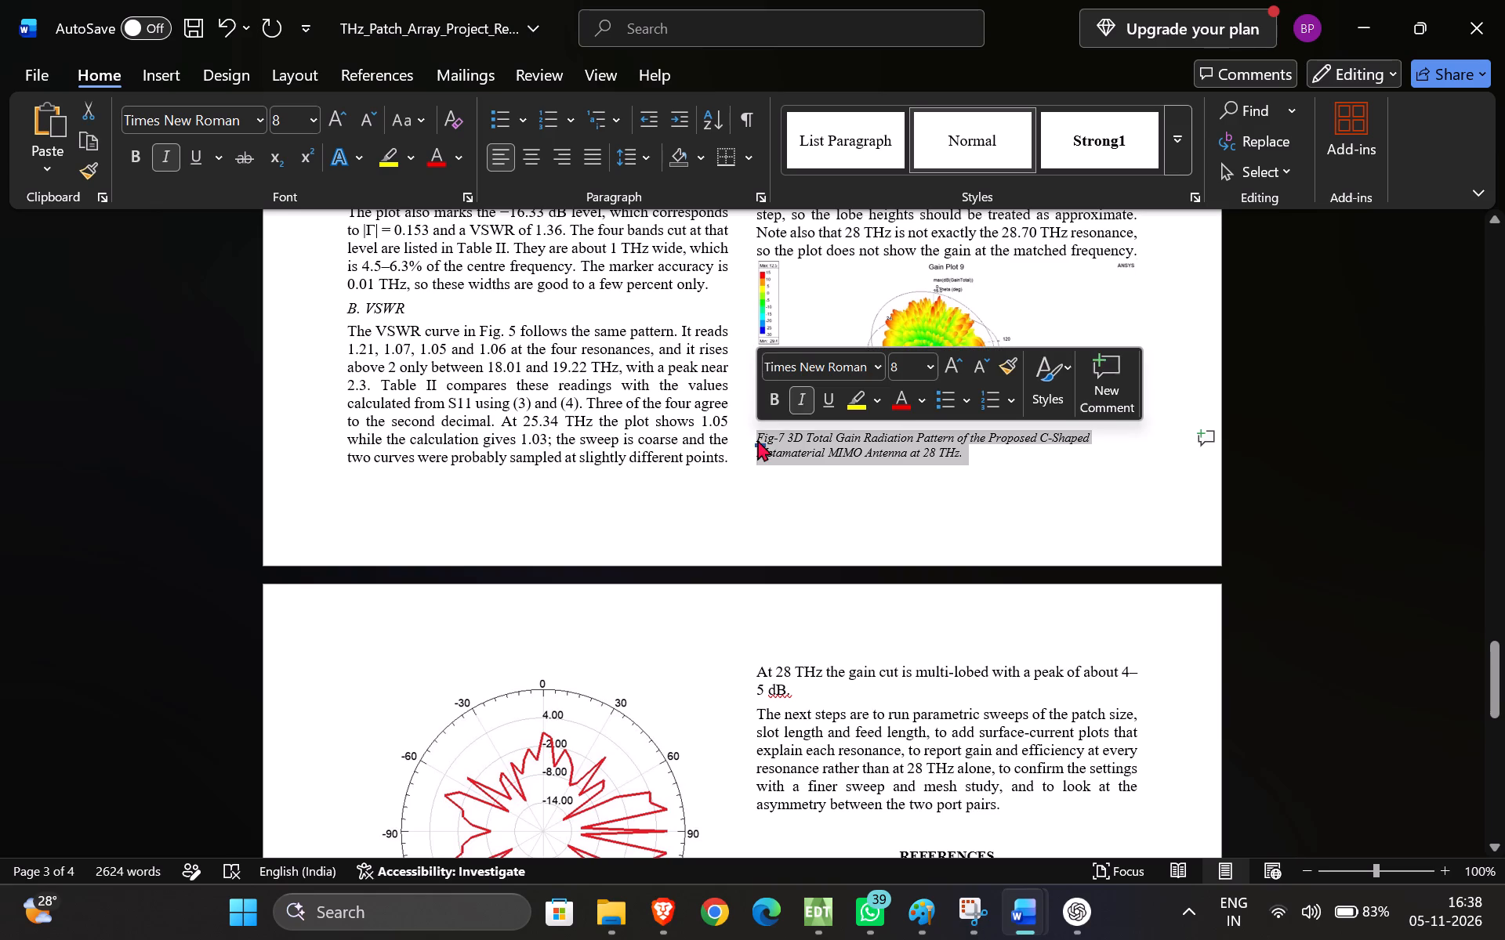
click(534, 161)
click(742, 534)
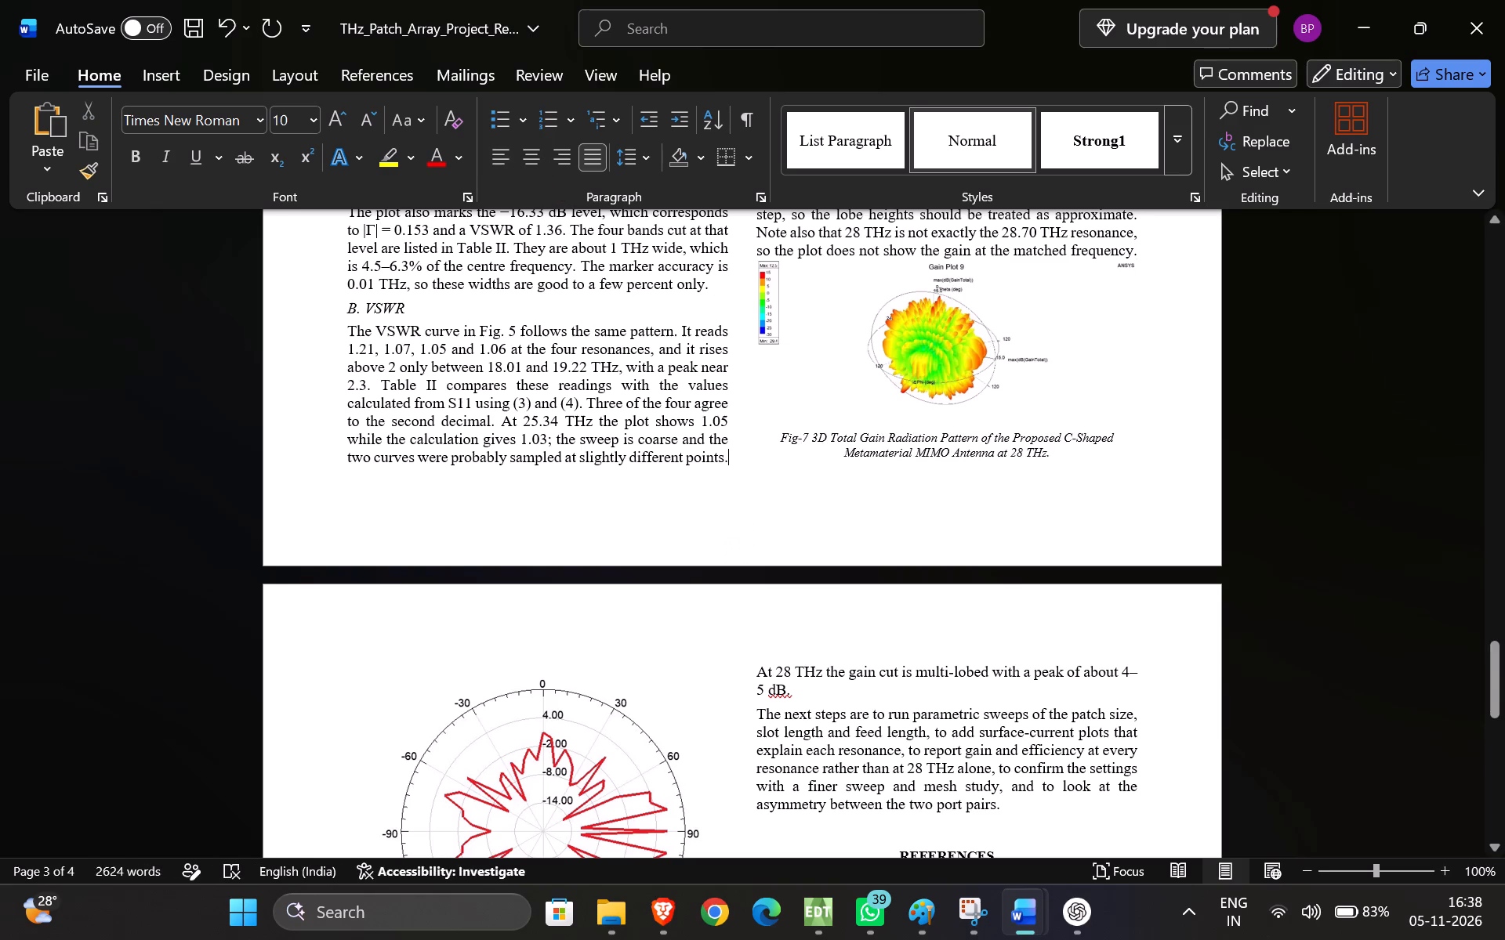
Renumber the caption below the polar gain plot on page 4 as Fig. 8.
scroll(742, 534, down, 1)
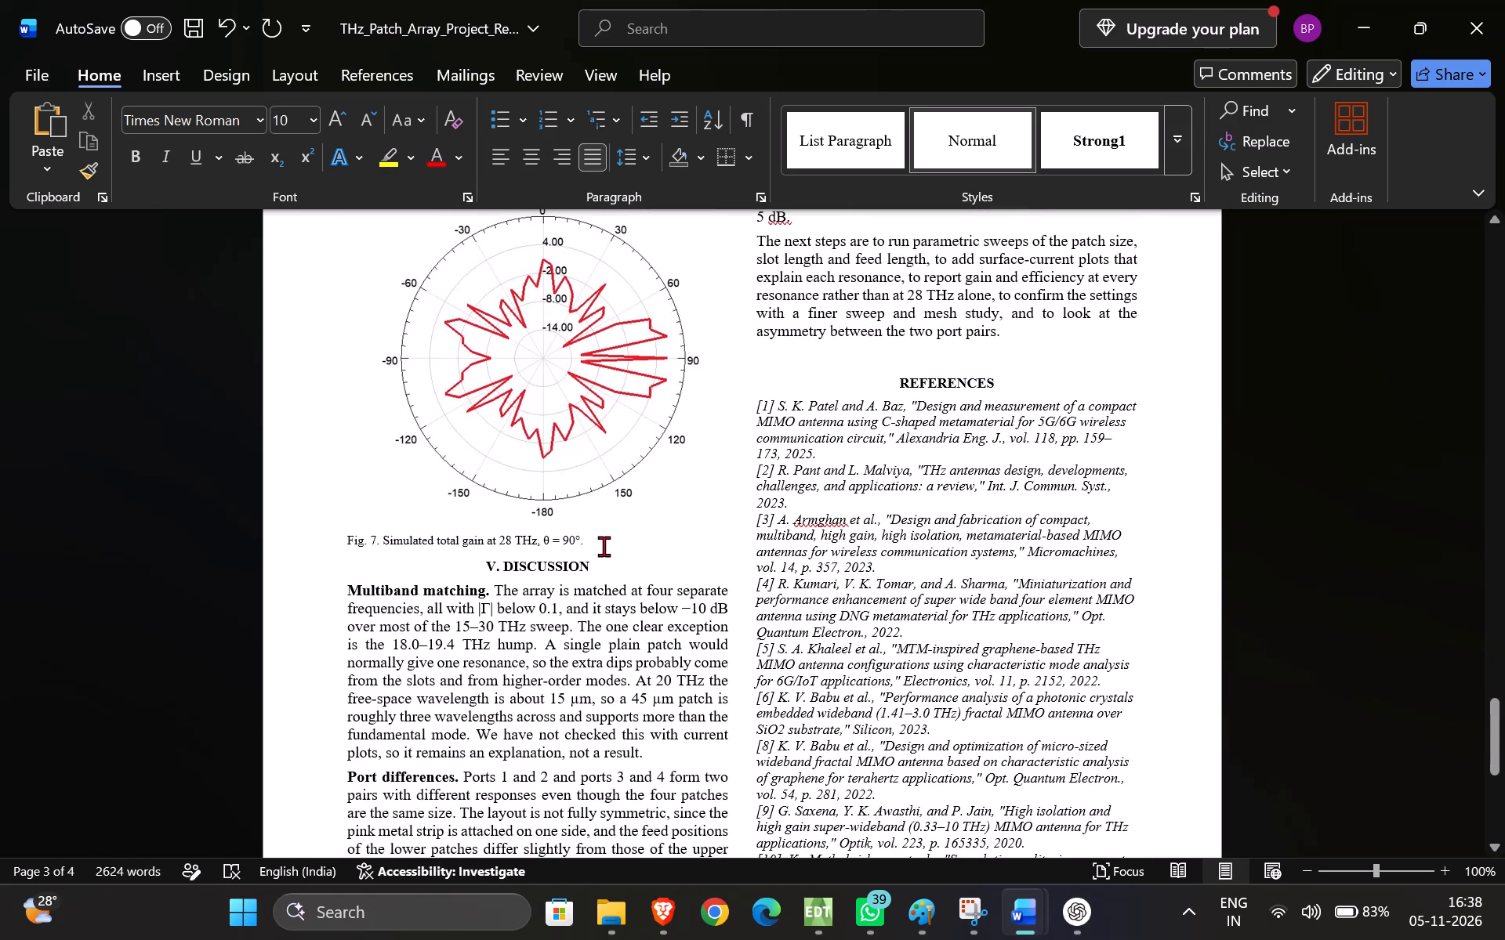
click(377, 539)
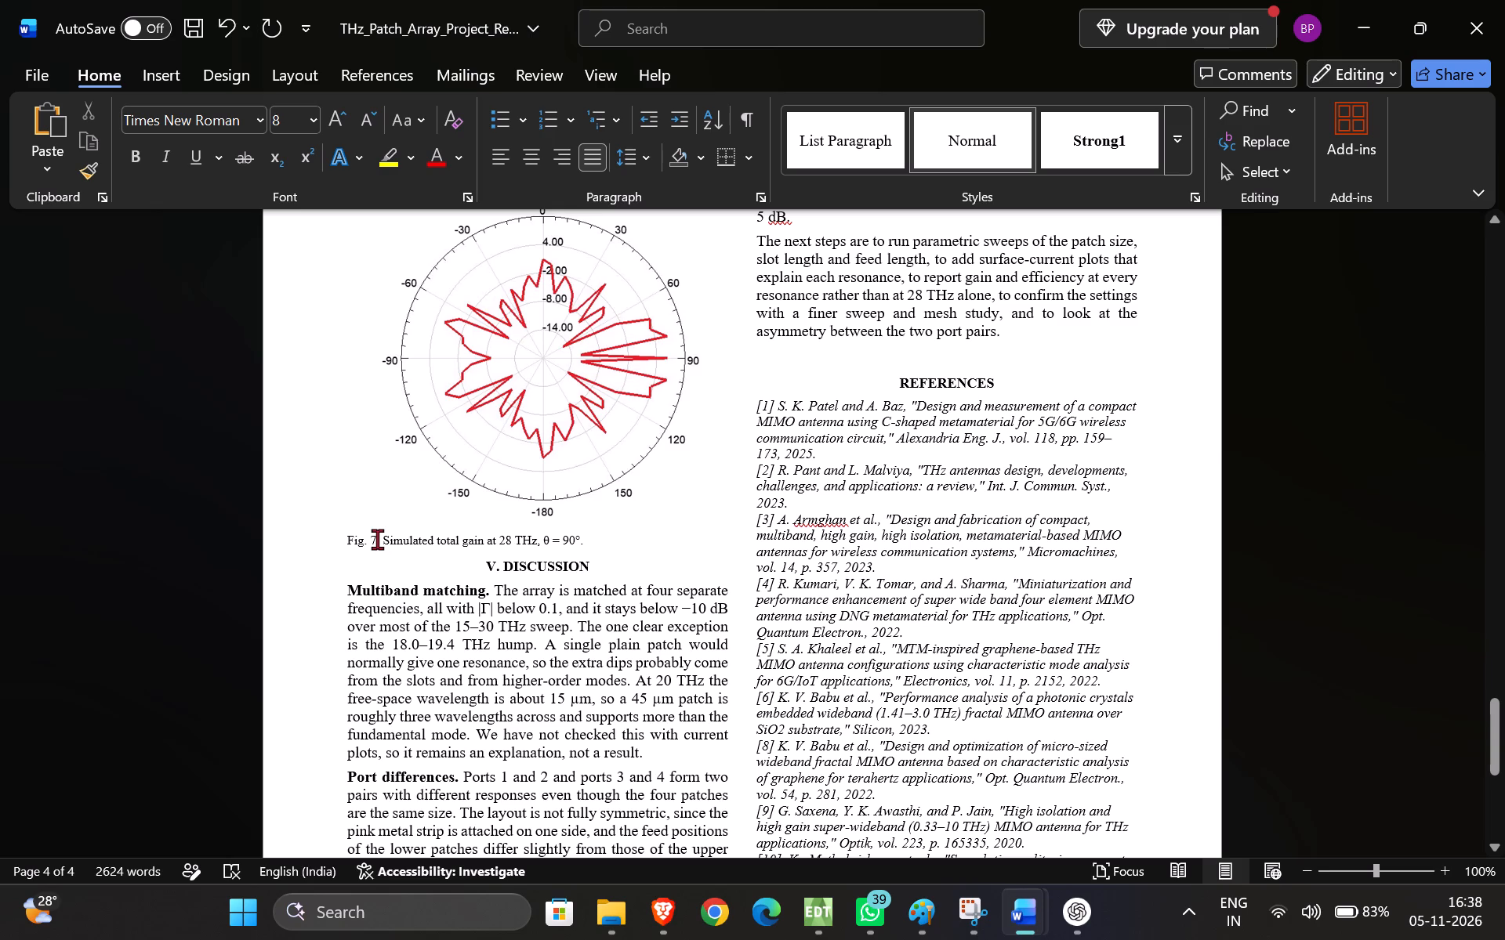
key(BackSpace)
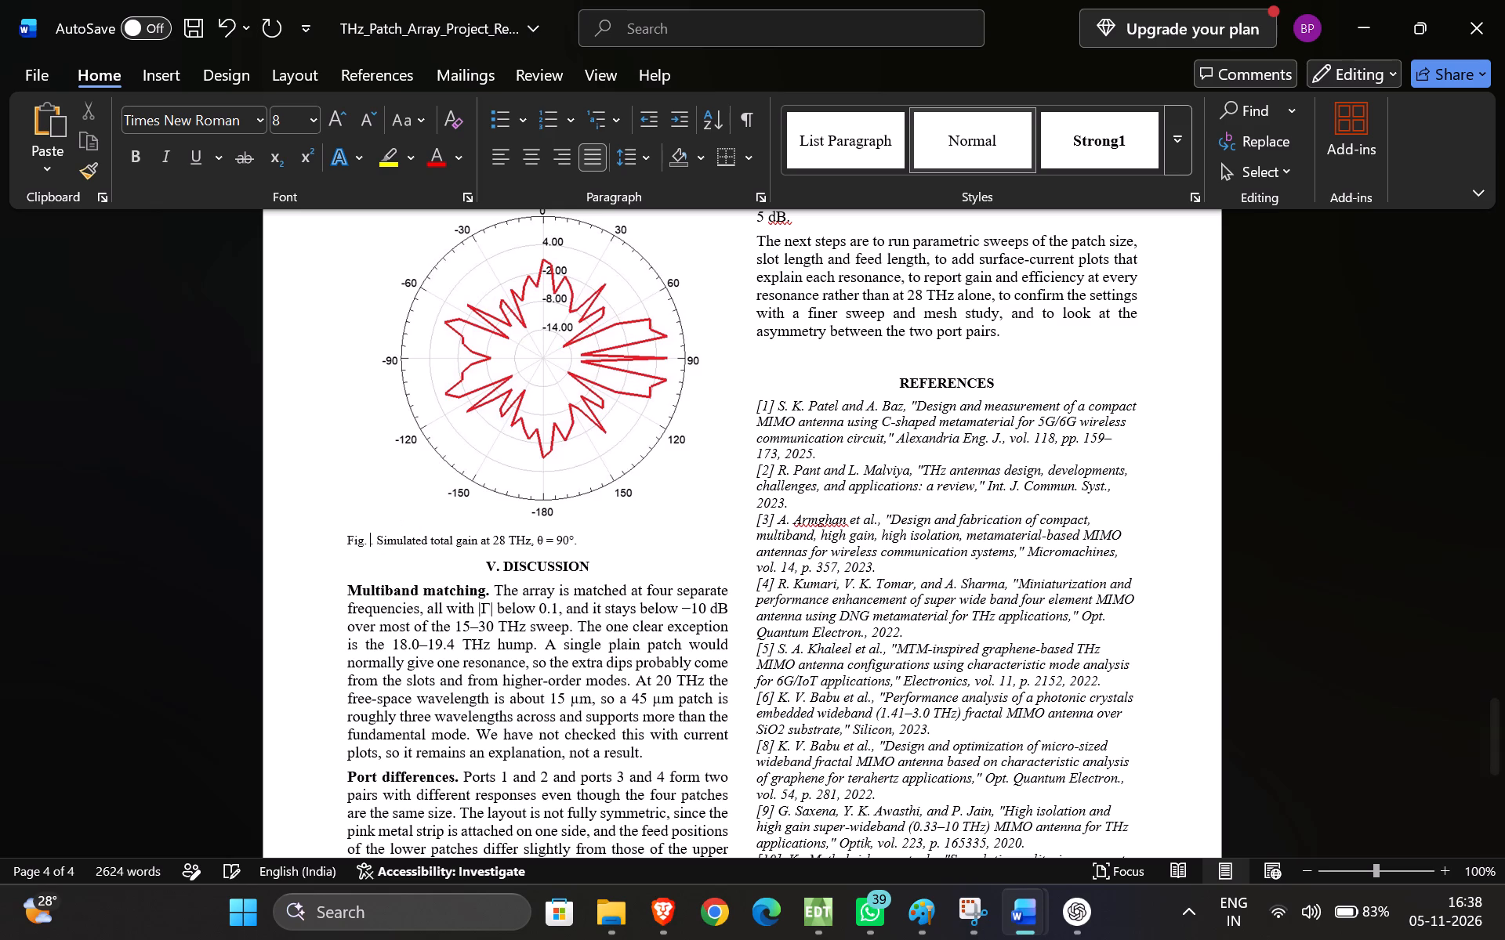
key(8)
Centre the Fig. 8 caption below the polar gain plot.
drag(584, 537, 317, 544)
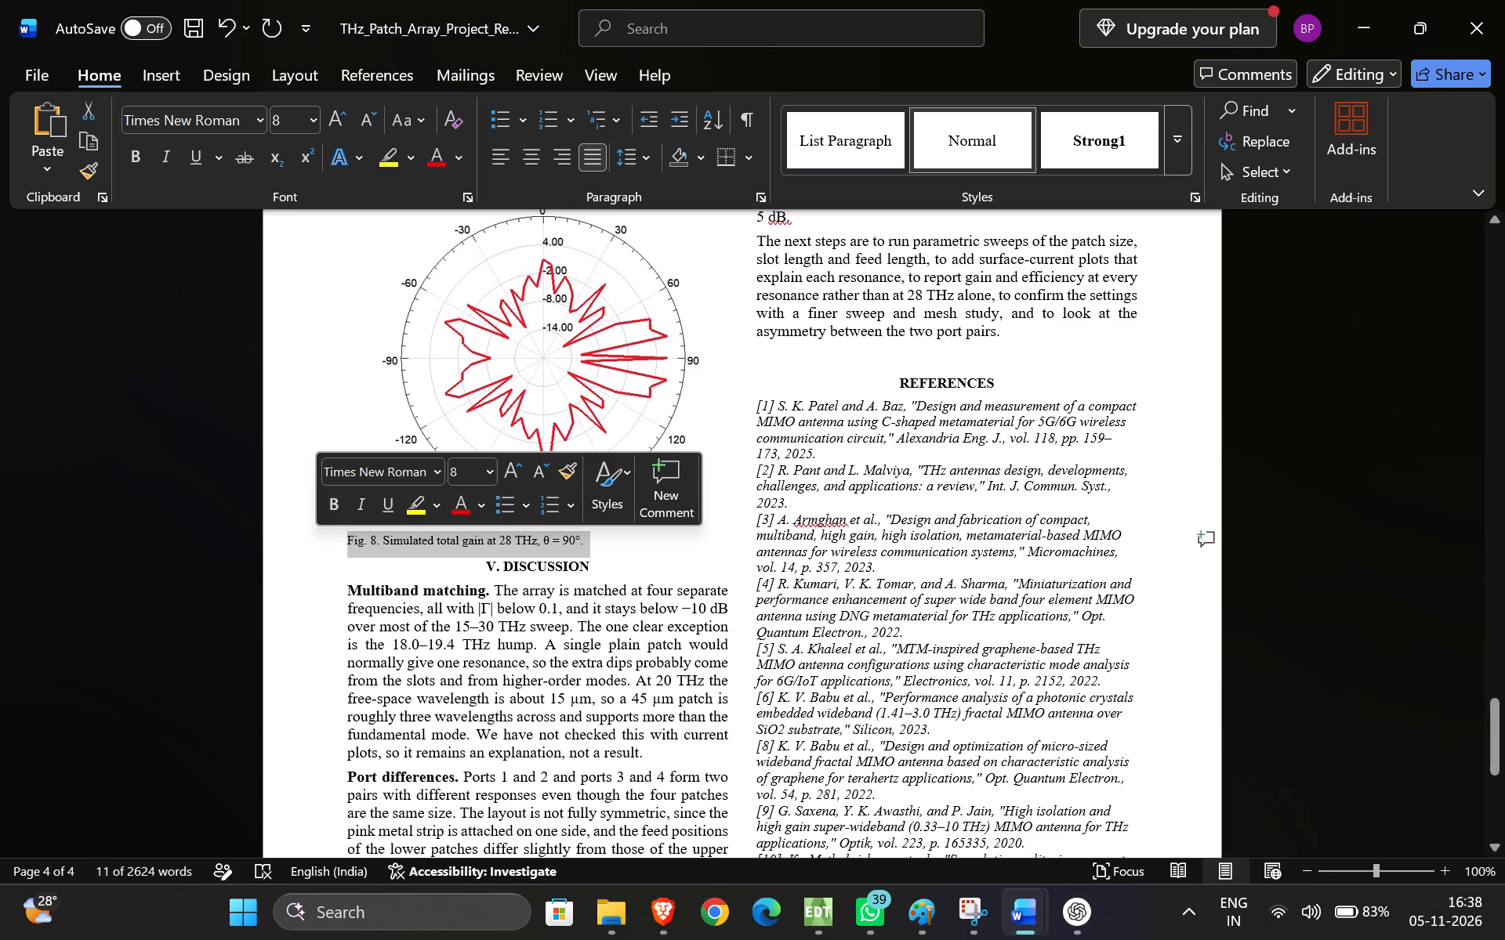
key(space)
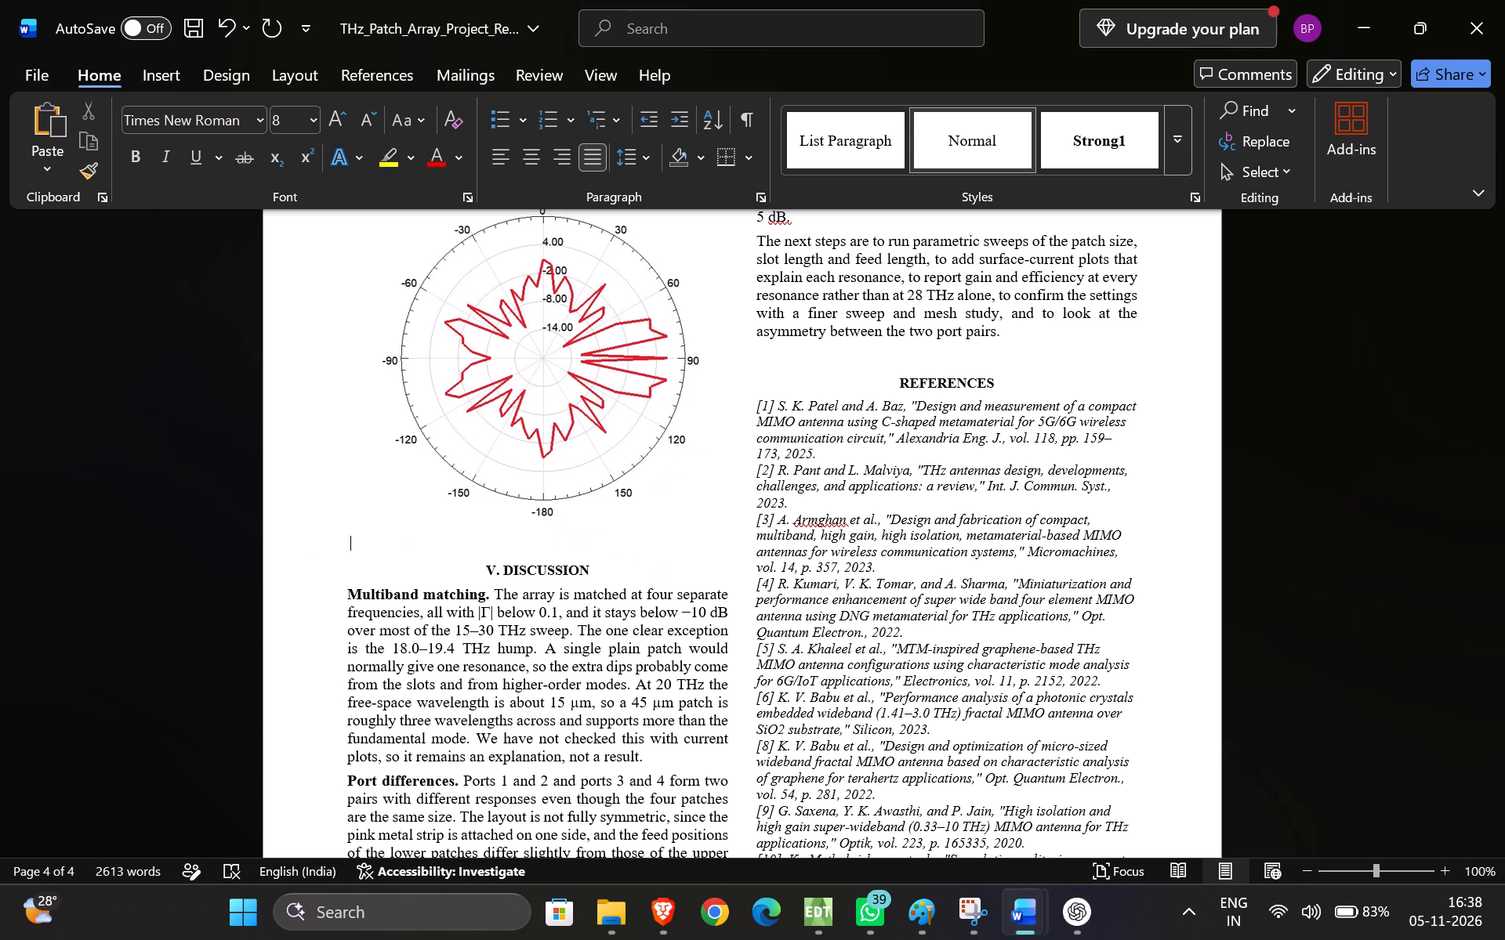
key(ctrl+z)
click(524, 167)
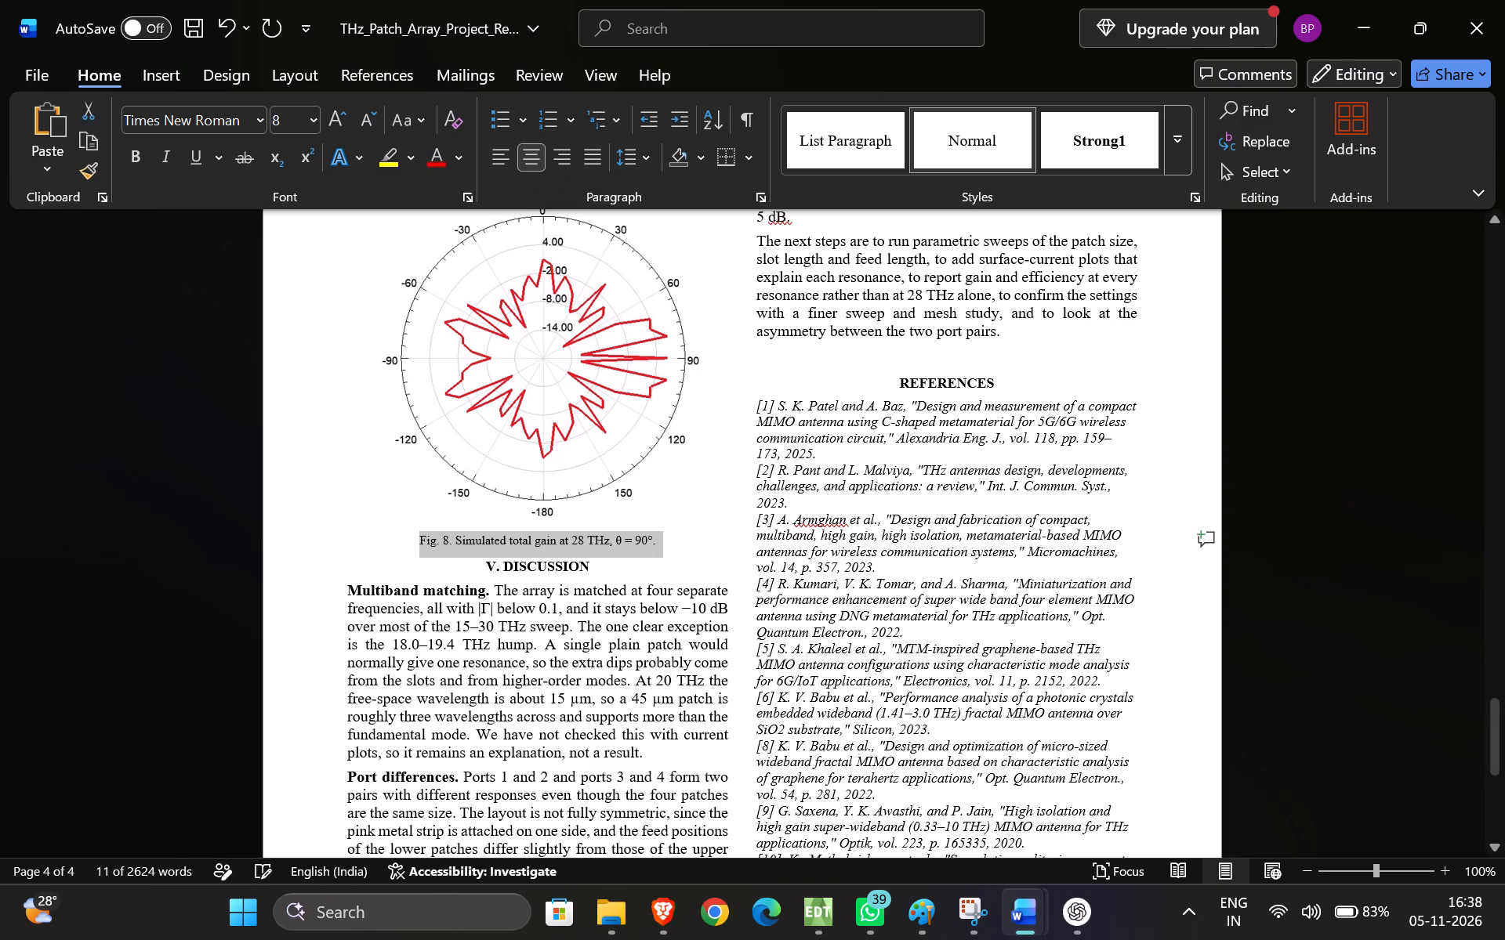
click(672, 512)
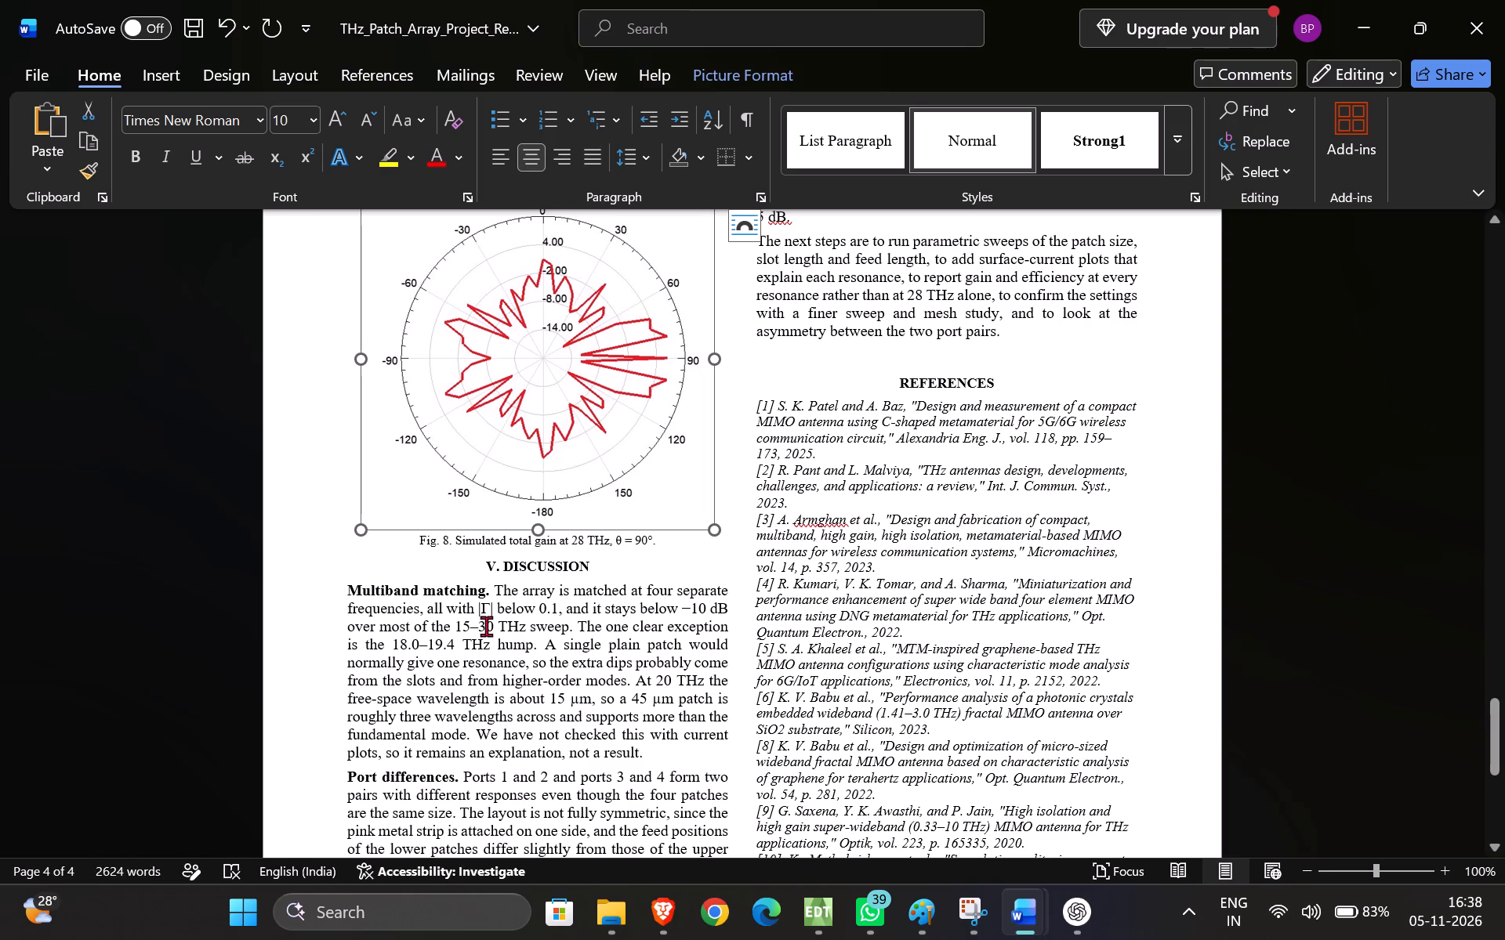
Make the heading "VI. CONCLUSION AND FUTURE SCOPE" bold.
scroll(486, 626, down, 1)
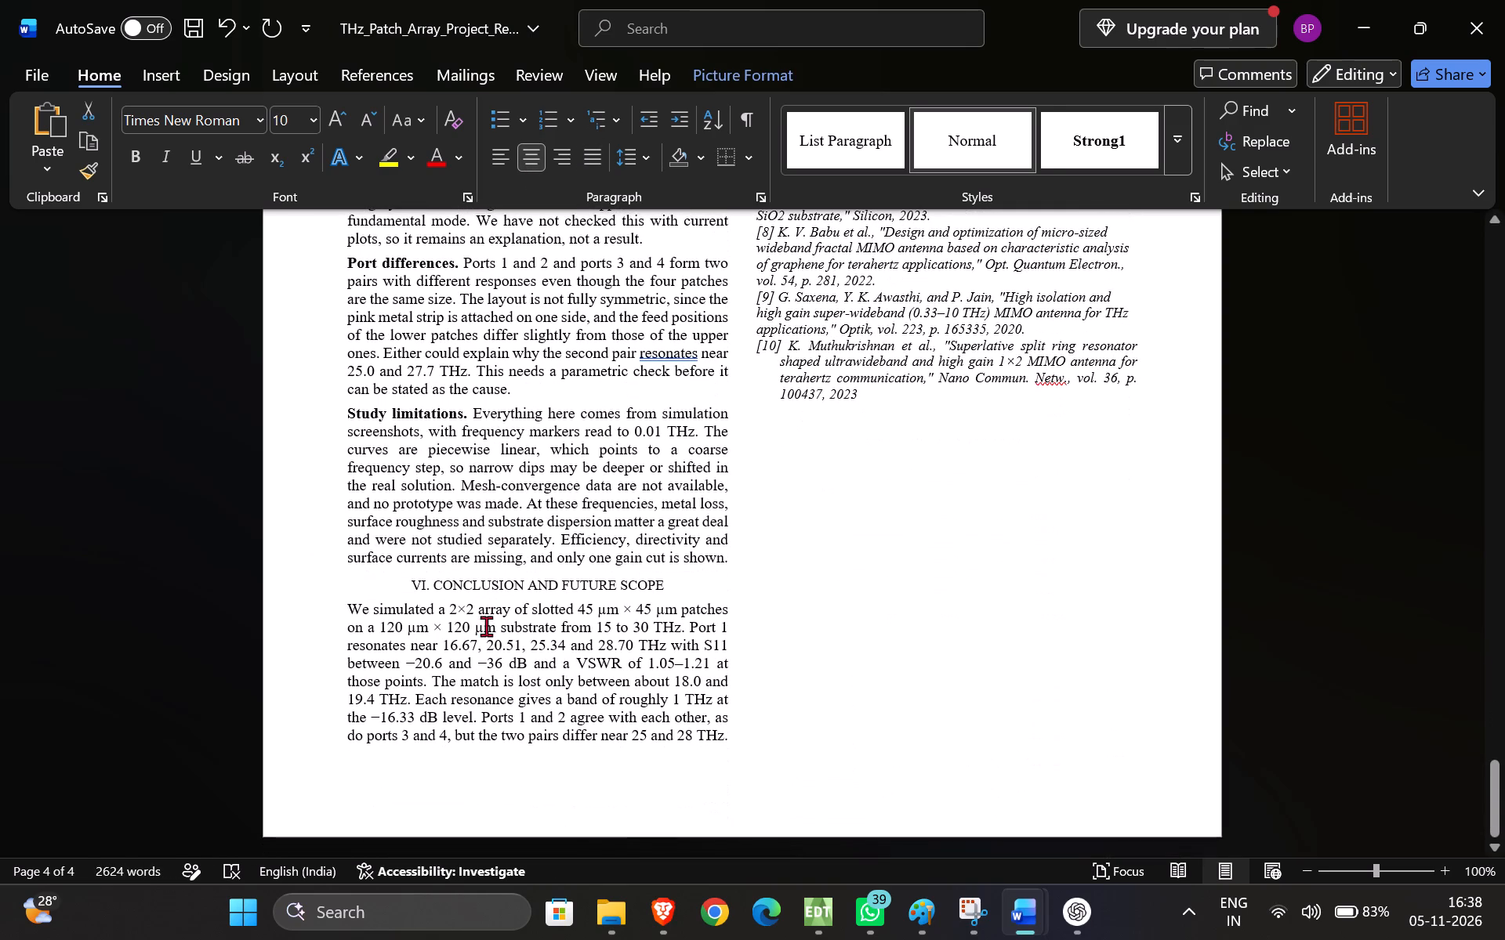
scroll(486, 626, down, 1)
drag(673, 578, 399, 602)
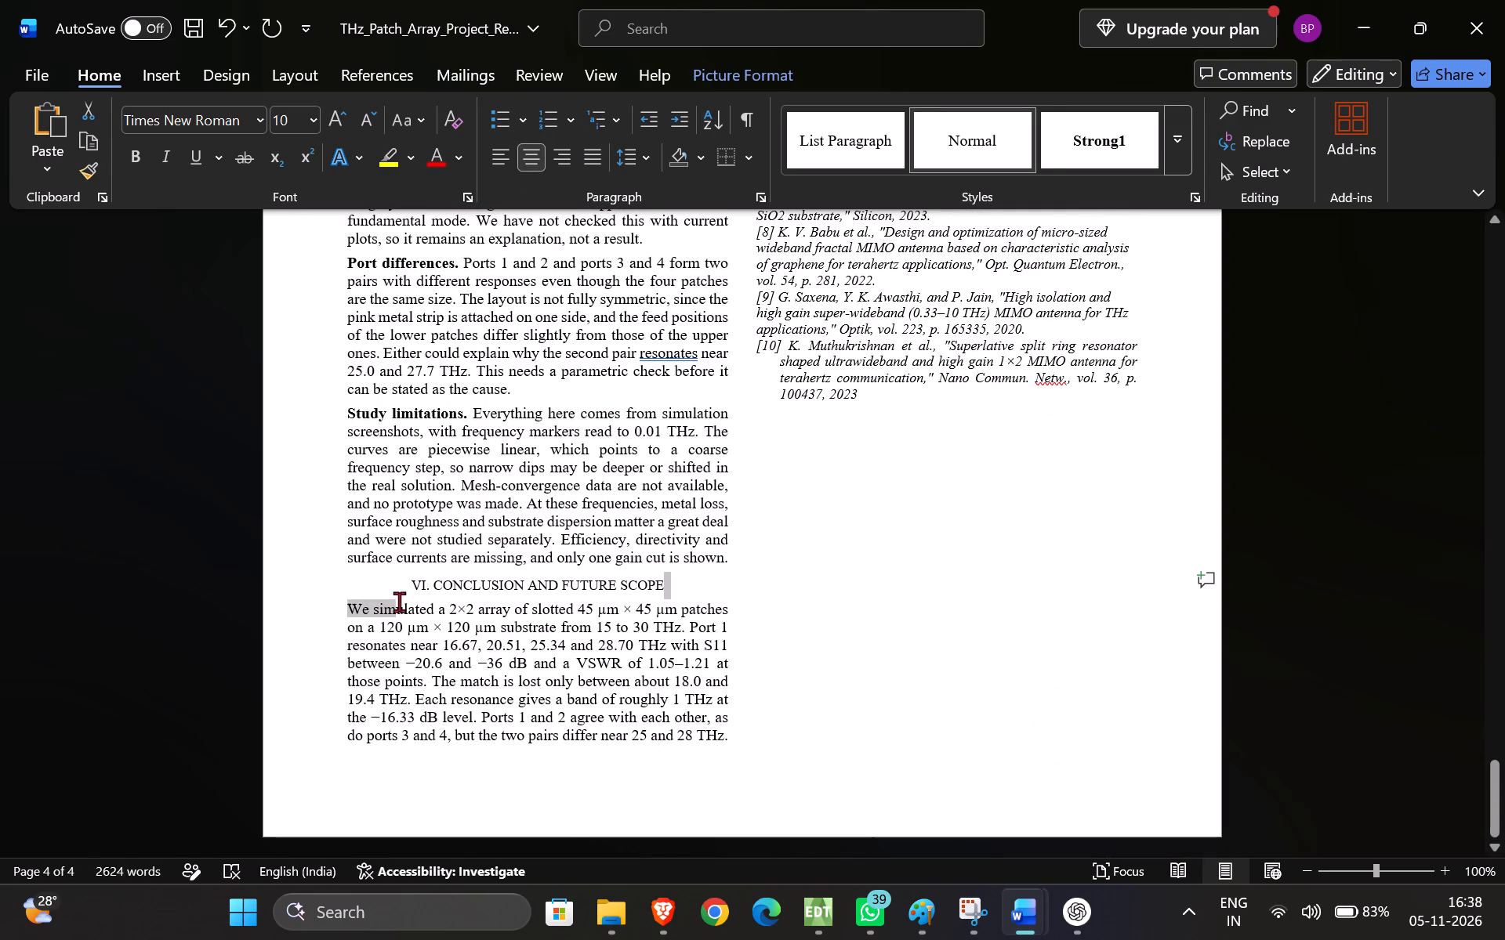
drag(399, 602, 413, 591)
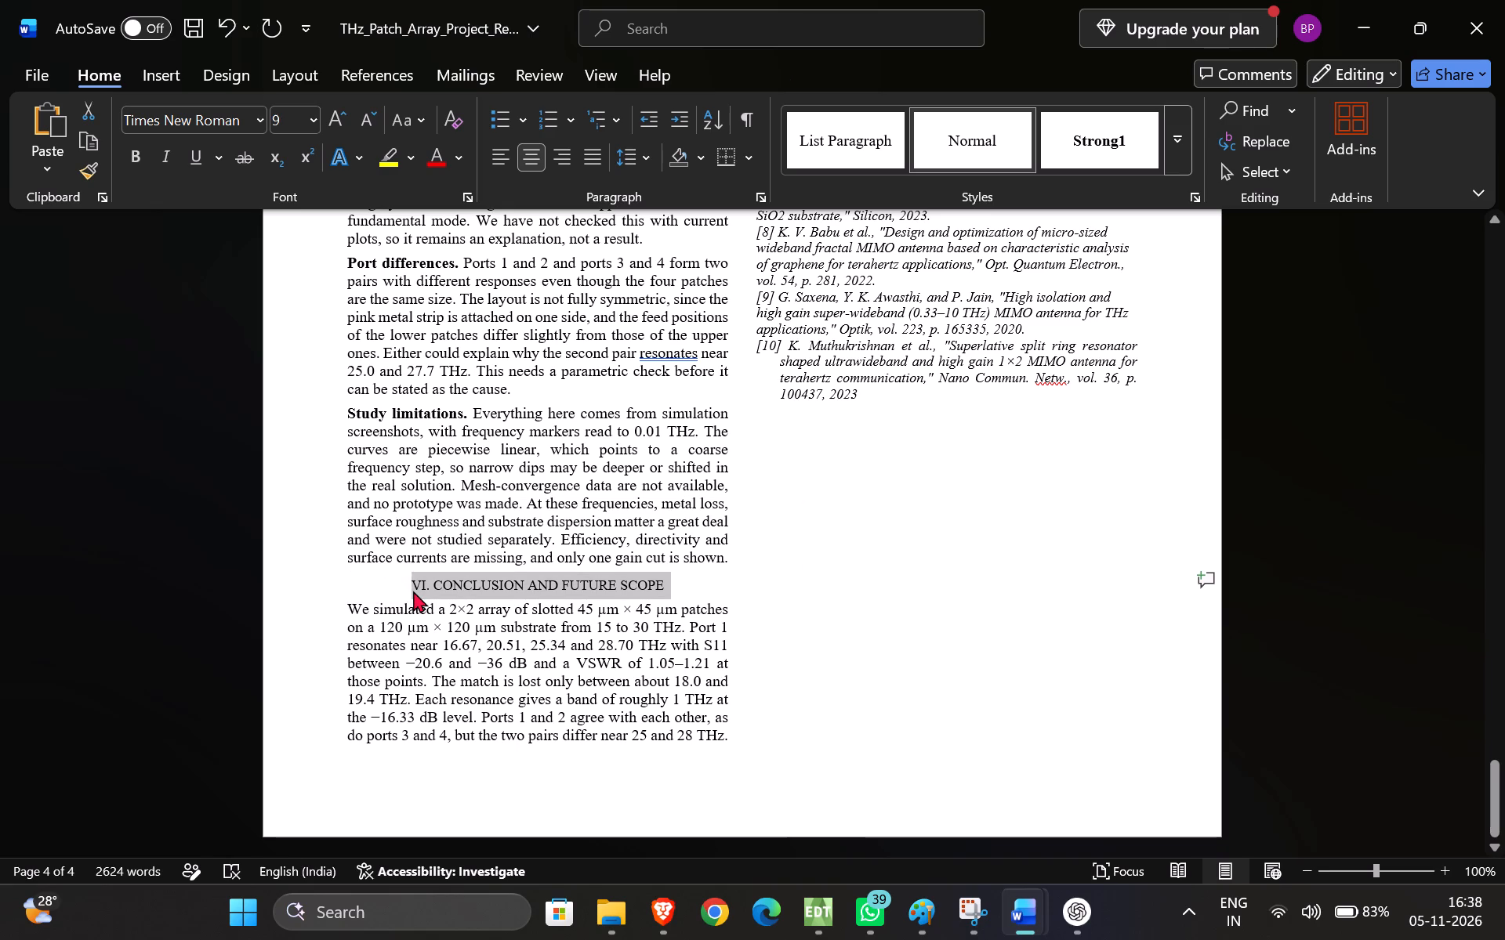
key(ctrl+b)
click(814, 643)
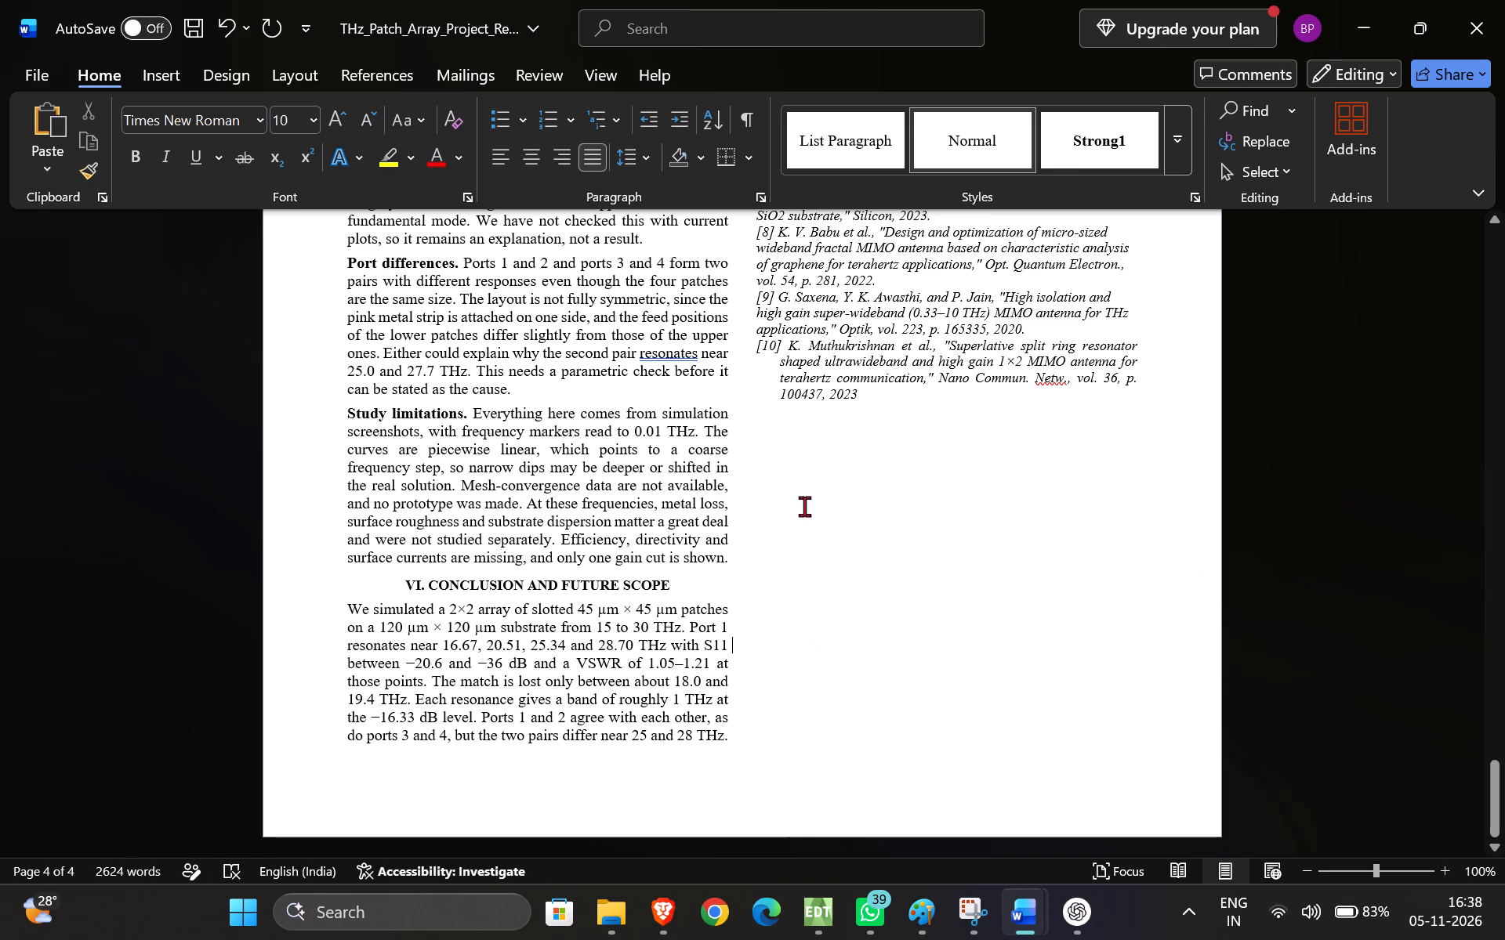
Look back over the VSWR figures, Table II and the simulation results text on page 3.
scroll(802, 513, up, 2)
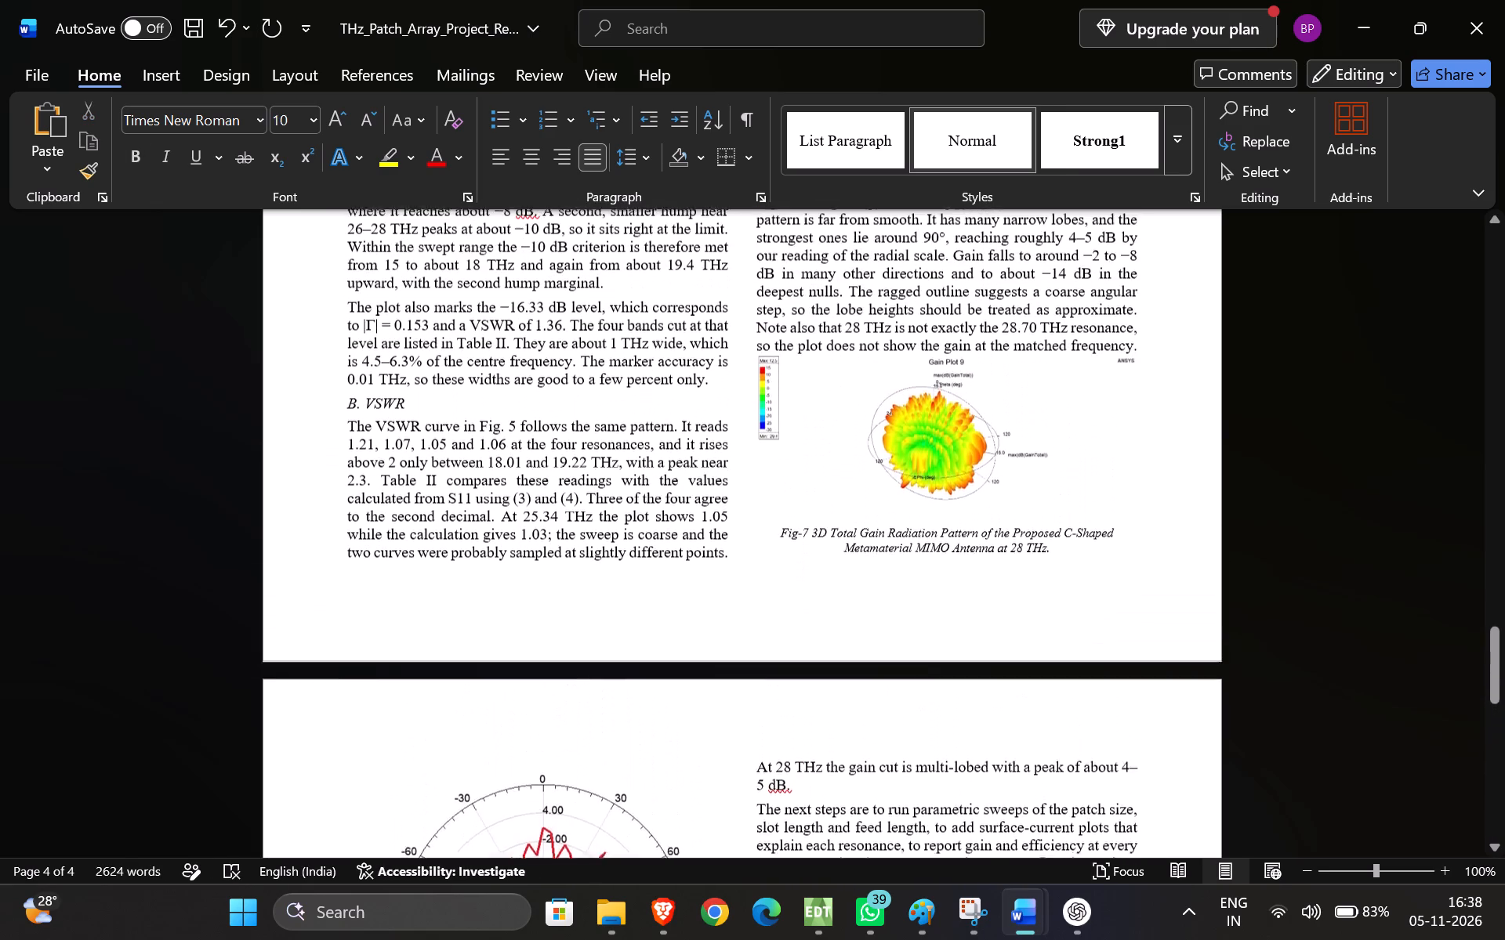
scroll(802, 513, up, 2)
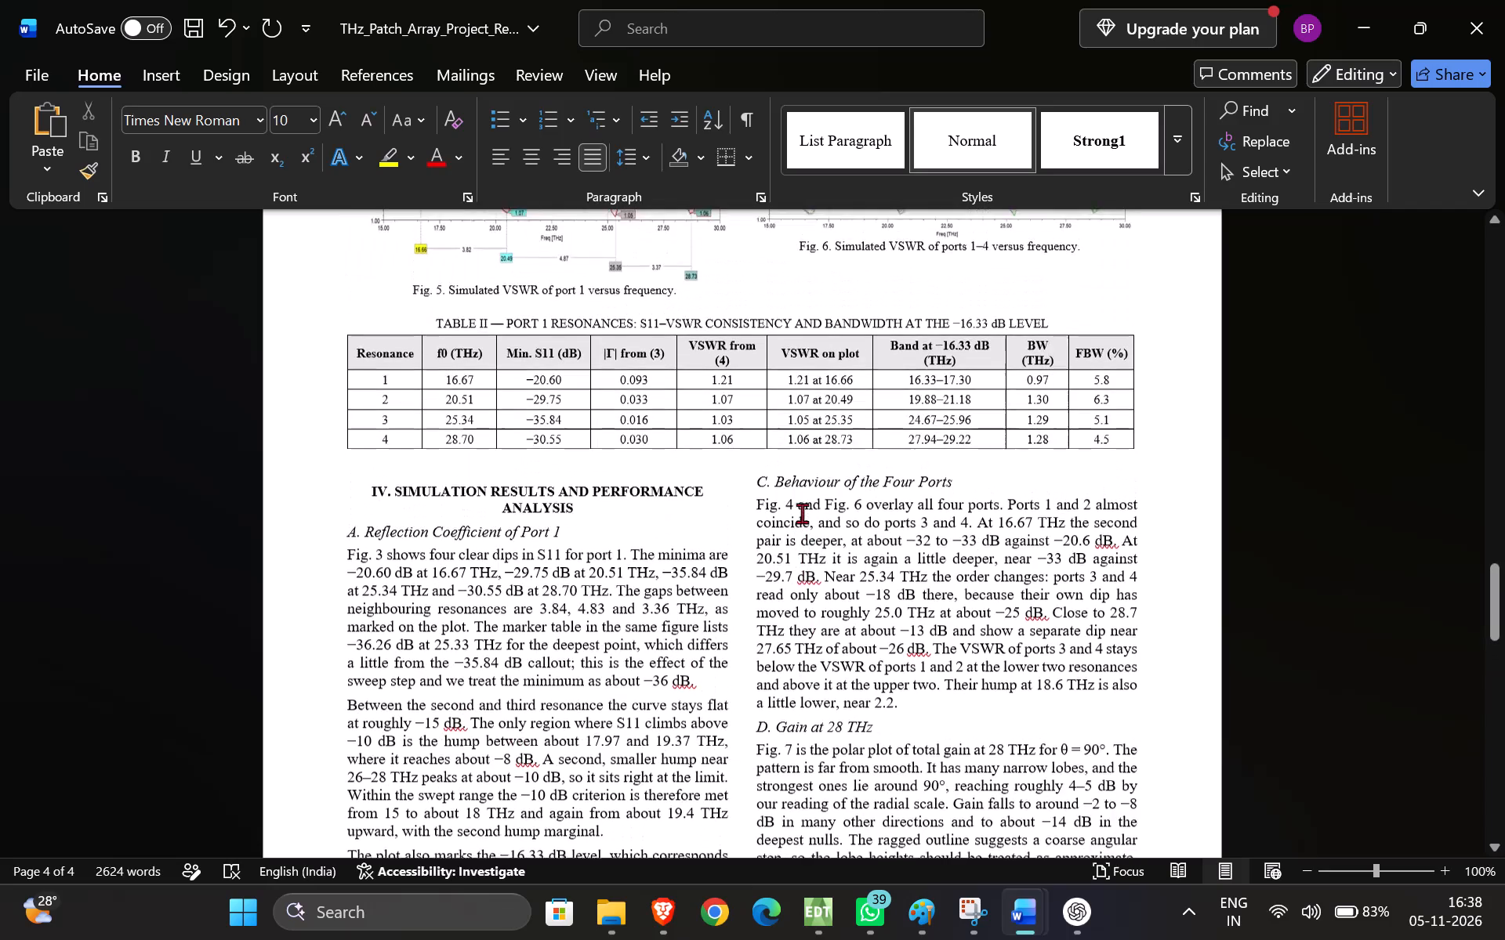
scroll(802, 513, up, 1)
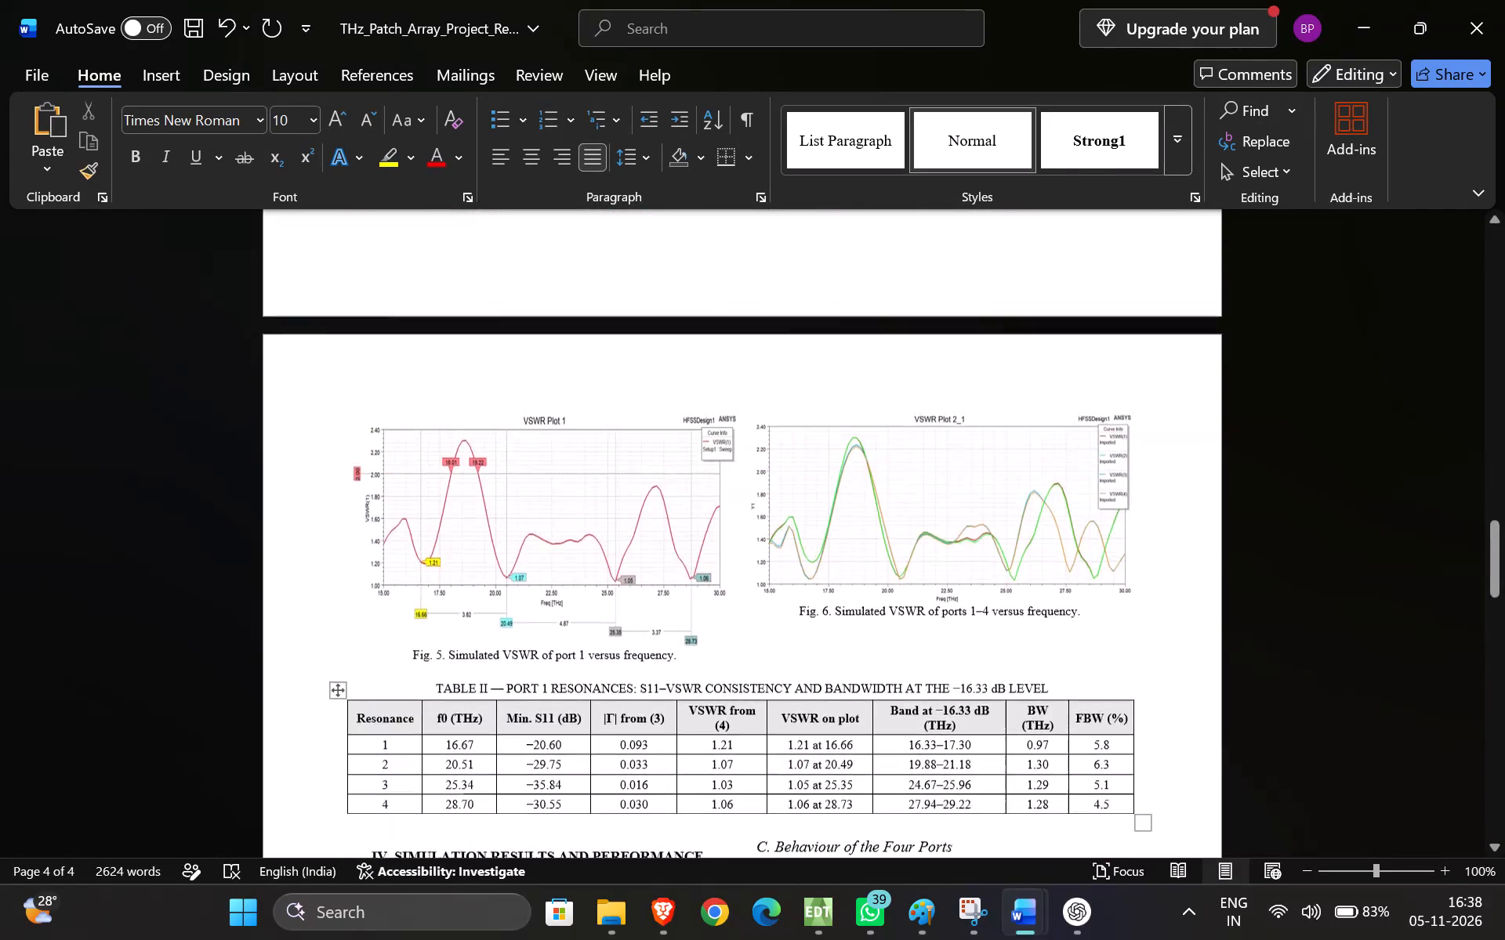
scroll(802, 513, down, 1)
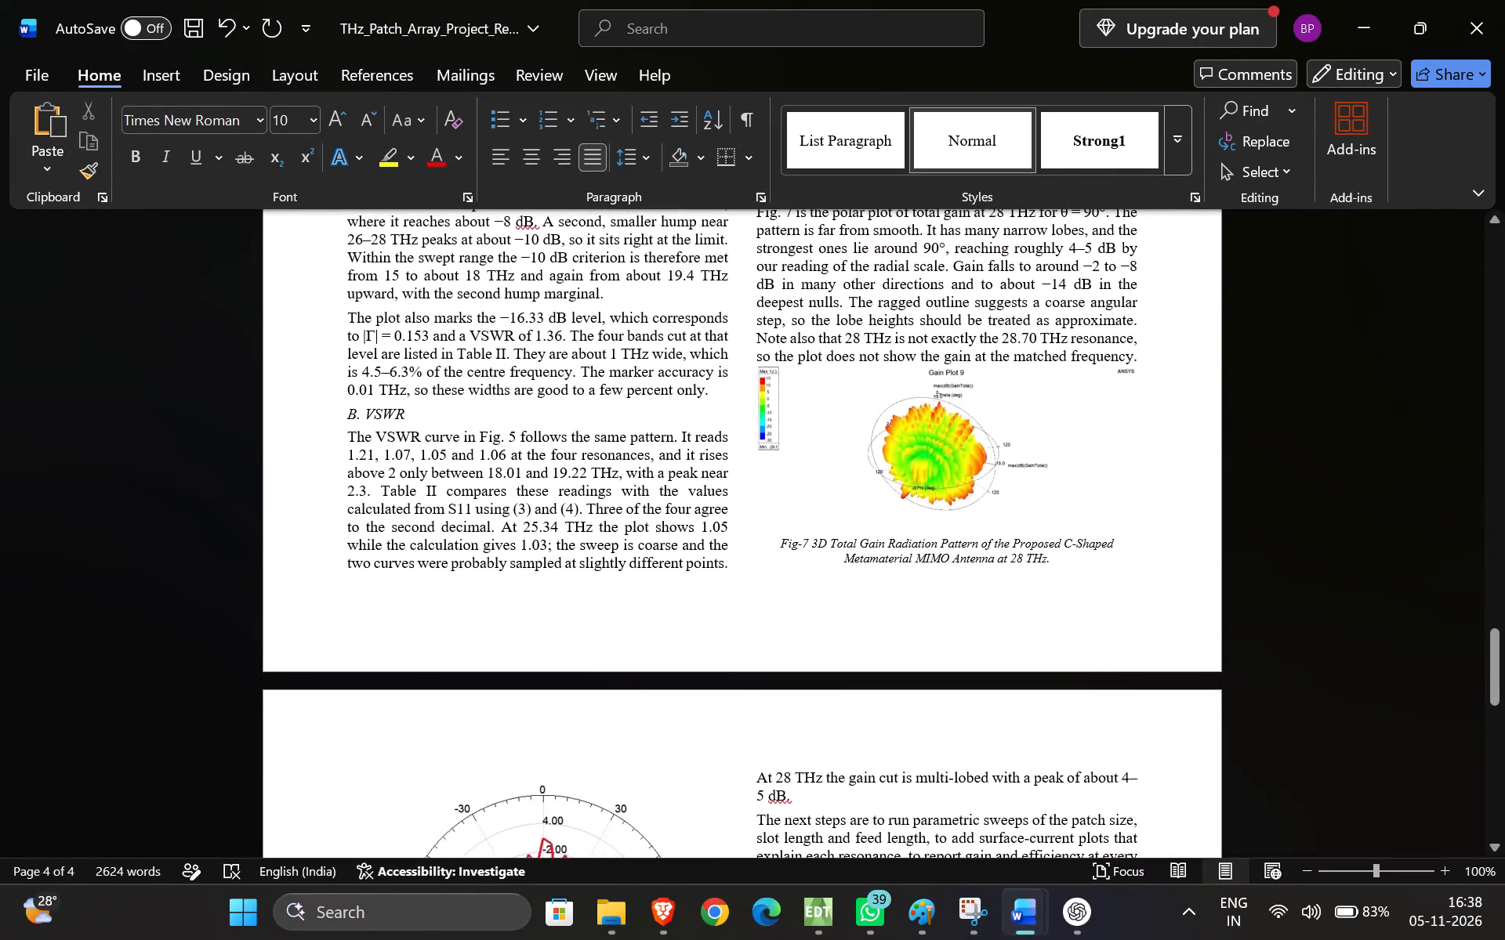
scroll(802, 513, down, 1)
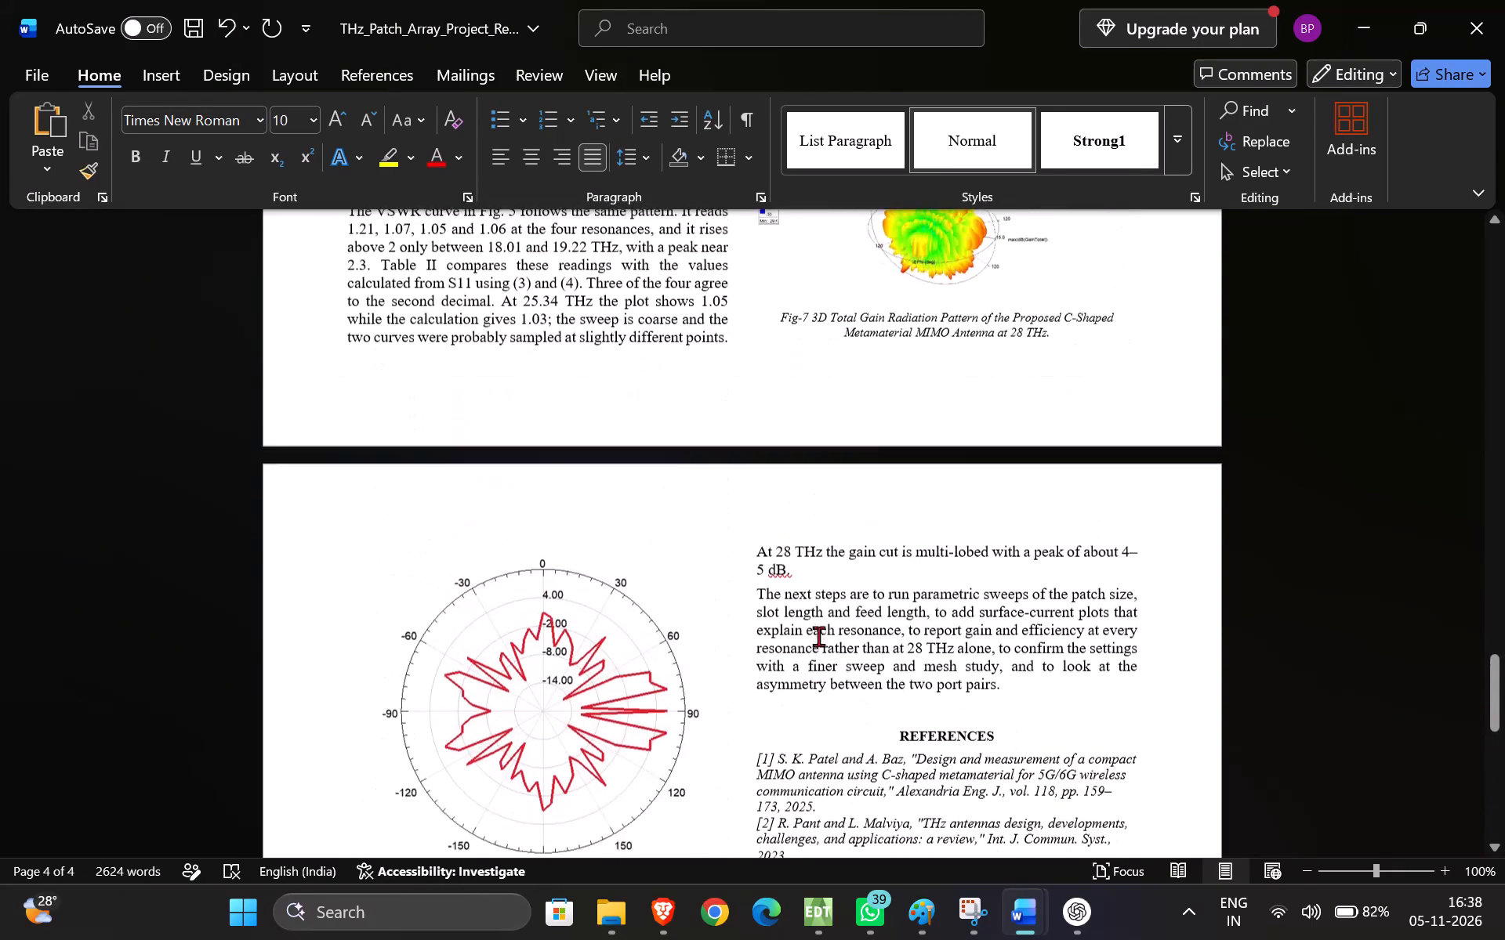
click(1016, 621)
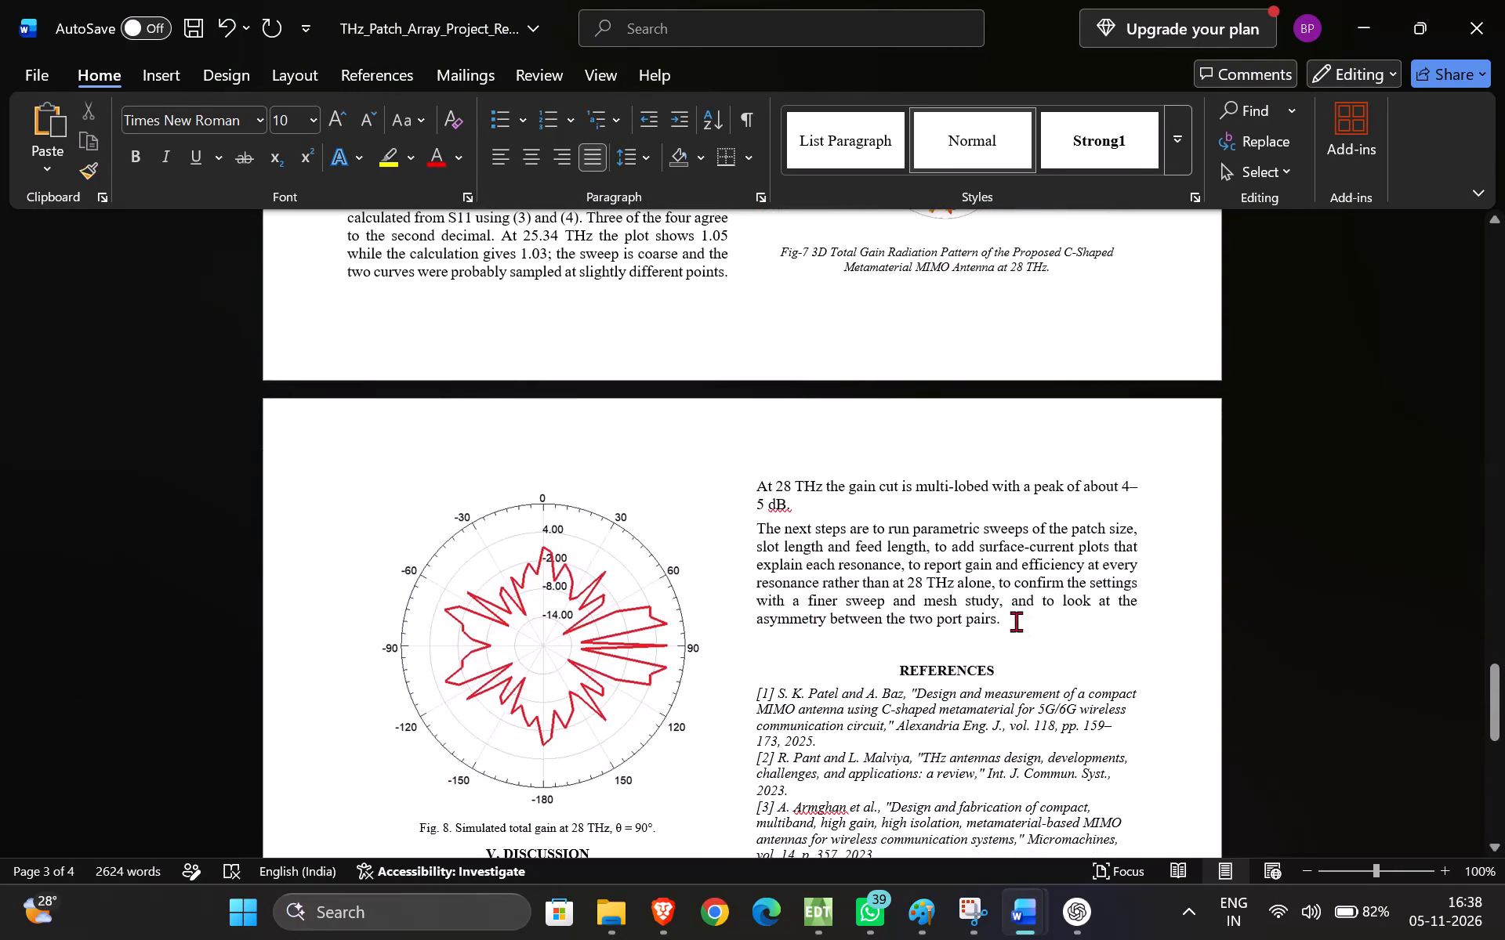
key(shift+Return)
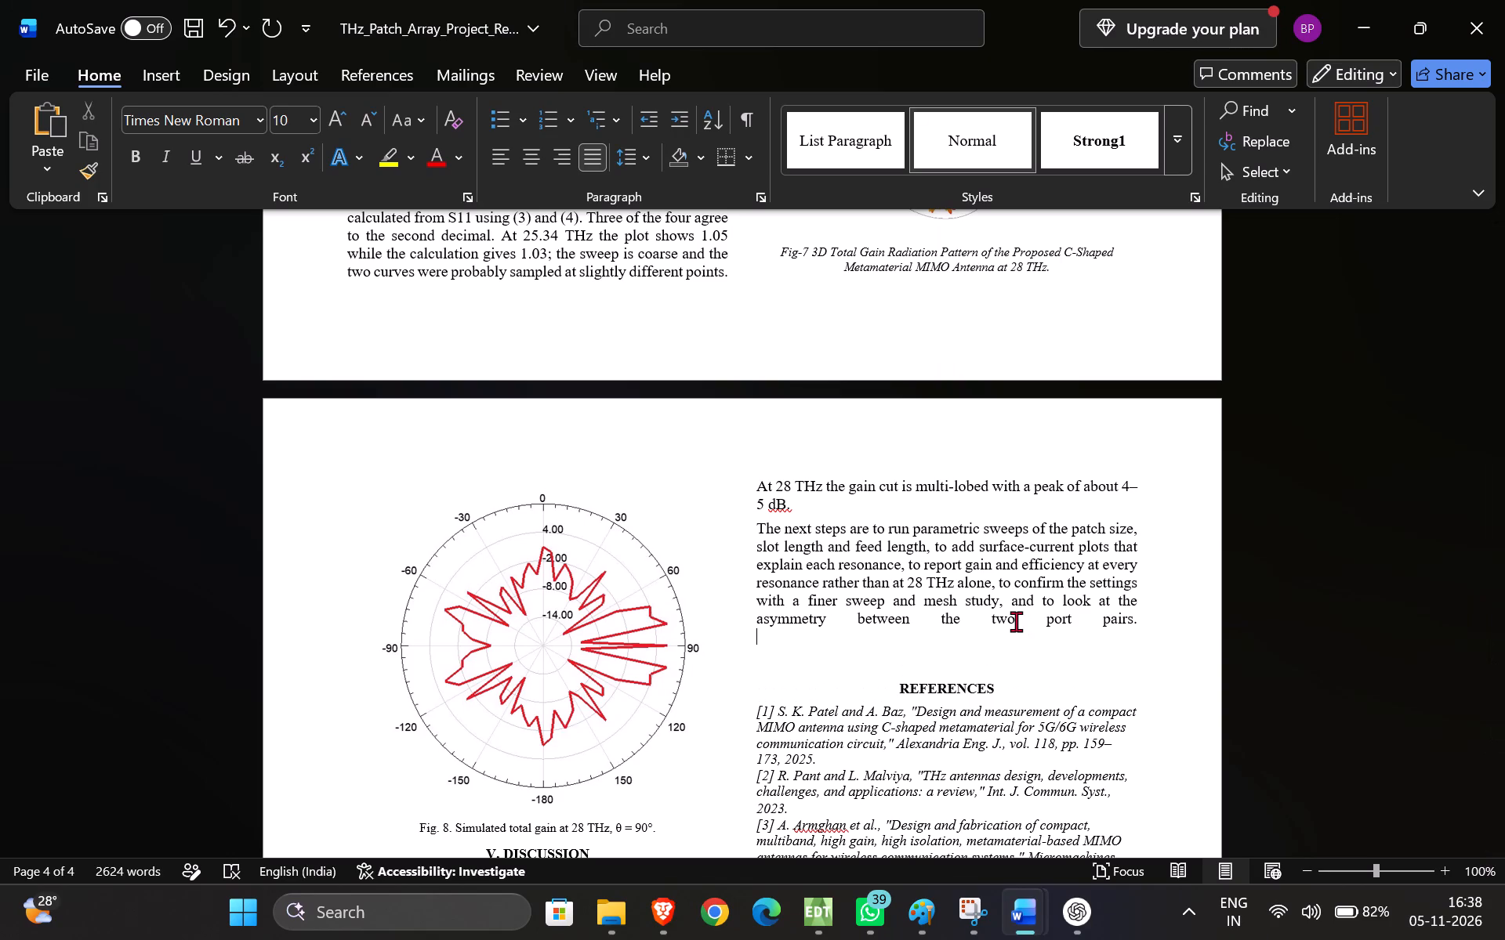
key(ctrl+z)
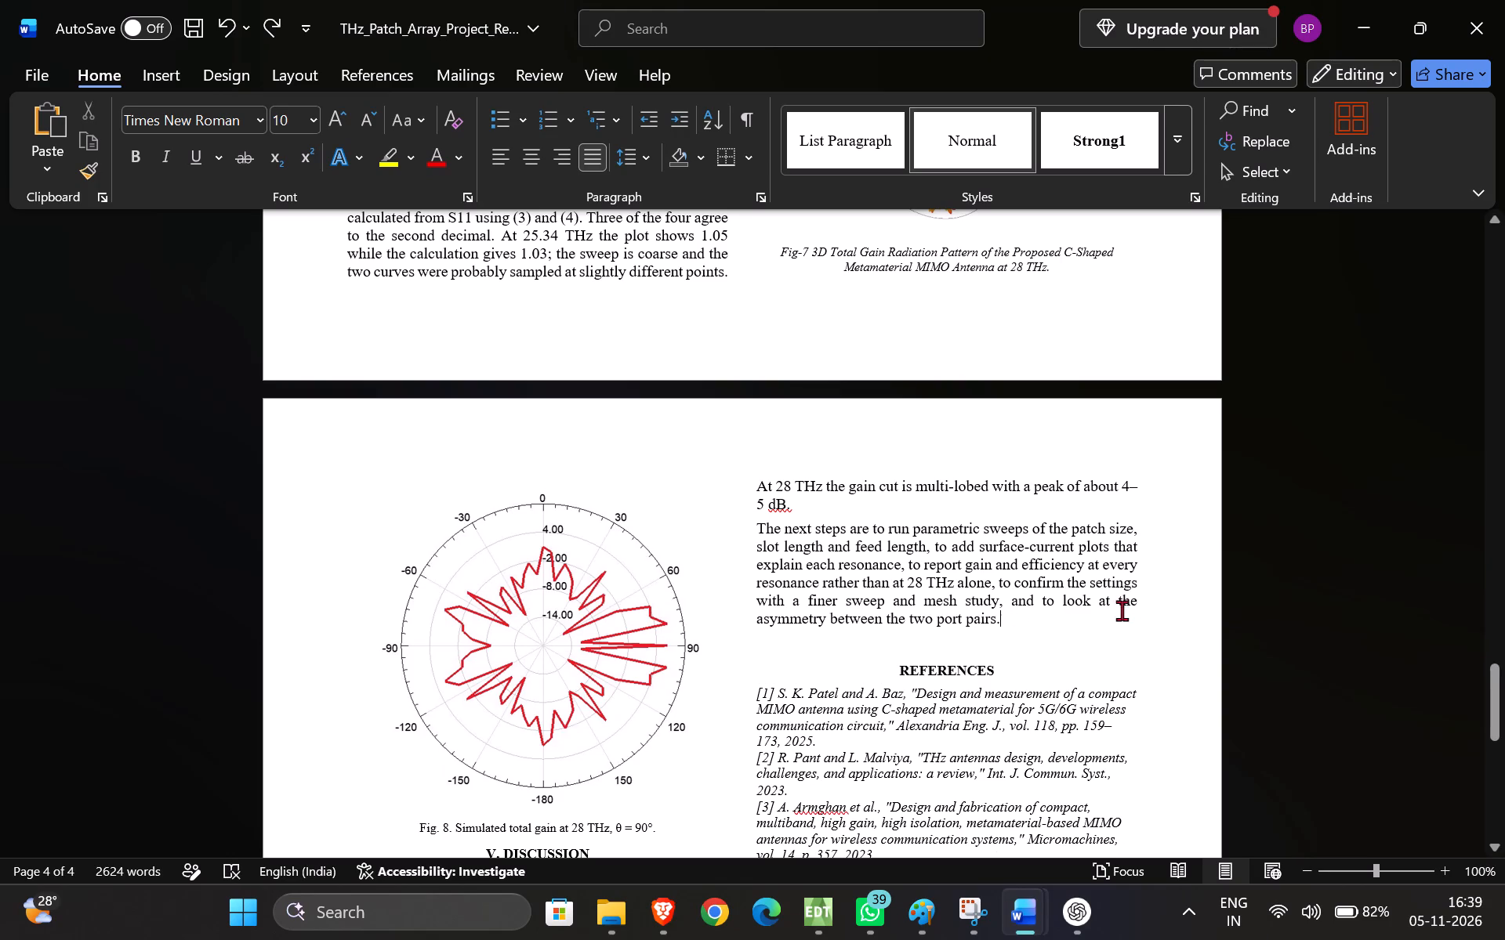
click(1130, 620)
key(space)
key(space)
key(space)
key(space)
key(space)
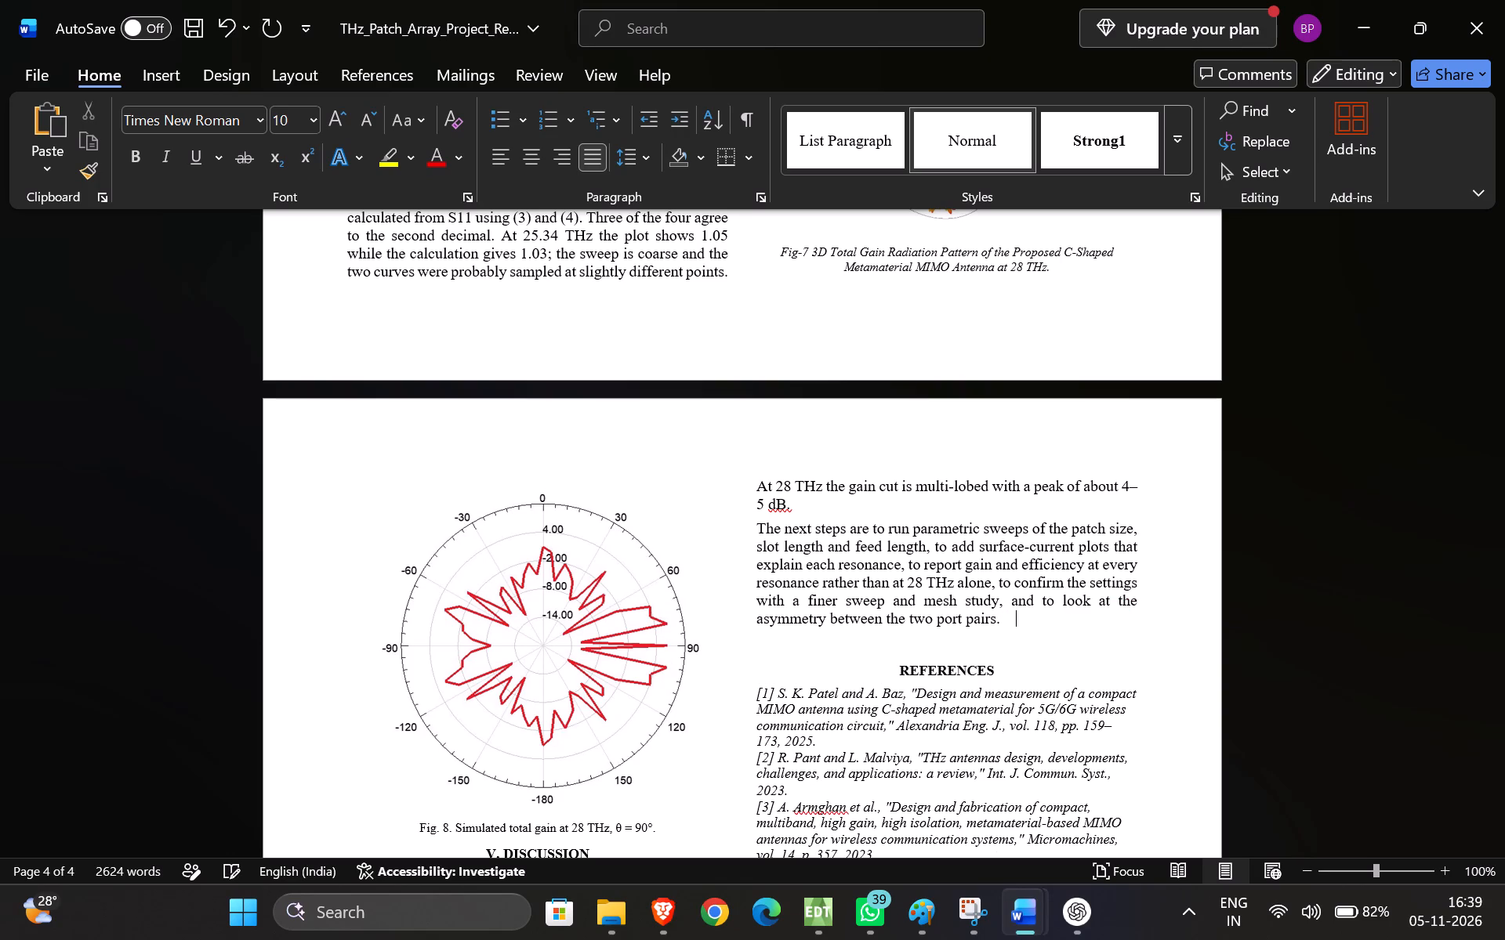
key(space)
key(space)
key(space)
key(space)
key(space)
key(space)
key(space)
key(space)
key(space)
key(space)
key(space)
key(space)
key(space)
key(space)
key(space)
key(Return)
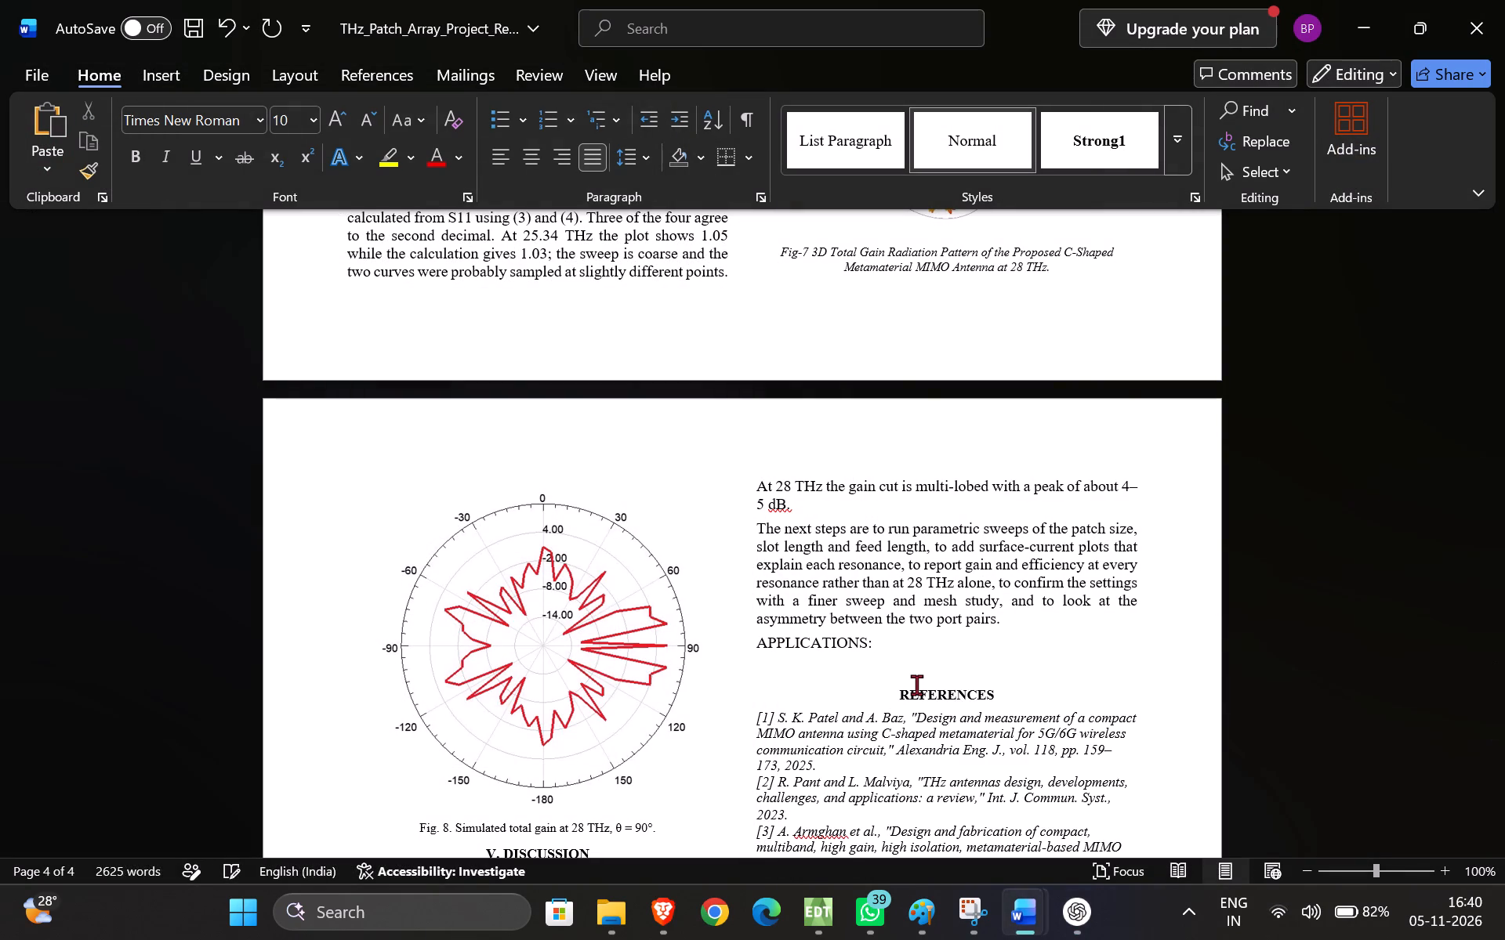
Paste the copied list of eight antenna applications, from 6G Wireless Communication to Smart Healthcare Systems, on a new line below "APPLICATIONS:".
key(Return)
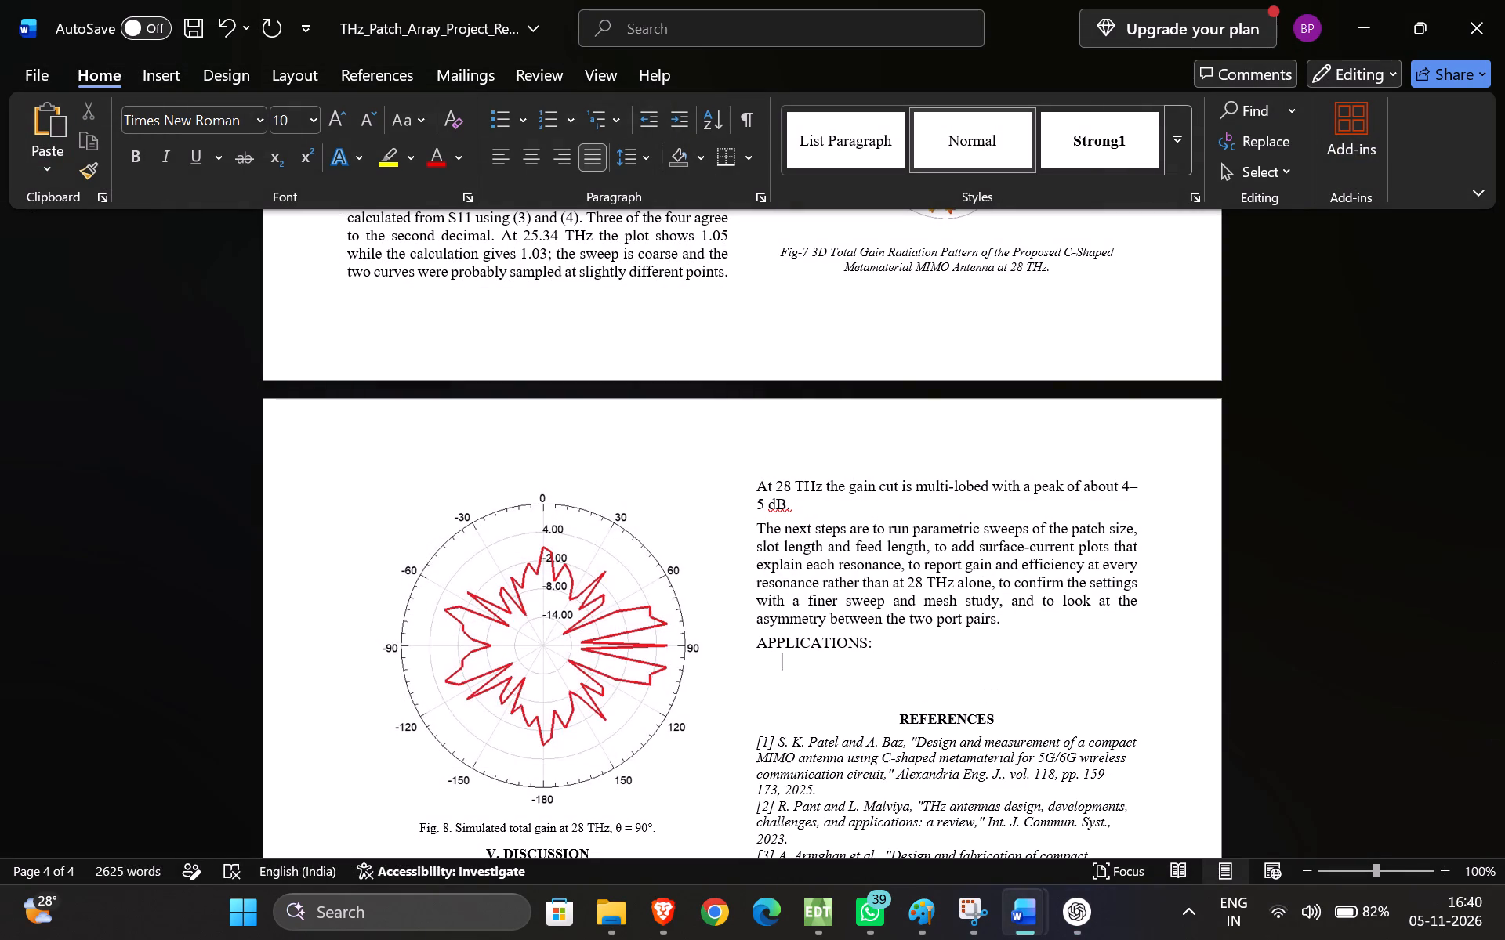
key(ctrl+v)
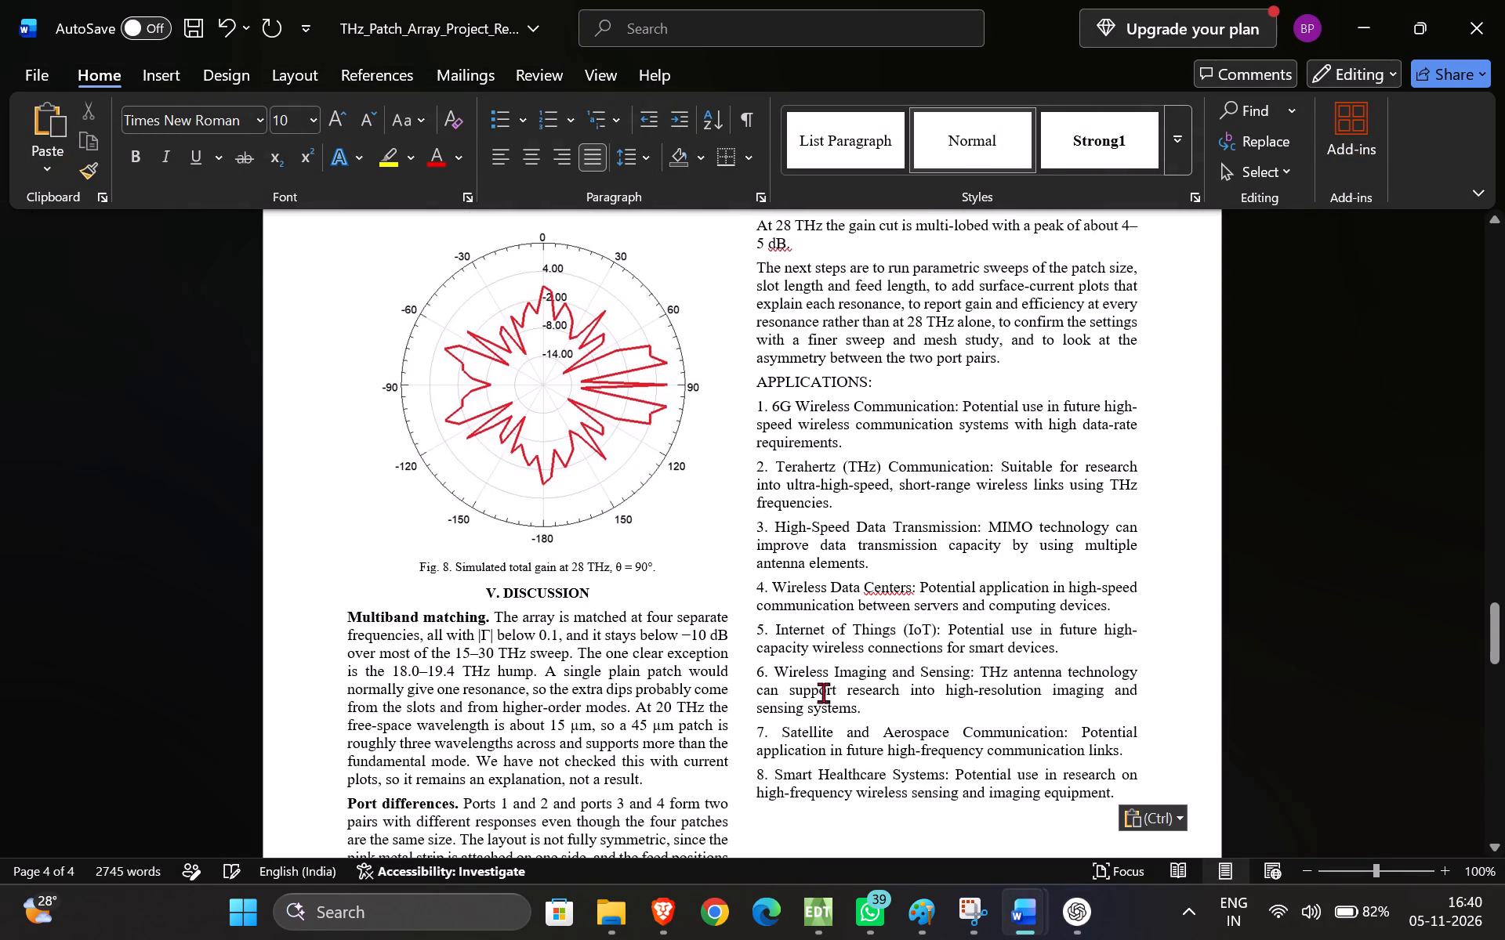
Remove the empty lines between the Smart Healthcare Systems item and the REFERENCES heading.
scroll(864, 638, down, 1)
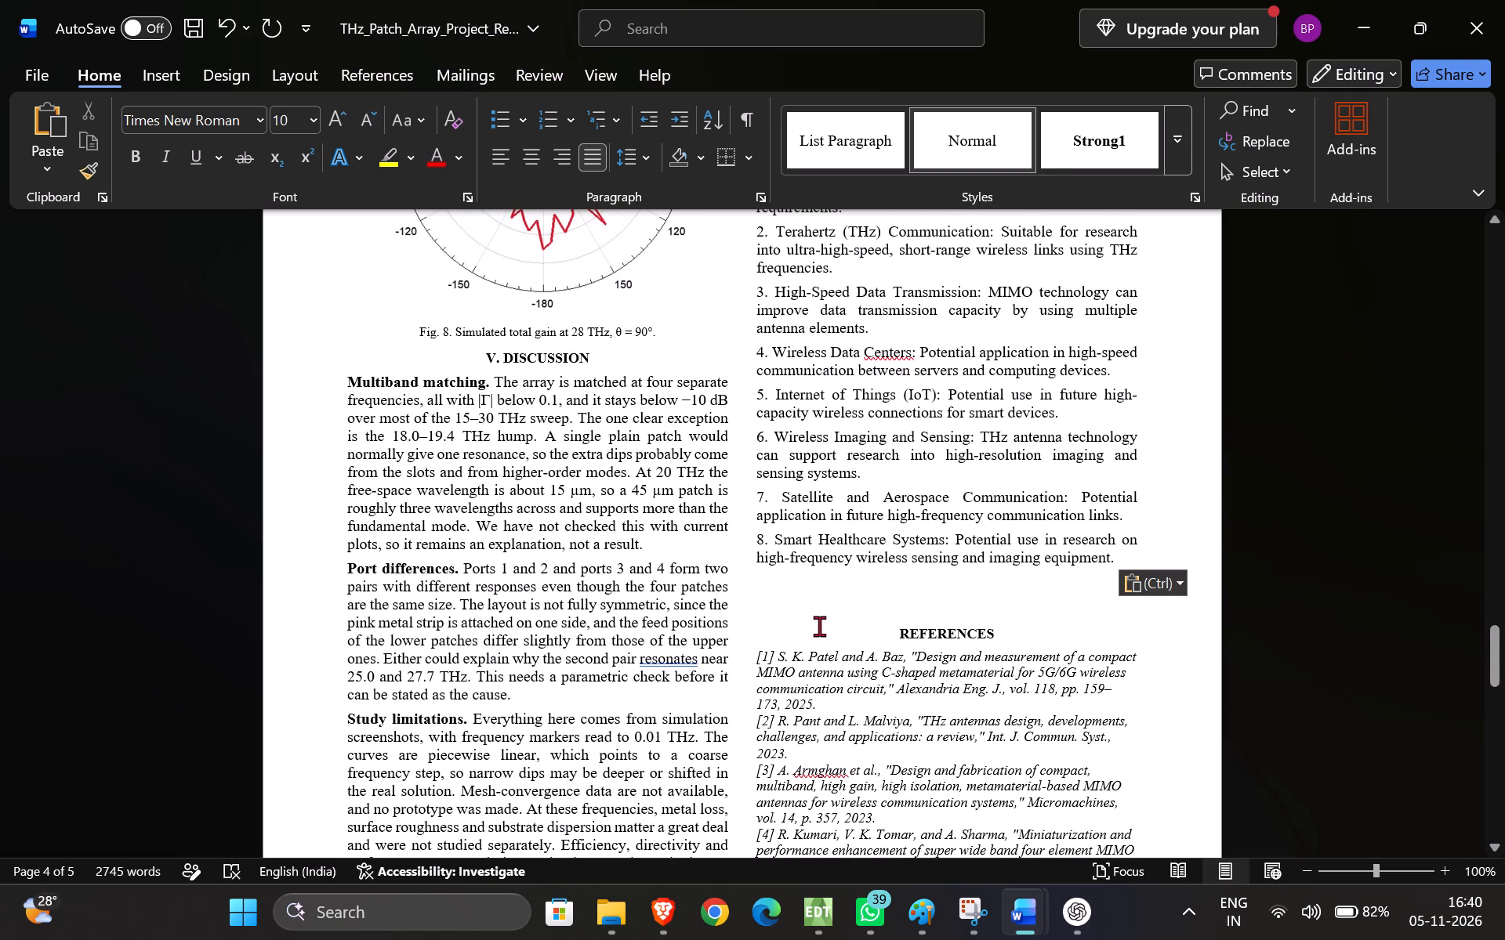
click(819, 626)
click(919, 602)
In the Word report, remove the blank space between application item 8 and the REFERENCES heading.
key(BackSpace)
key(BackSpace)
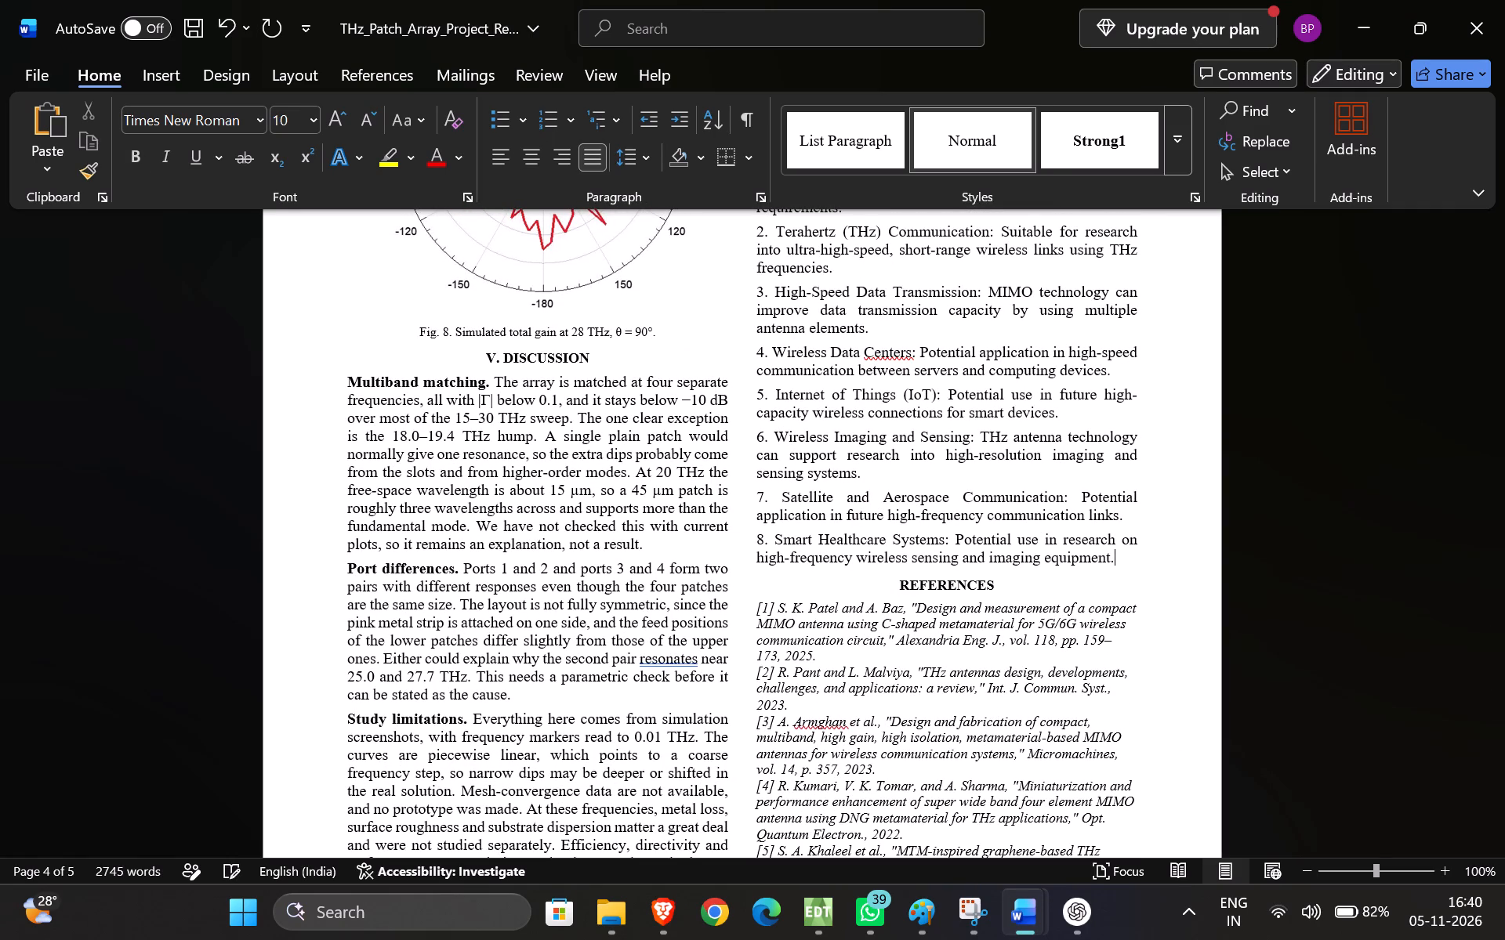
Delete application items 7 (Satellite and Aerospace Communication) and 8 (Smart Healthcare Systems) from the end of the list.
scroll(833, 629, up, 1)
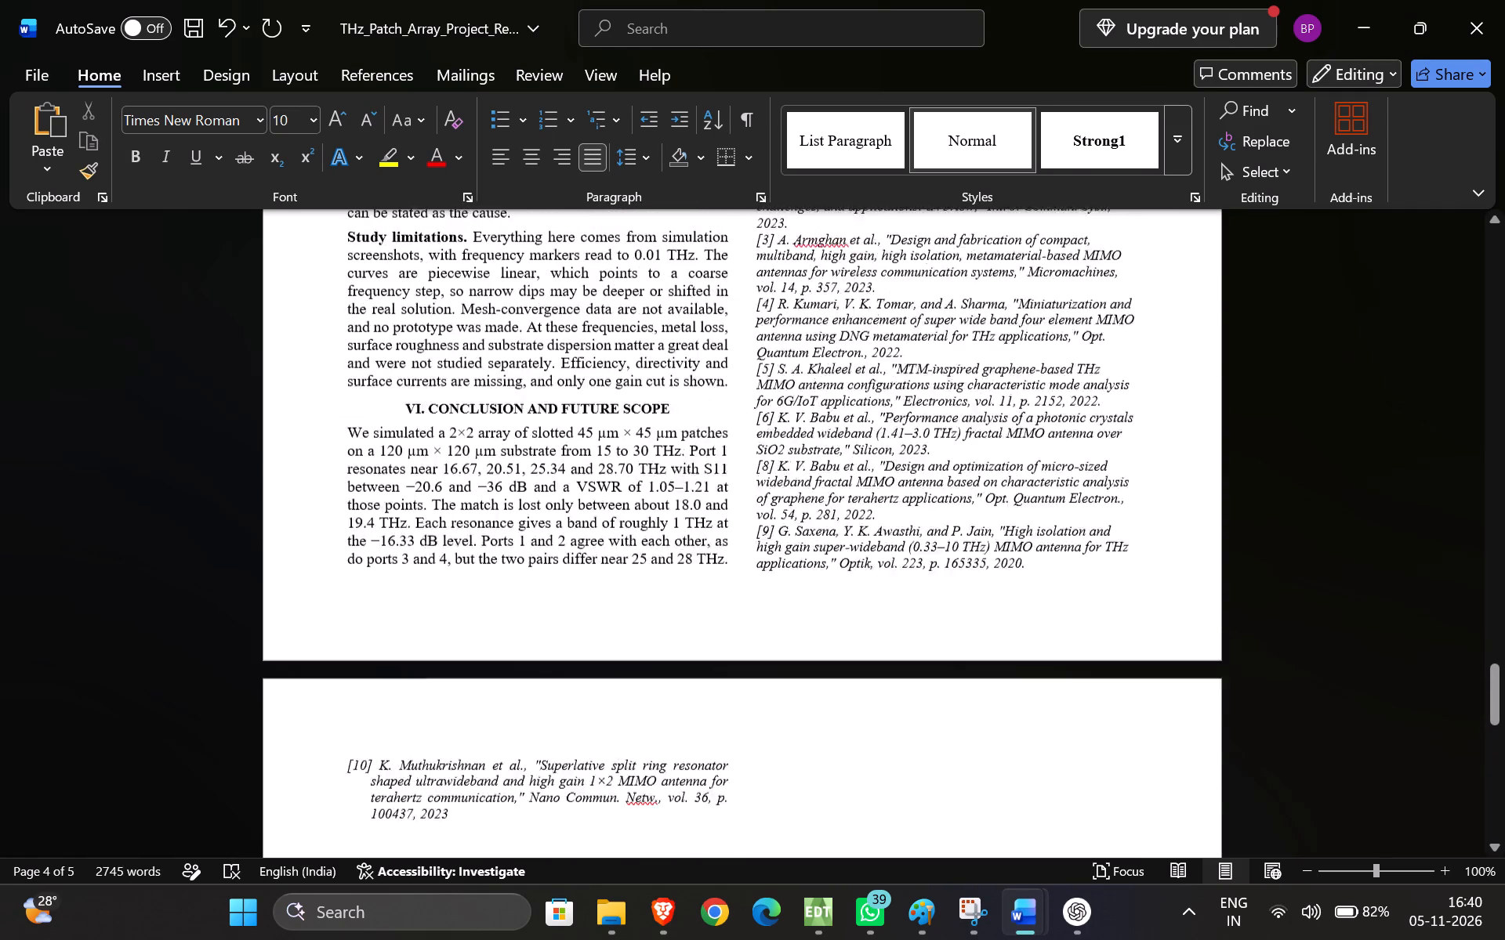
scroll(833, 629, up, 1)
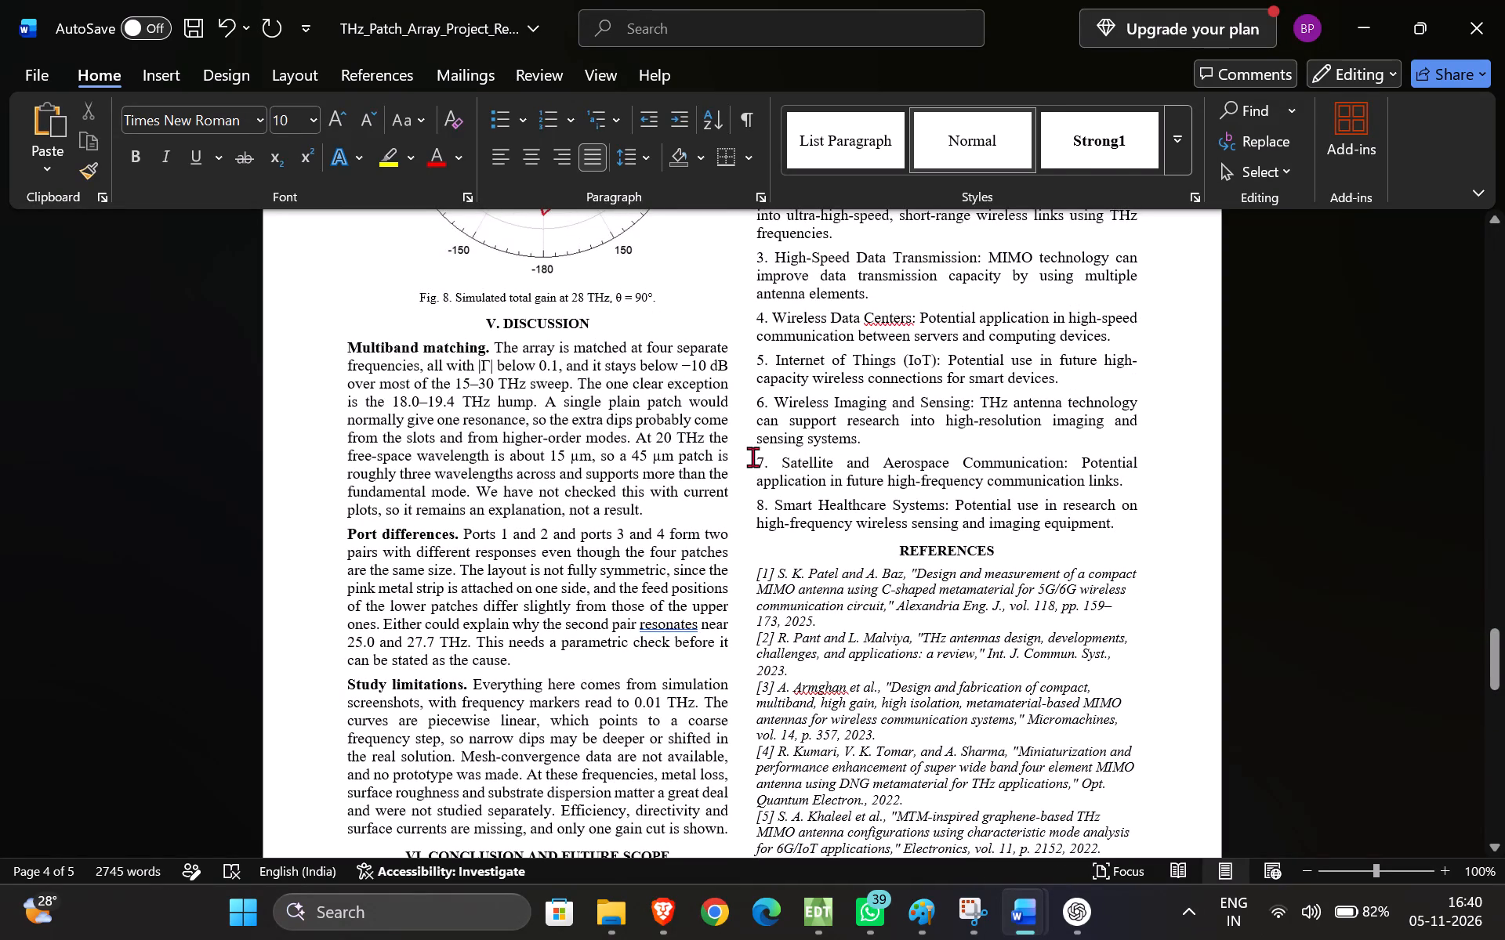
drag(751, 457, 1109, 522)
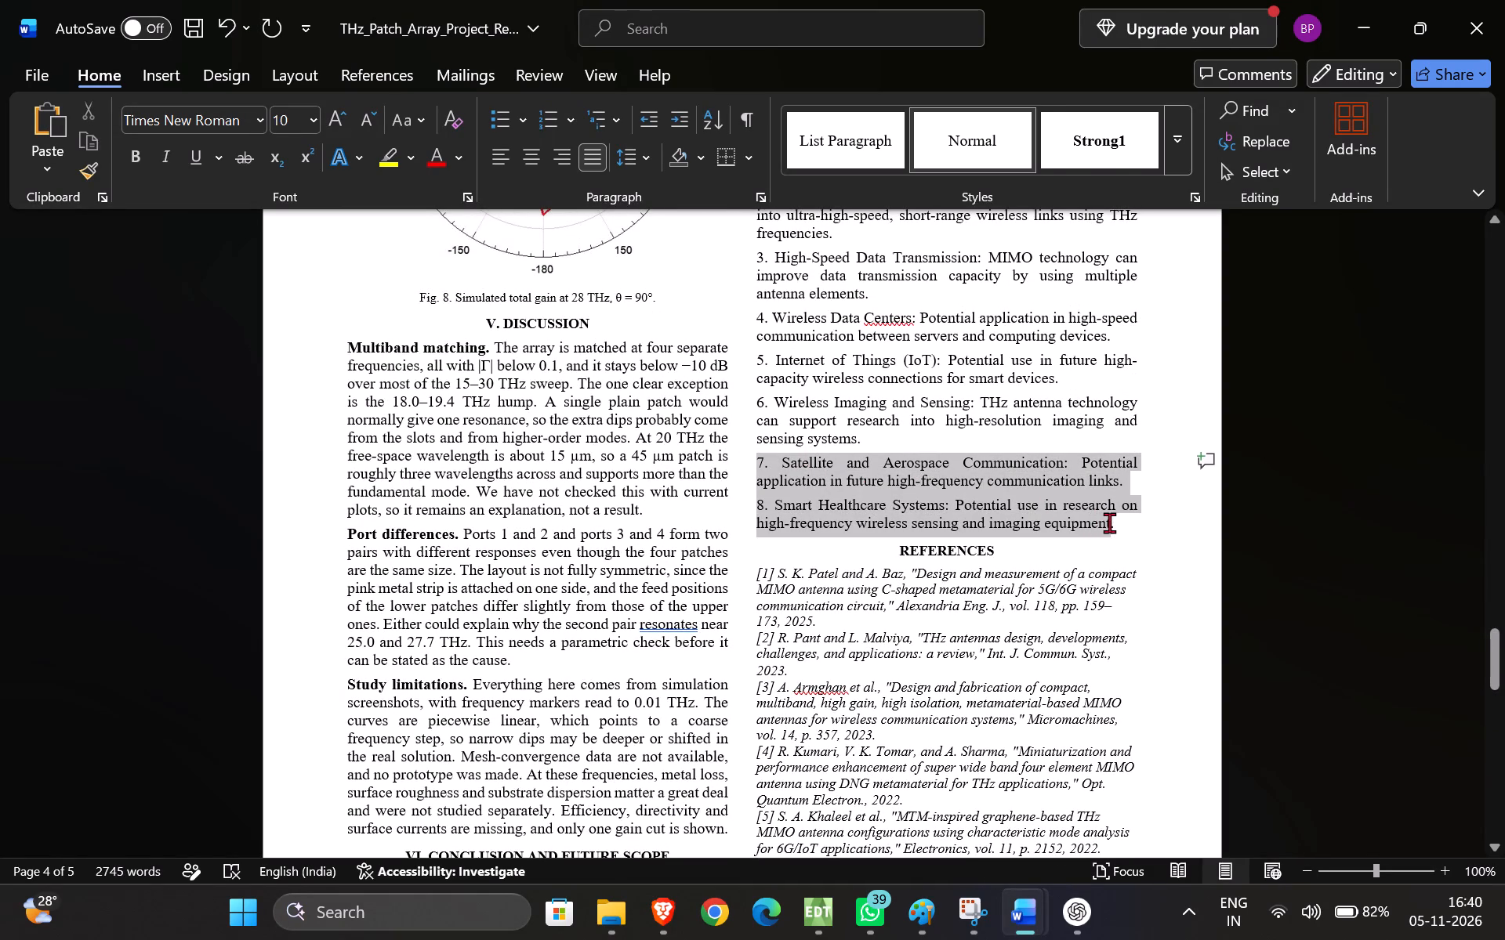
drag(1109, 522, 1155, 527)
key(BackSpace)
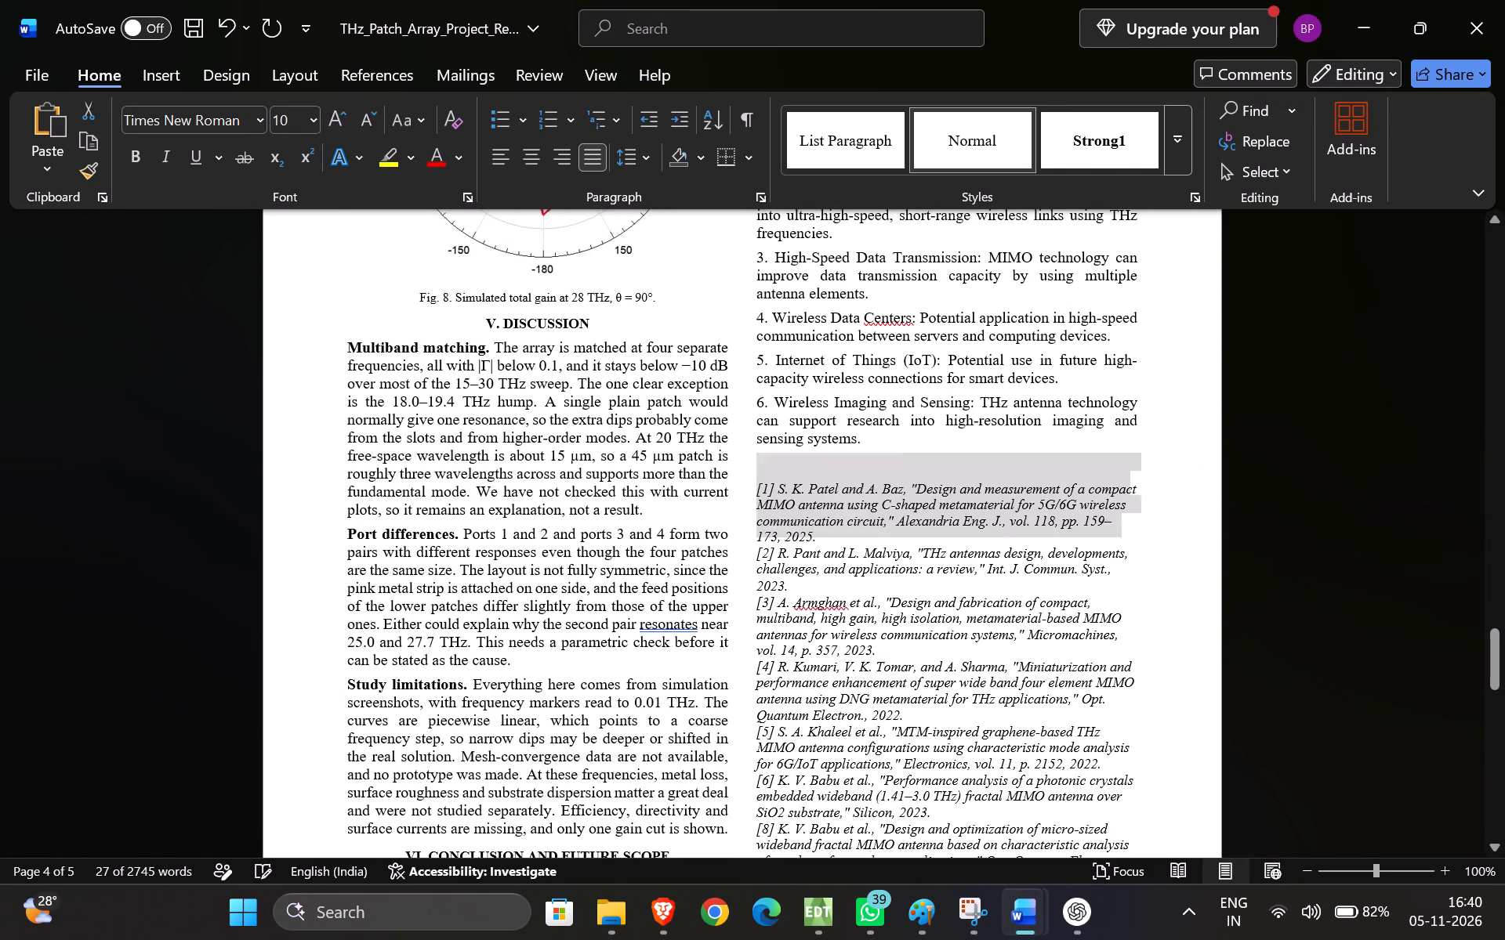
Compare the line spacing of application items 1 to 6 with that of the "Port differences" paragraph.
scroll(842, 323, up, 1)
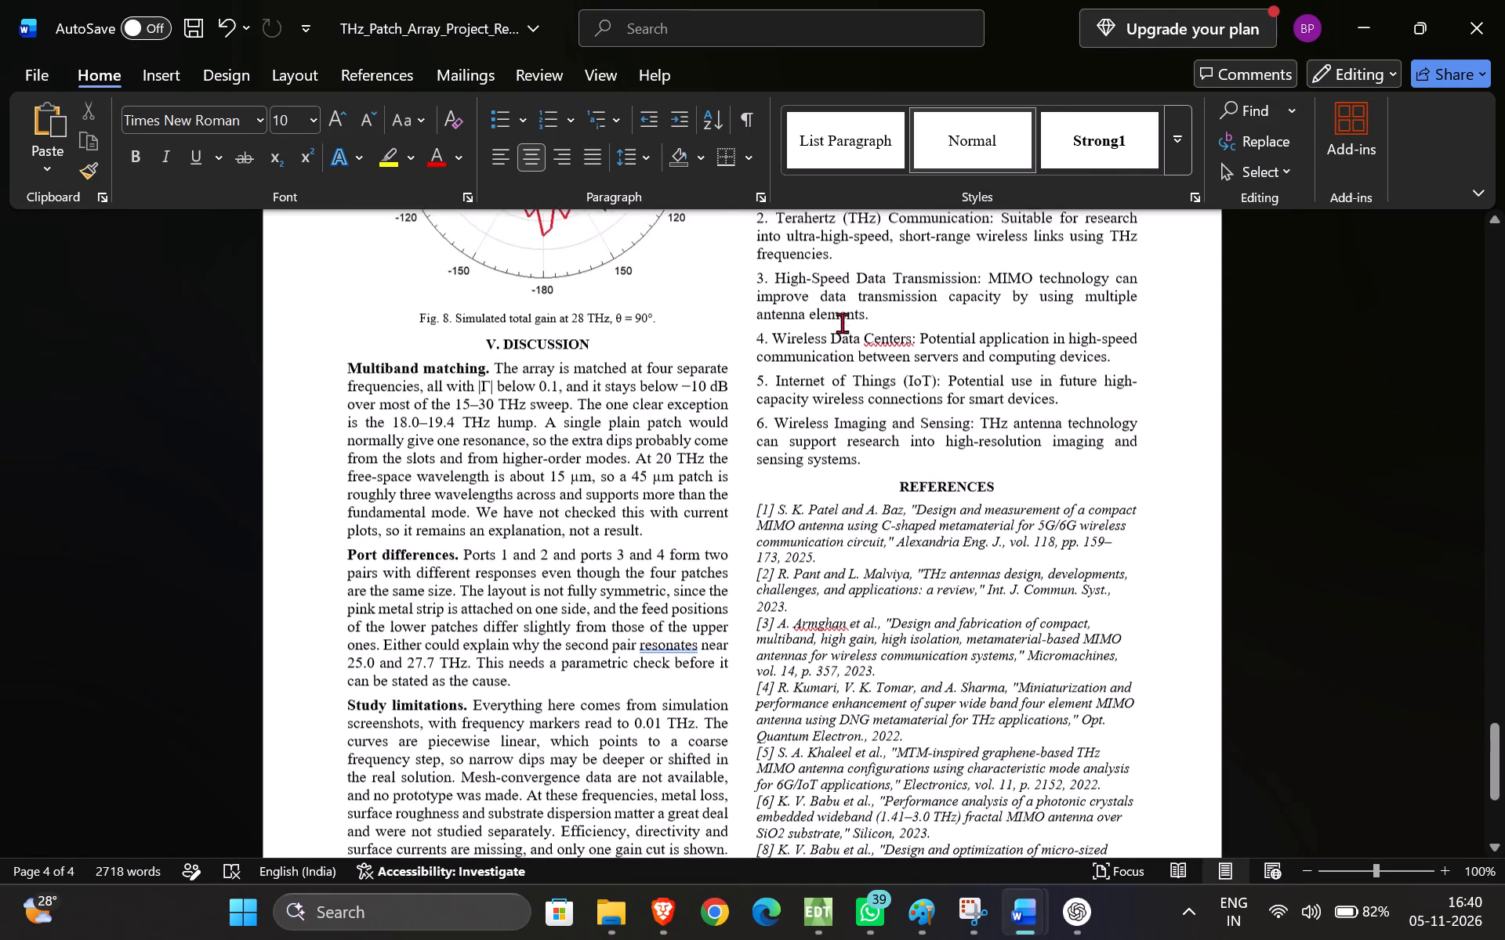
scroll(842, 323, up, 1)
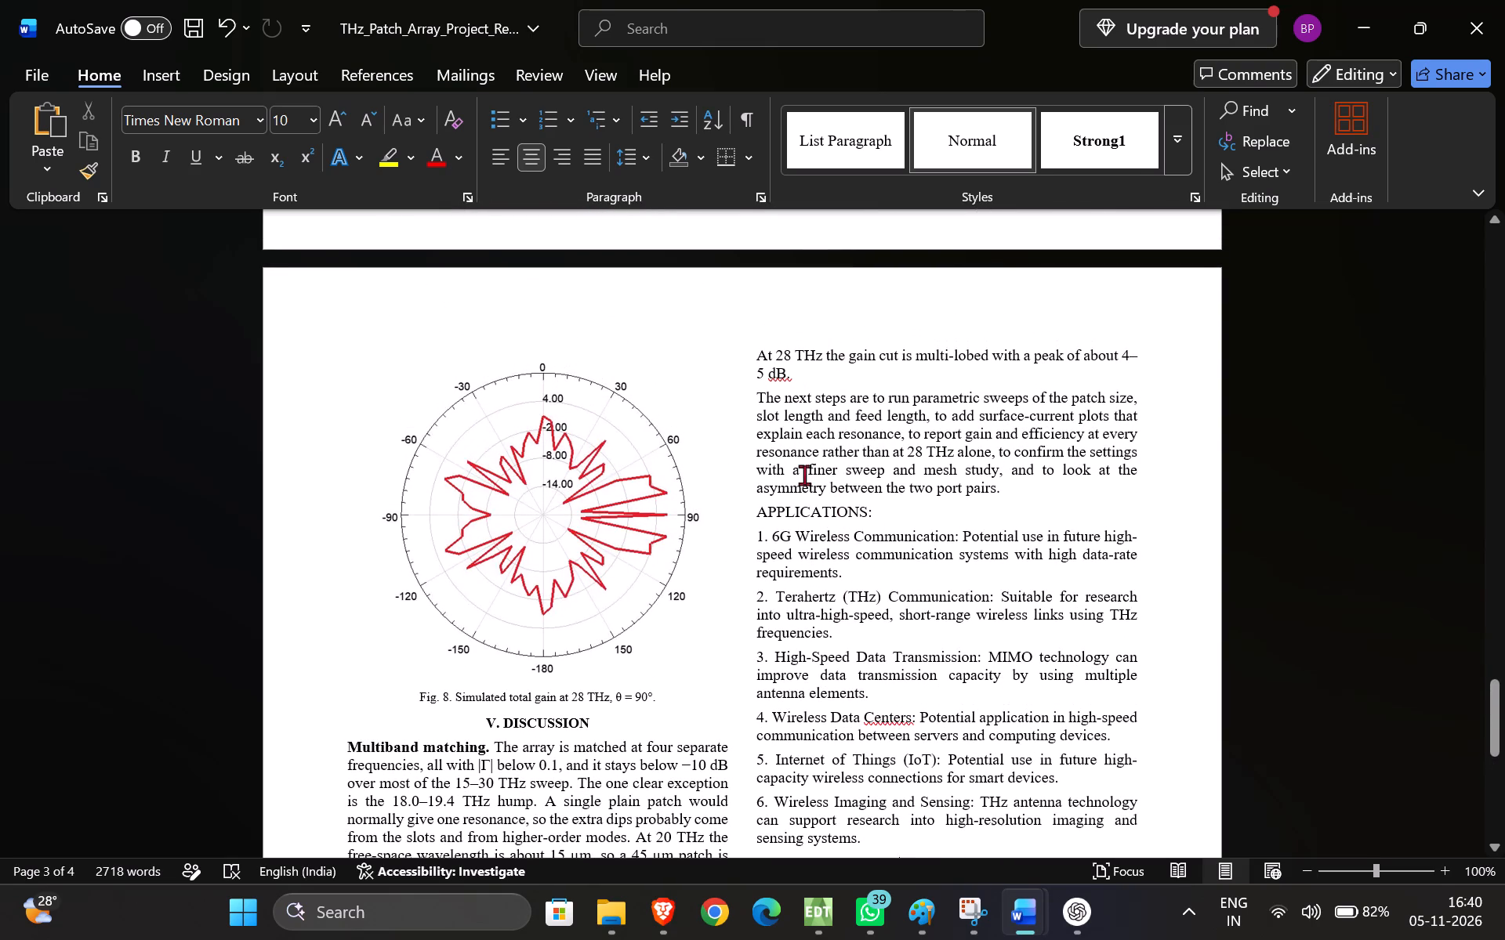
drag(752, 538, 840, 791)
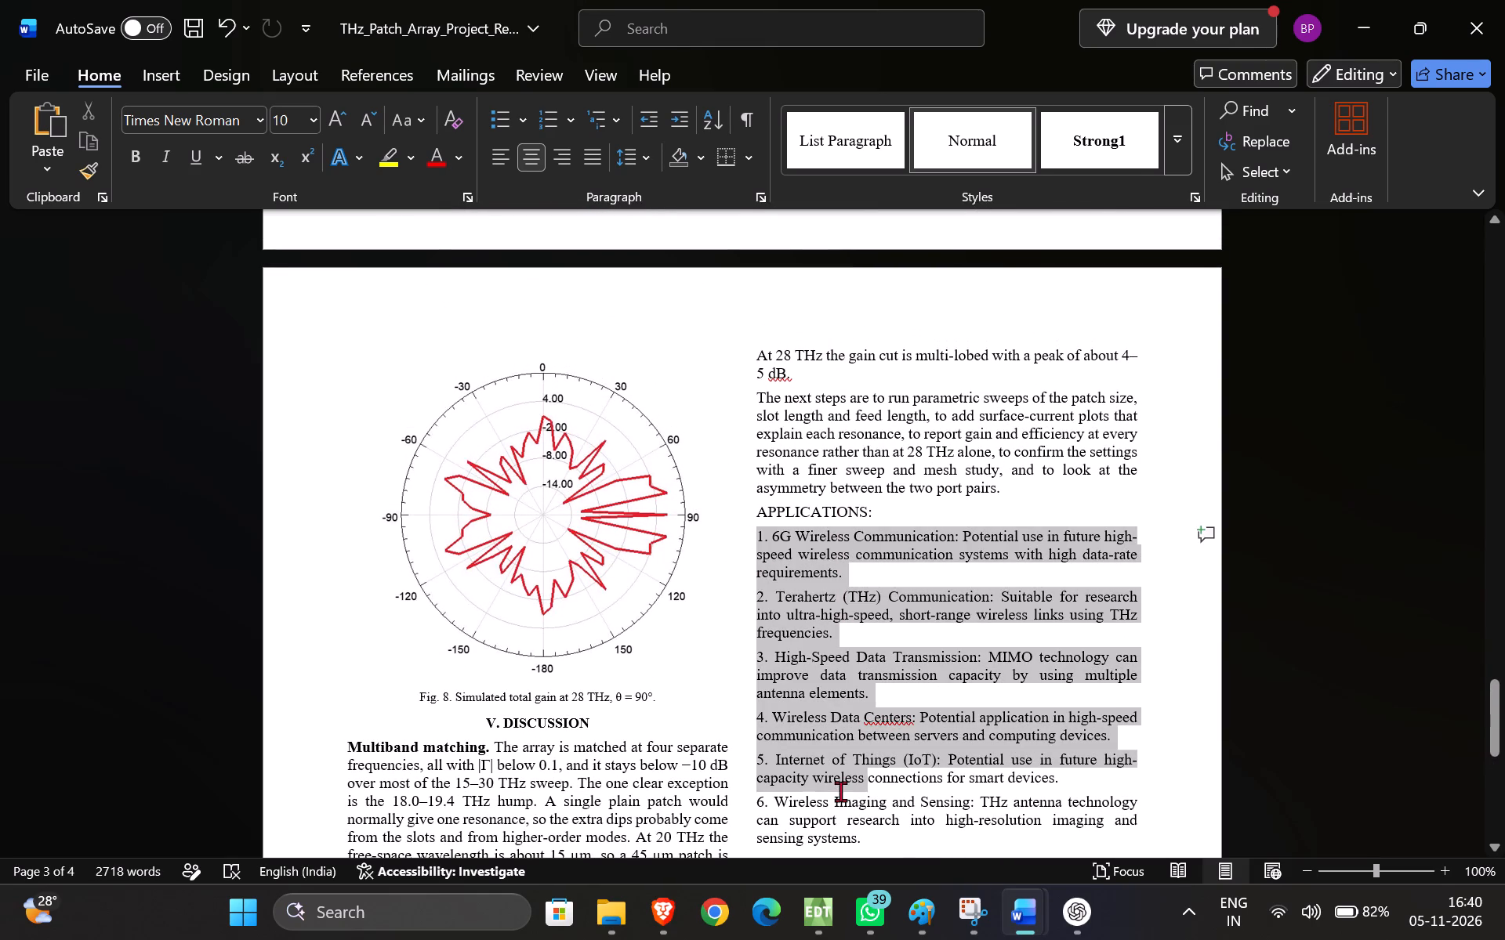
drag(840, 791, 865, 313)
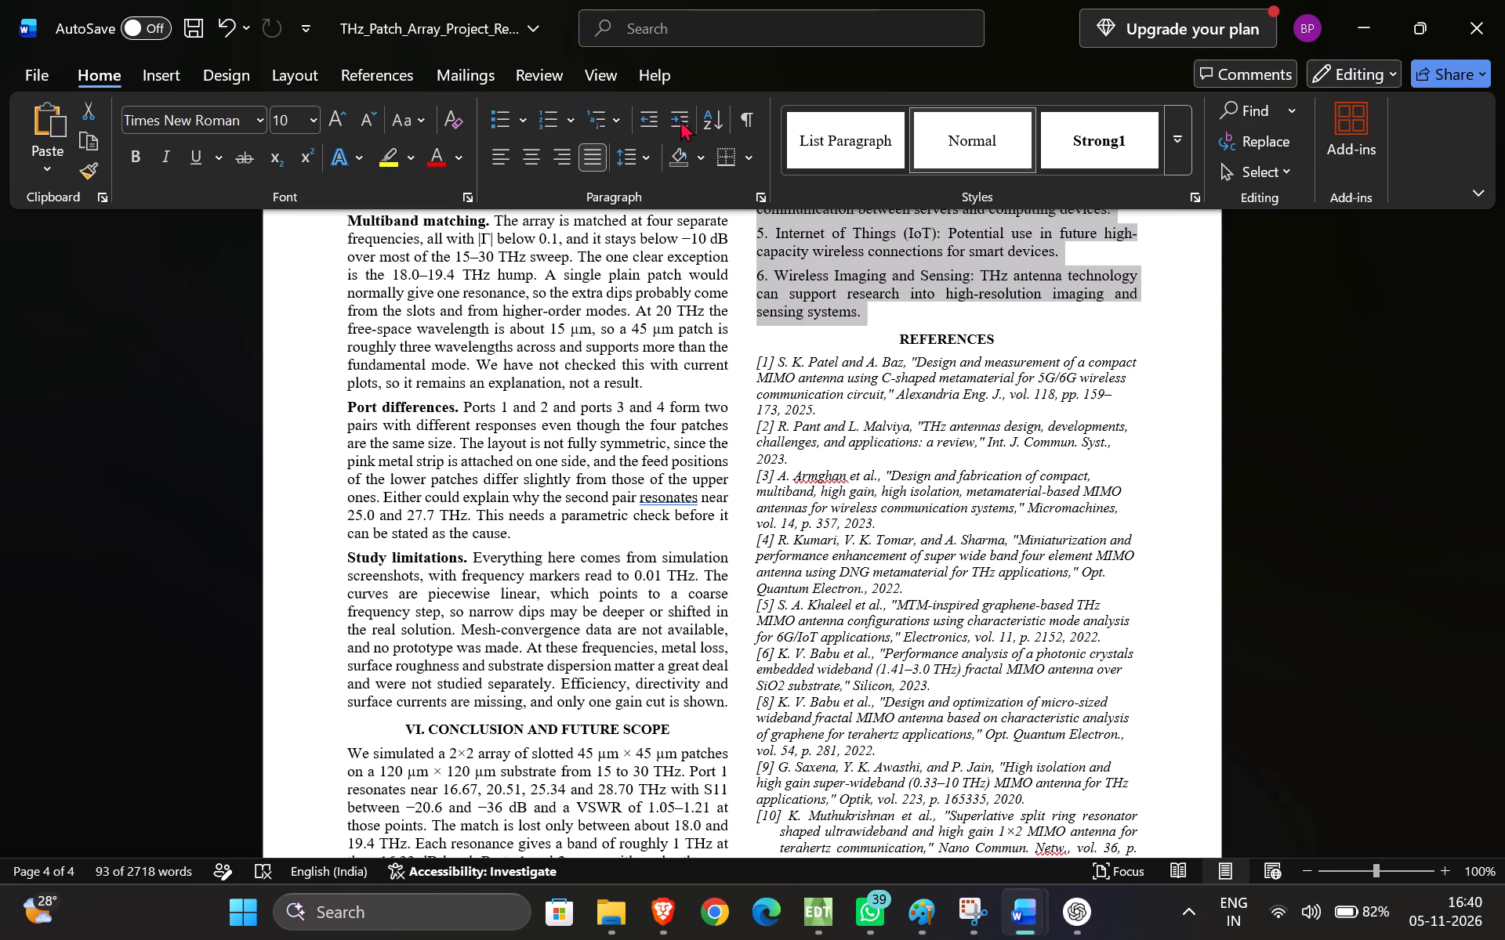
click(644, 165)
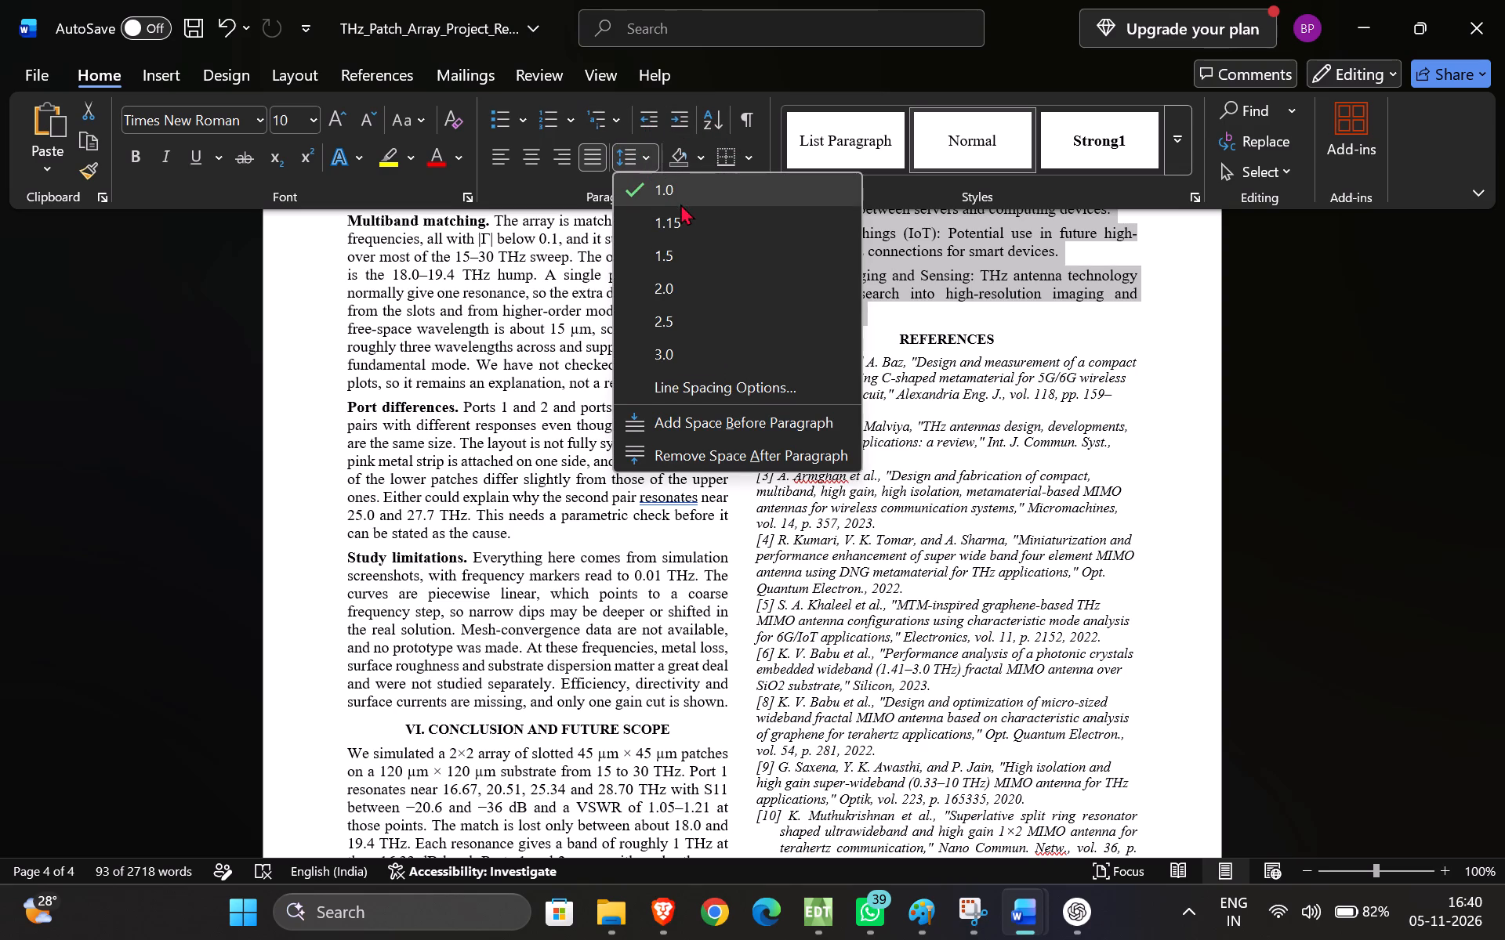
drag(553, 418, 587, 439)
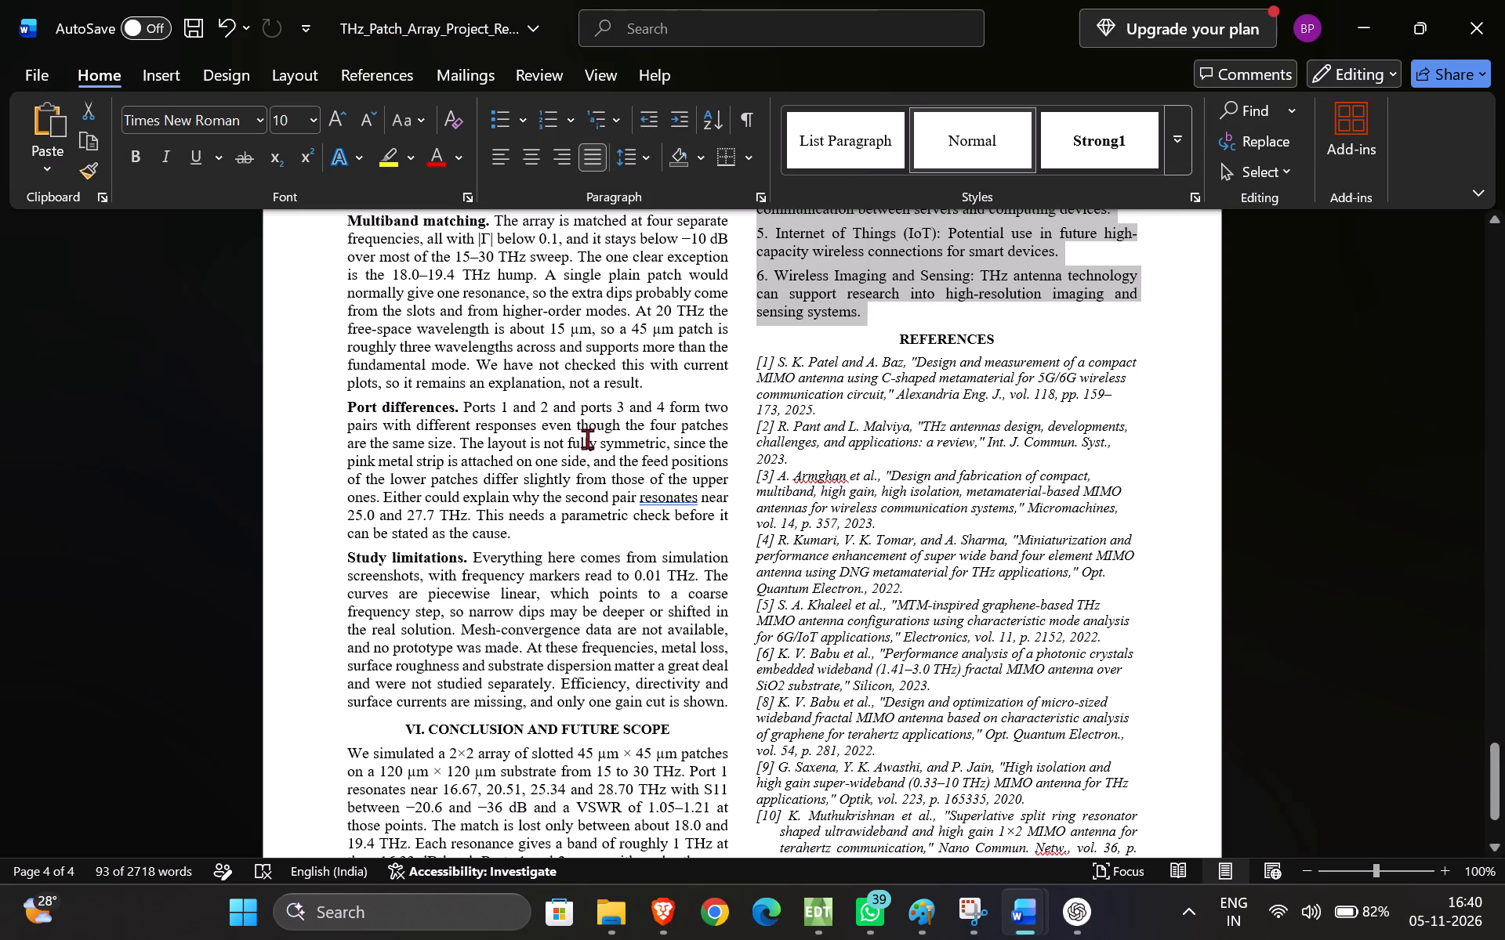
drag(587, 439, 560, 403)
drag(560, 403, 619, 506)
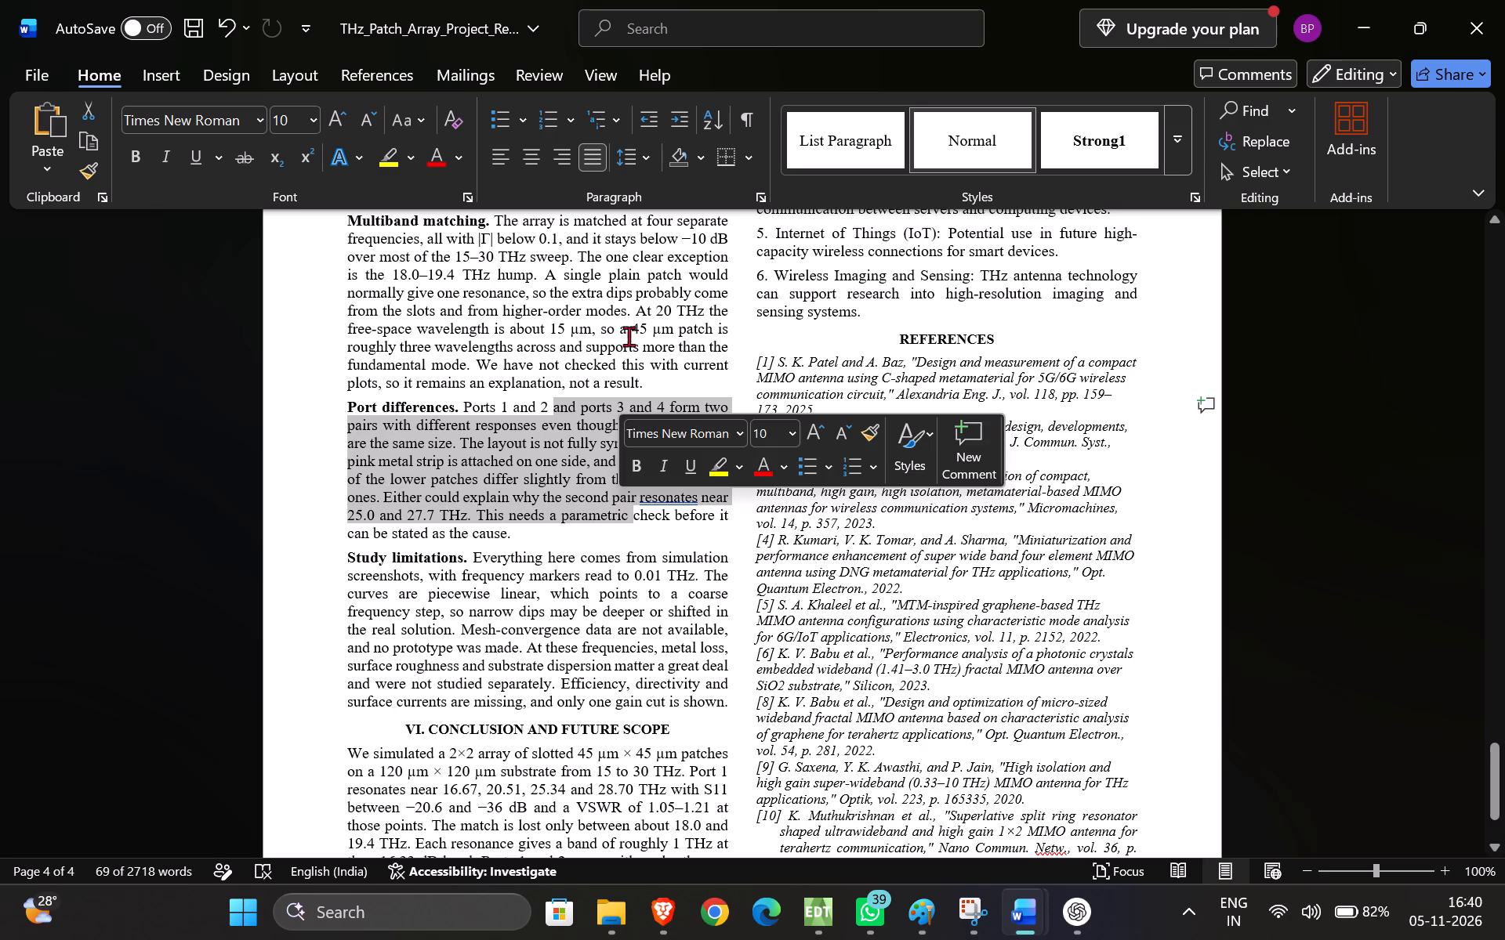
click(648, 161)
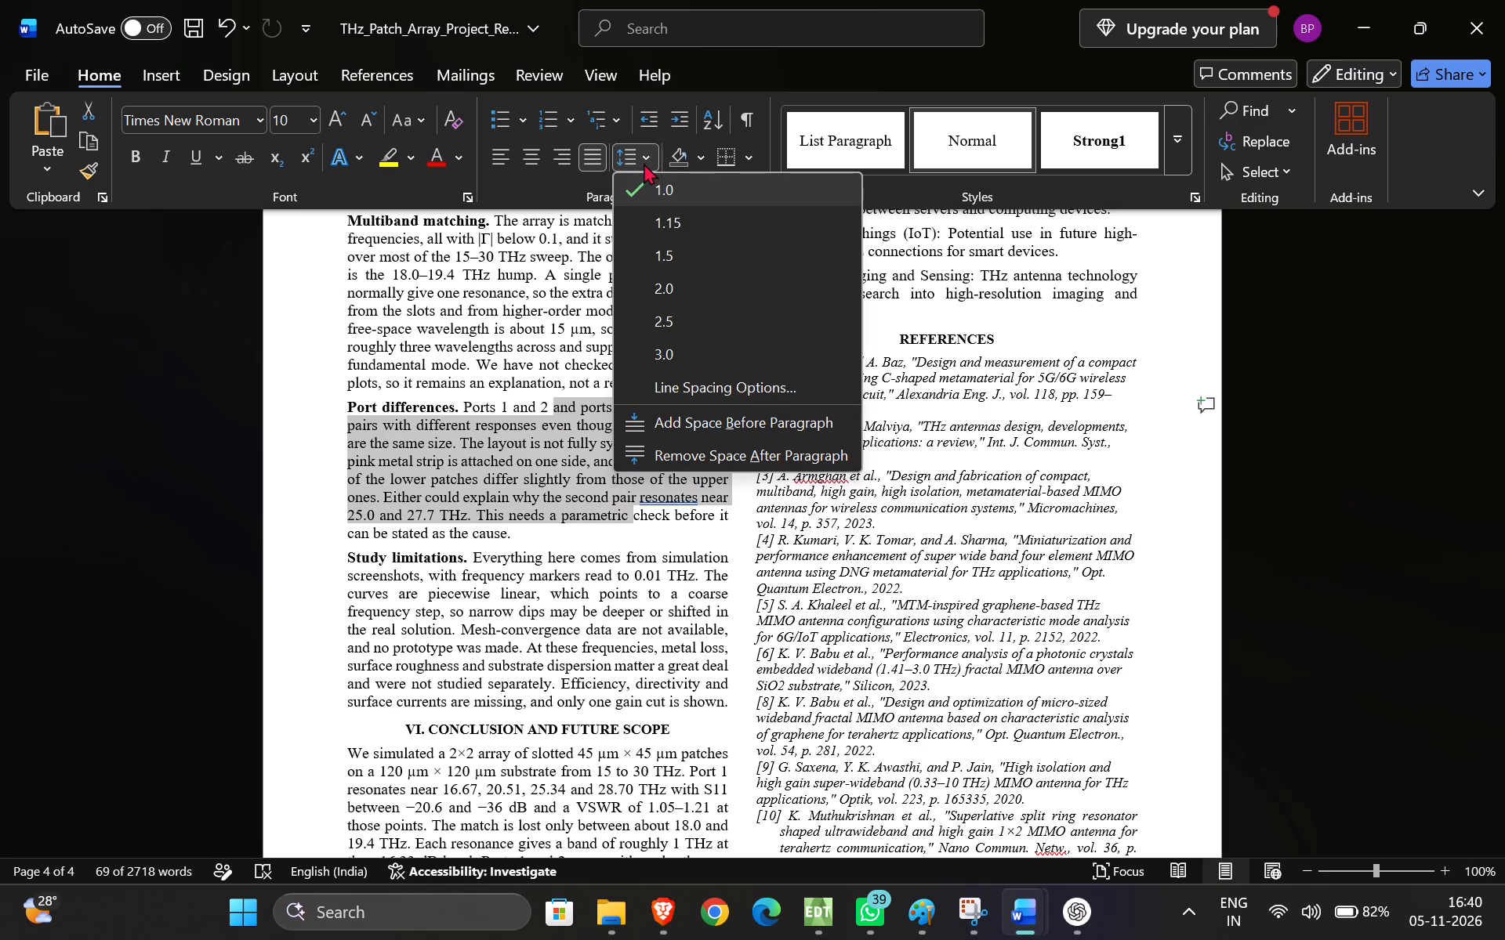
click(514, 258)
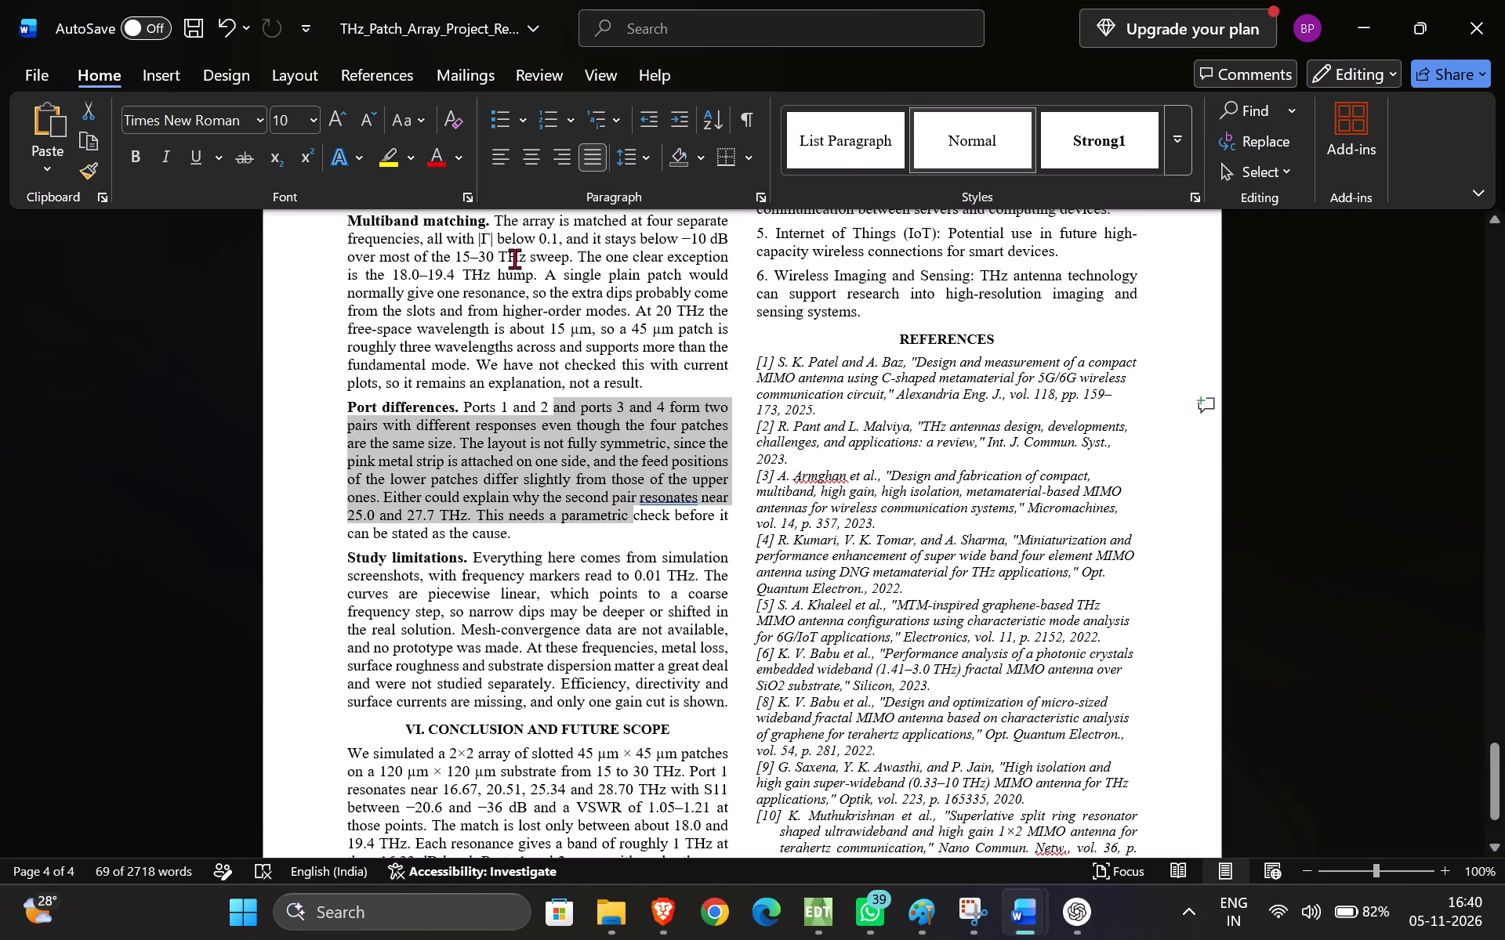
Check the paragraph spacing settings of application items 1 to 6 and search the available commands for "SPACING".
scroll(797, 374, up, 1)
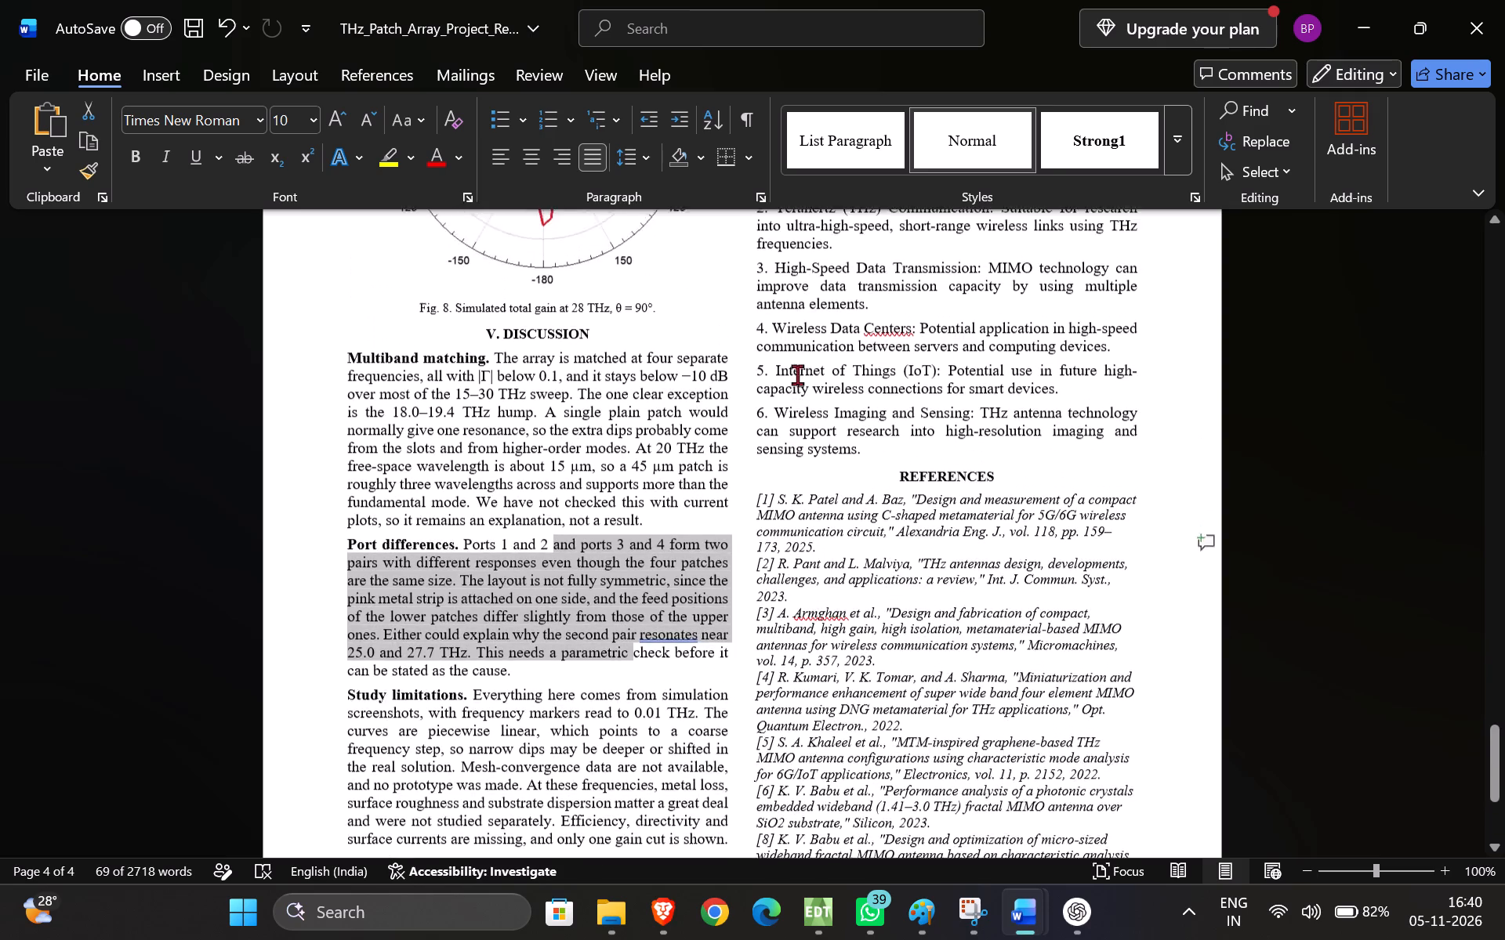
scroll(797, 374, up, 1)
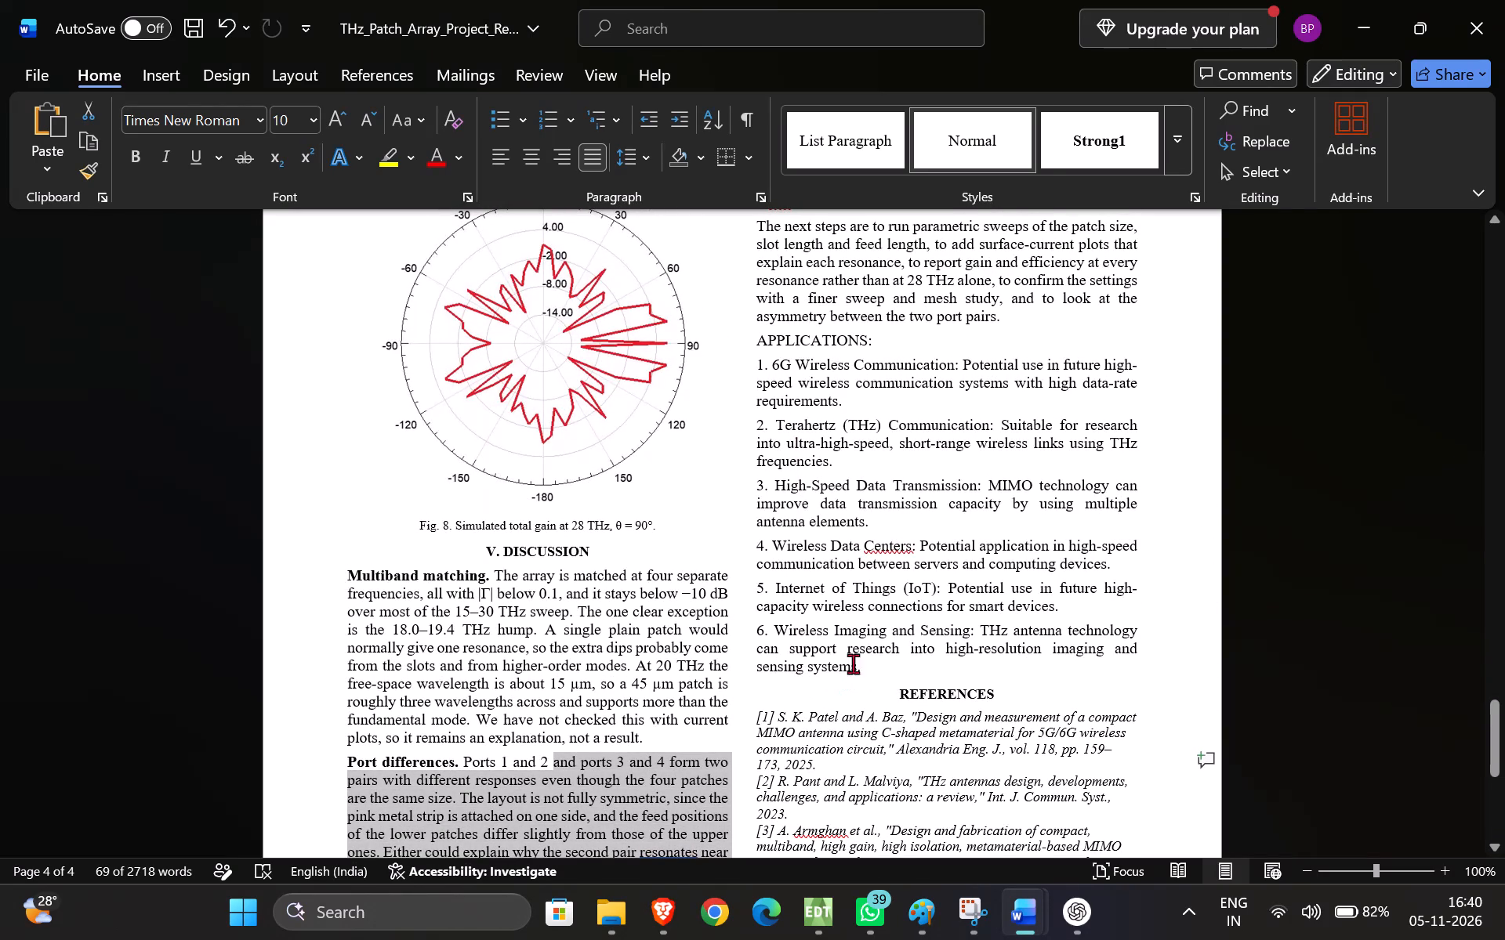
drag(866, 662, 753, 356)
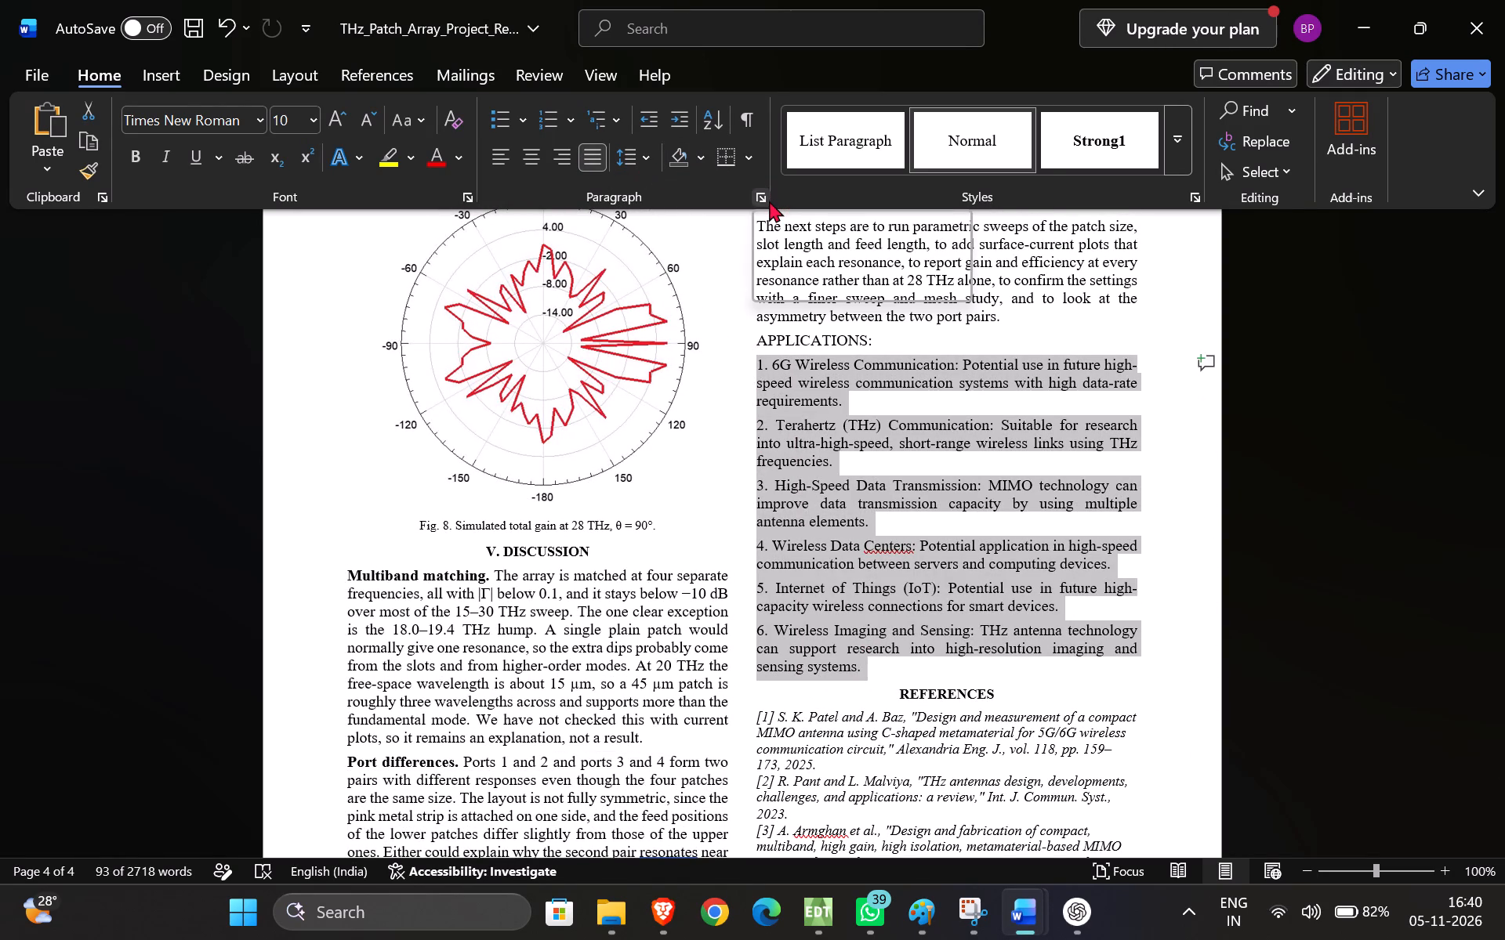
click(291, 80)
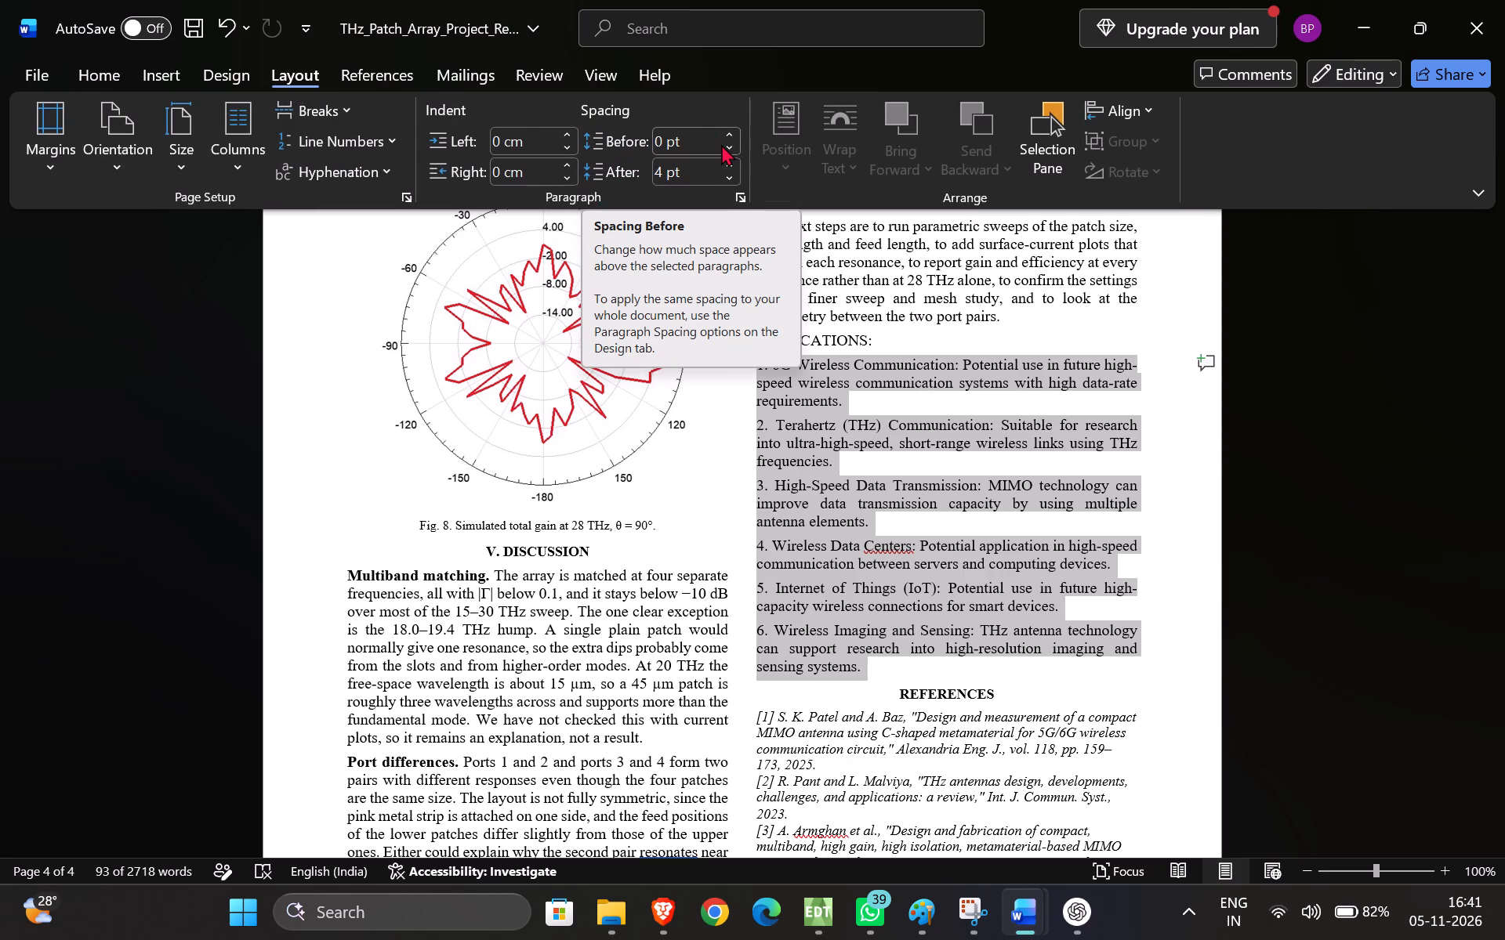
click(230, 66)
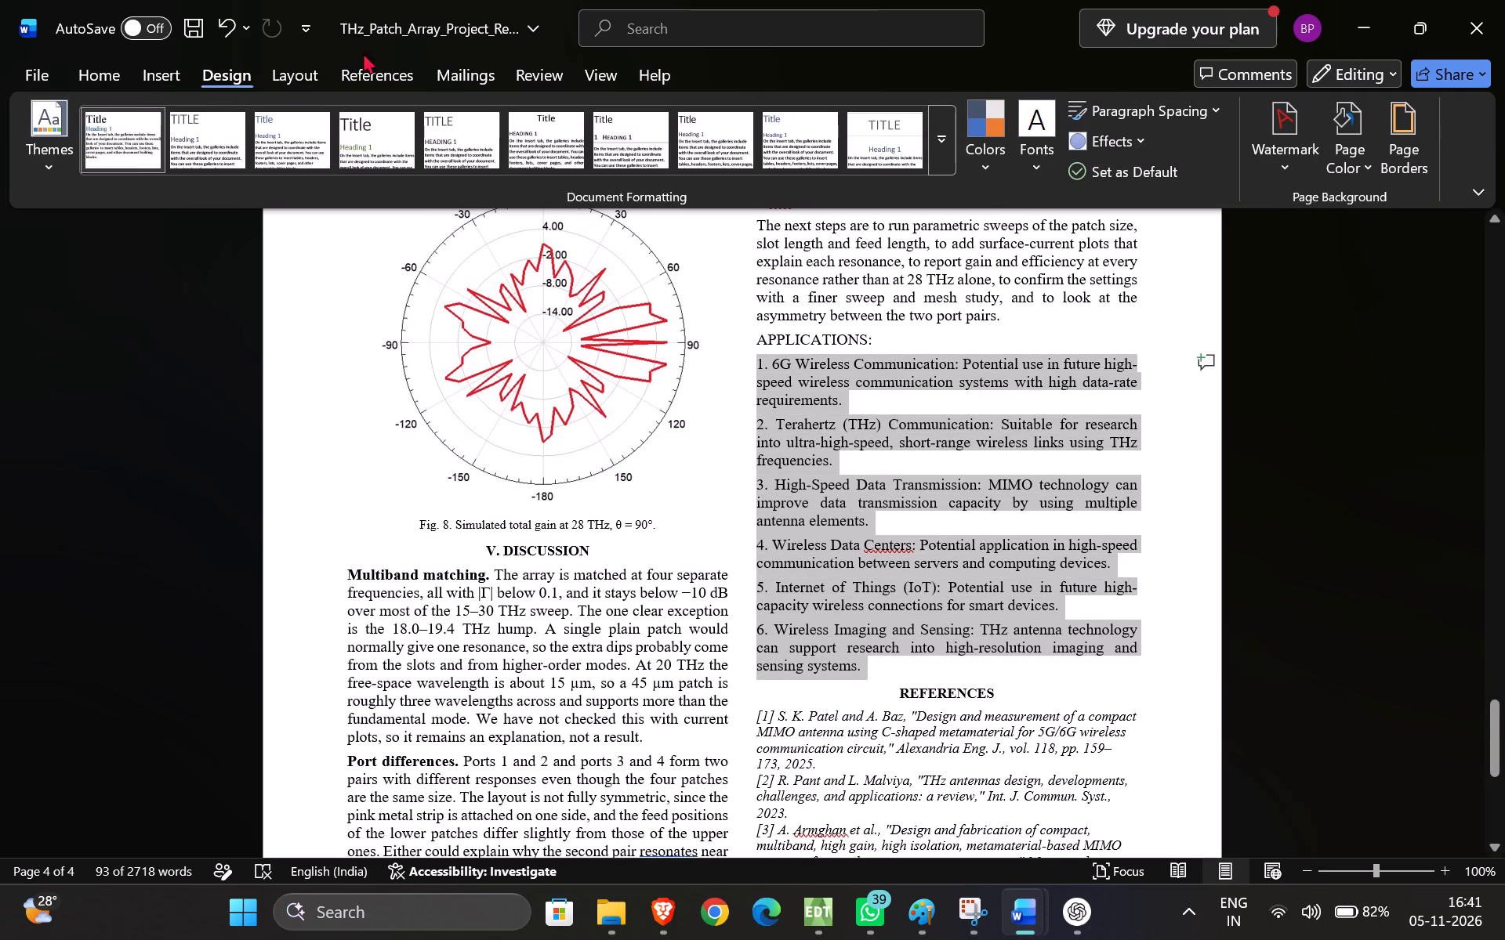
click(302, 74)
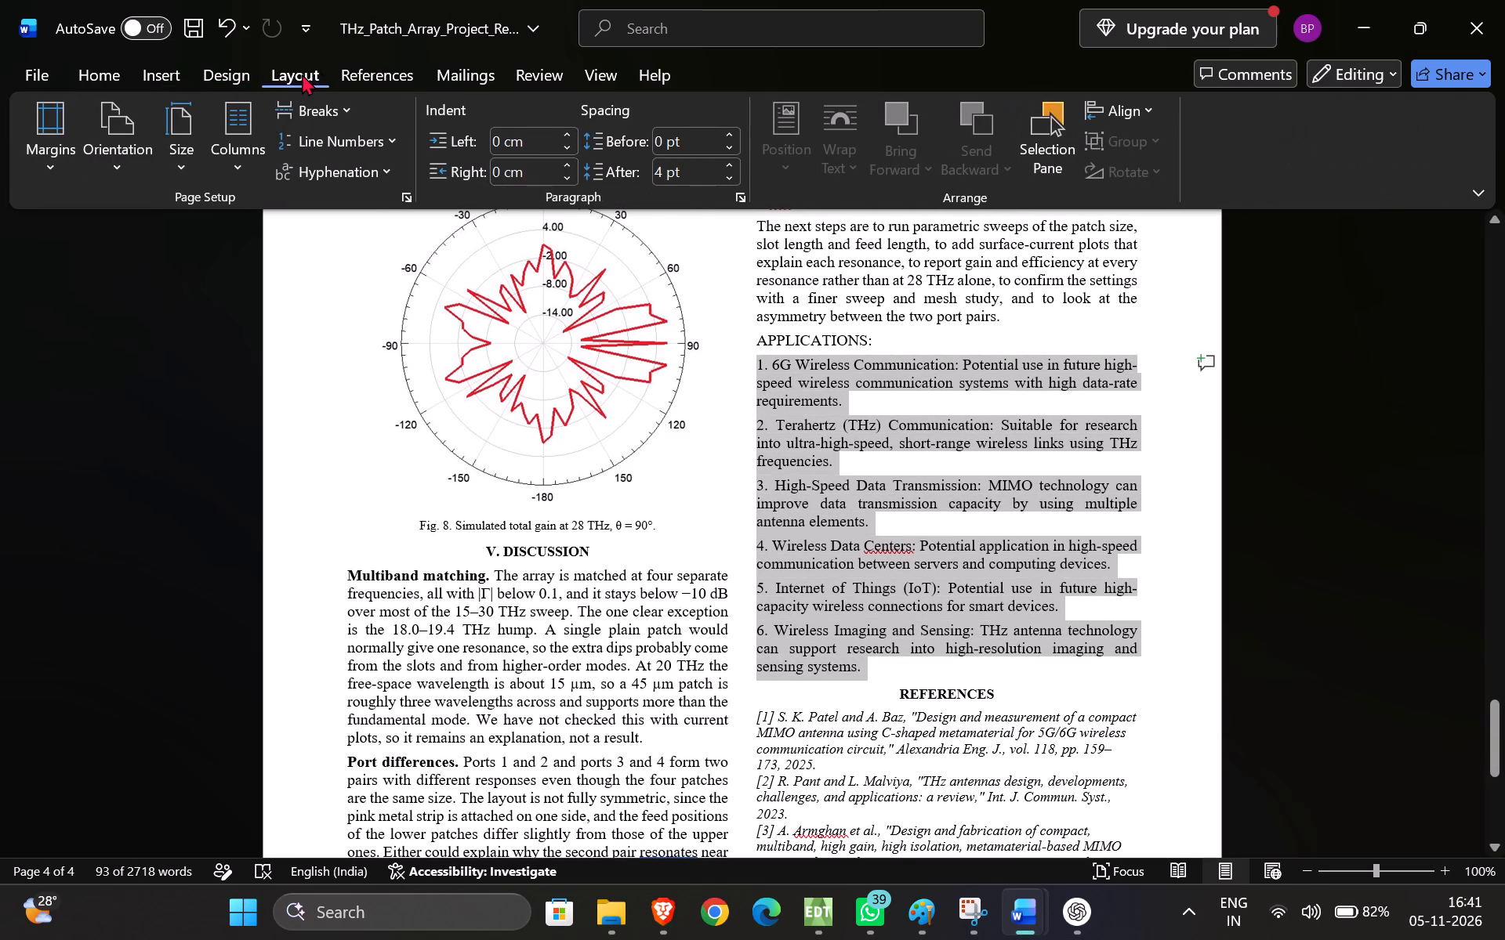
click(639, 23)
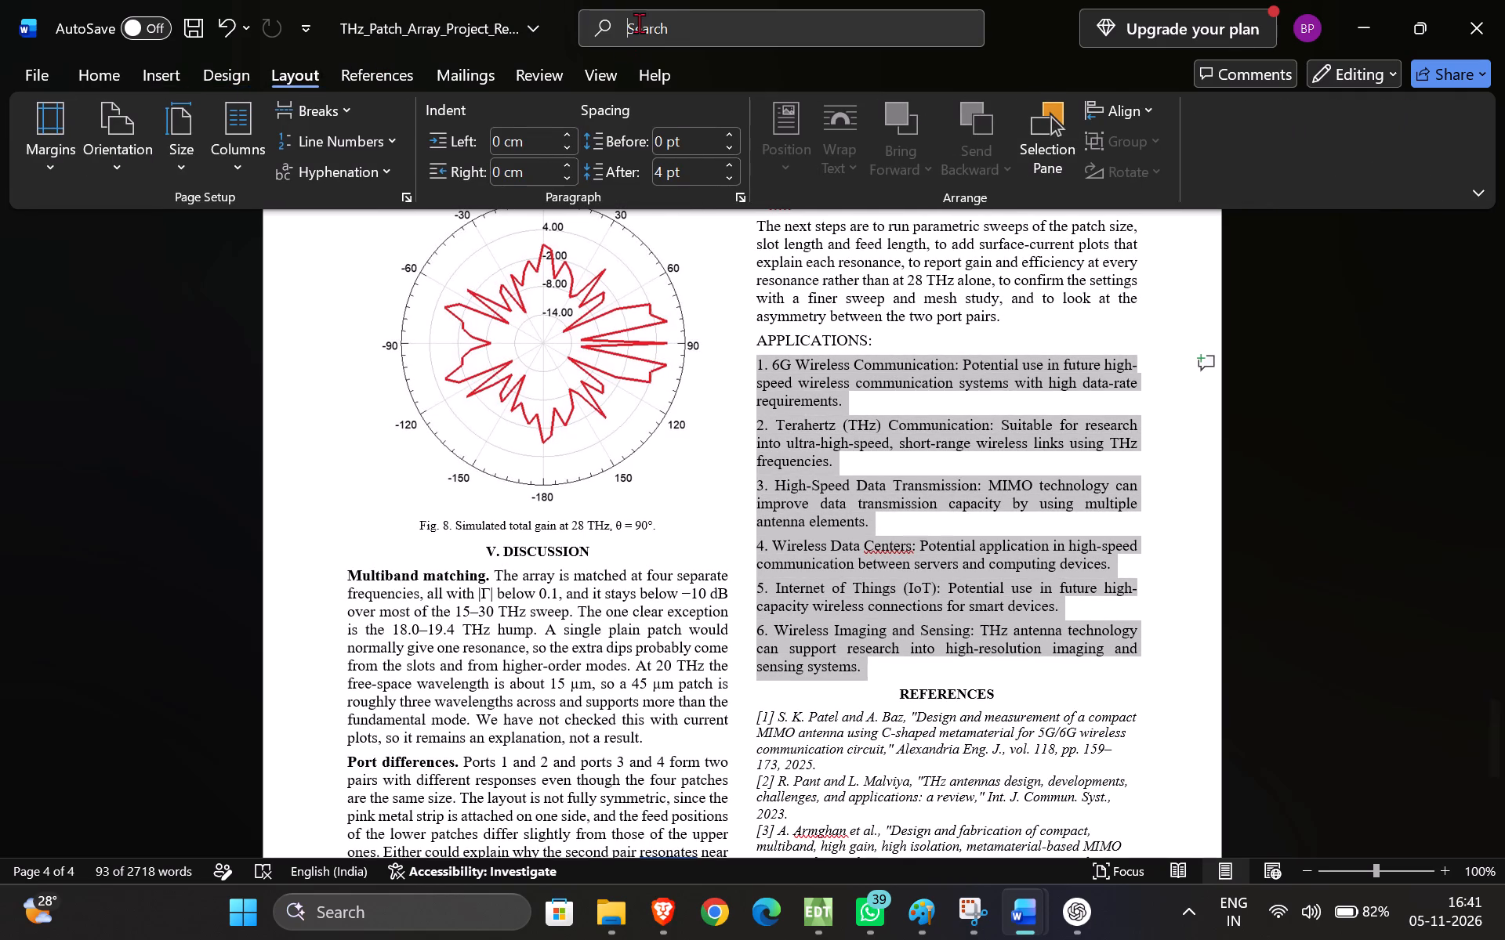
text(SPACING)
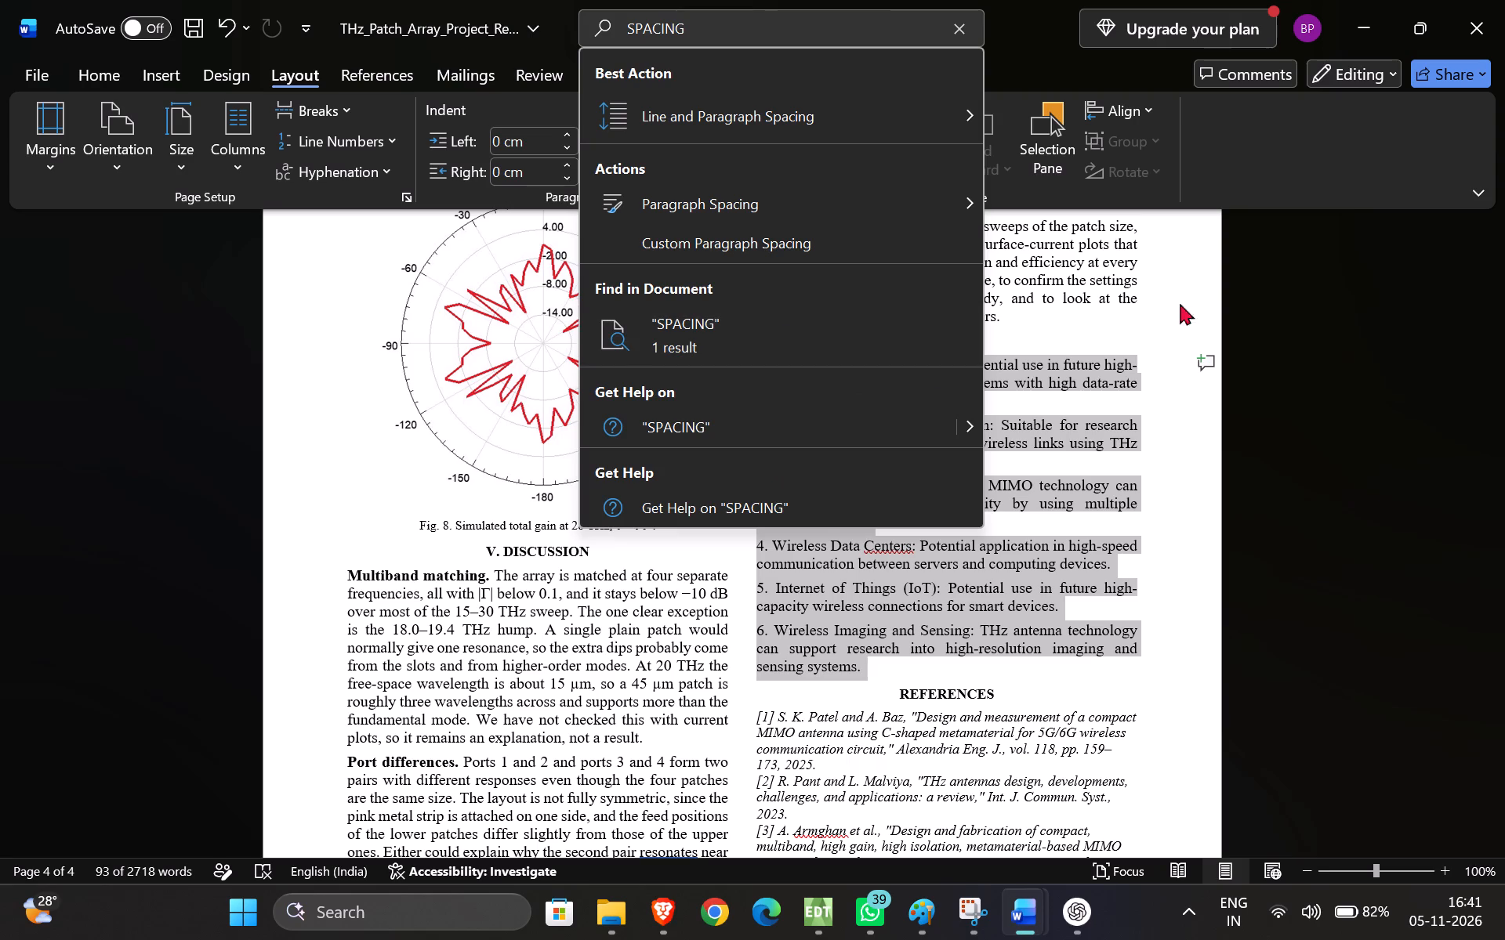
click(1200, 311)
click(1027, 338)
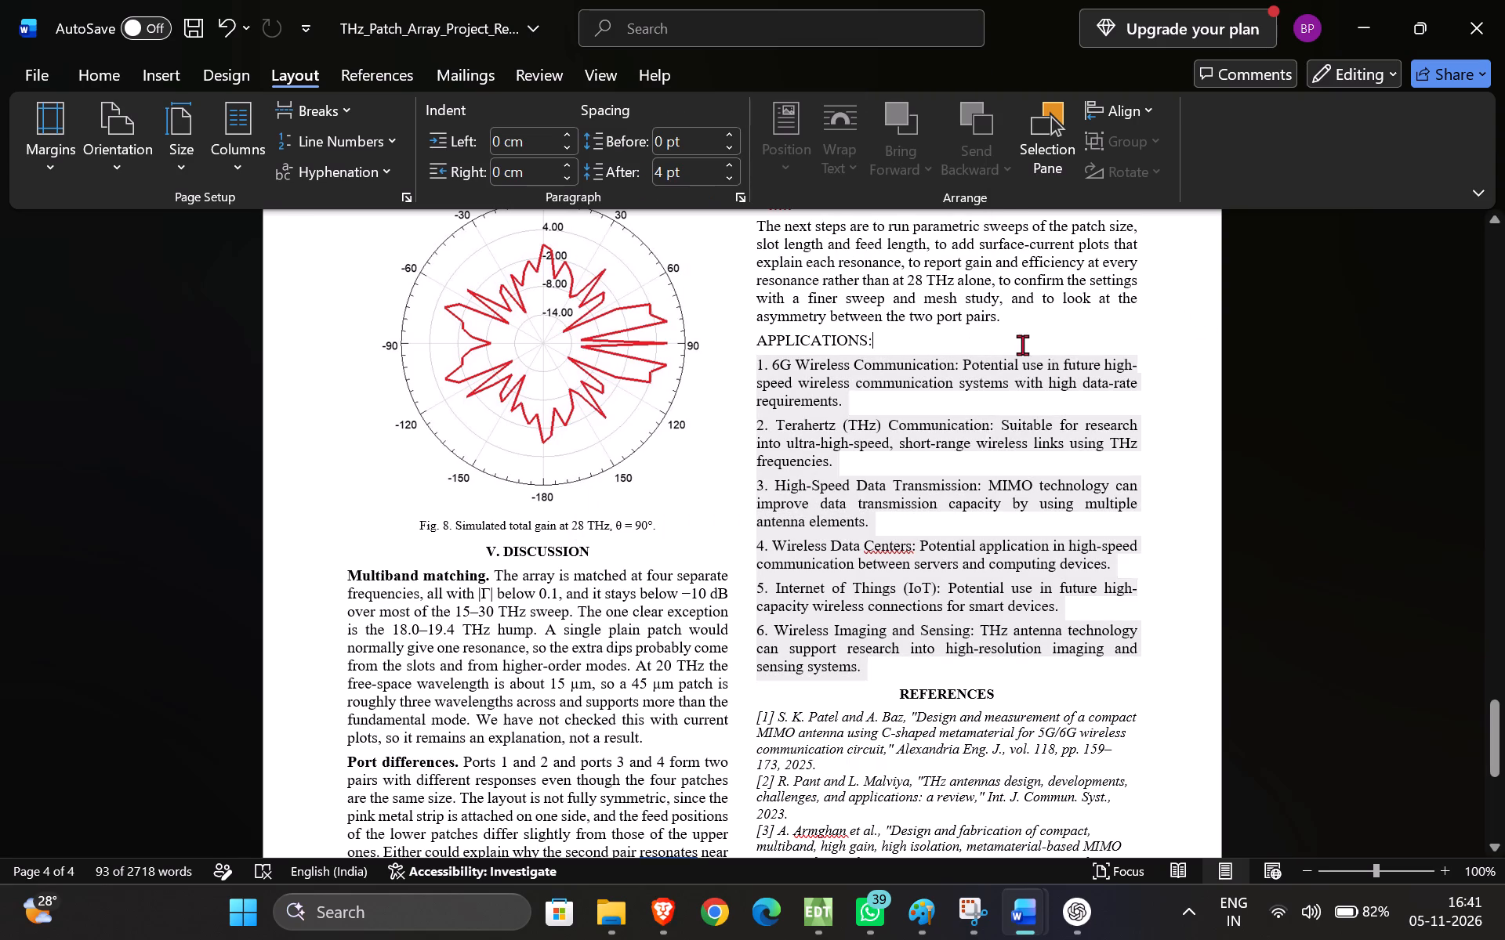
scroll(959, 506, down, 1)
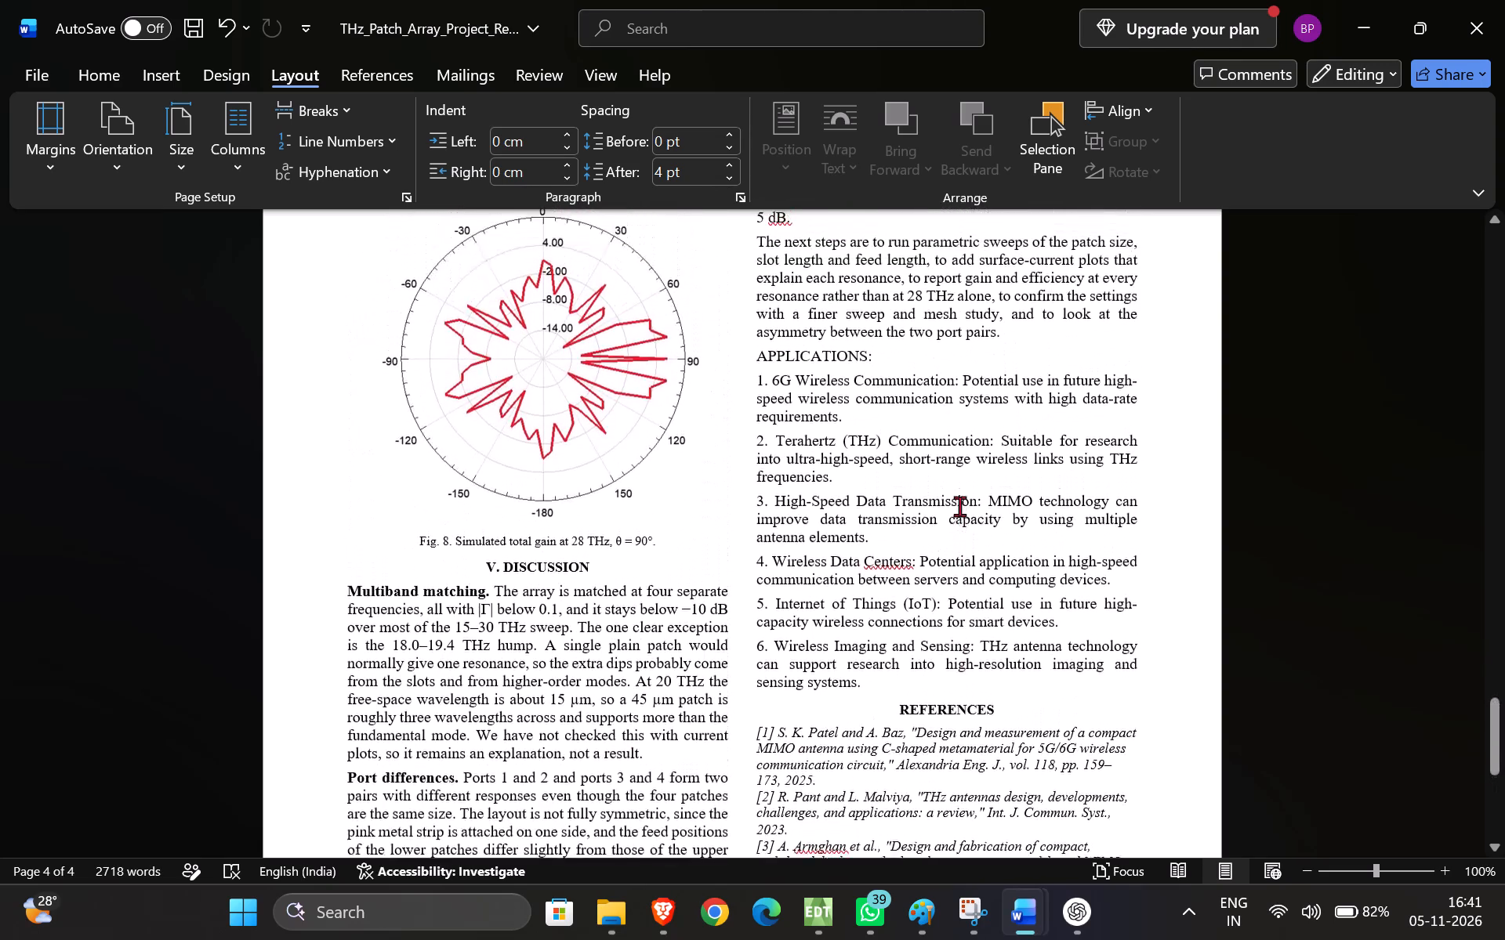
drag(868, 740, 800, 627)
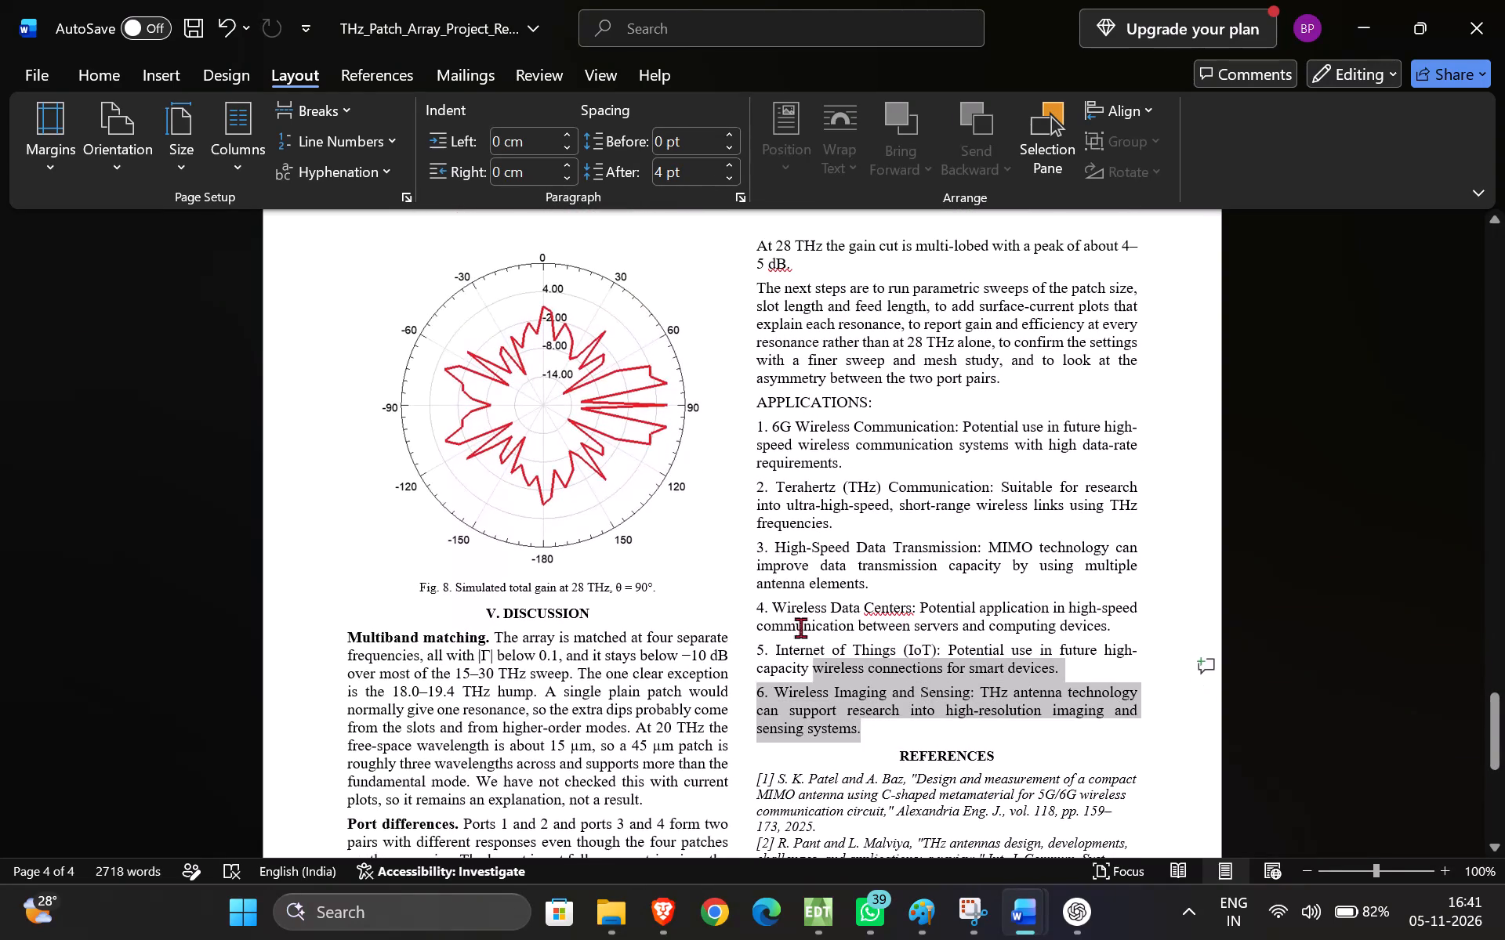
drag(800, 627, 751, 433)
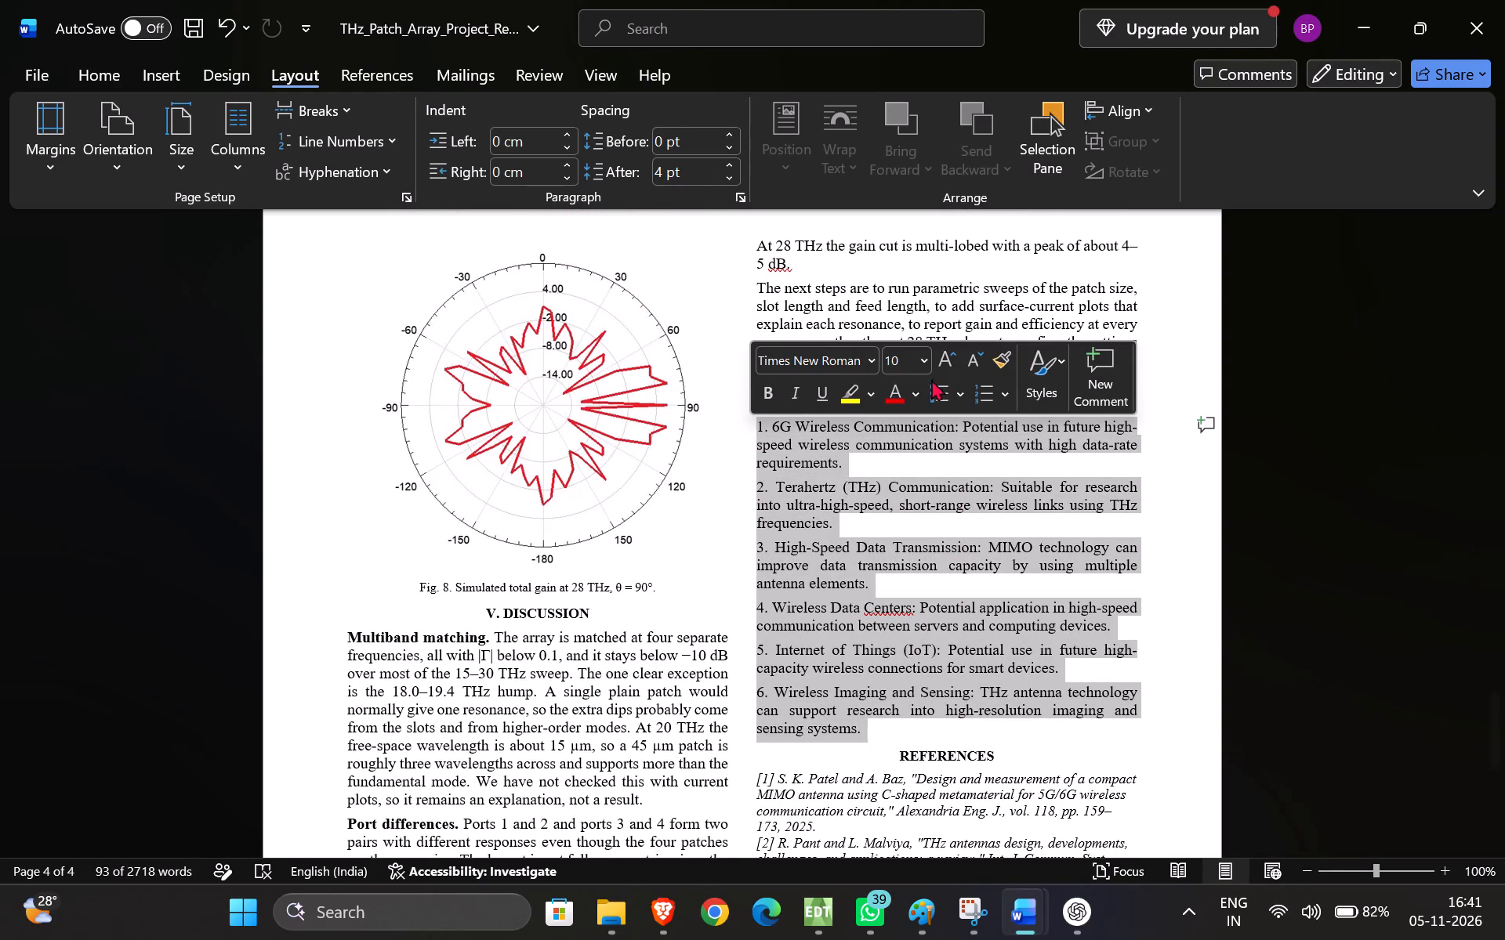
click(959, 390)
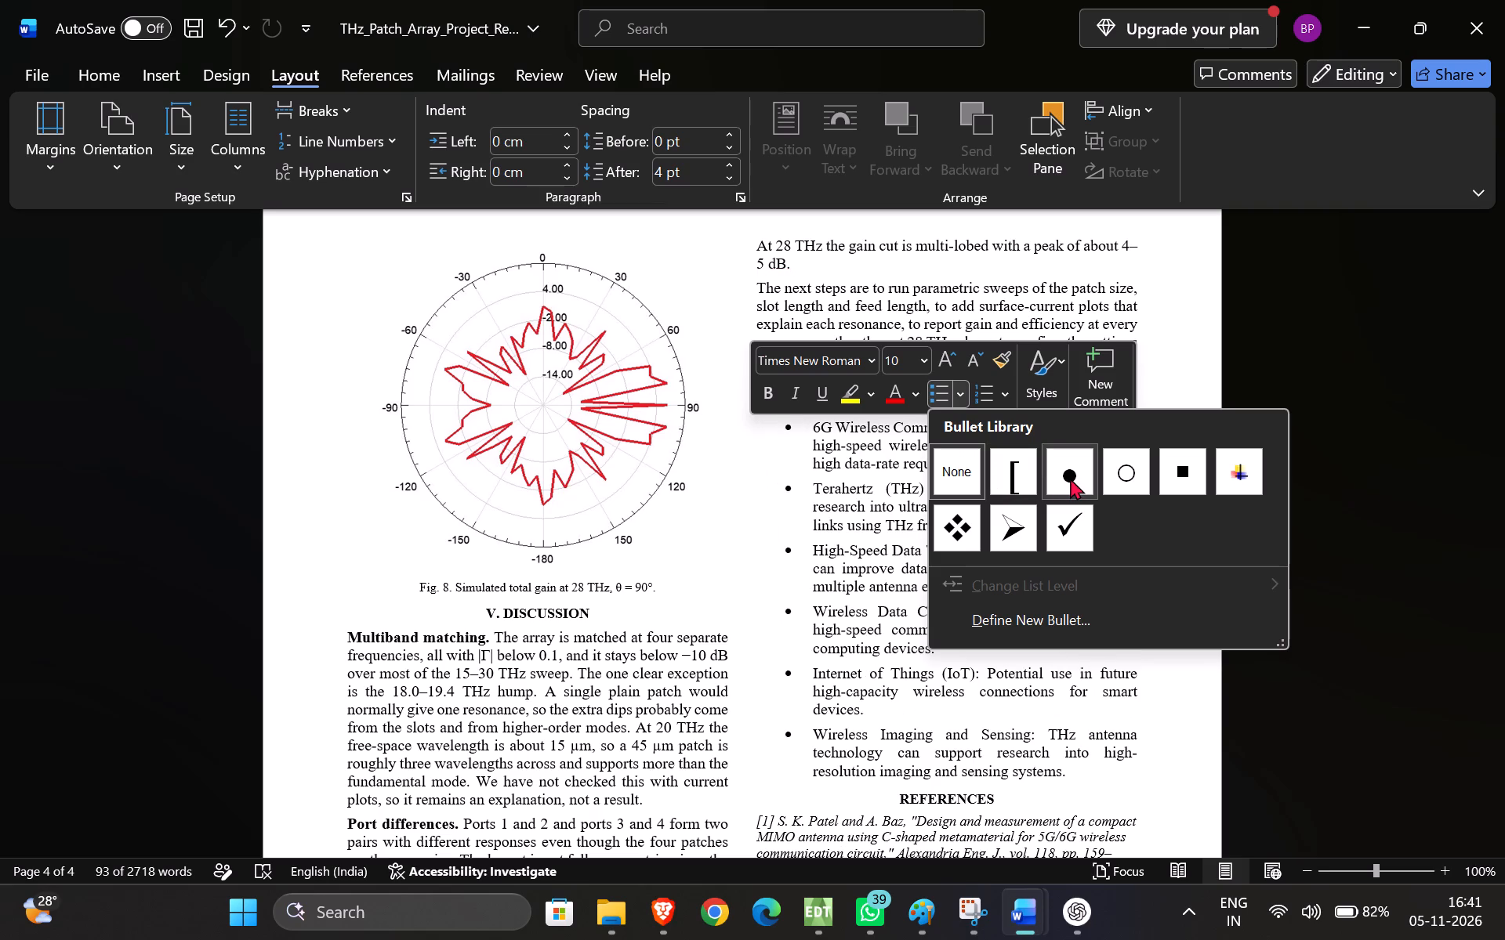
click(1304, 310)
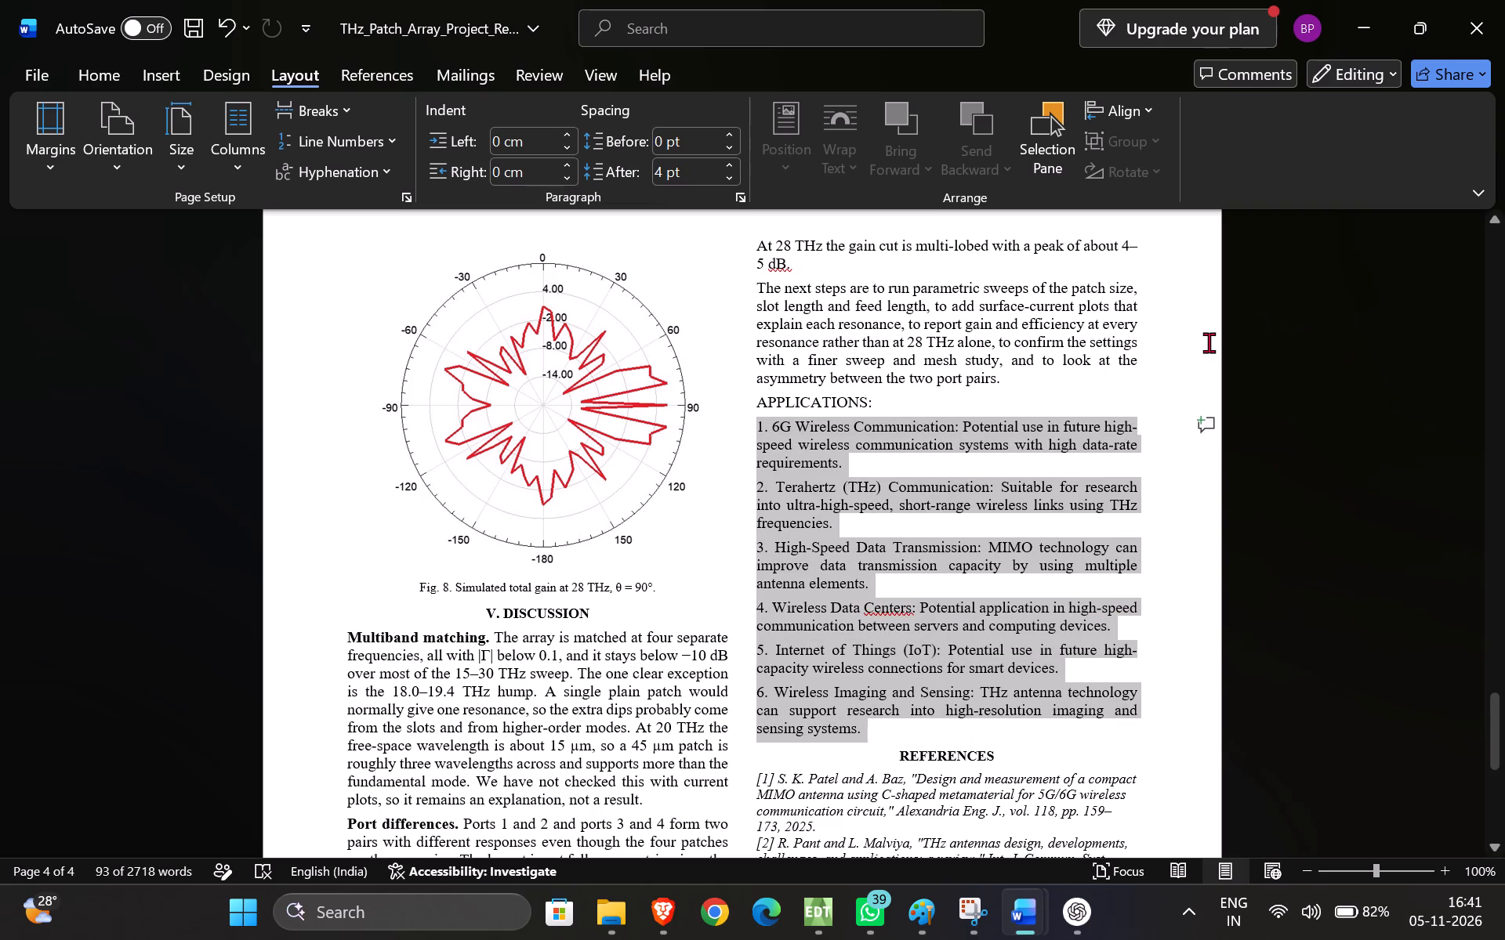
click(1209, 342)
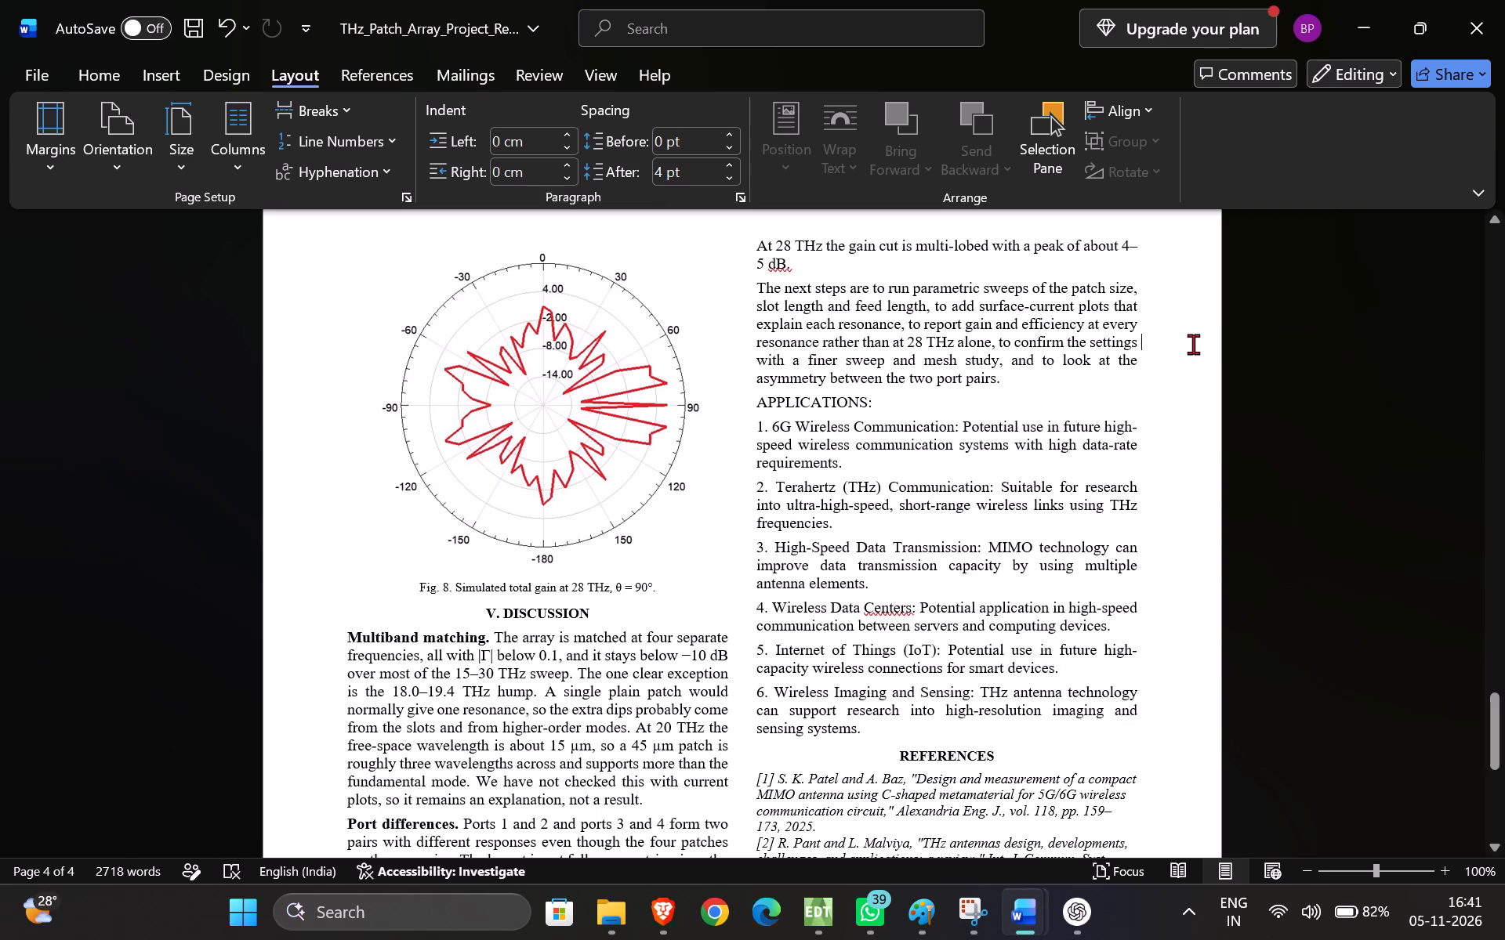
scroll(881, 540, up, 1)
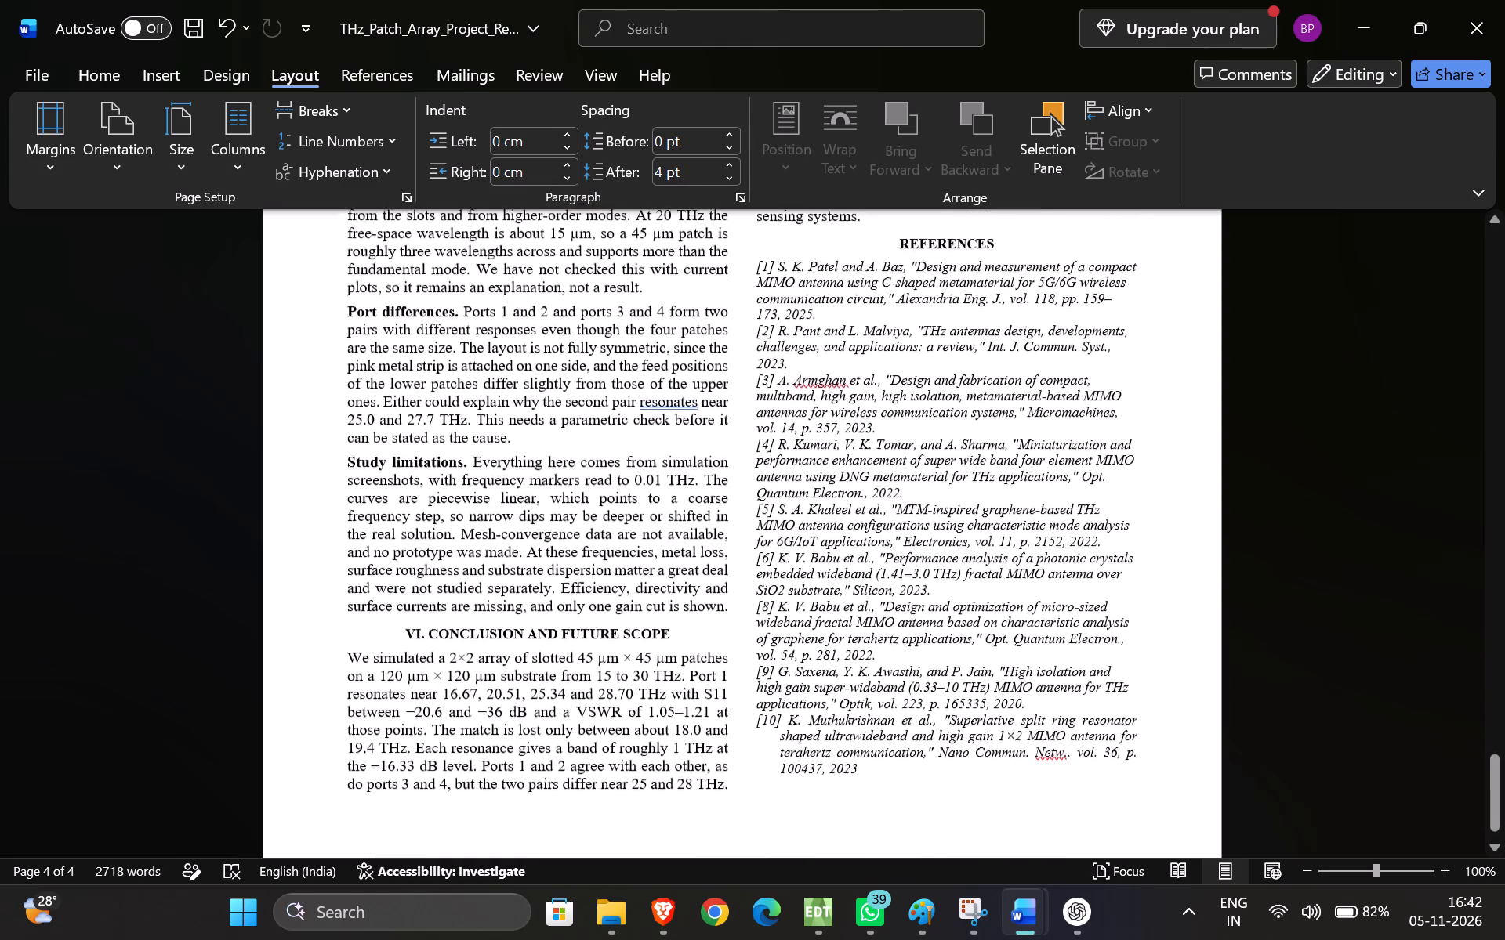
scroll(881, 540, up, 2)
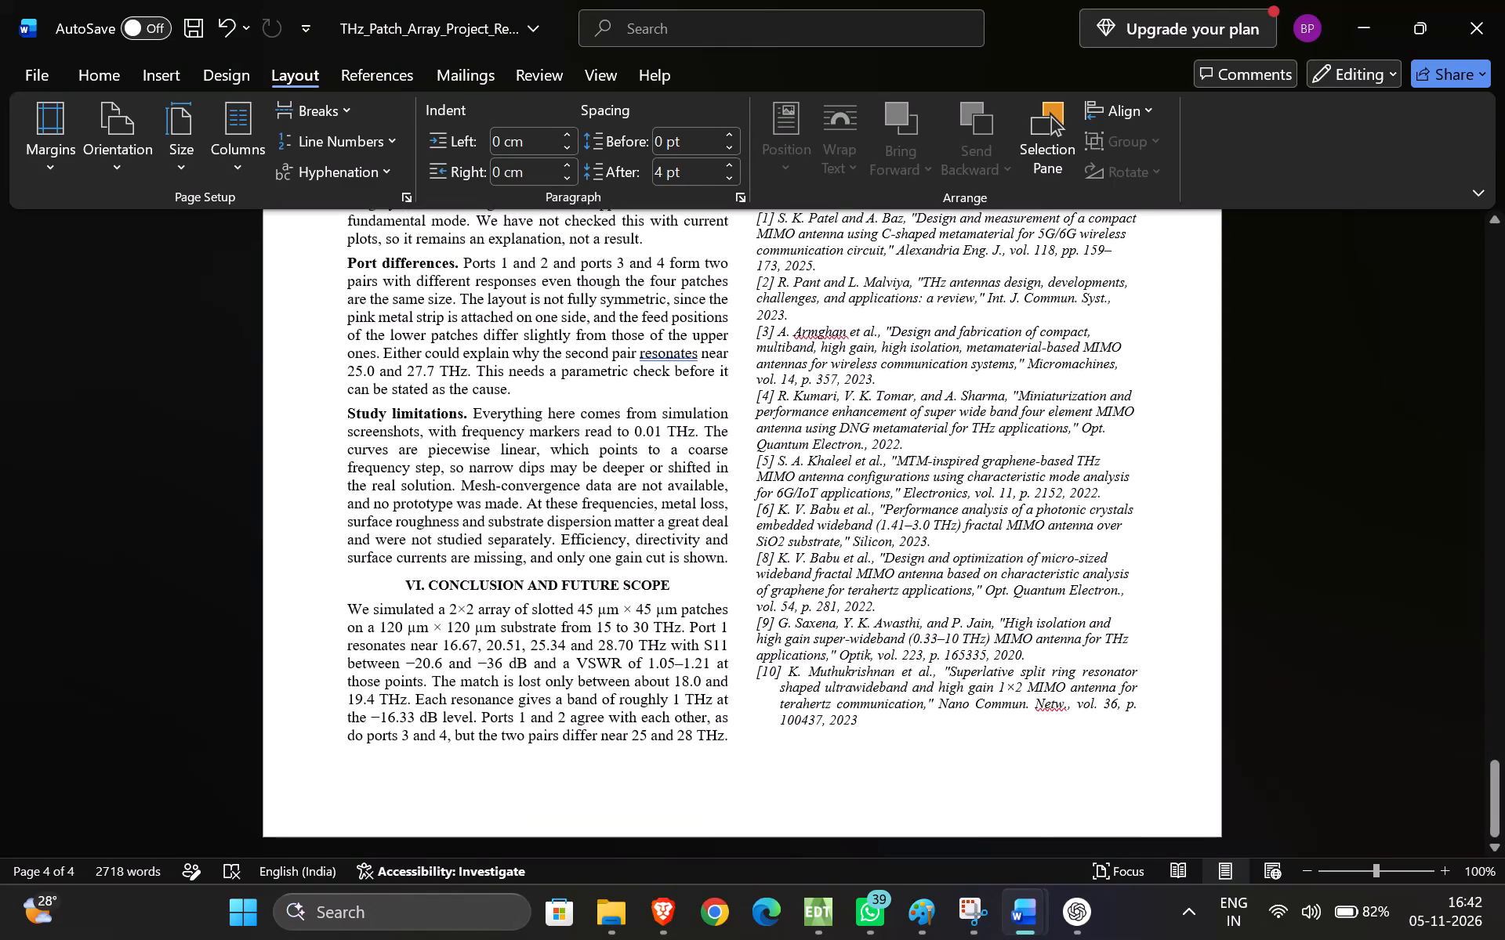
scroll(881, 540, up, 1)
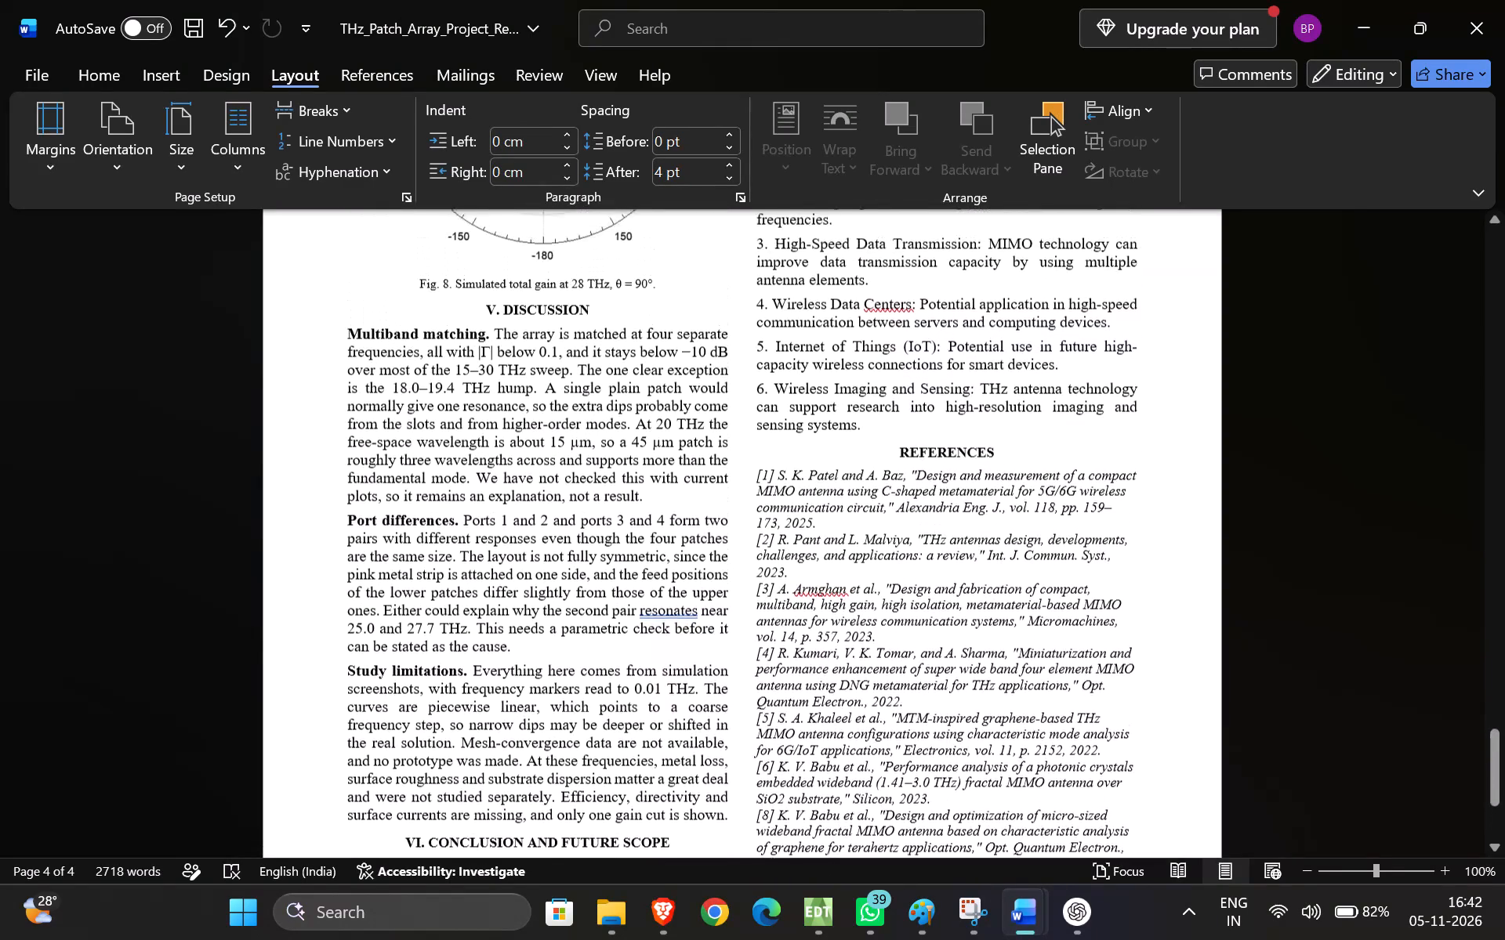
Review the whole report from the title page through the figures and tables to the Applications and References sections.
scroll(881, 540, up, 2)
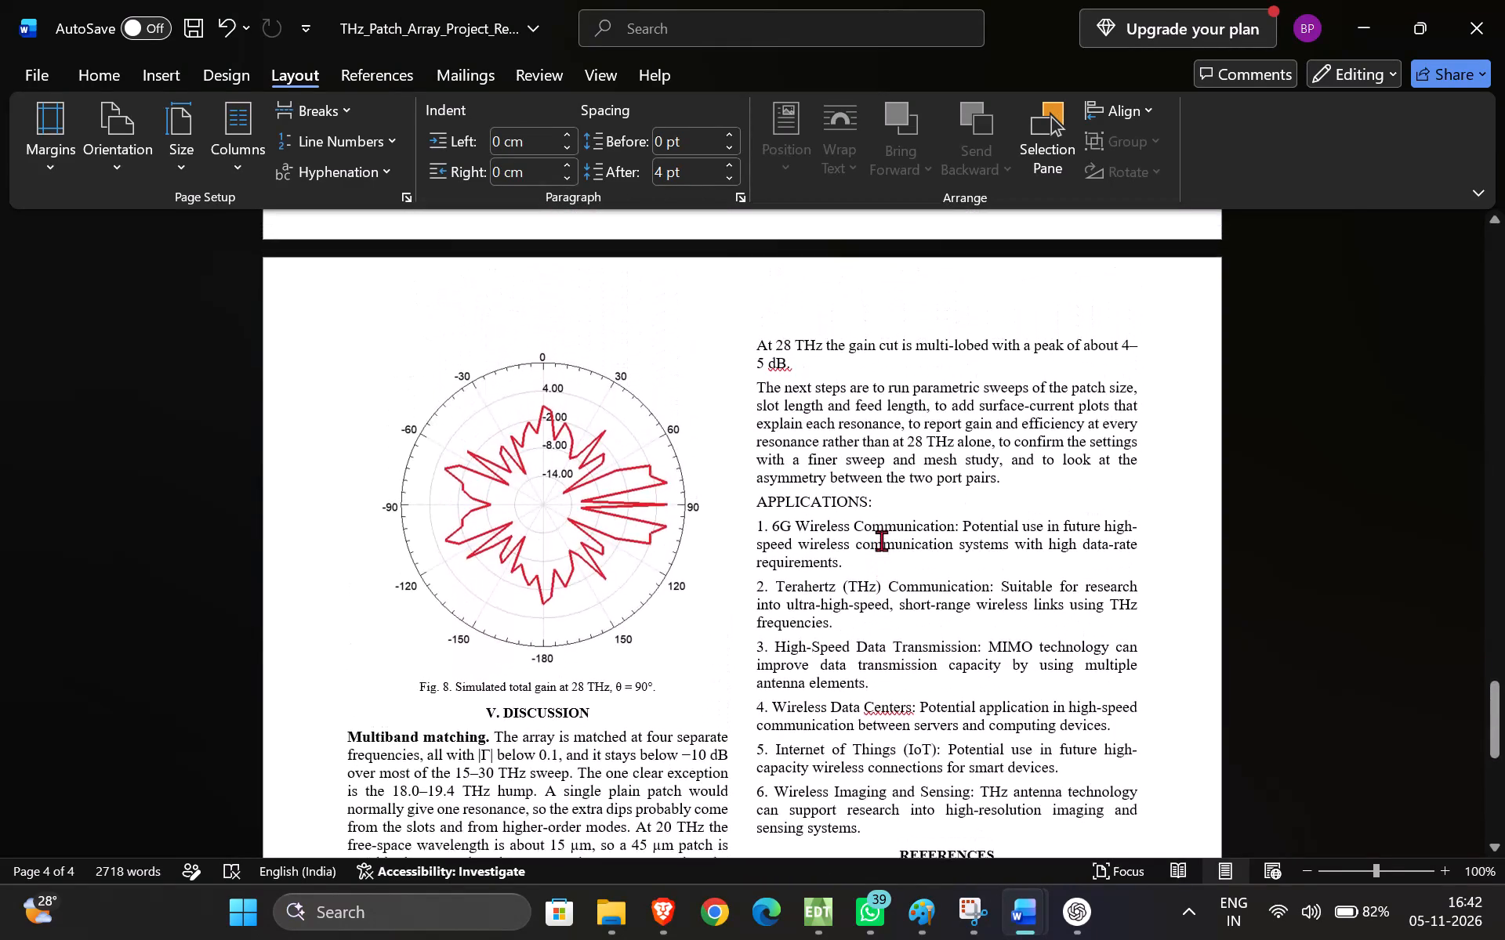
scroll(881, 540, up, 3)
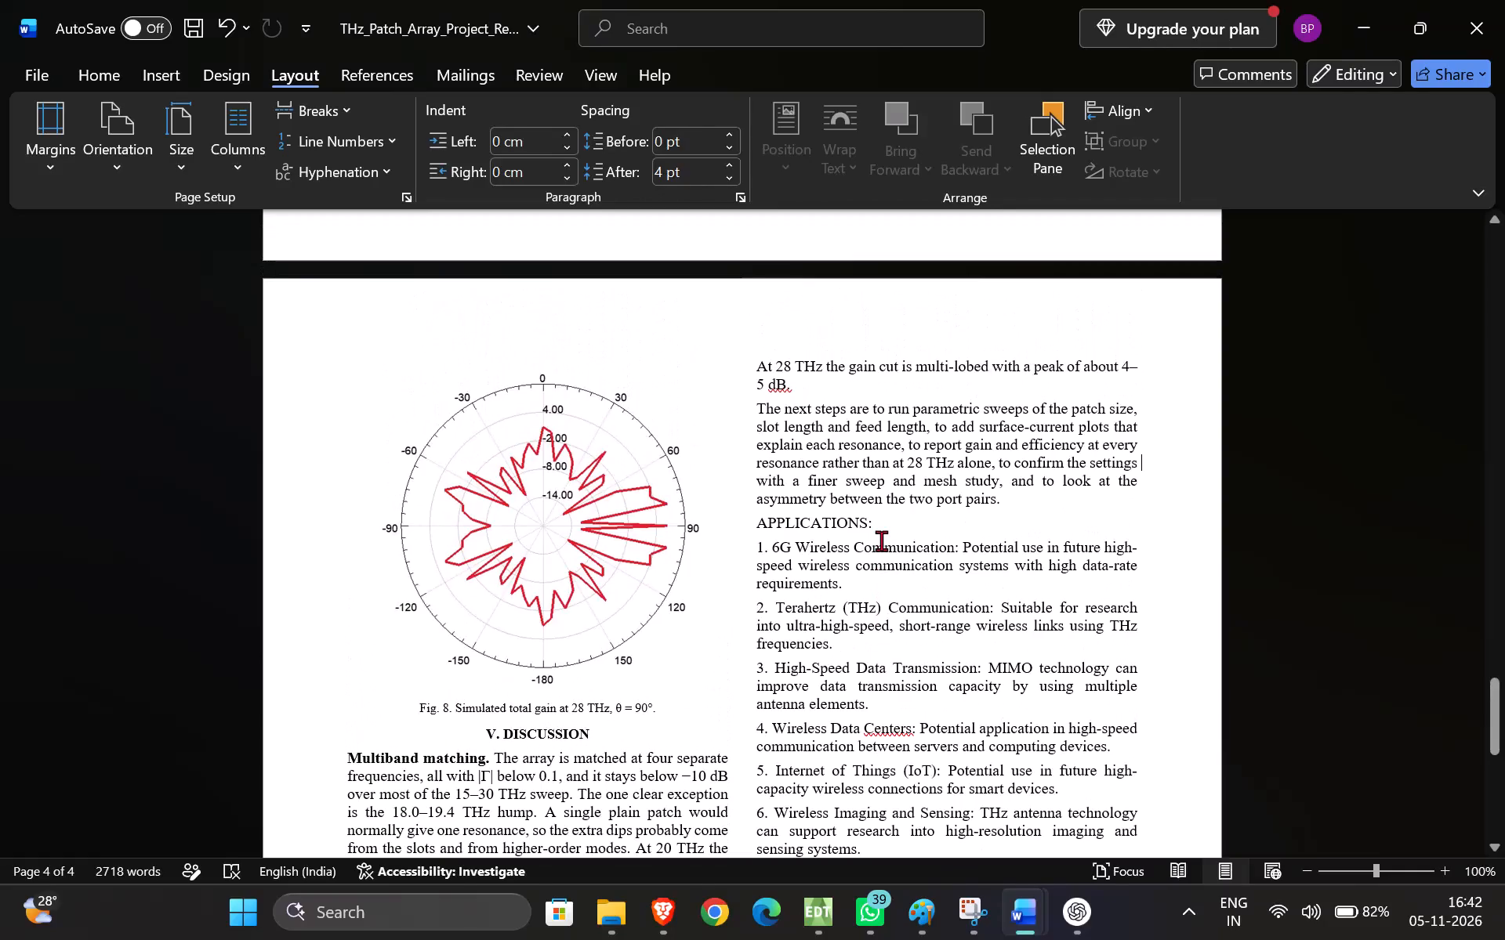
scroll(881, 540, up, 2)
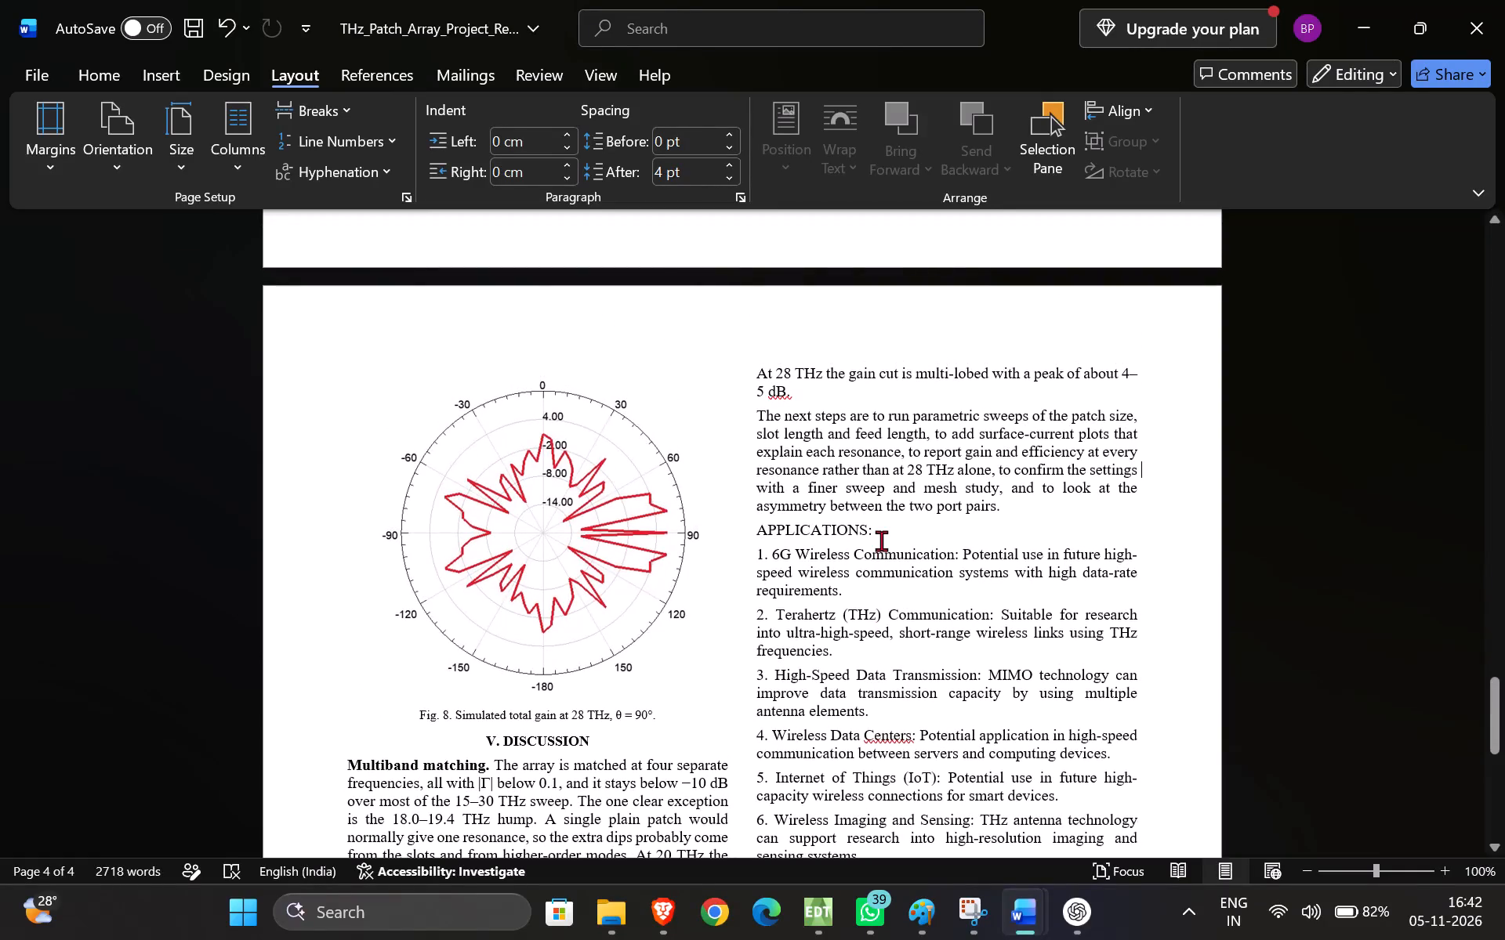
scroll(881, 540, up, 1)
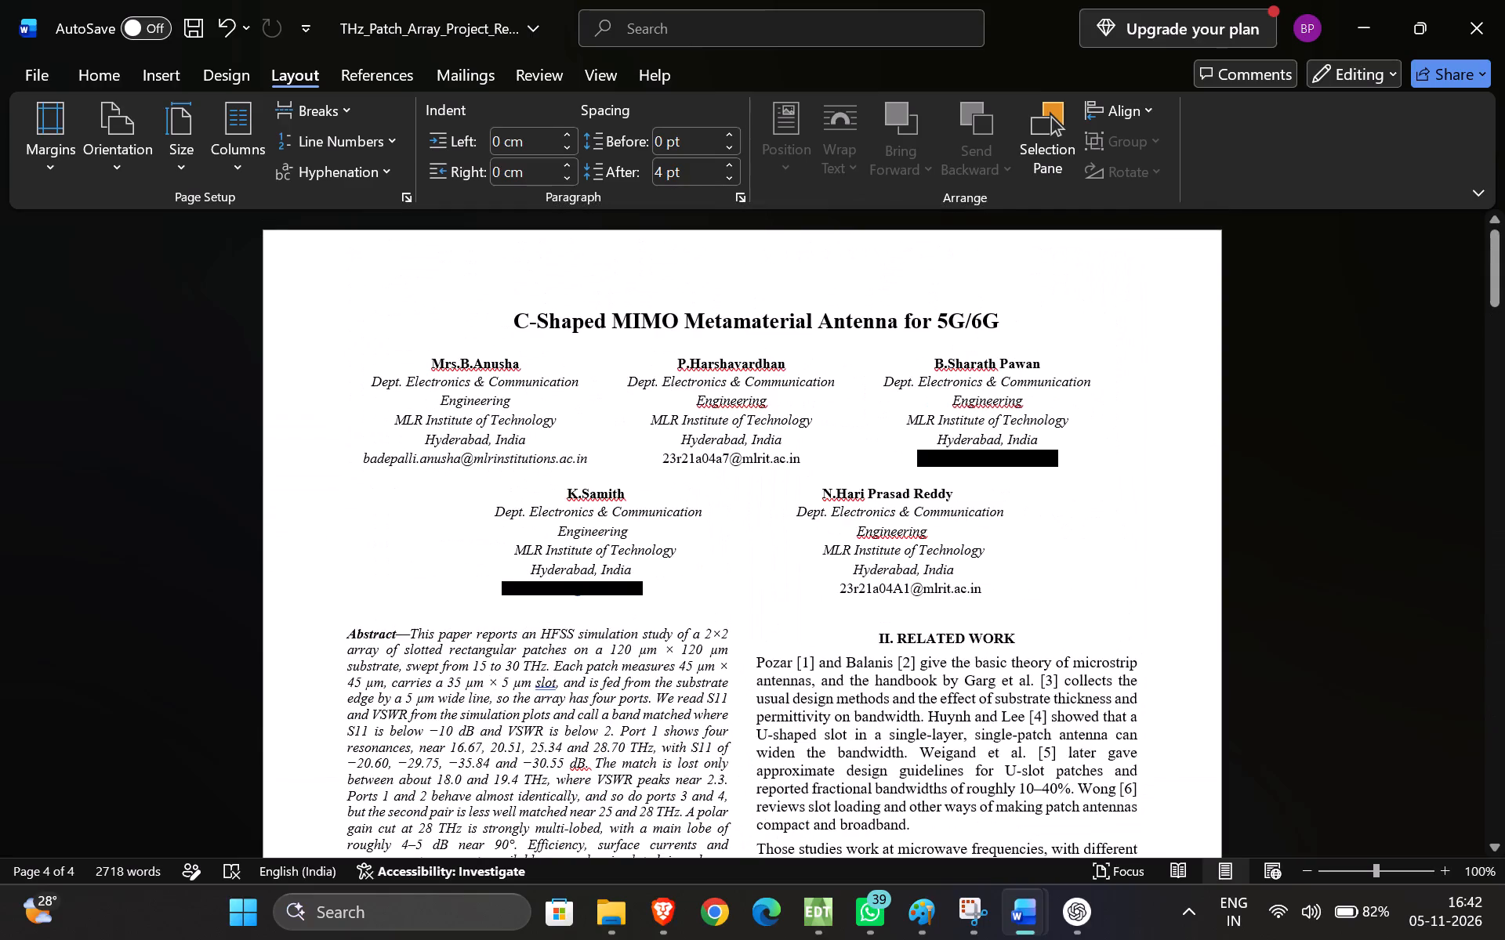
scroll(881, 540, up, 1)
scroll(881, 540, down, 2)
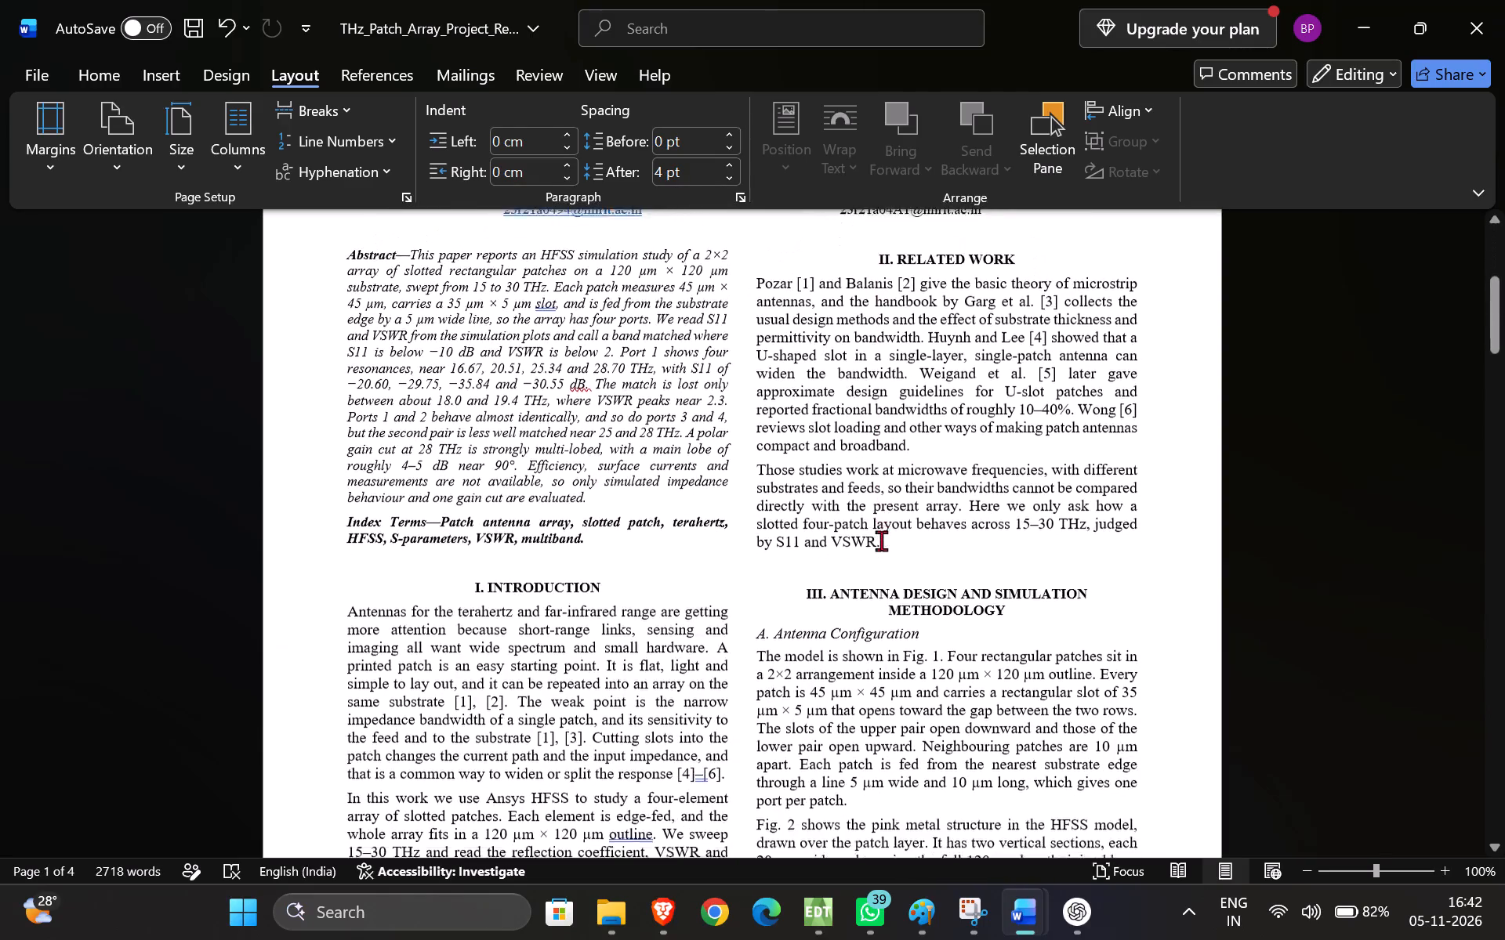
scroll(881, 540, down, 2)
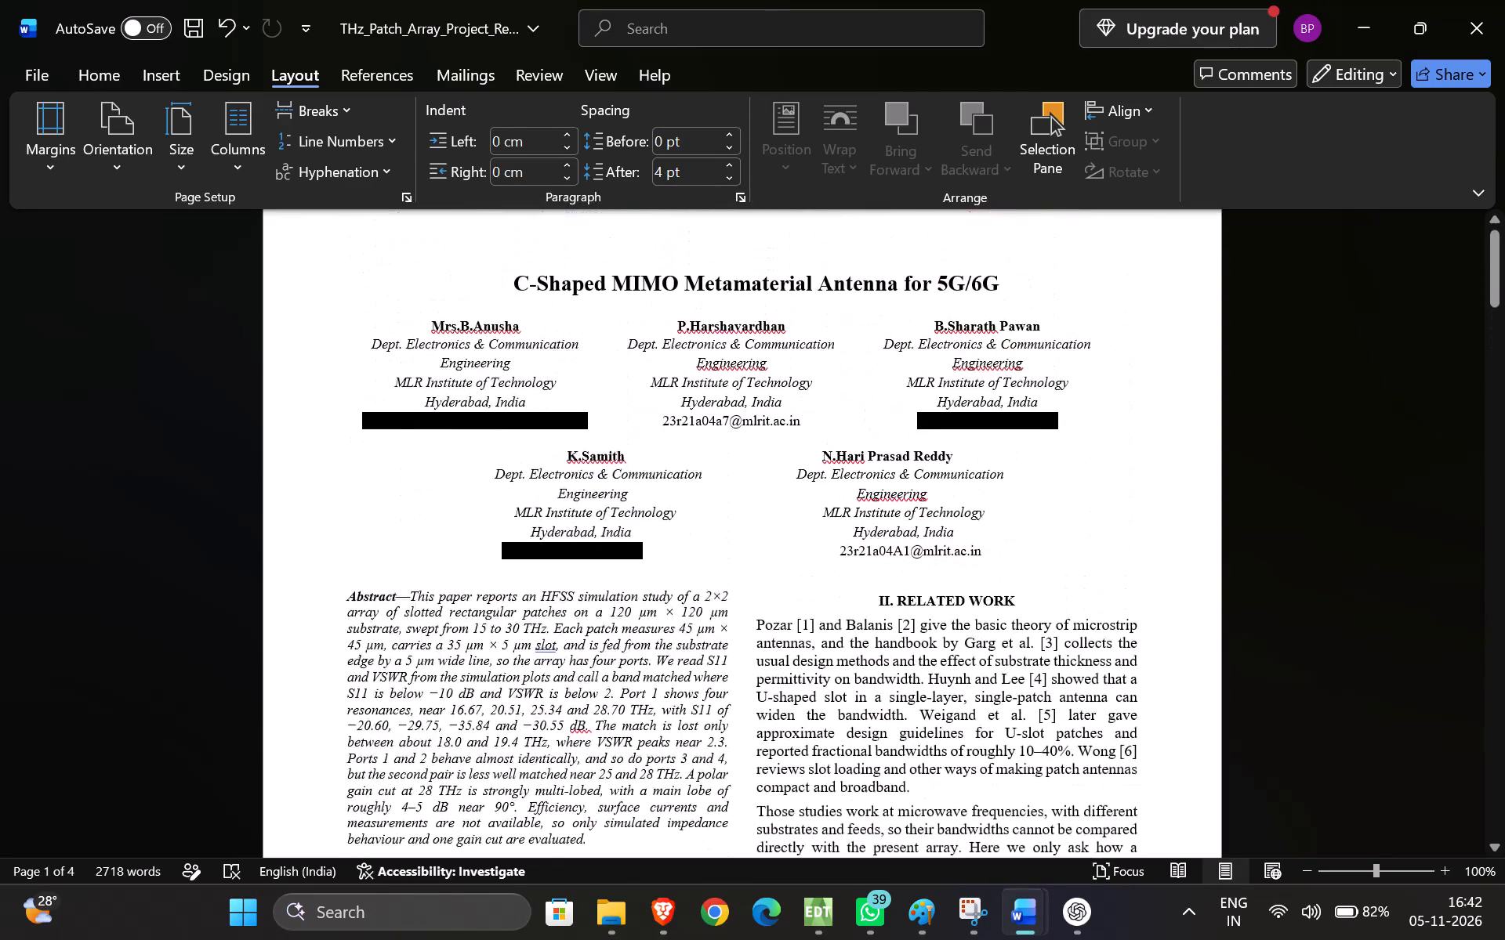
scroll(881, 540, down, 2)
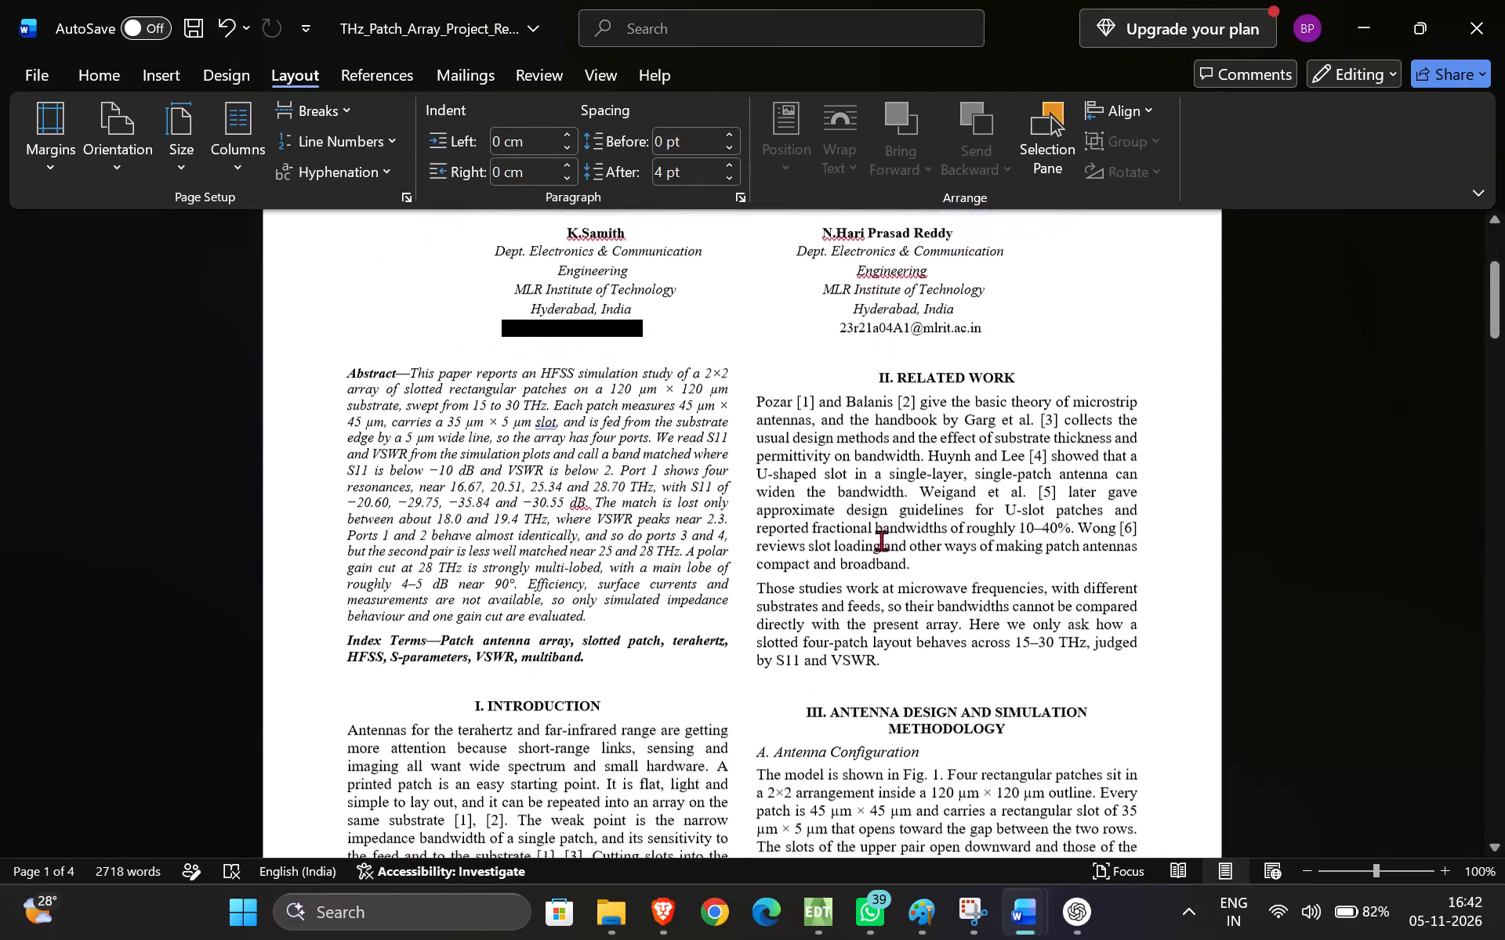
scroll(881, 540, down, 2)
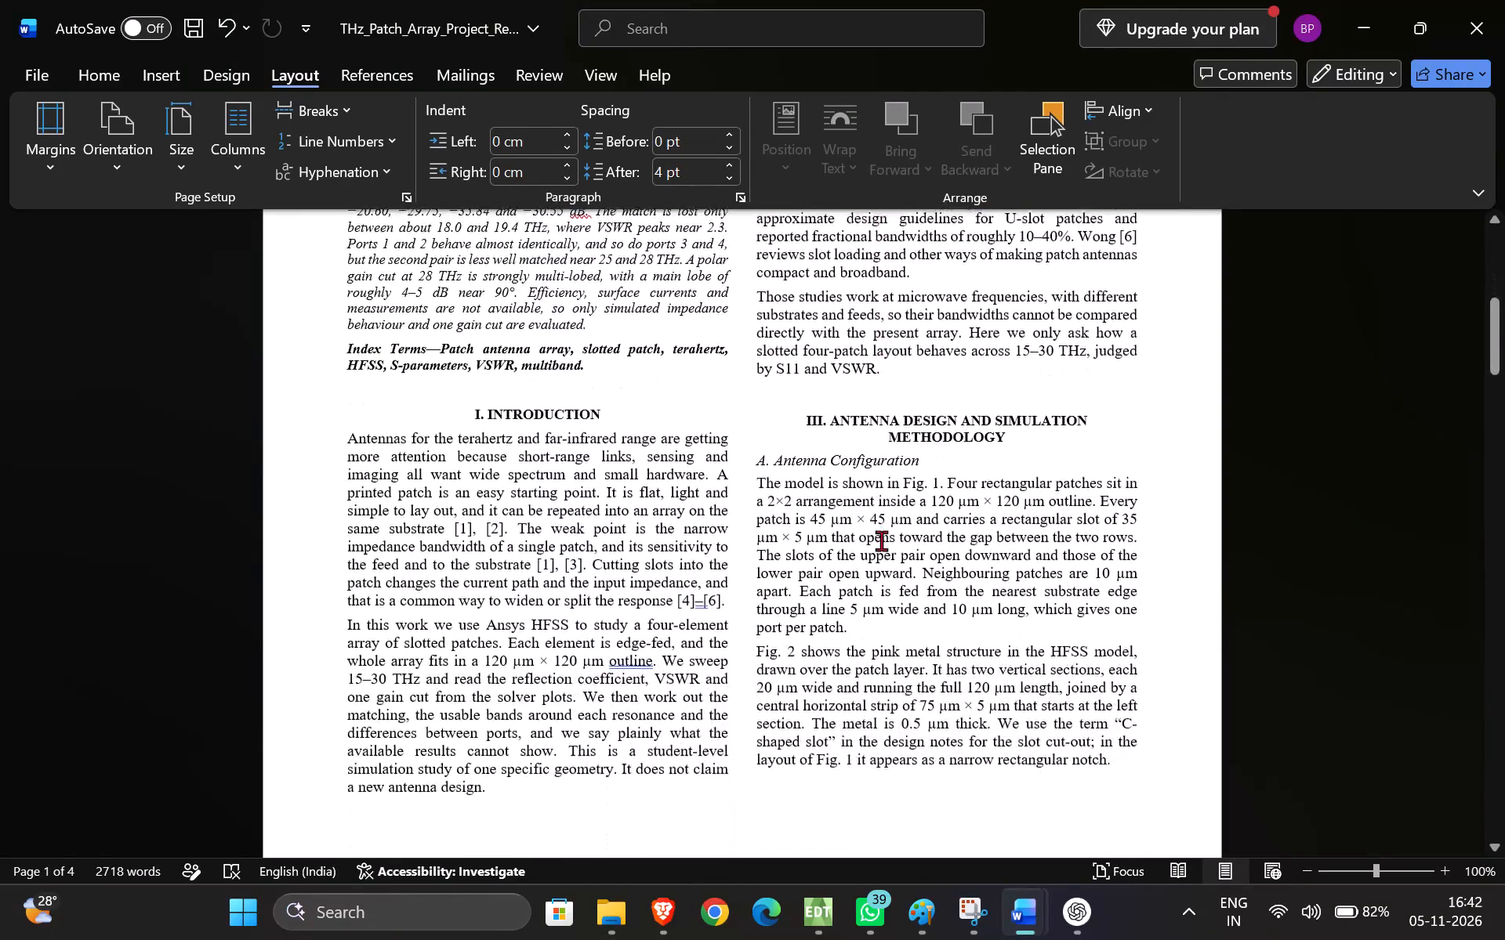
scroll(881, 540, down, 2)
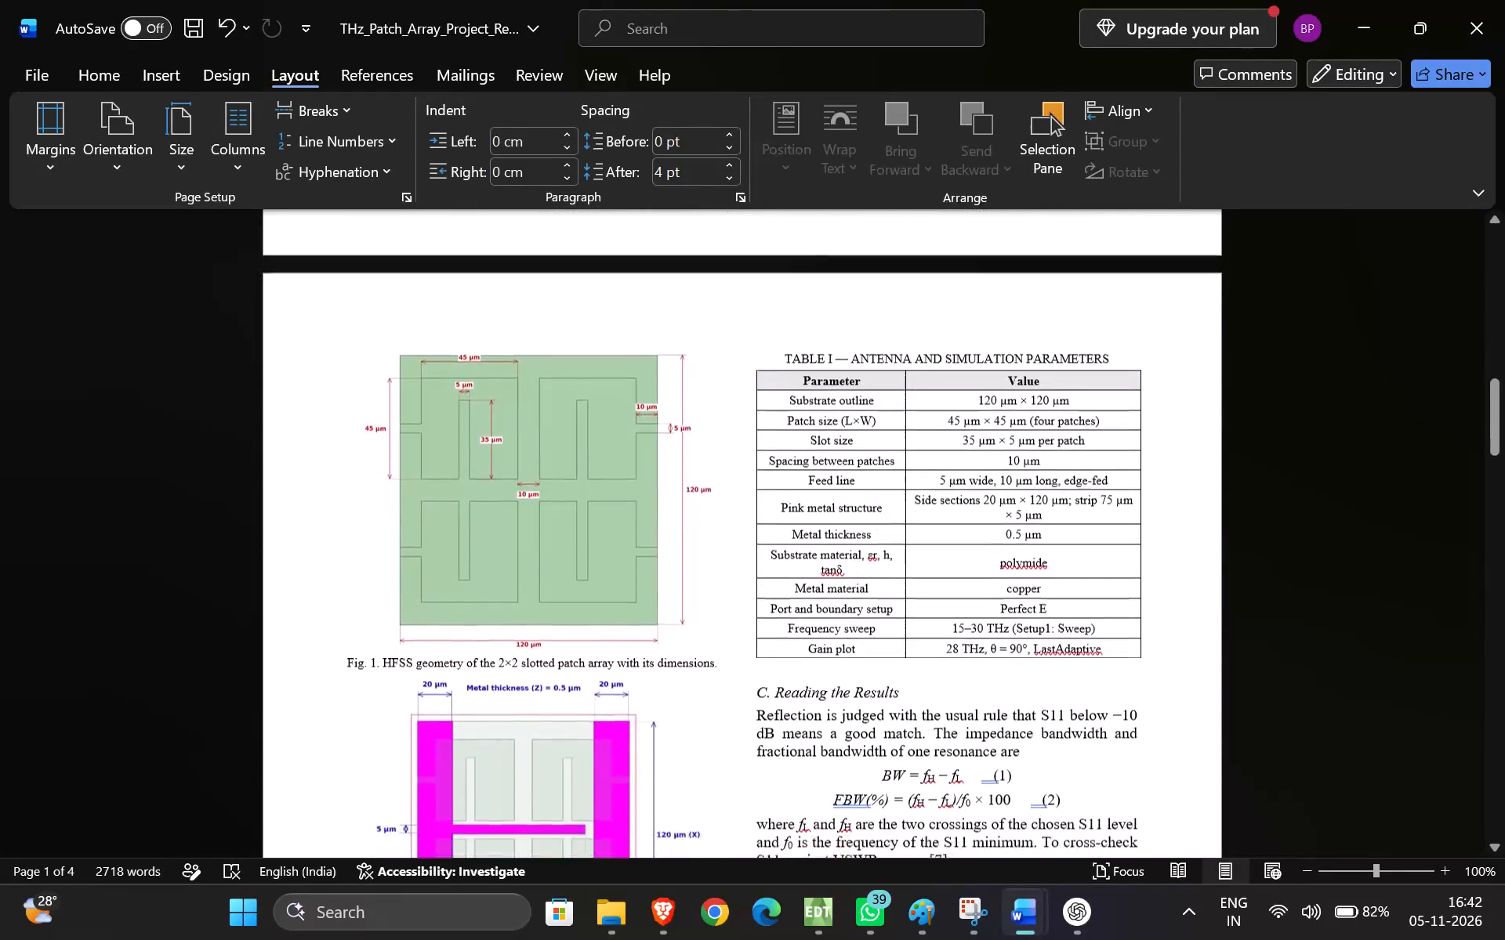
scroll(881, 540, down, 2)
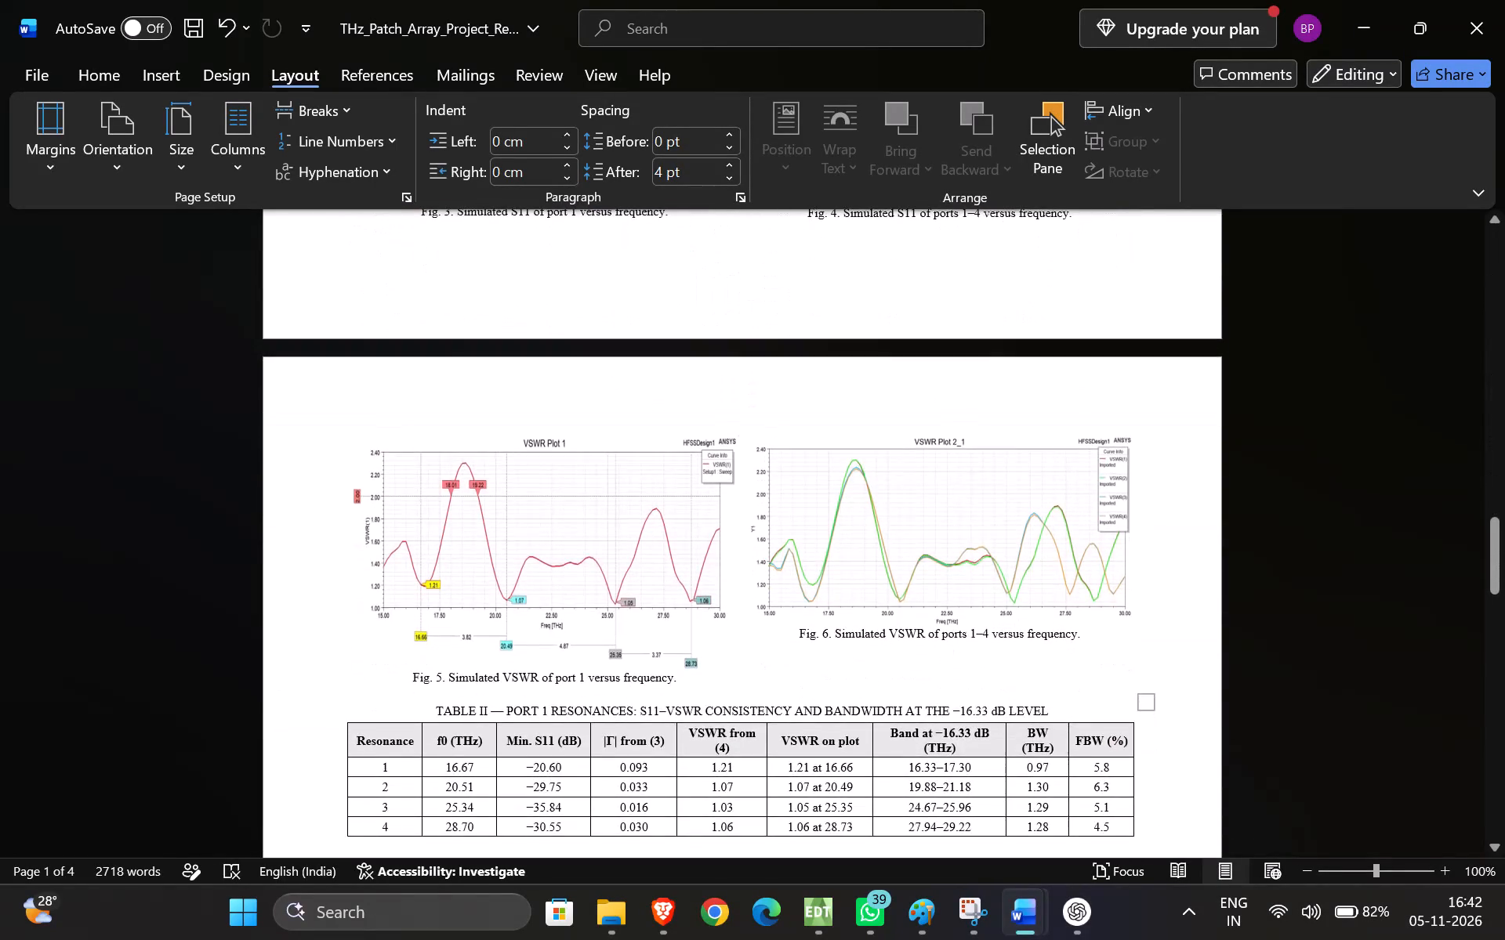
scroll(881, 540, down, 1)
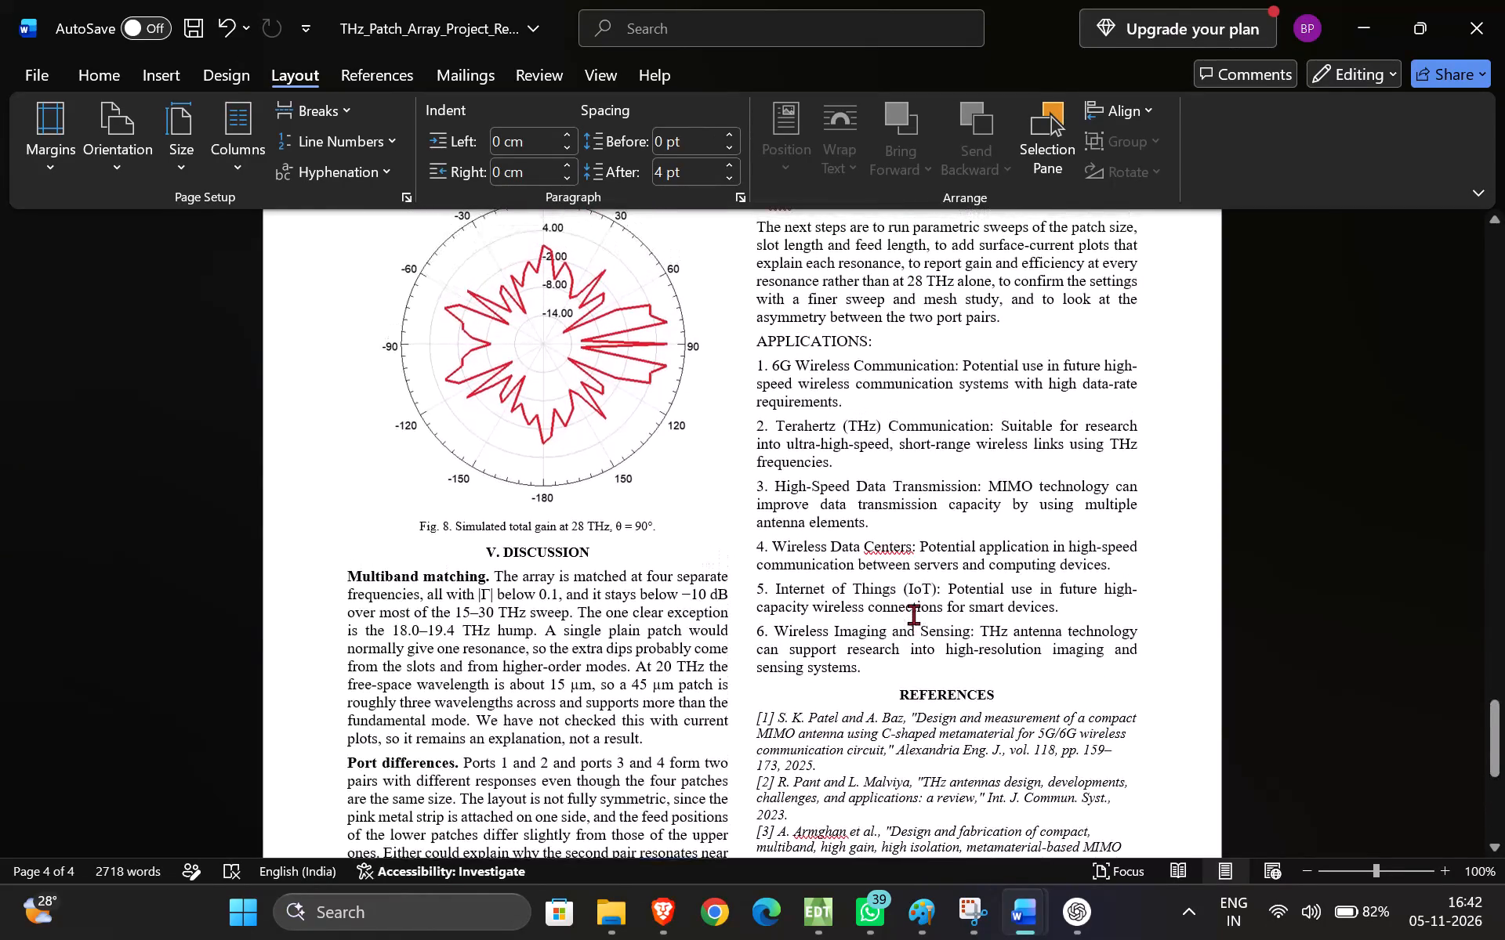
Go through the report pages again, checking the layout of Table I, Table II, the figures and the section text.
scroll(913, 614, up, 1)
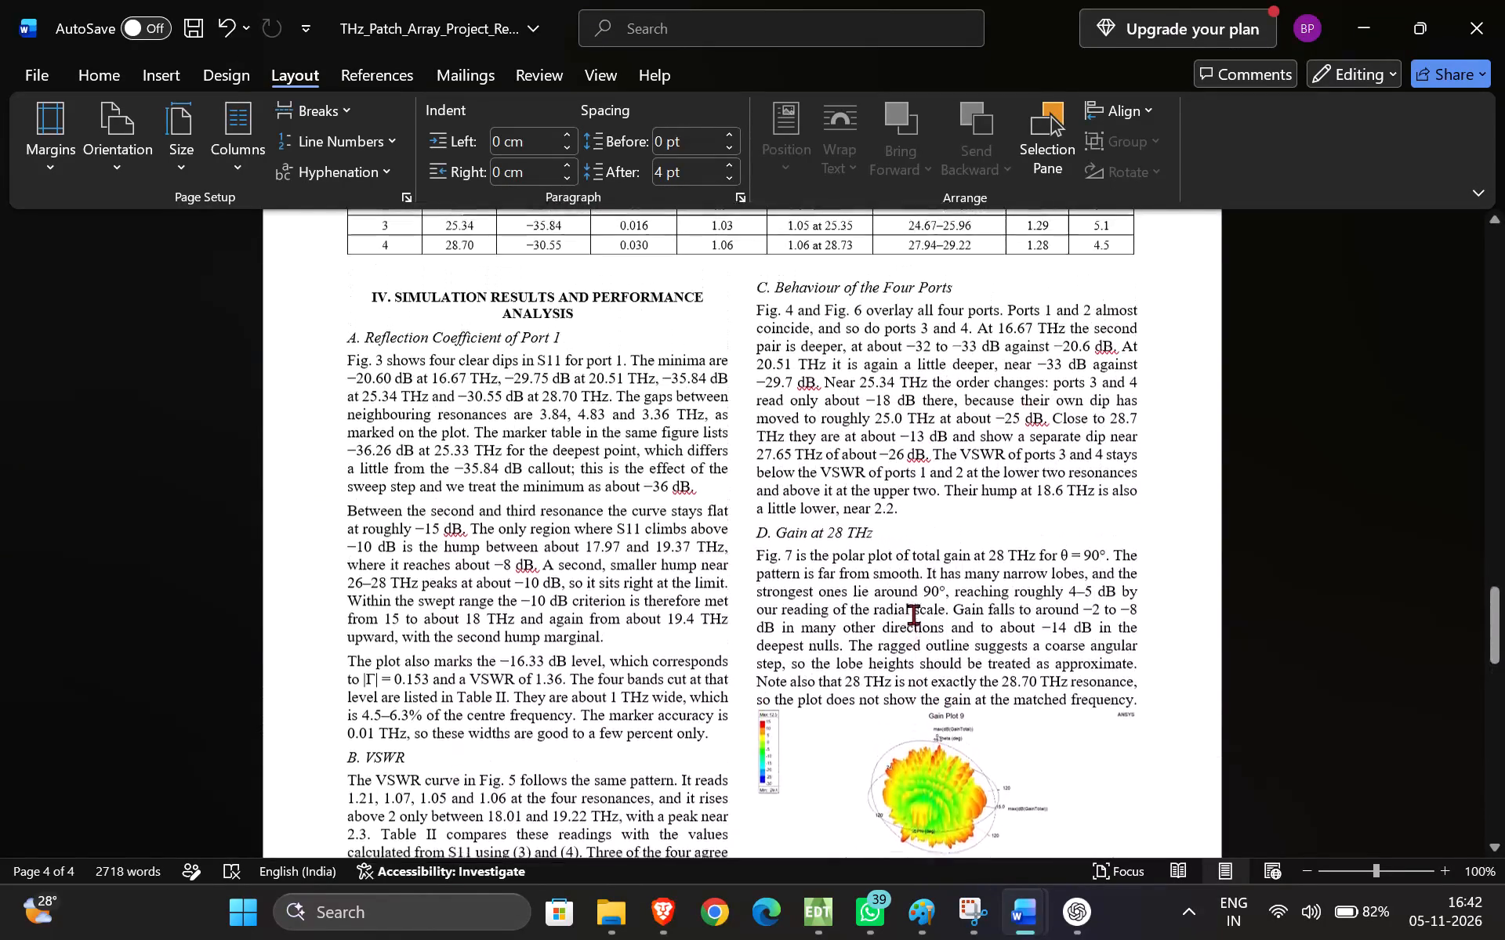
scroll(913, 614, up, 1)
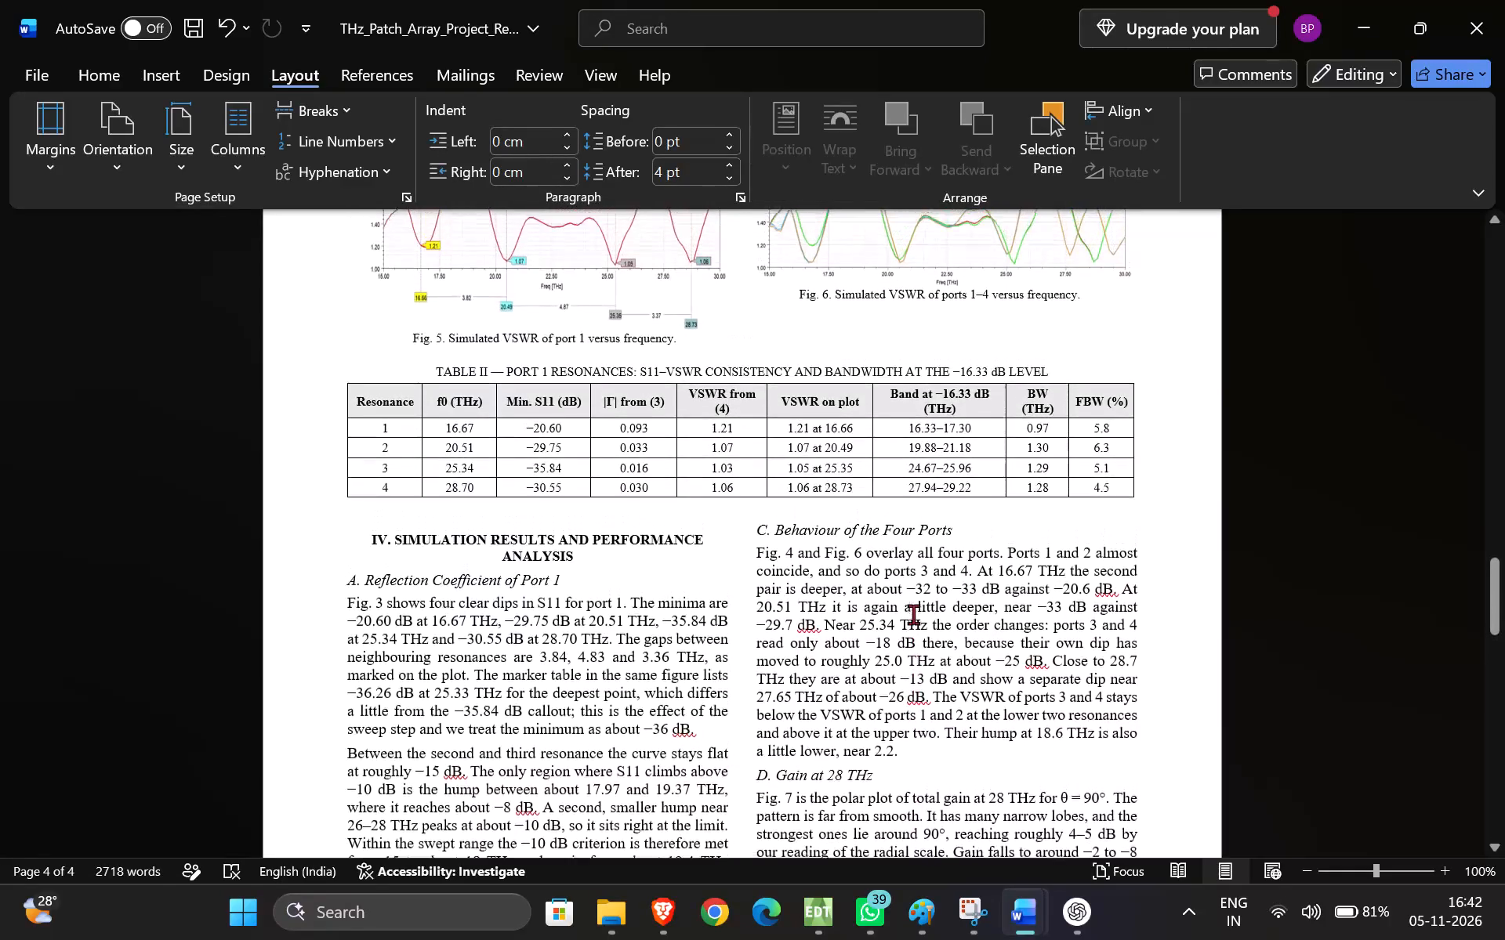
scroll(913, 614, up, 3)
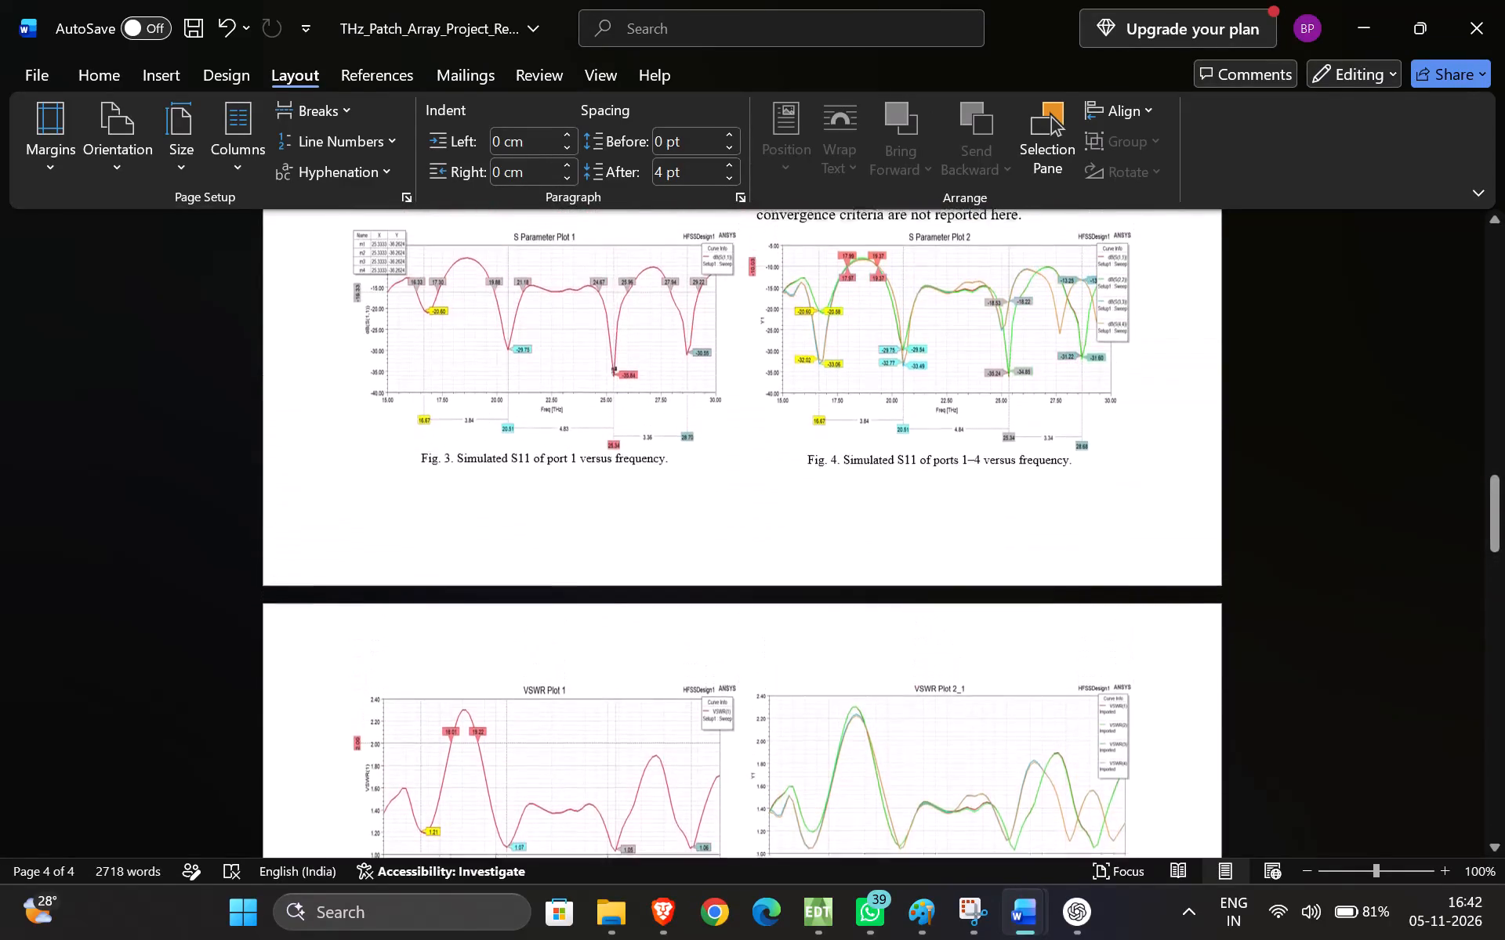
scroll(913, 614, up, 2)
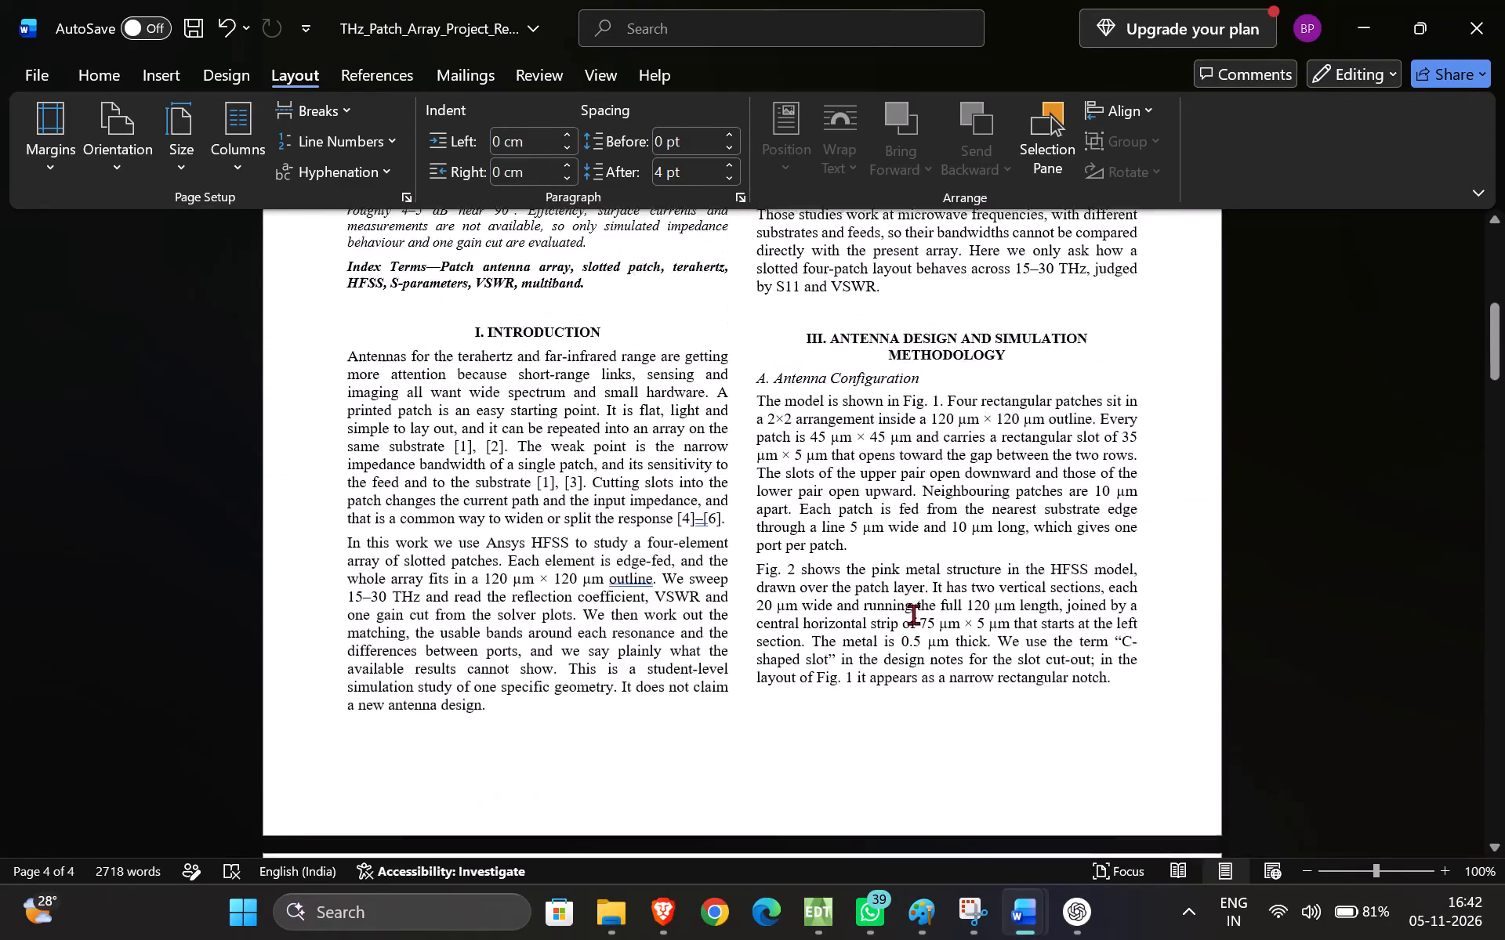
scroll(913, 614, up, 3)
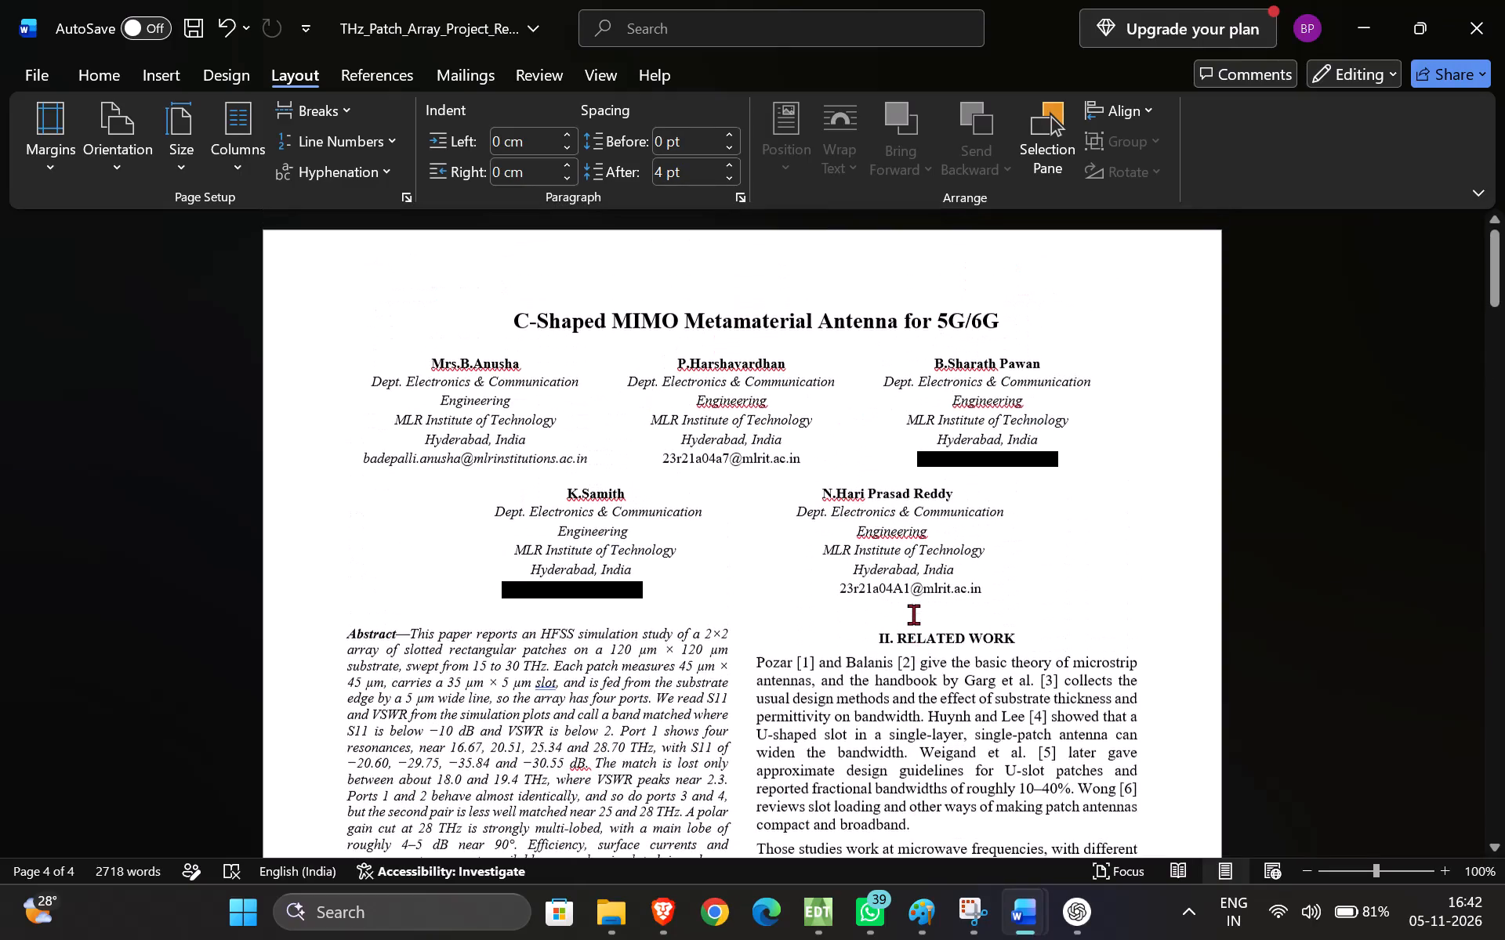
scroll(913, 614, up, 1)
scroll(913, 614, down, 2)
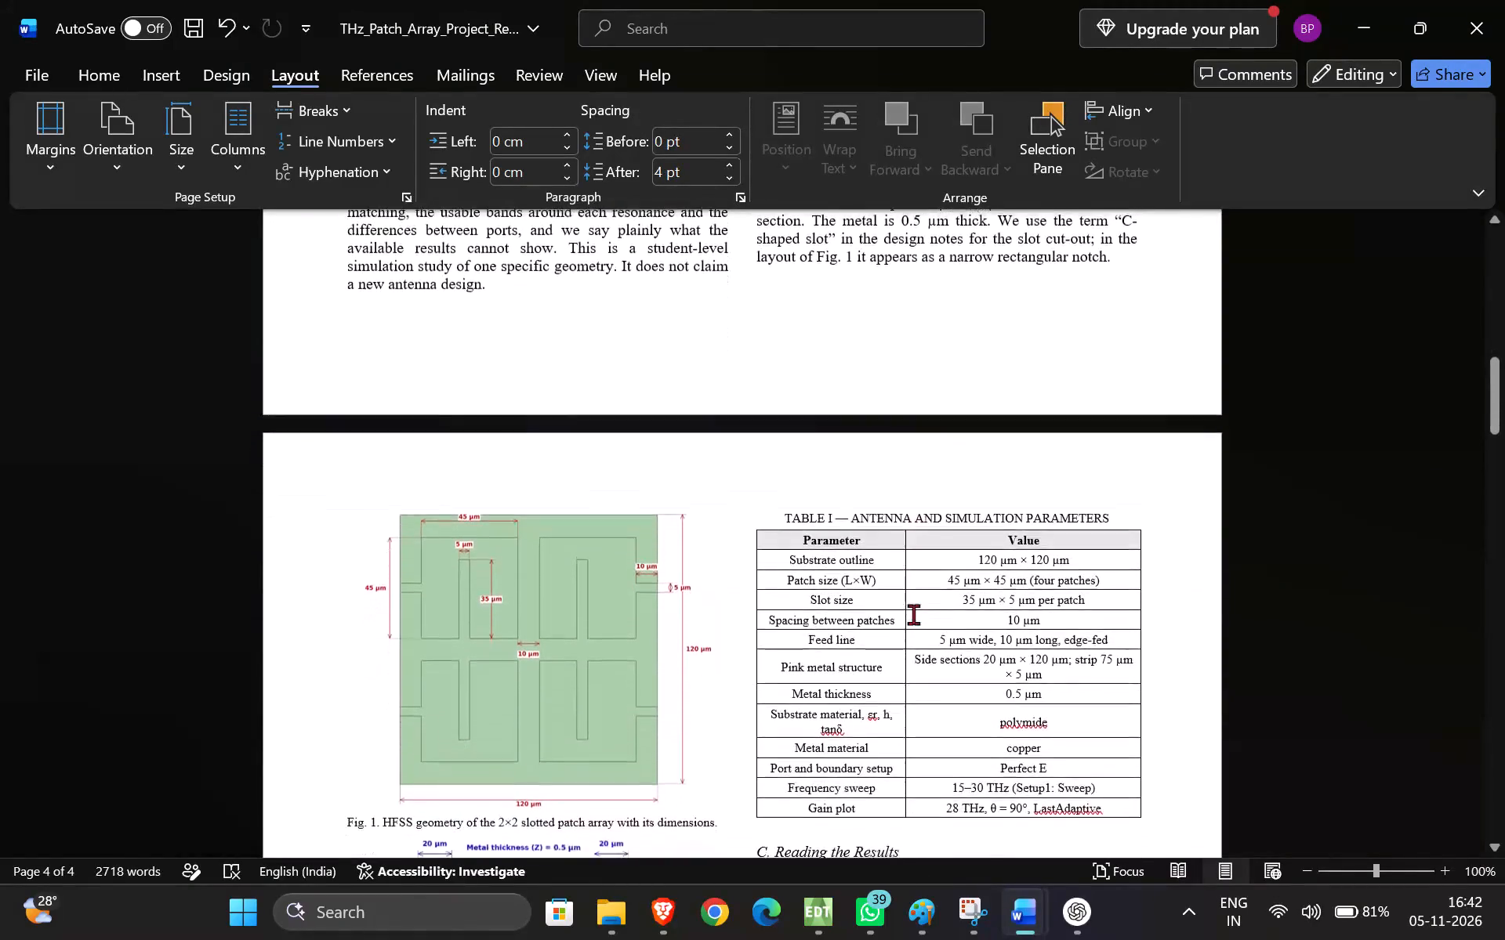
scroll(913, 614, down, 1)
click(975, 690)
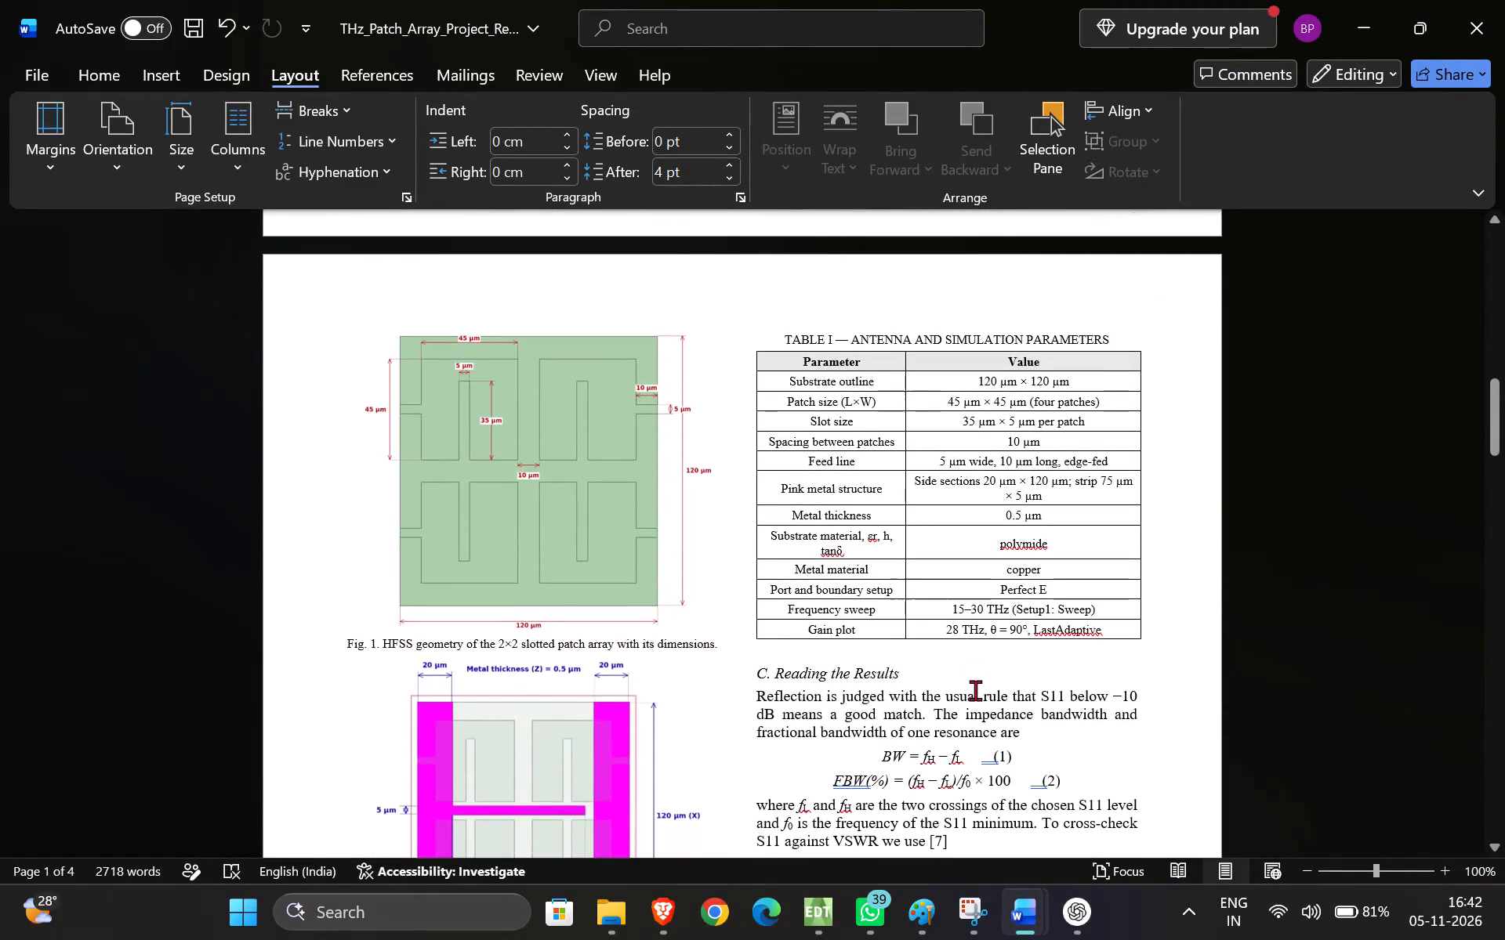
scroll(975, 690, down, 1)
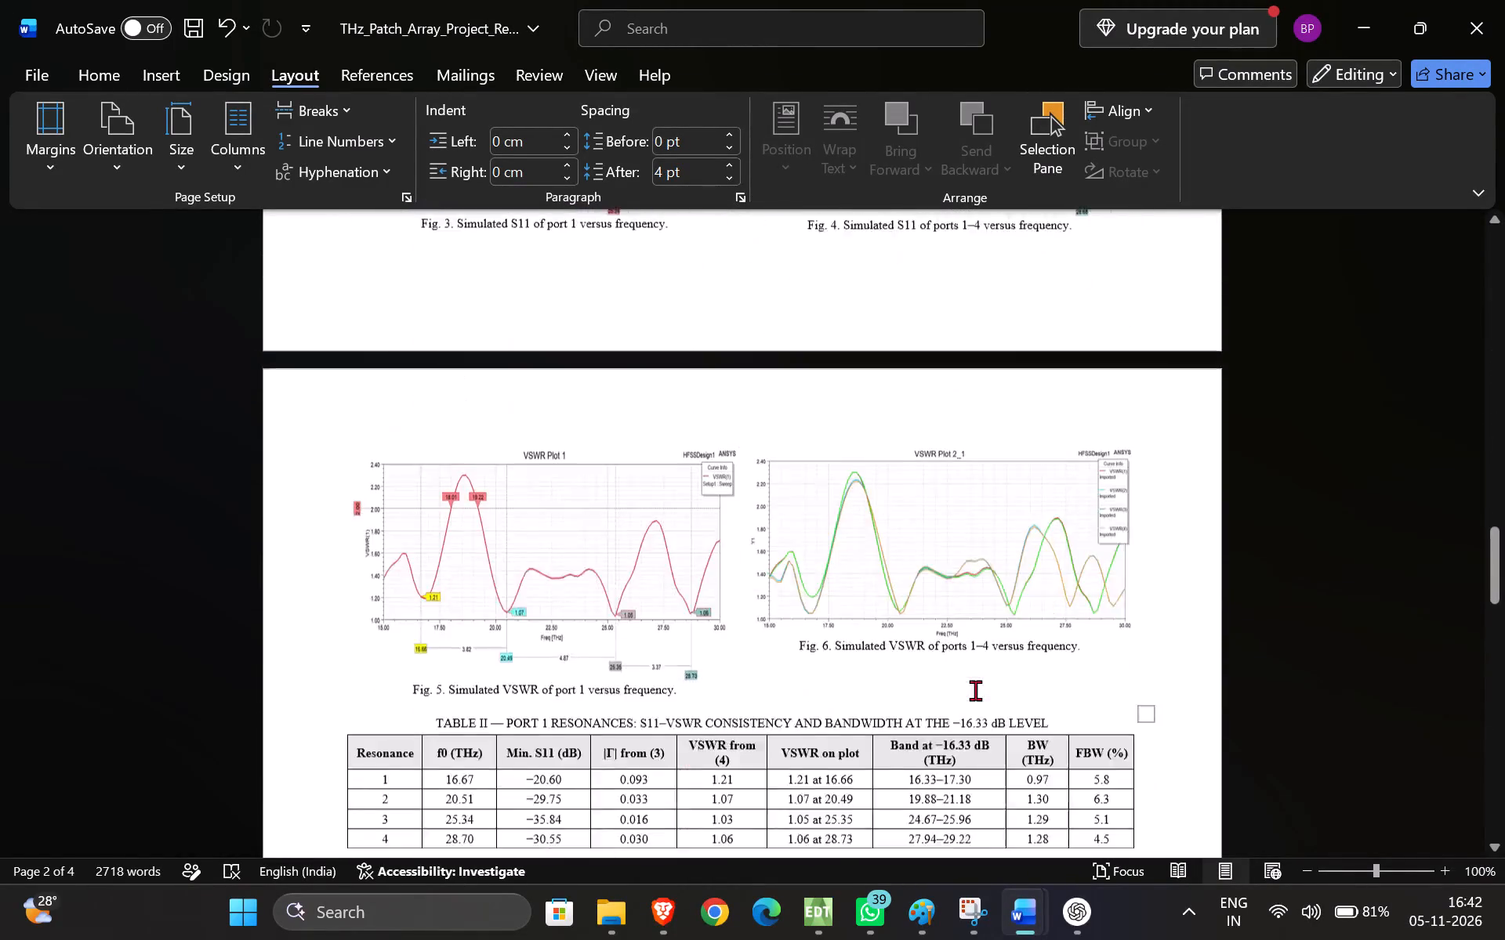
scroll(975, 690, down, 1)
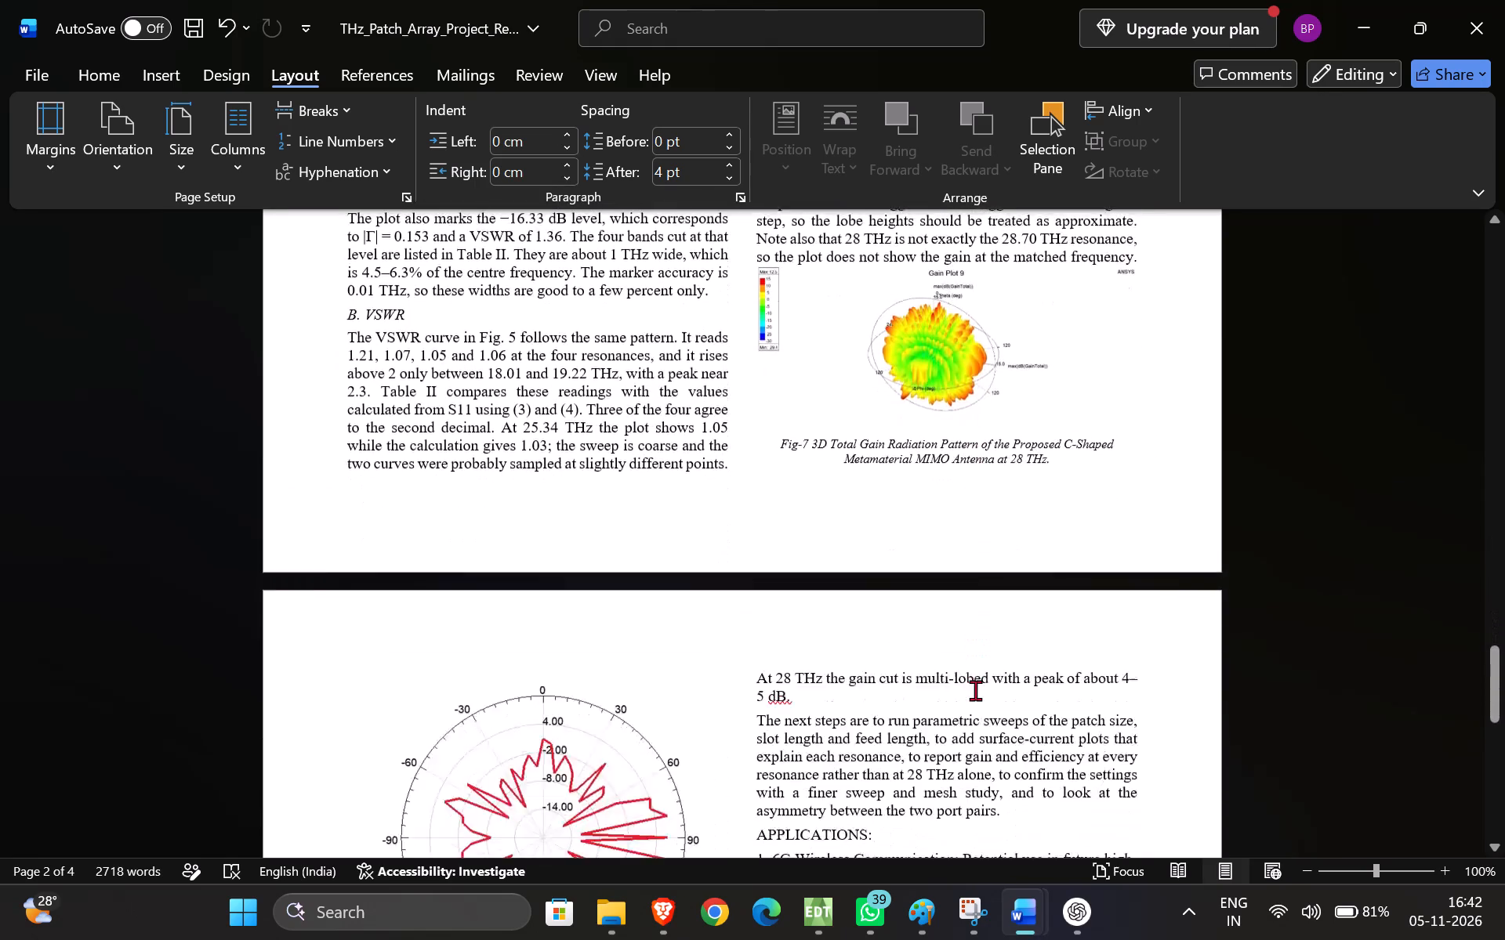
scroll(975, 690, down, 1)
In Table II, shorten the header of the band column, between "VSWR on plot" and "BW (THz)", to "Band (THz)".
scroll(975, 690, up, 2)
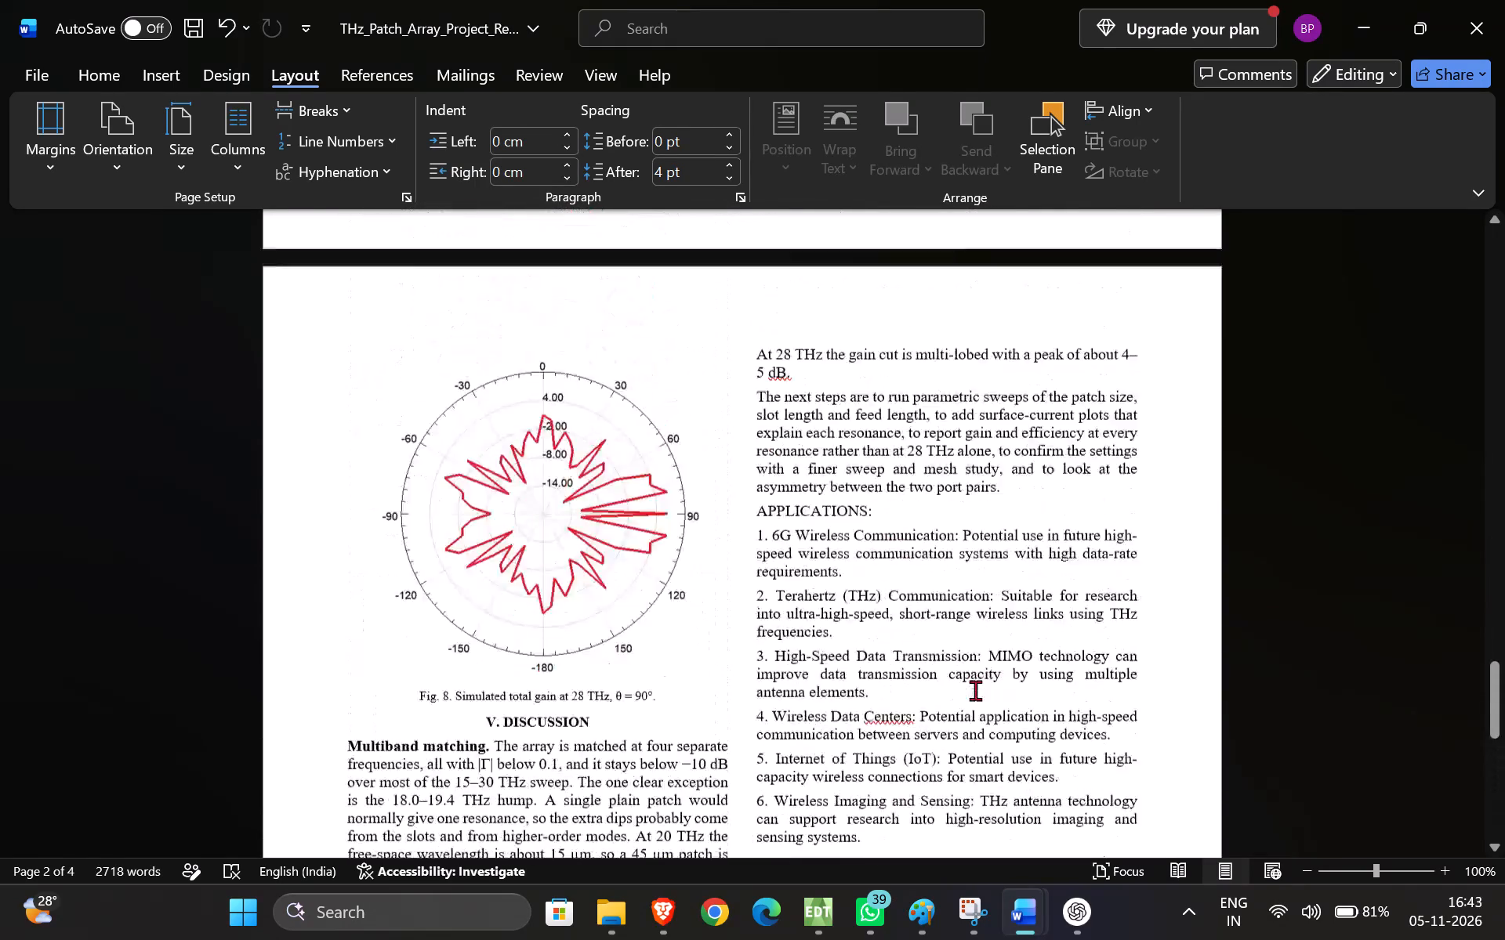
scroll(975, 690, up, 1)
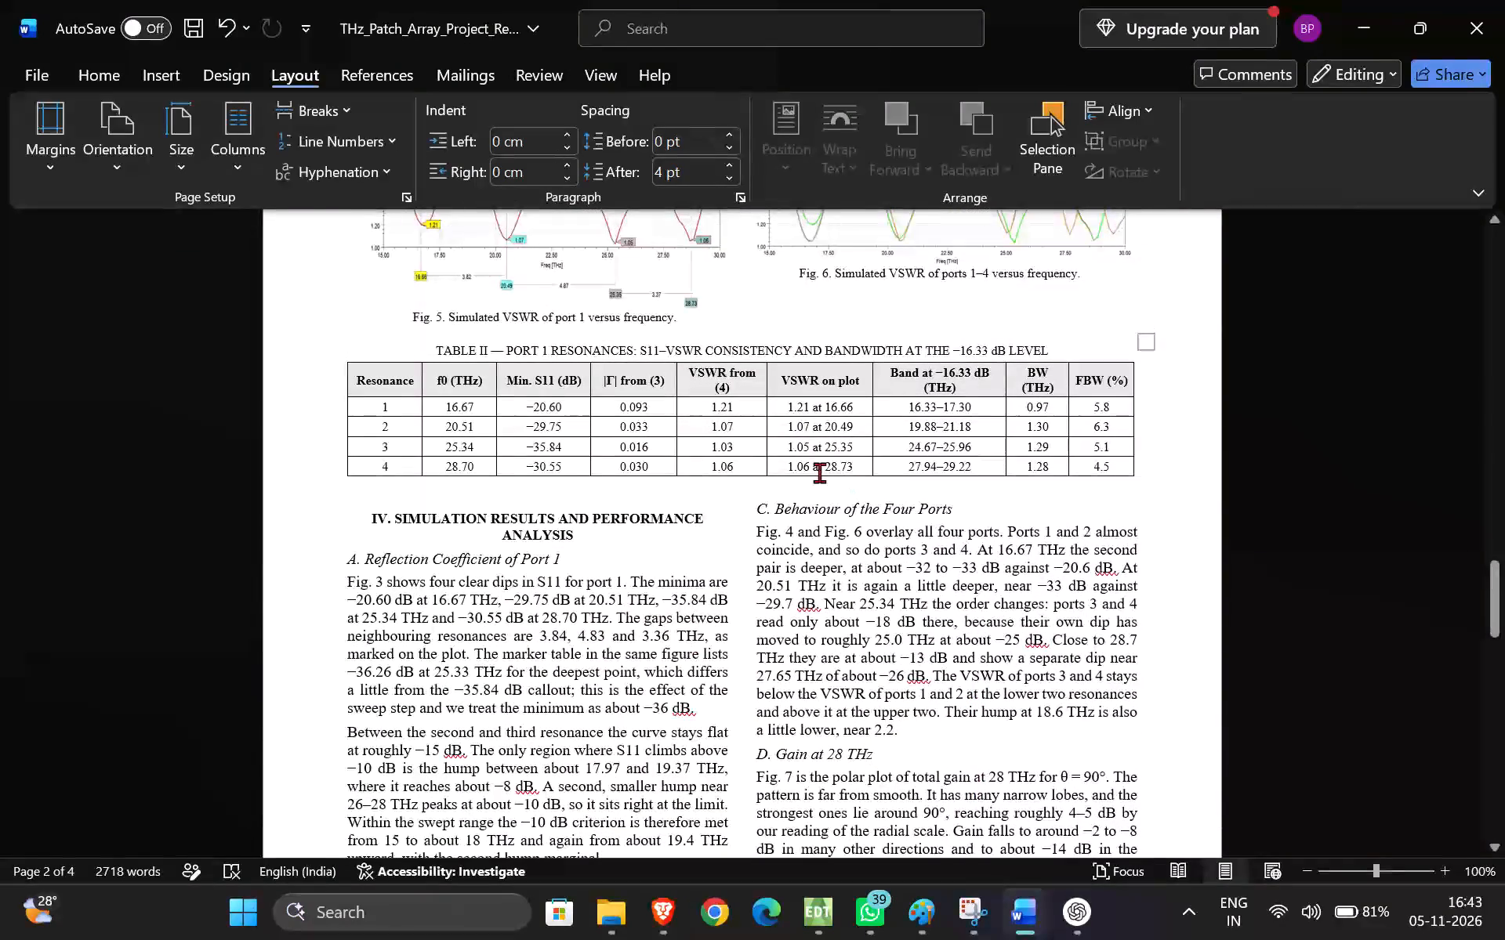
click(992, 380)
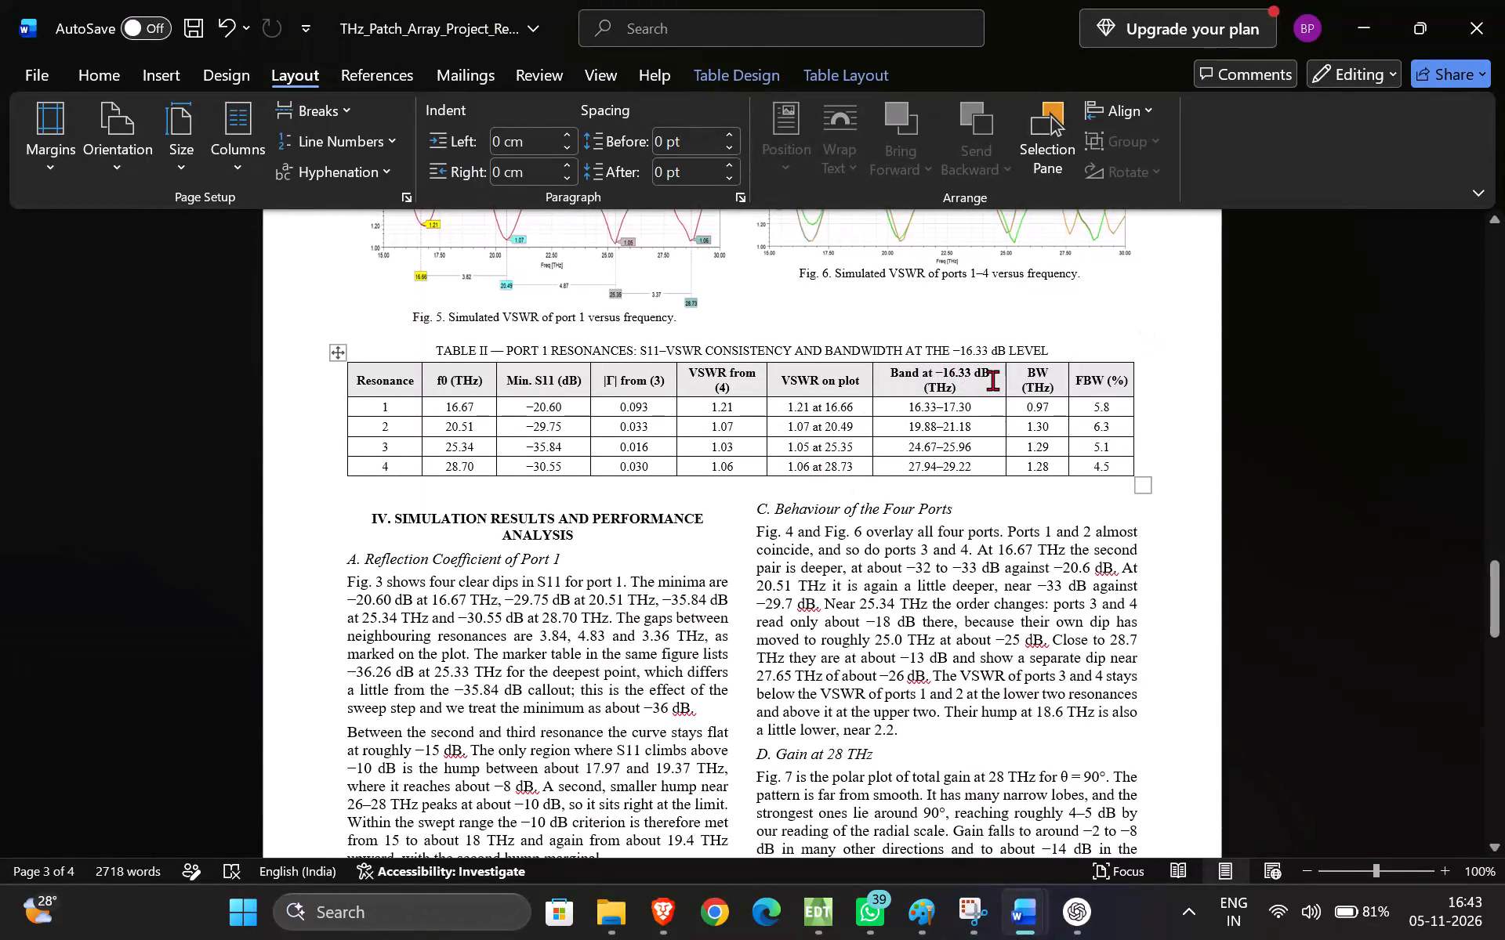
click(995, 373)
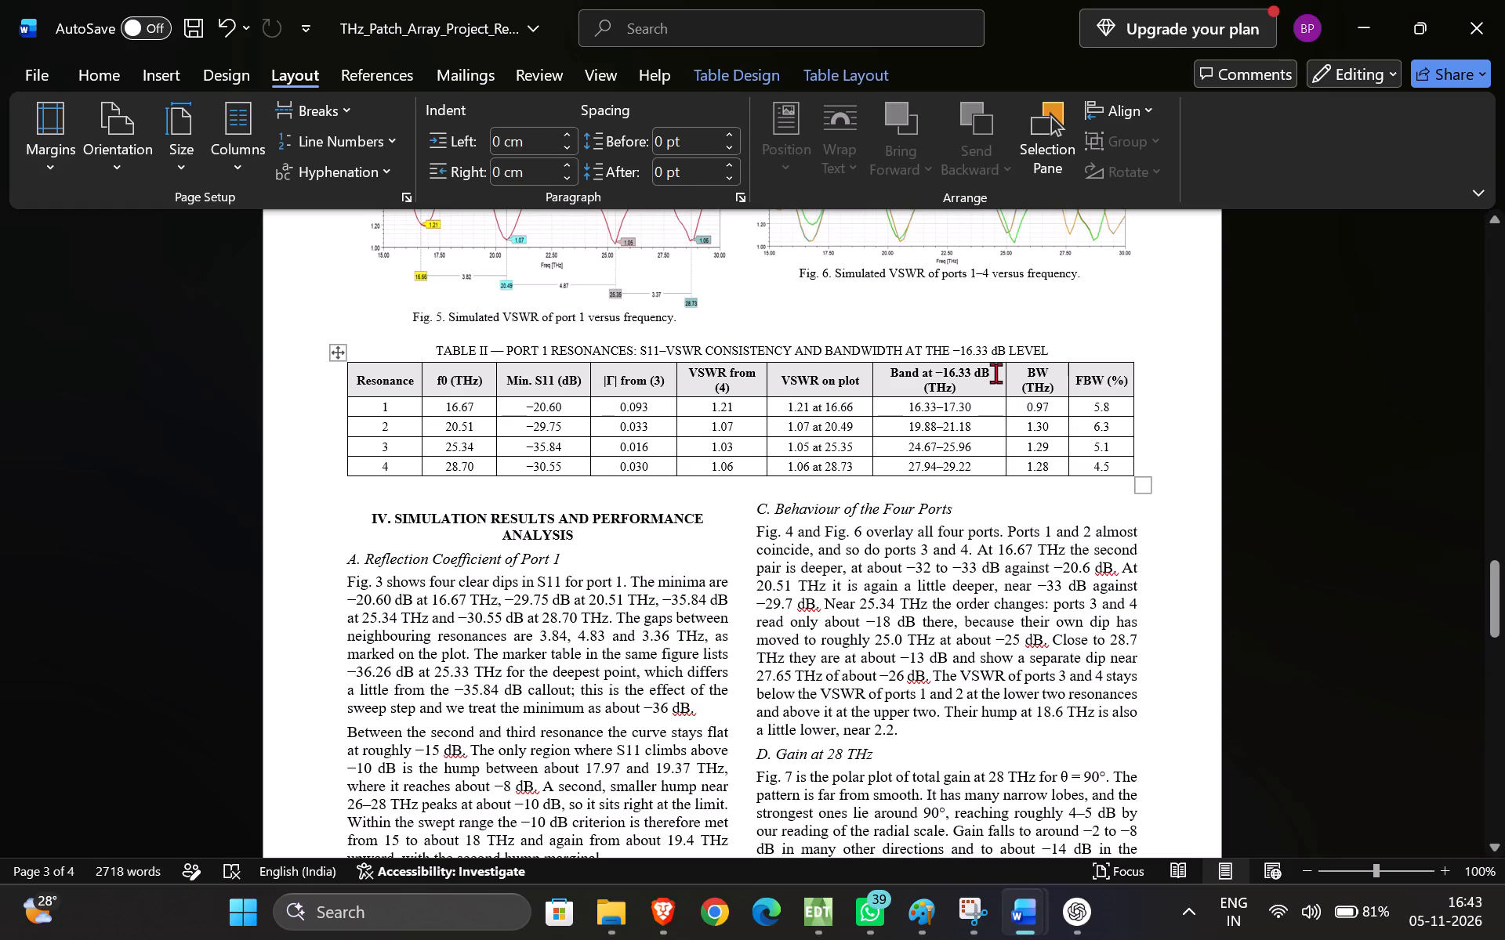
key(BackSpace)
key(BackSpace)
key(BackSpace)
key(BackSpace)
key(BackSpace)
key(BackSpace)
key(BackSpace)
key(BackSpace)
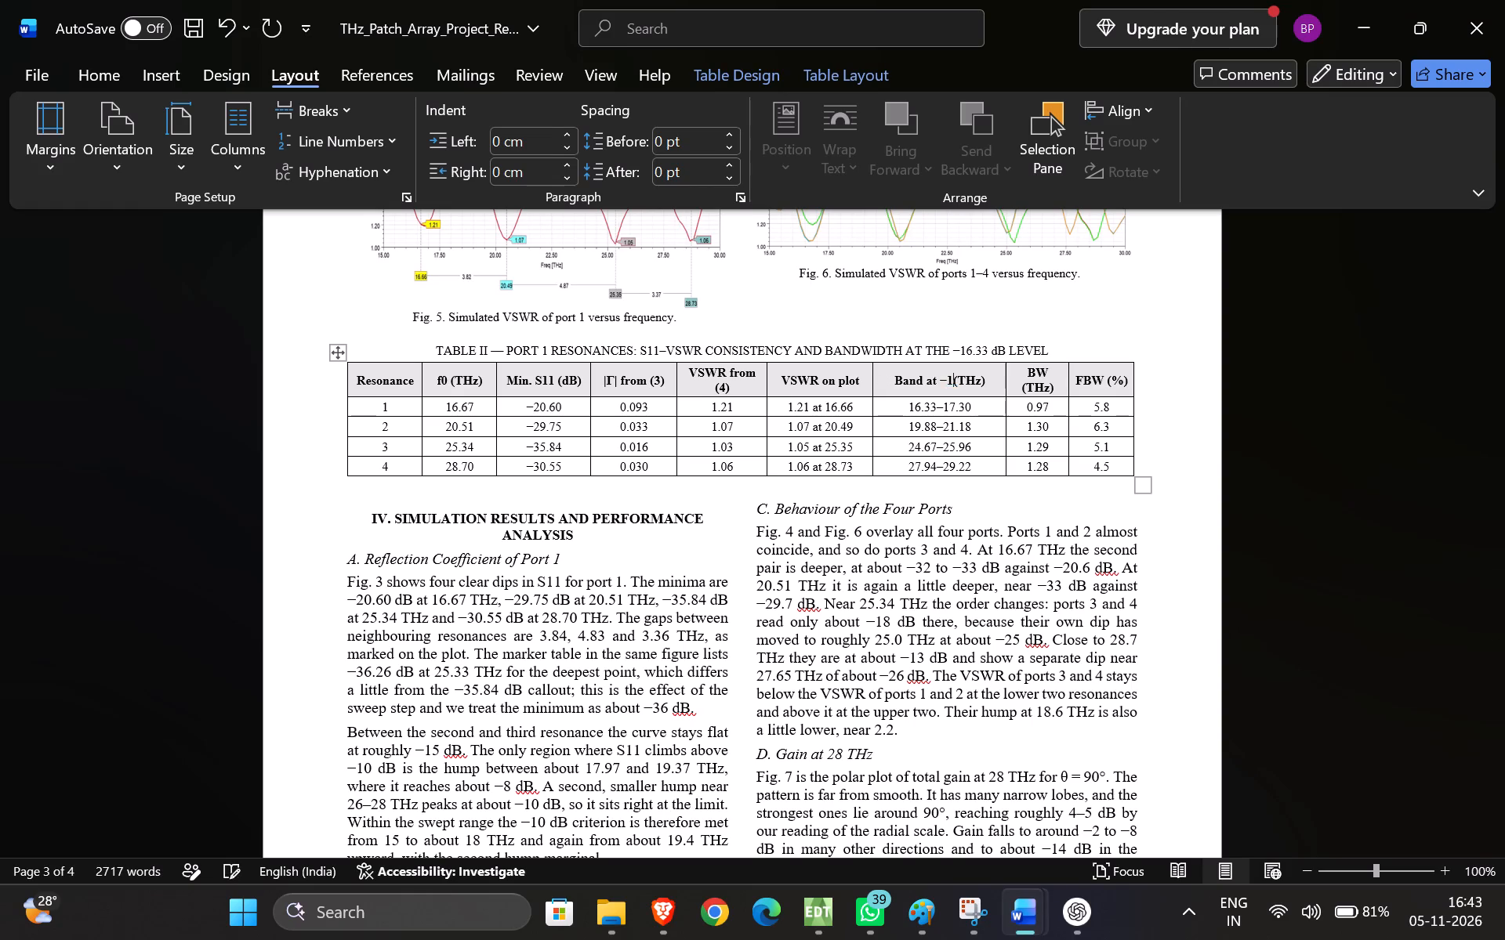
key(BackSpace)
key(BackSpace)
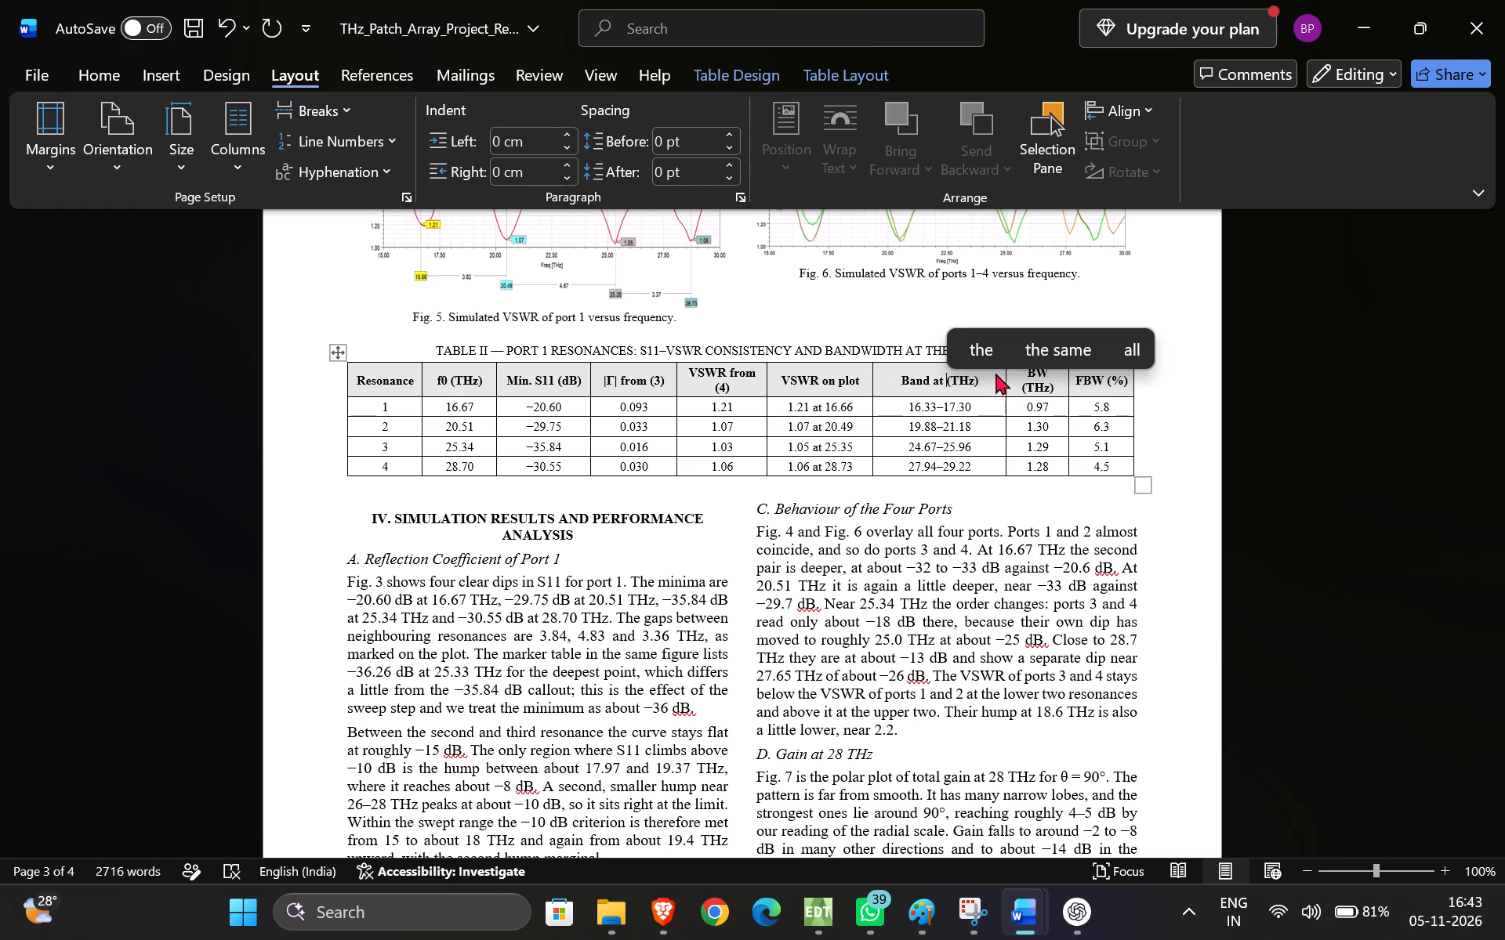
key(BackSpace)
key(BackSpace)
key(BackSpace)
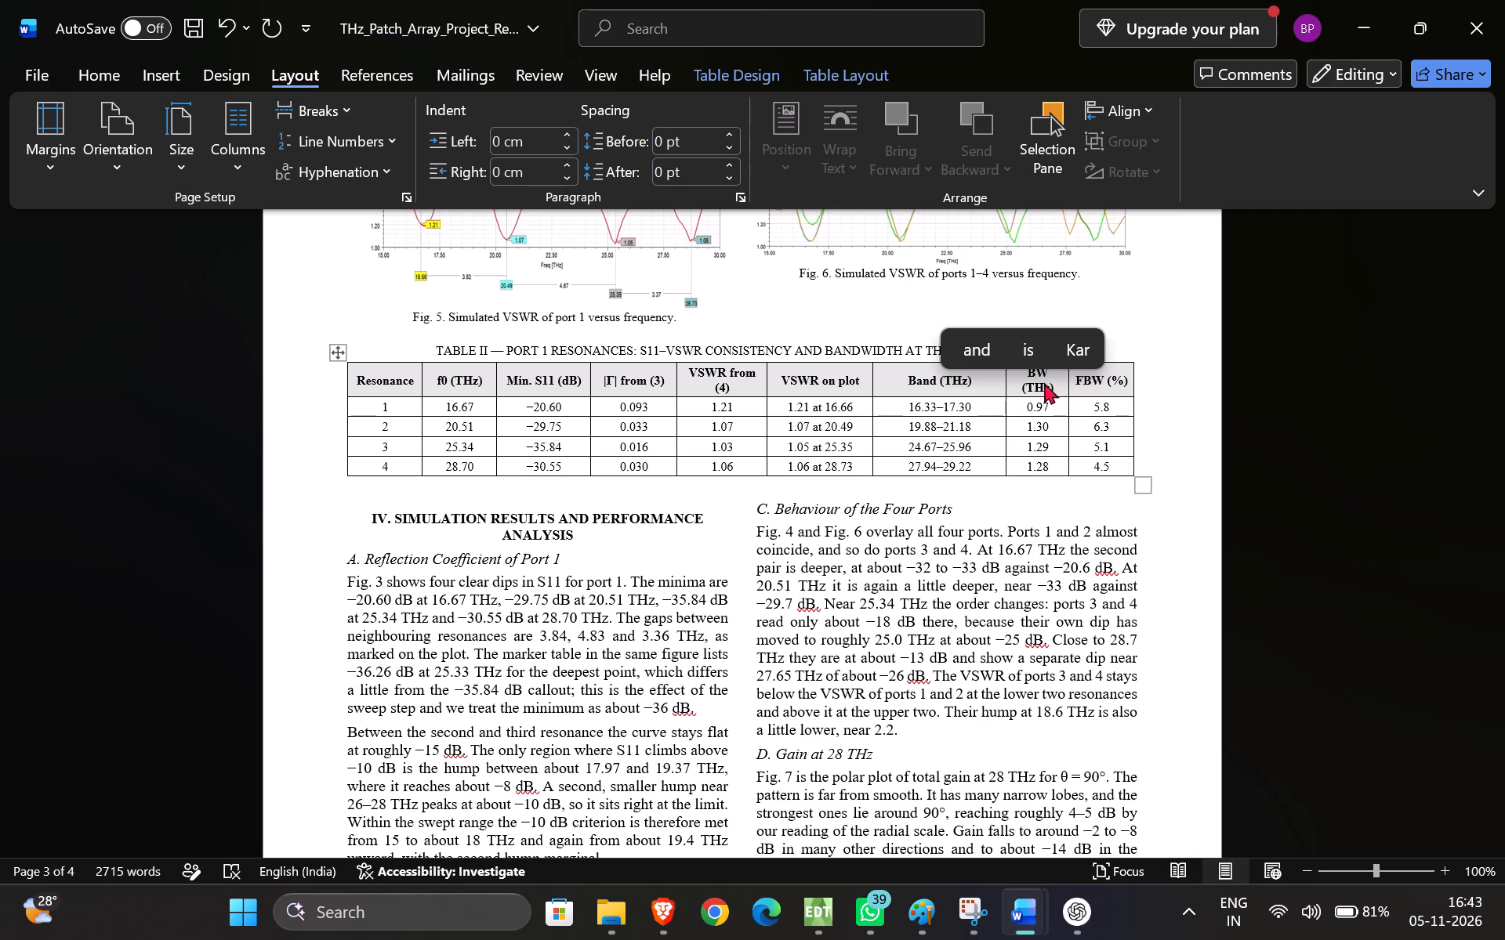
Check the report pages from Table II to the References section and back to the title page.
scroll(872, 620, down, 1)
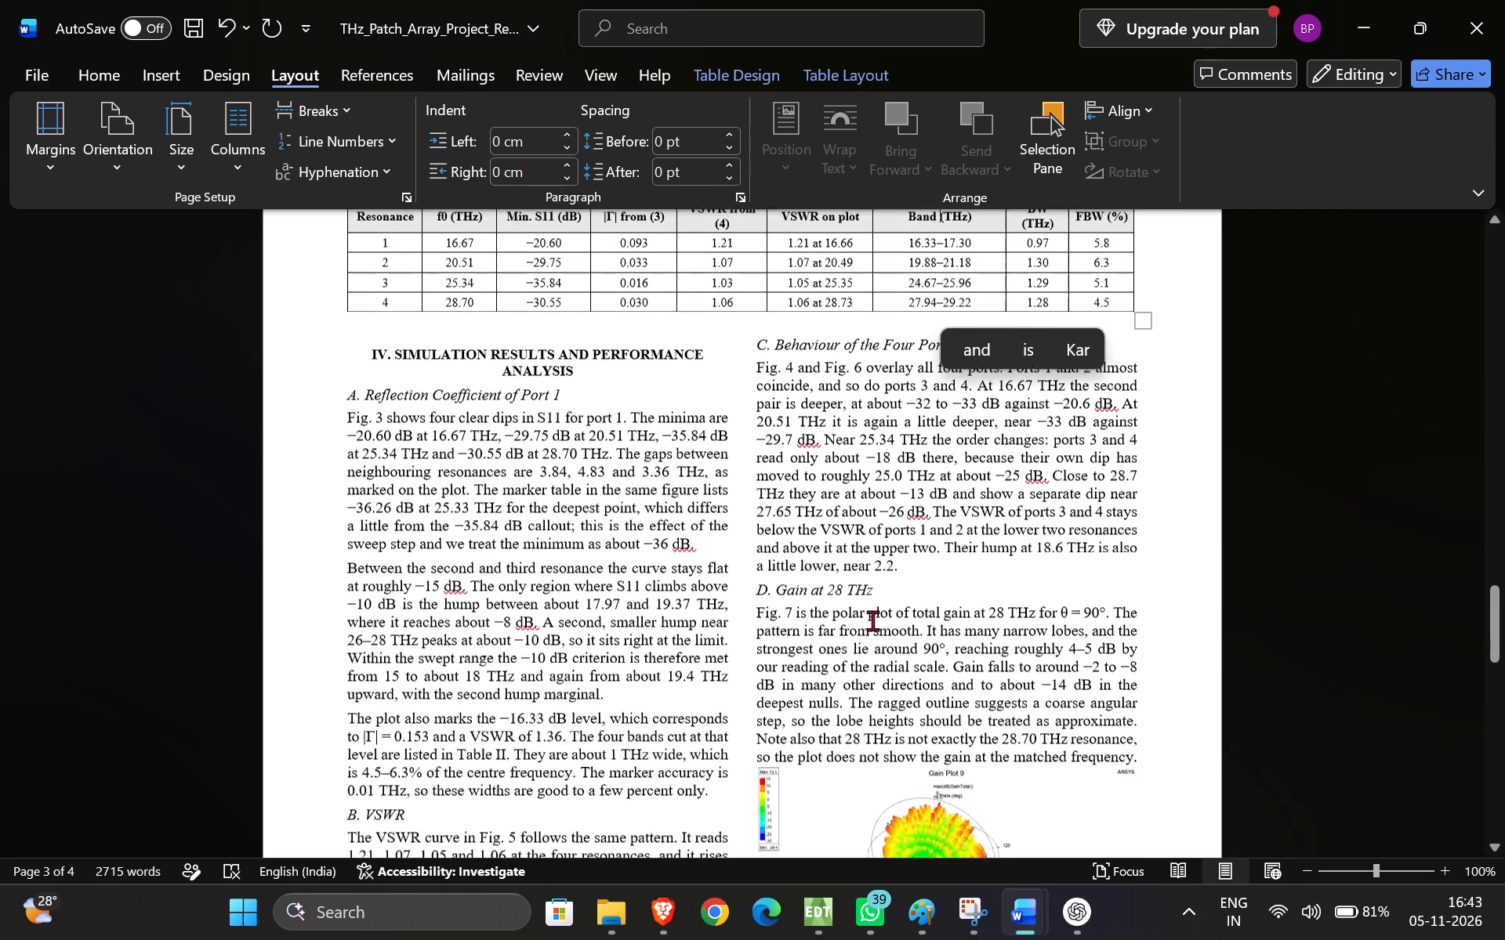
scroll(872, 620, down, 3)
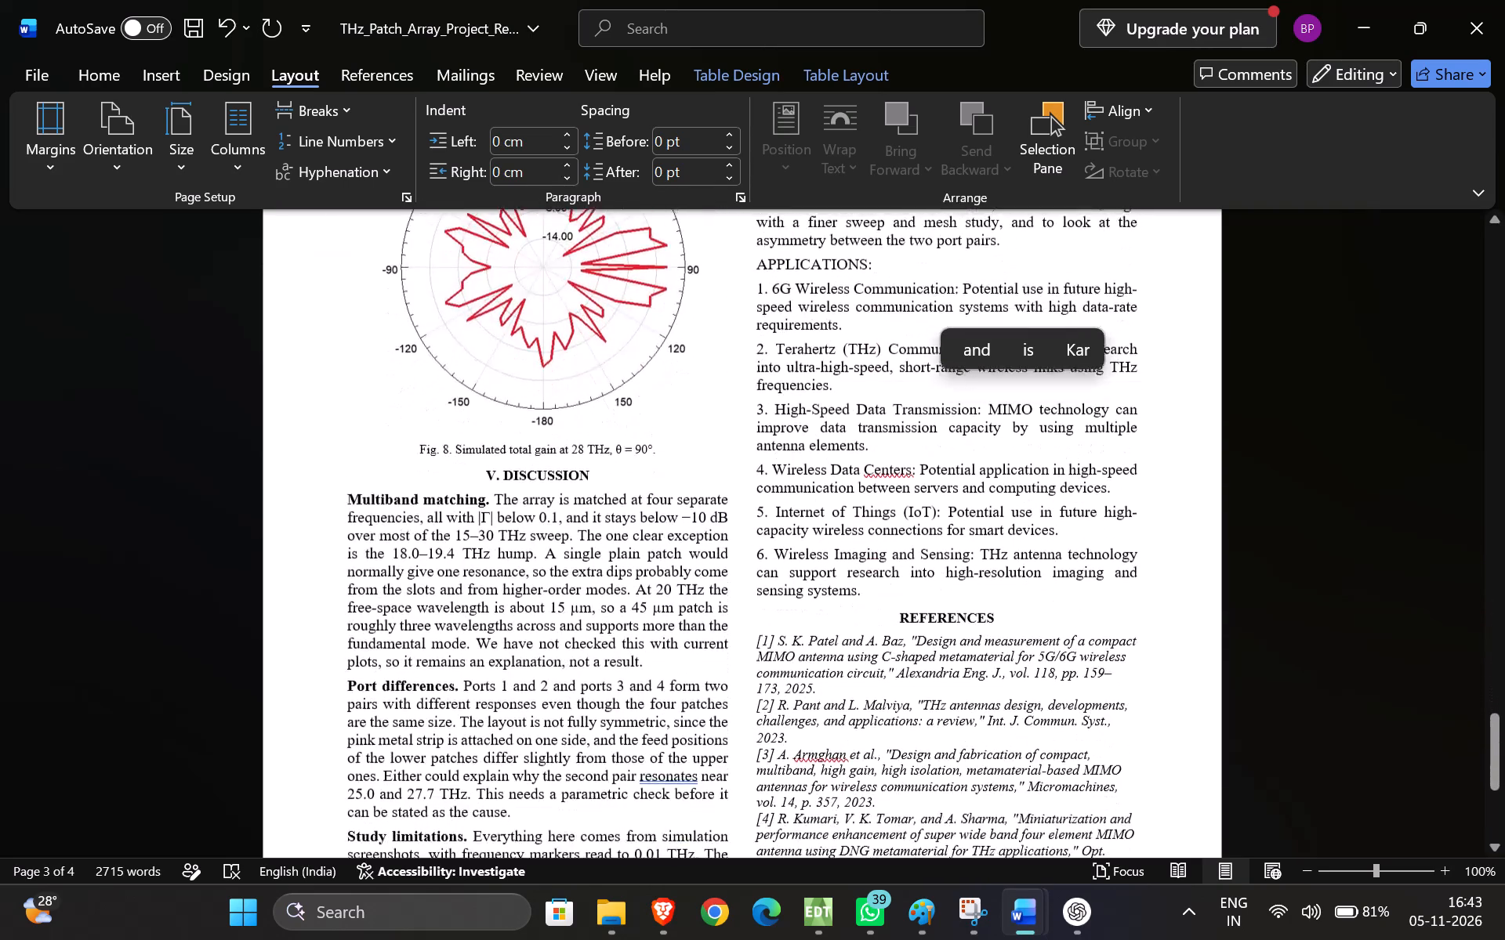
scroll(872, 620, down, 1)
scroll(872, 620, up, 2)
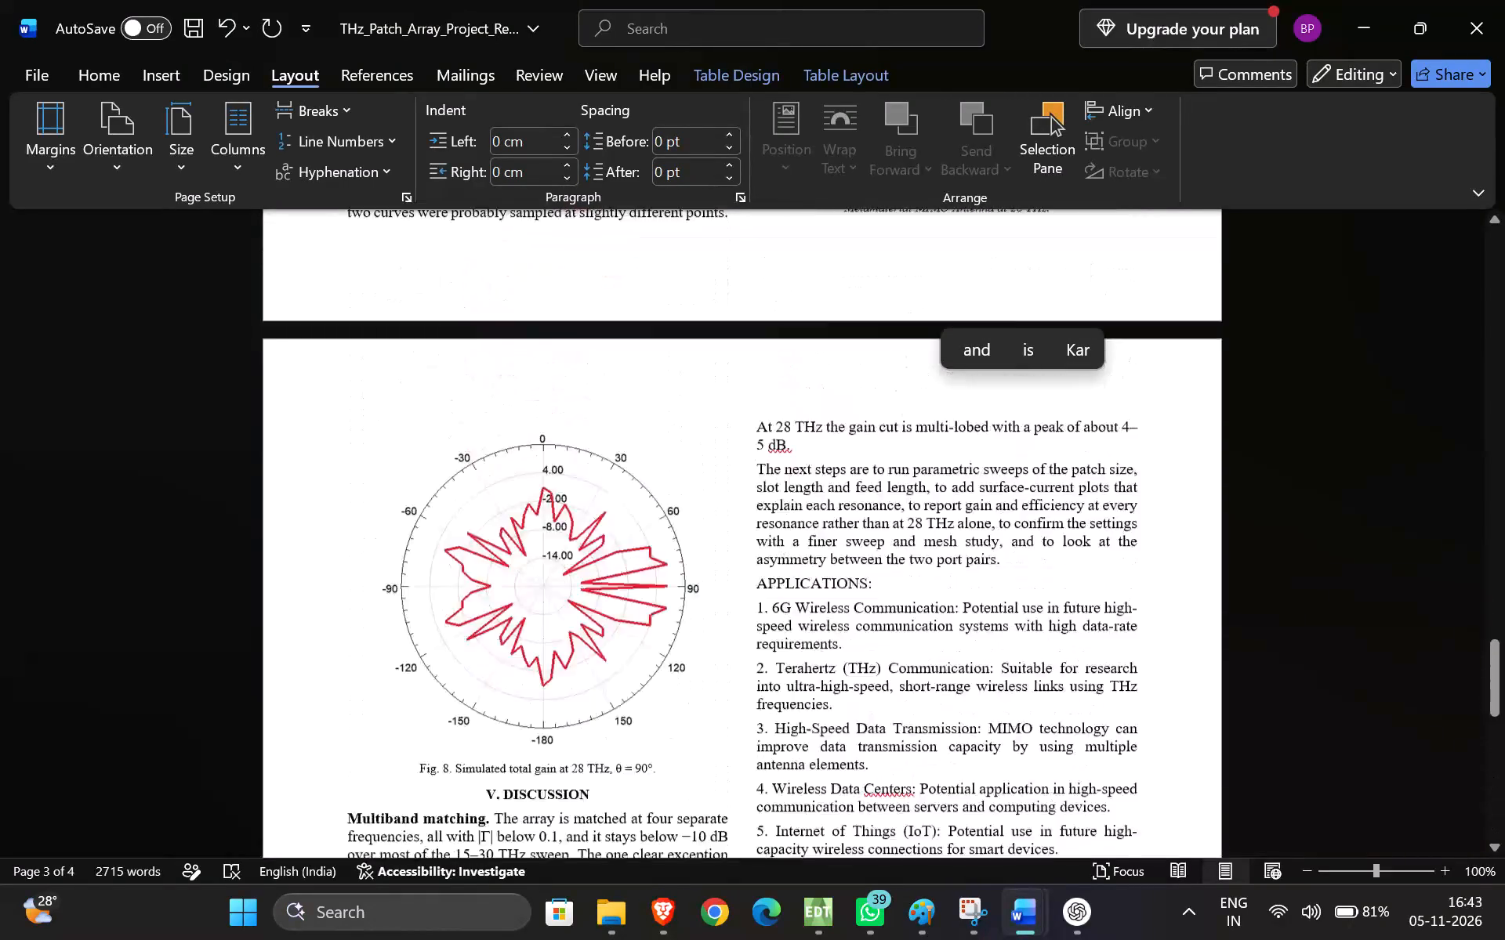
scroll(872, 620, up, 4)
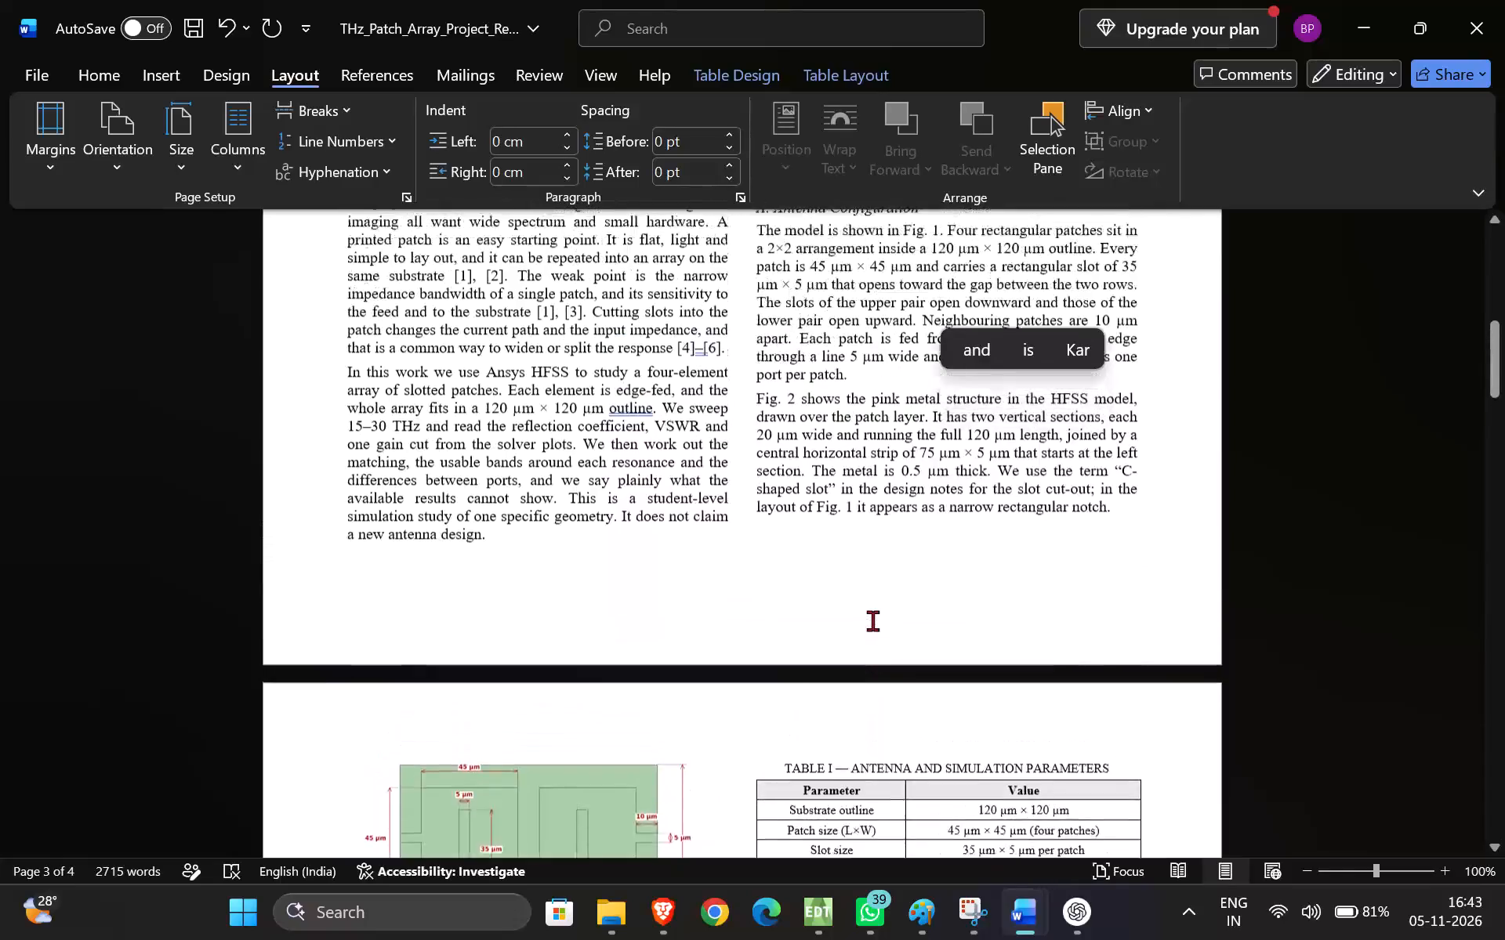
scroll(872, 620, up, 2)
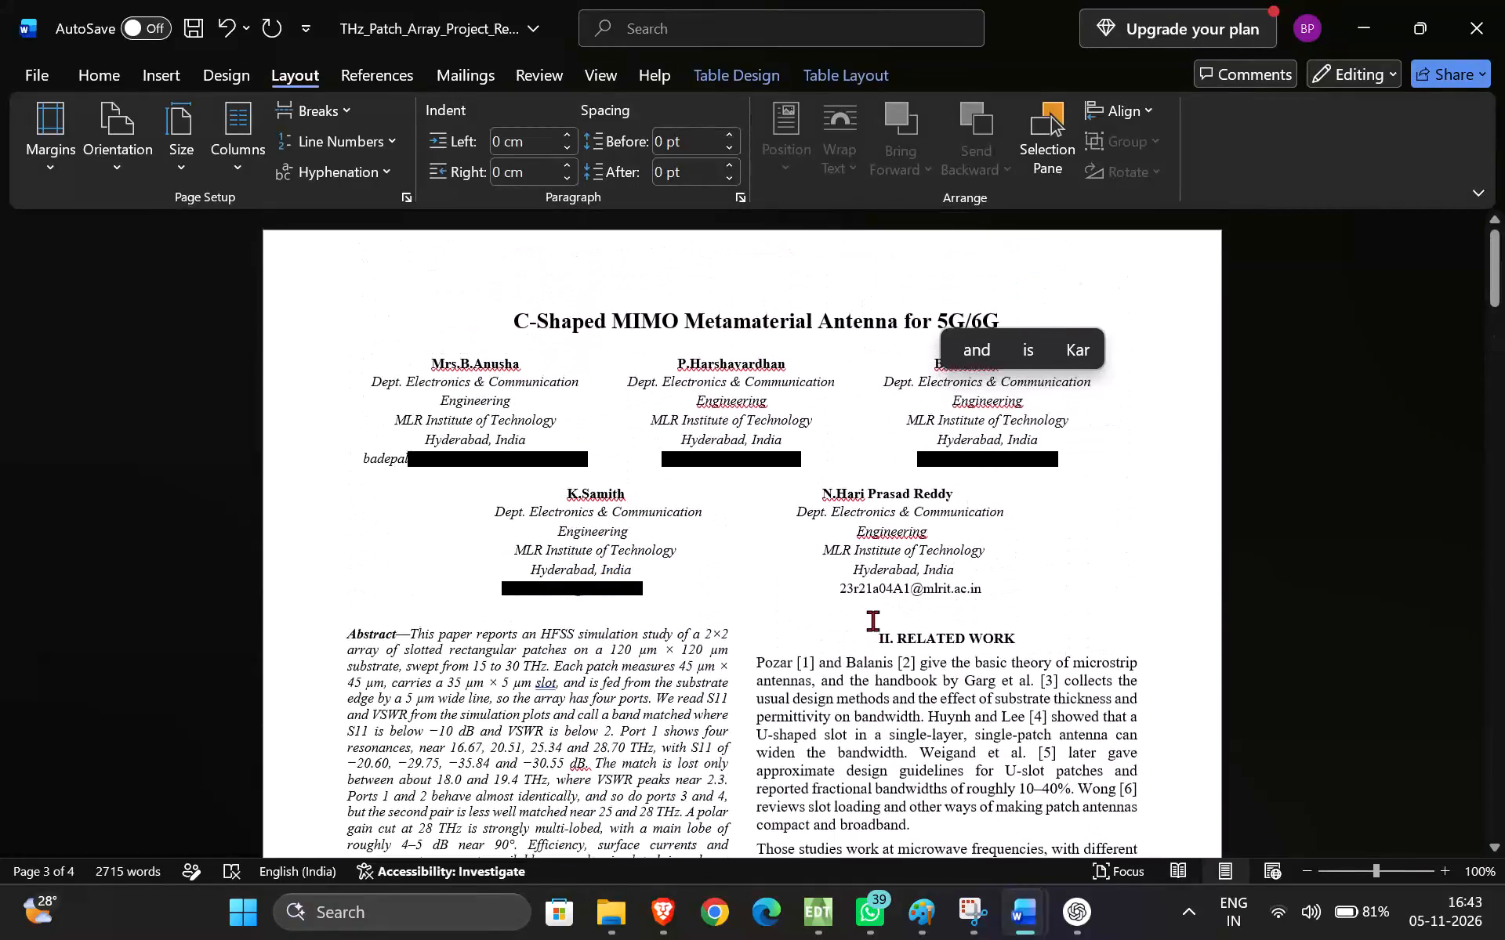
scroll(872, 620, up, 1)
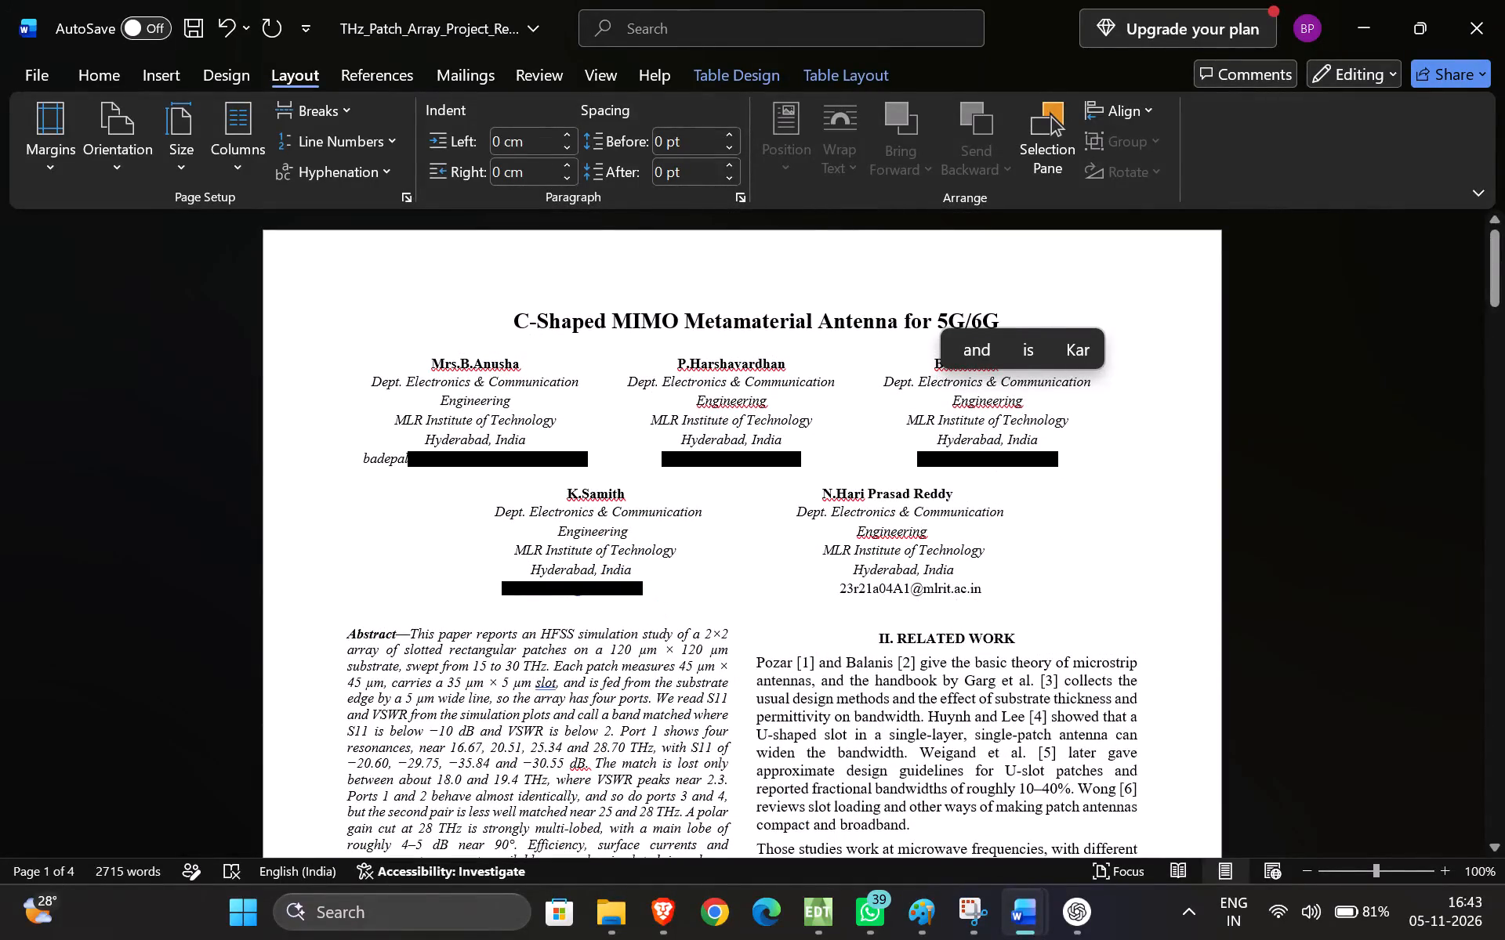
scroll(699, 710, down, 1)
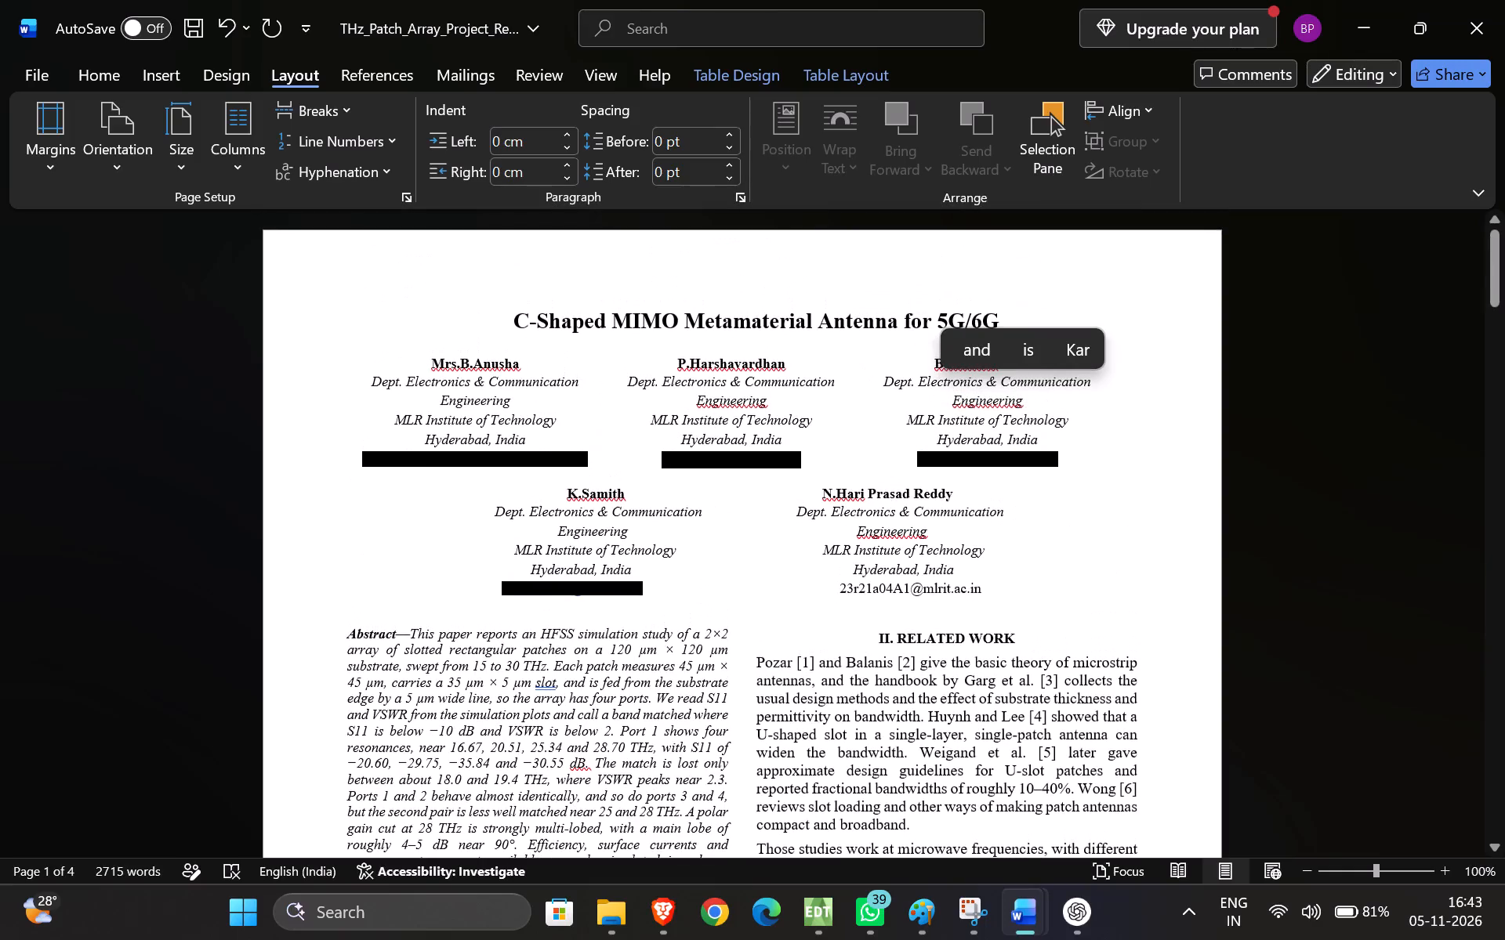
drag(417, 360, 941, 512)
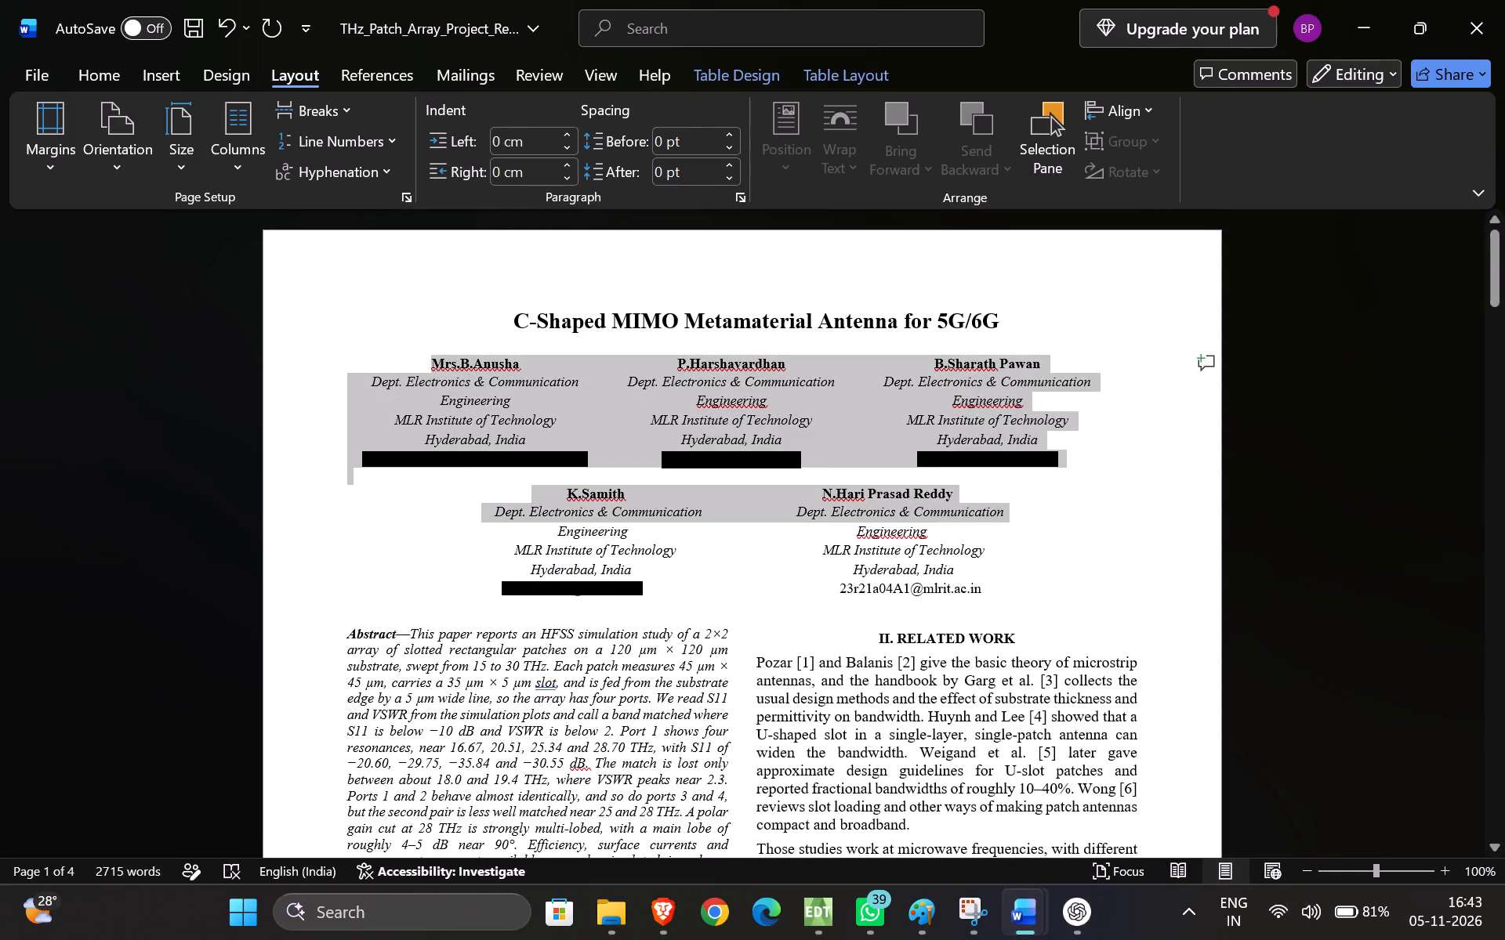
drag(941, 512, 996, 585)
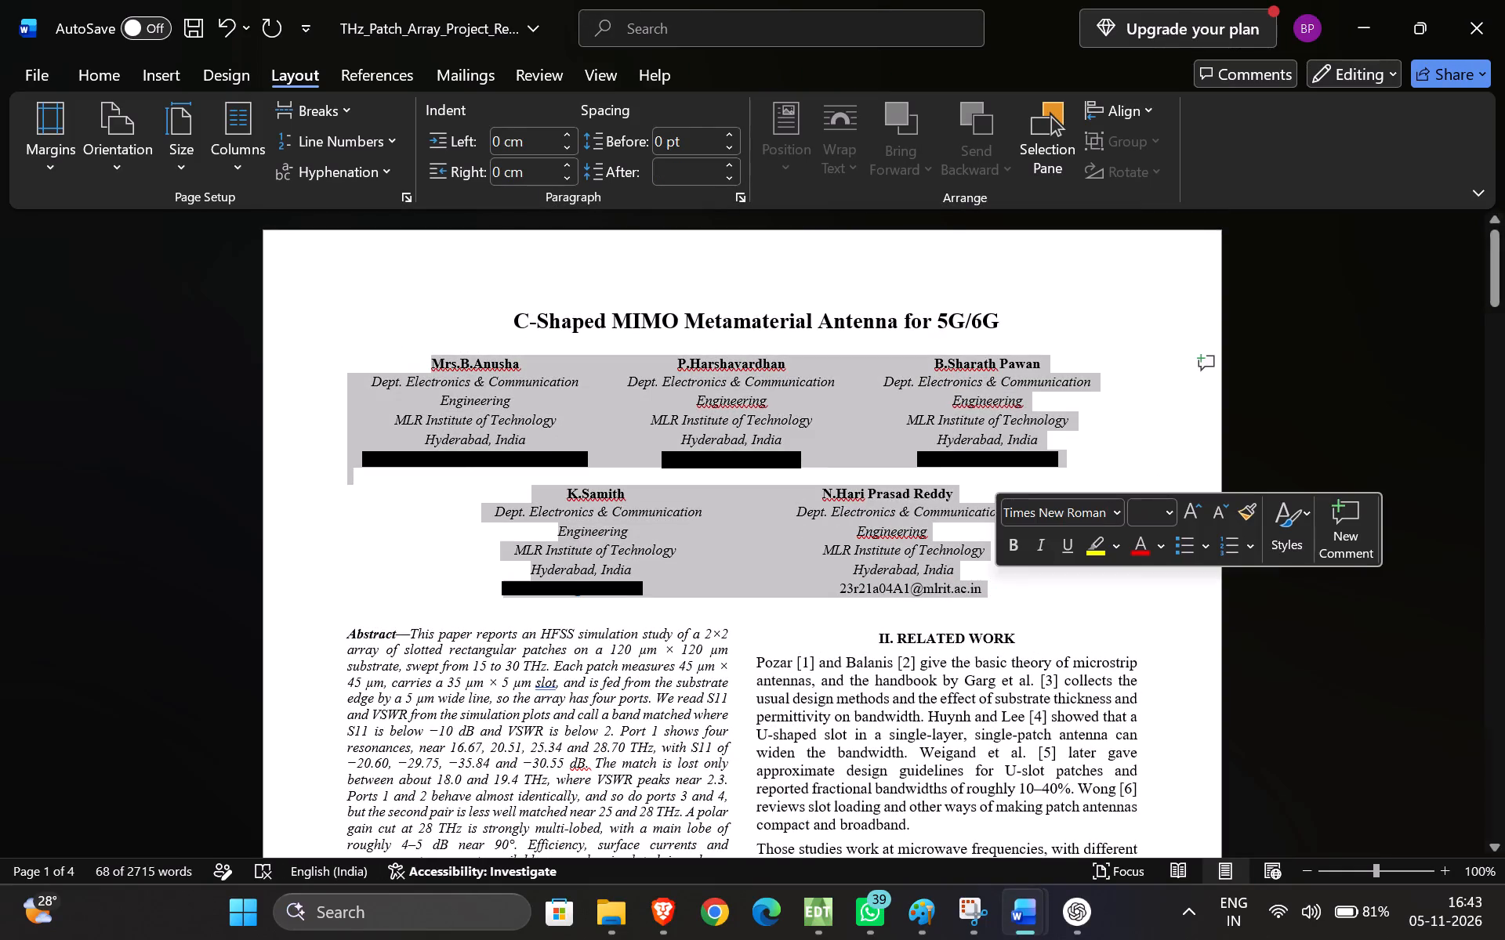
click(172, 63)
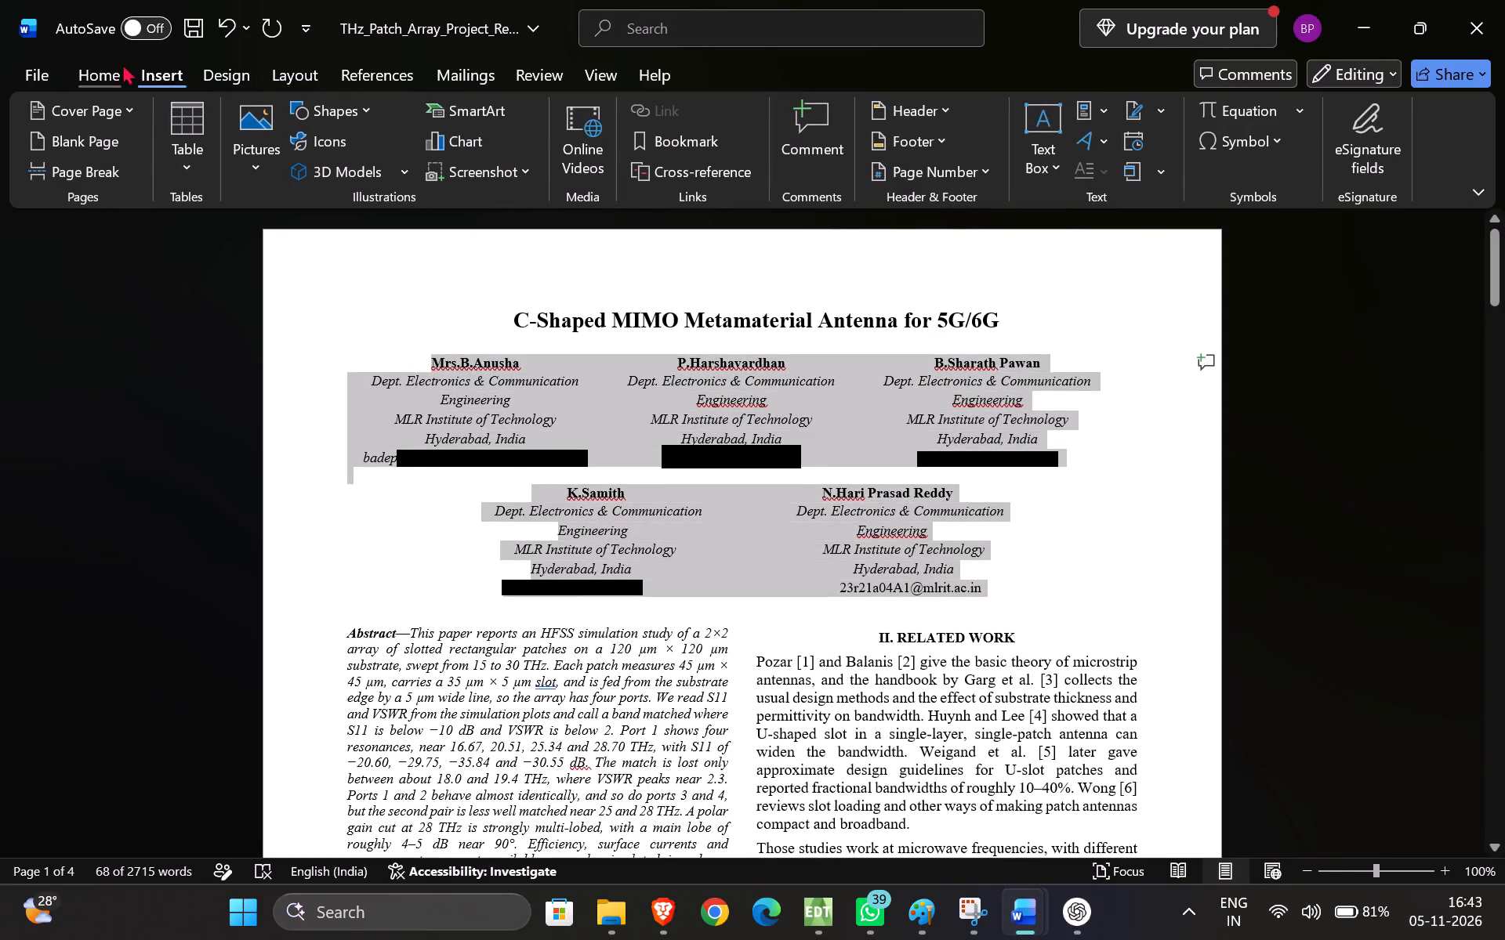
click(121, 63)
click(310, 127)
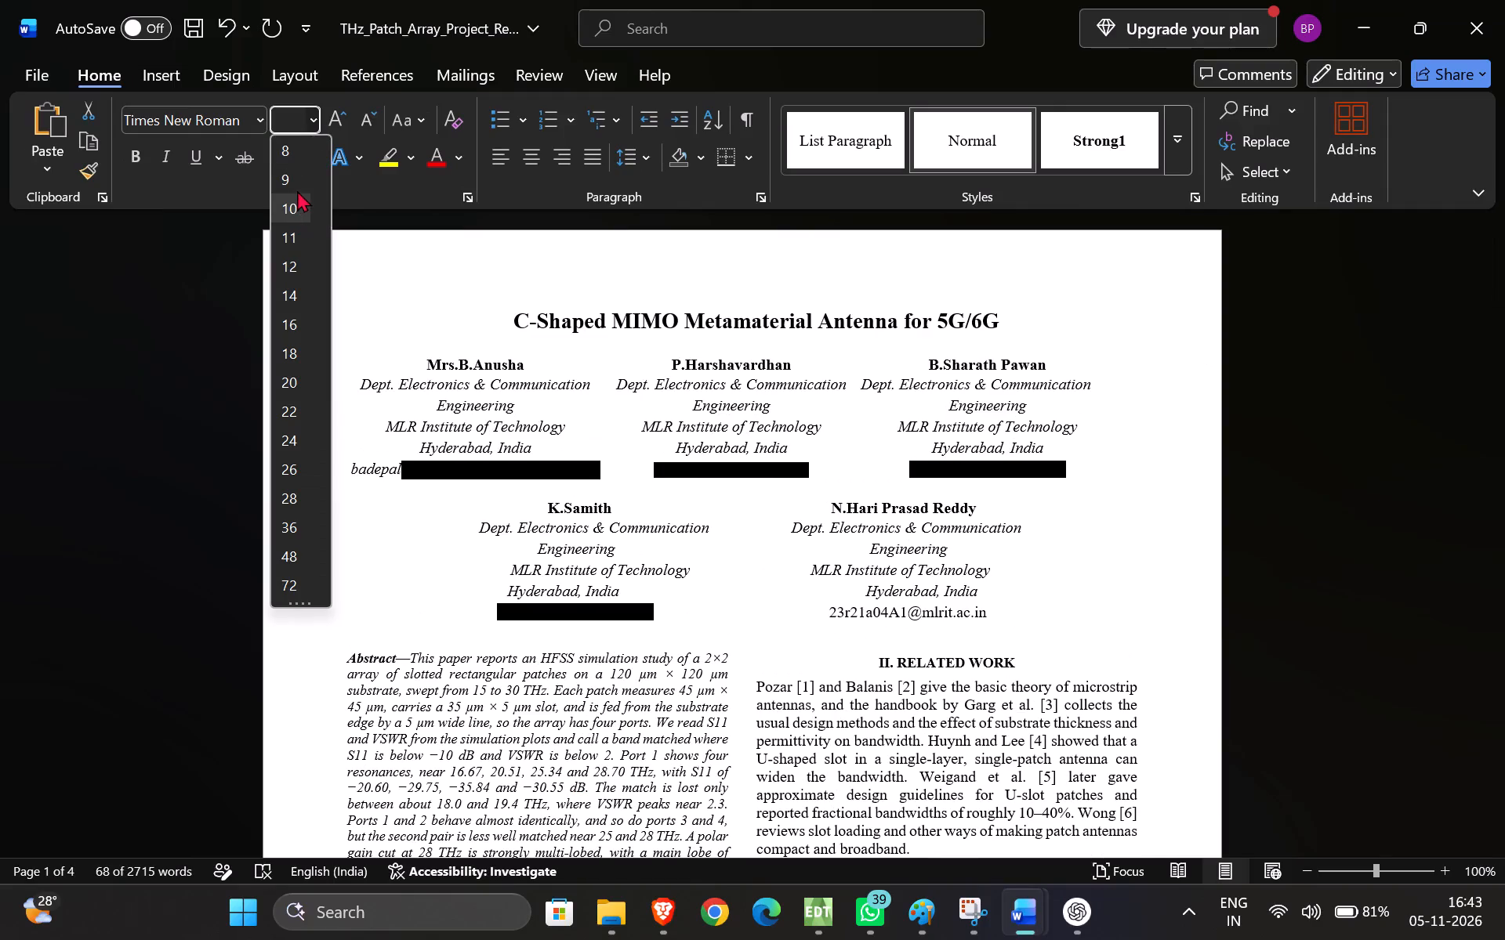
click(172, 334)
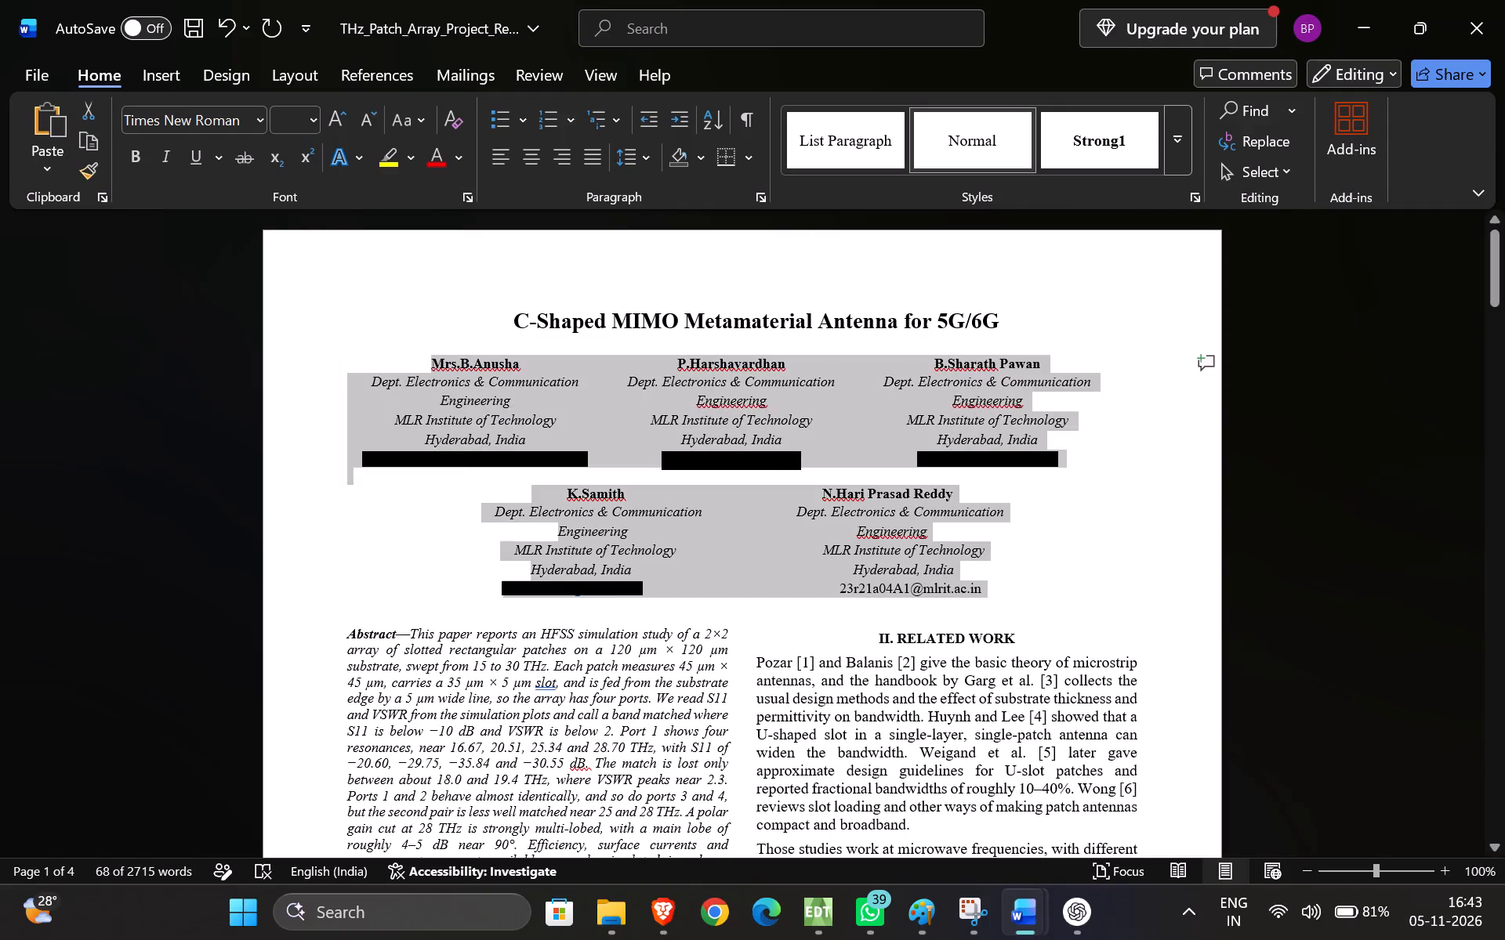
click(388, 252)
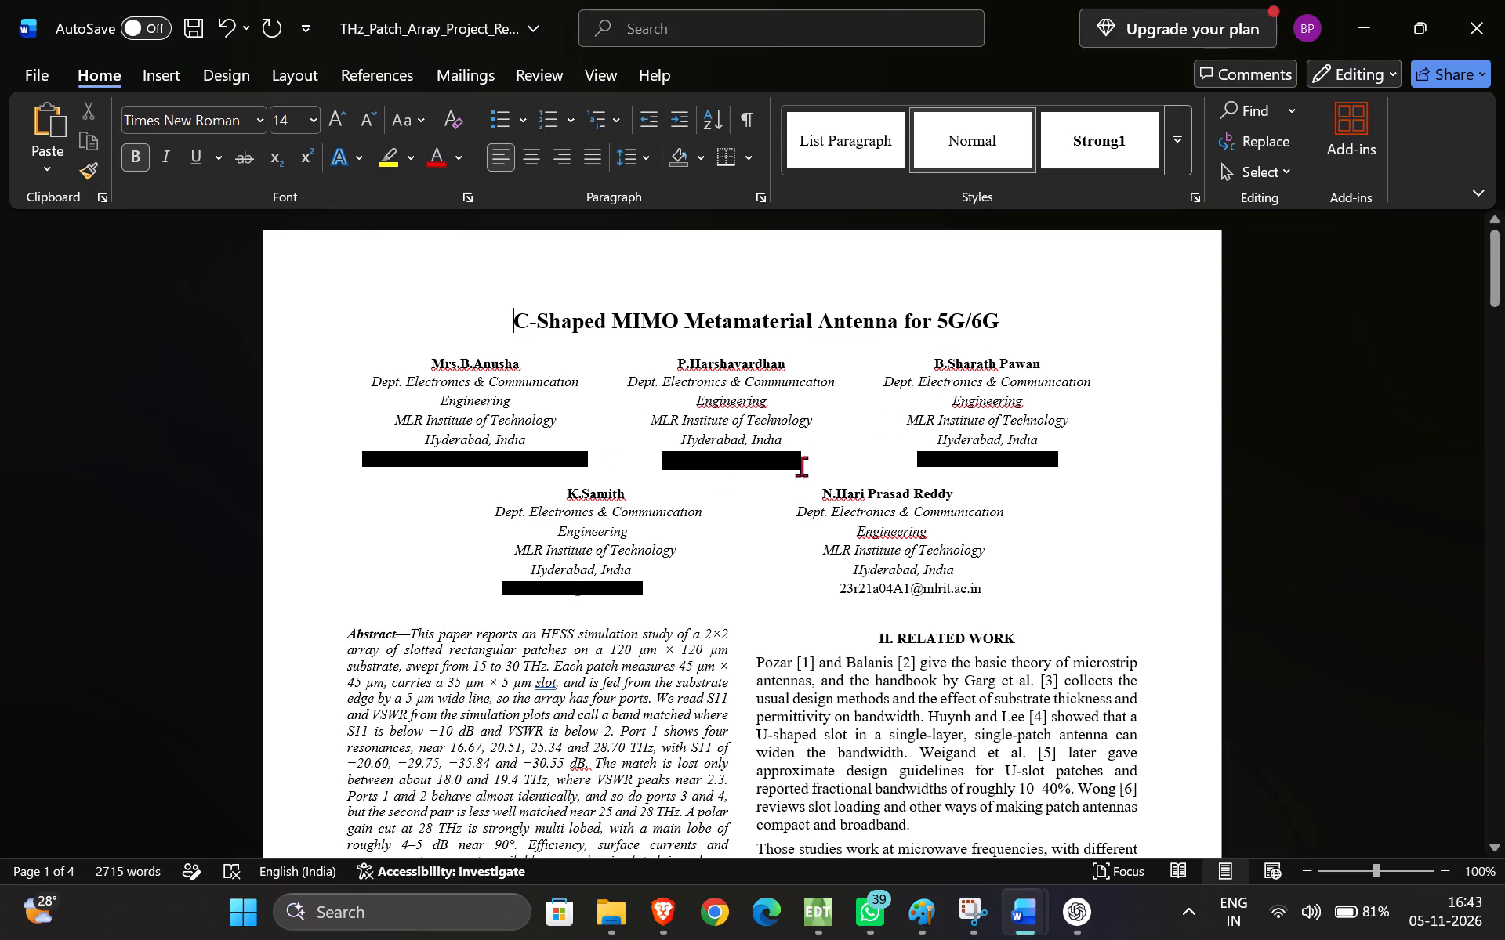
Review the report from the title page through the figures, results sections and conclusion to the References list.
scroll(649, 618, down, 1)
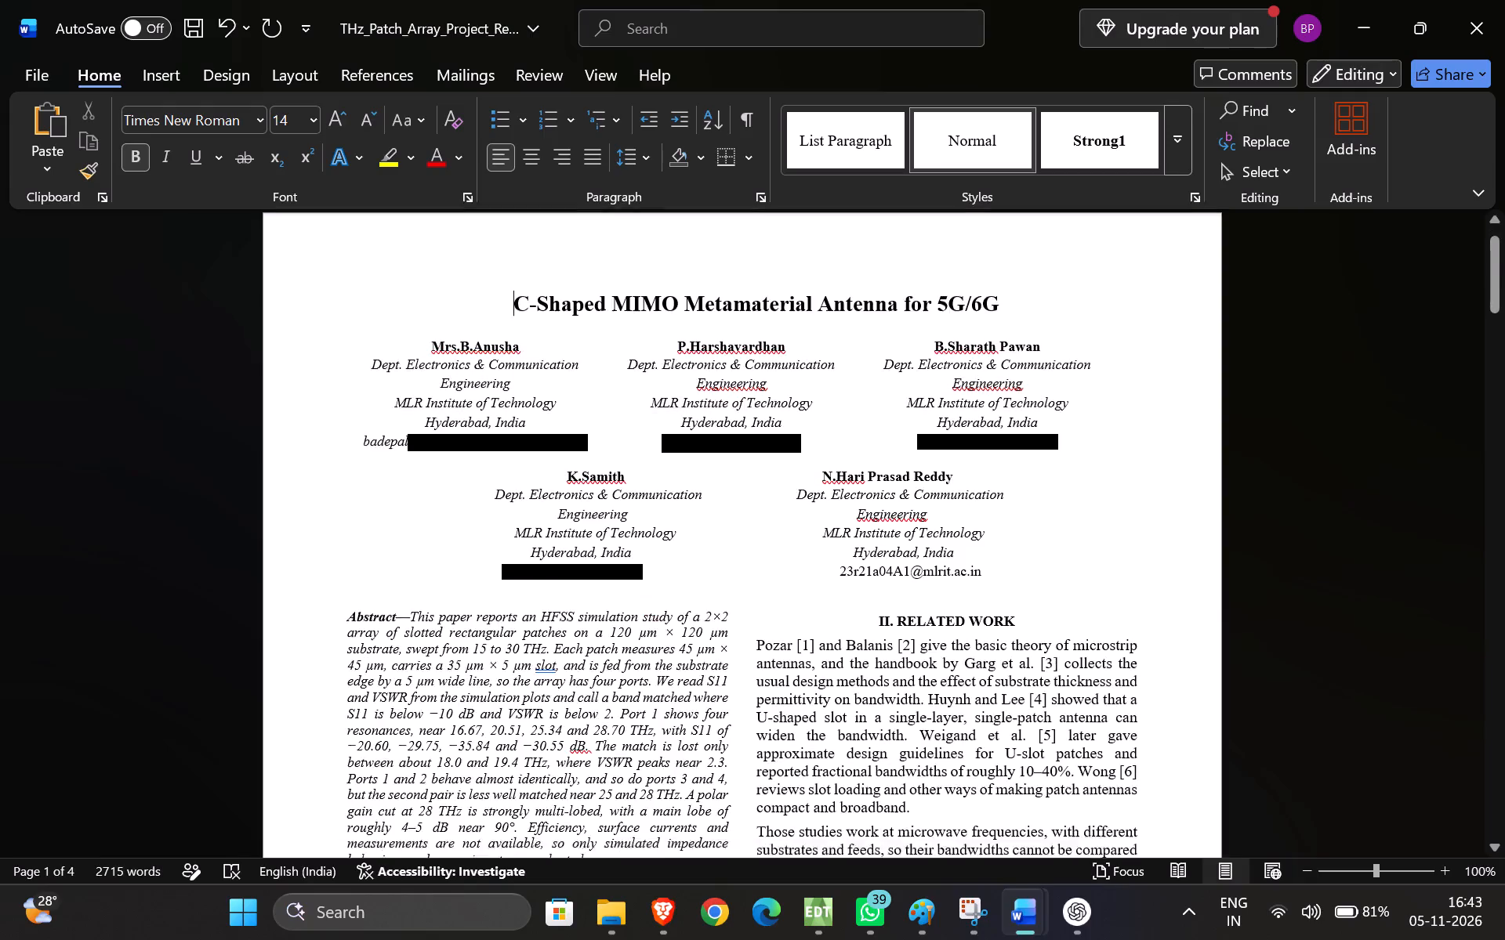
scroll(651, 609, down, 1)
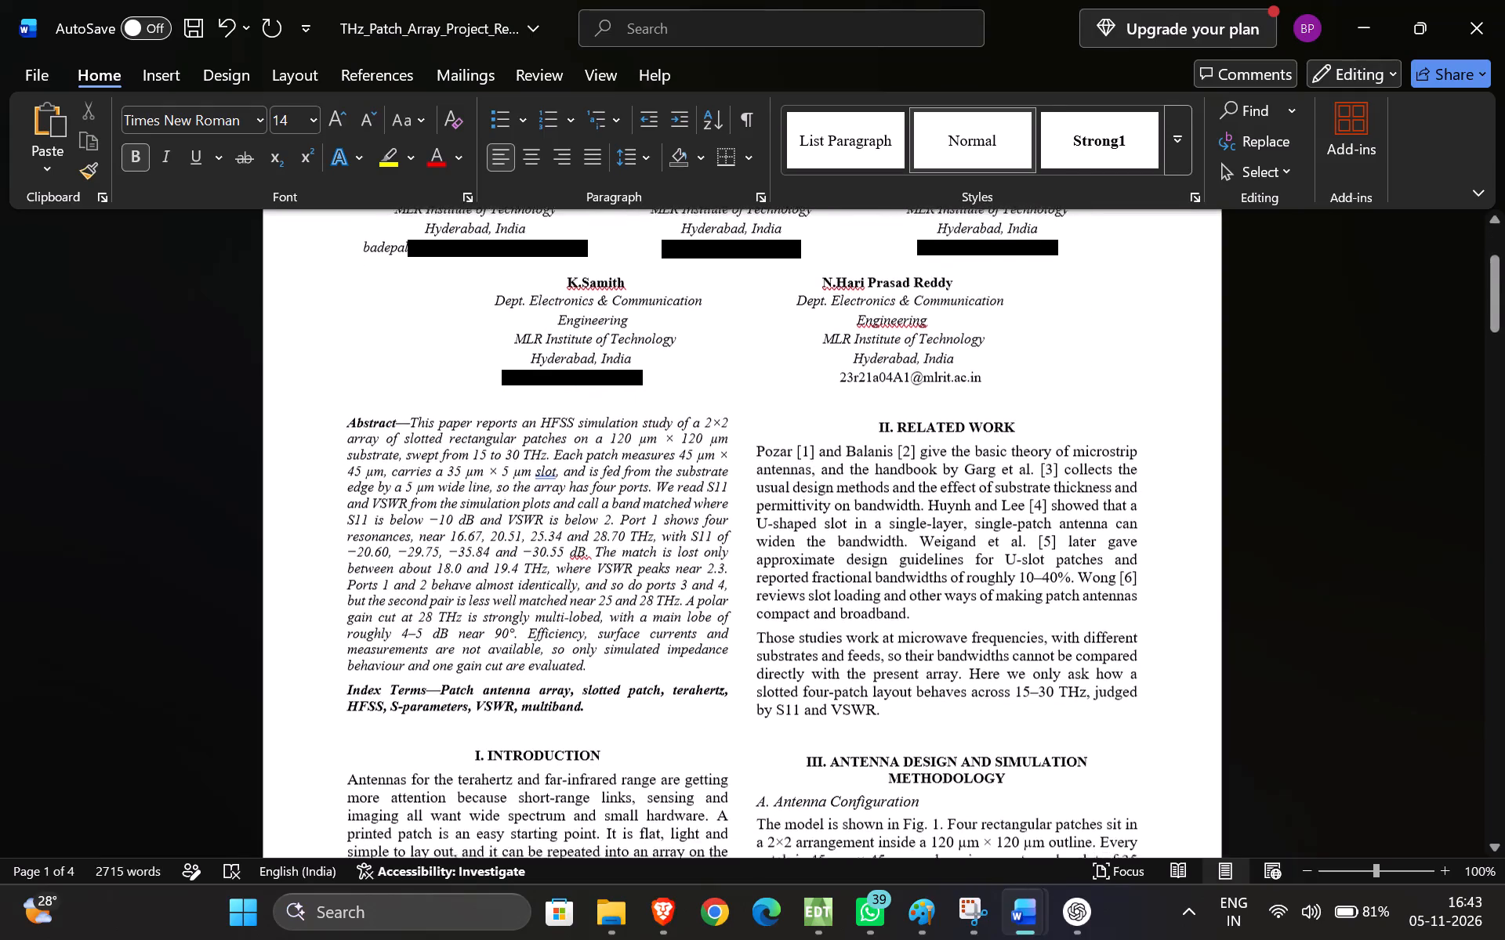
scroll(651, 609, down, 1)
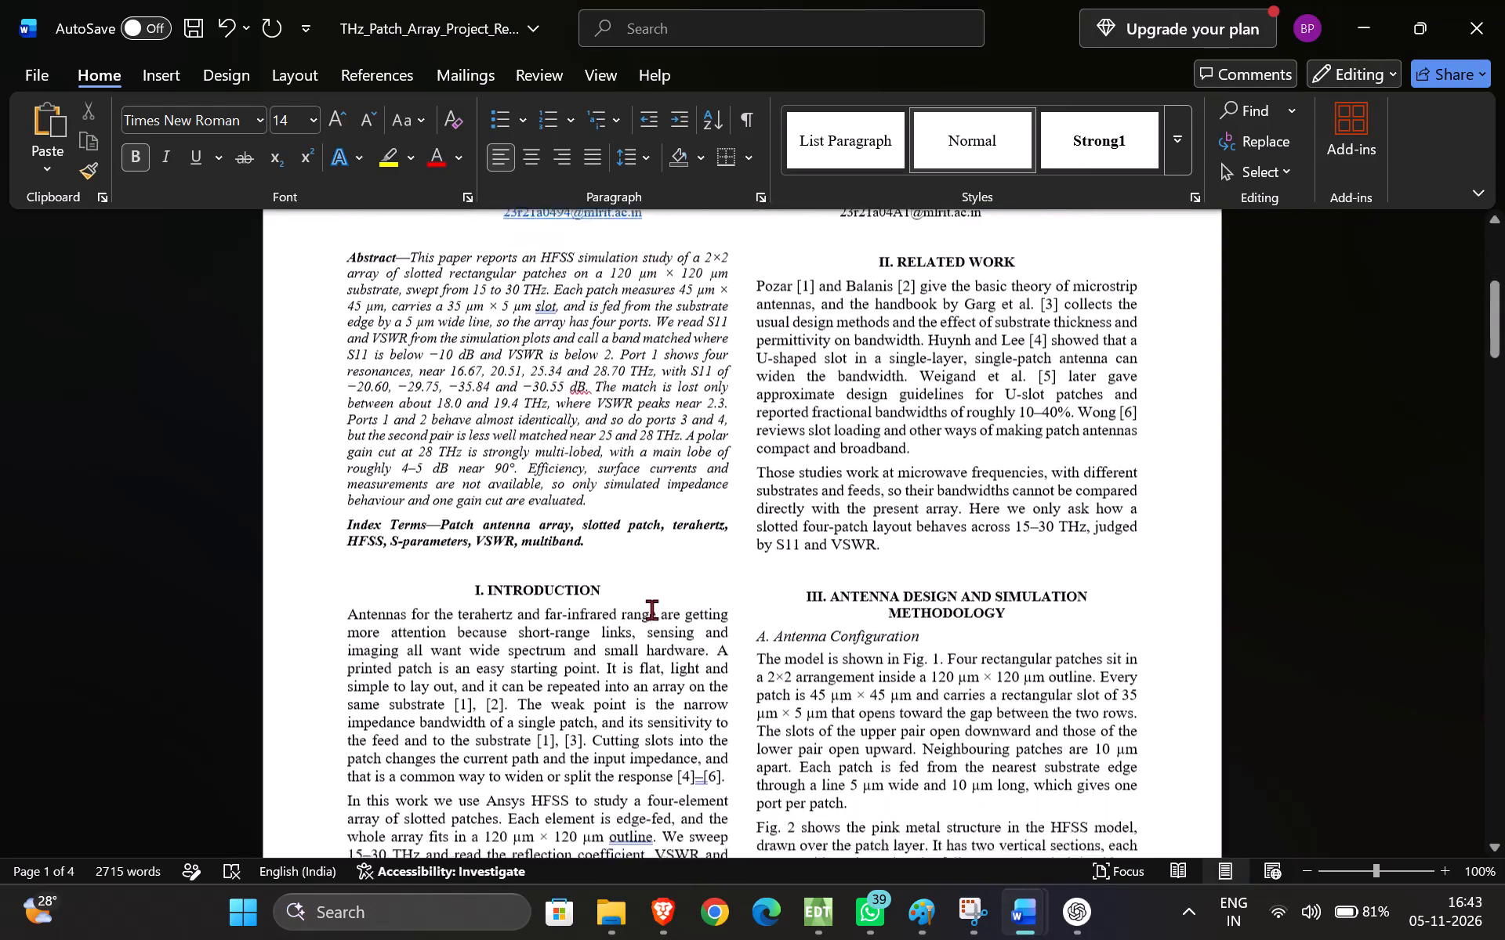
scroll(651, 609, down, 2)
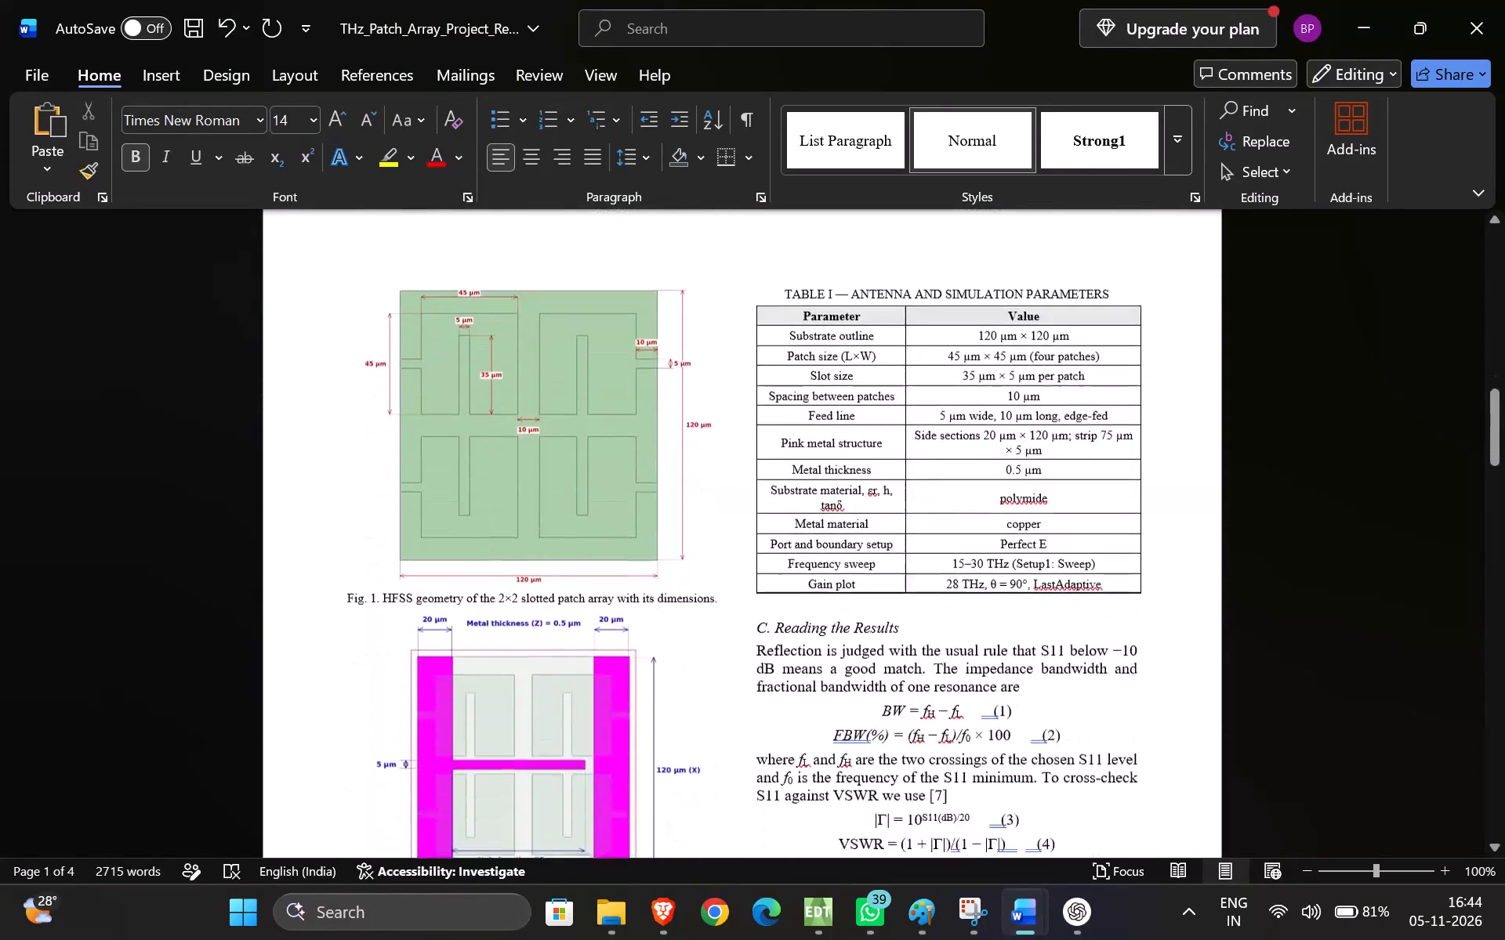
scroll(651, 609, down, 3)
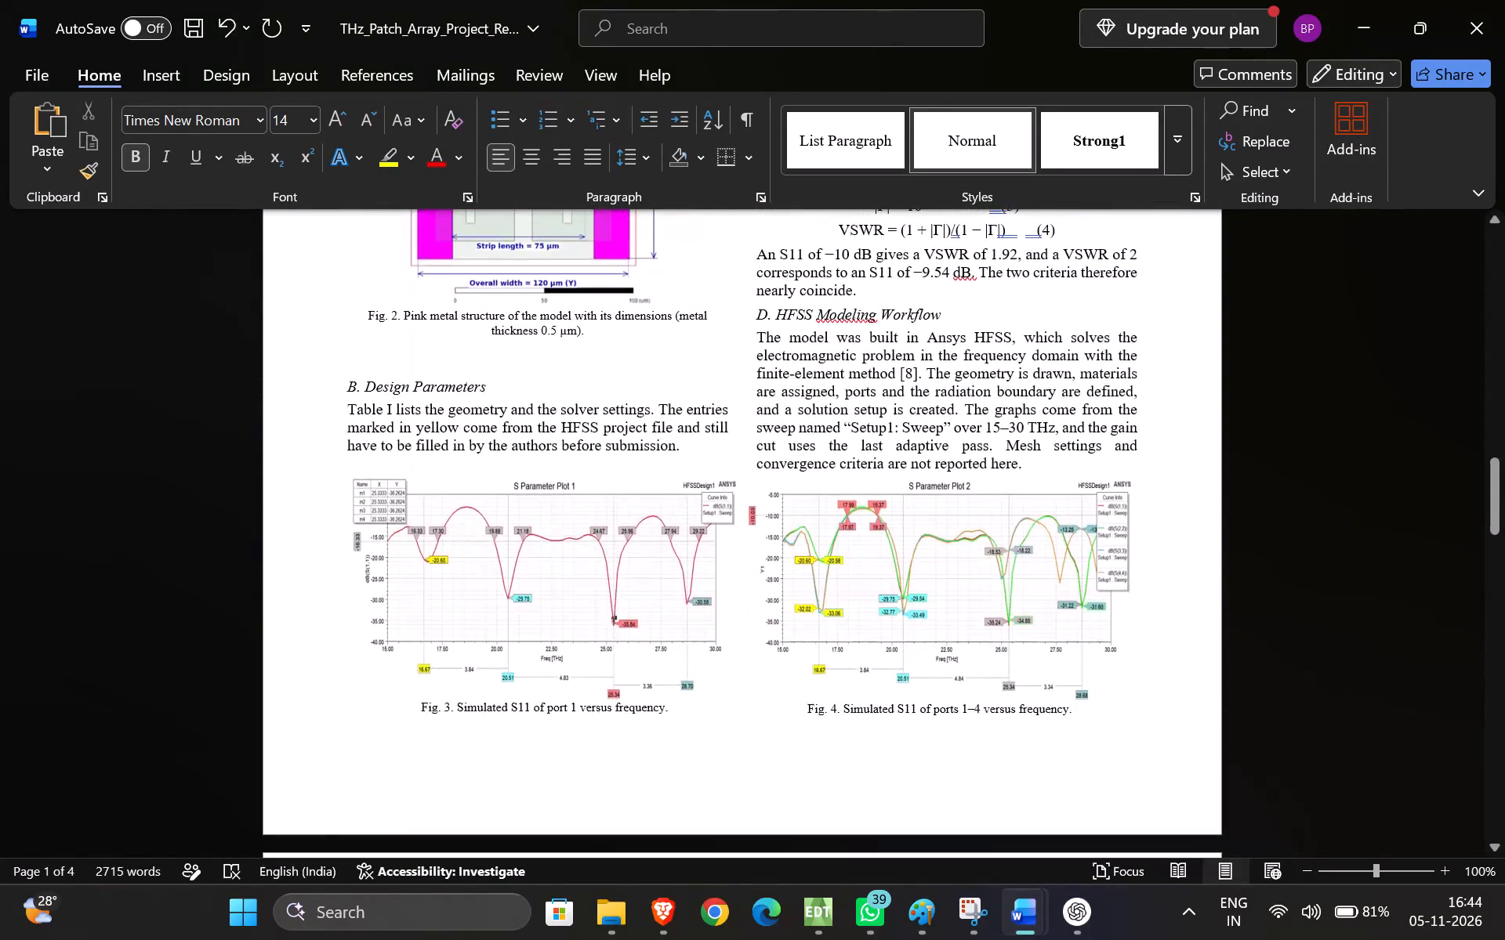
scroll(651, 609, down, 2)
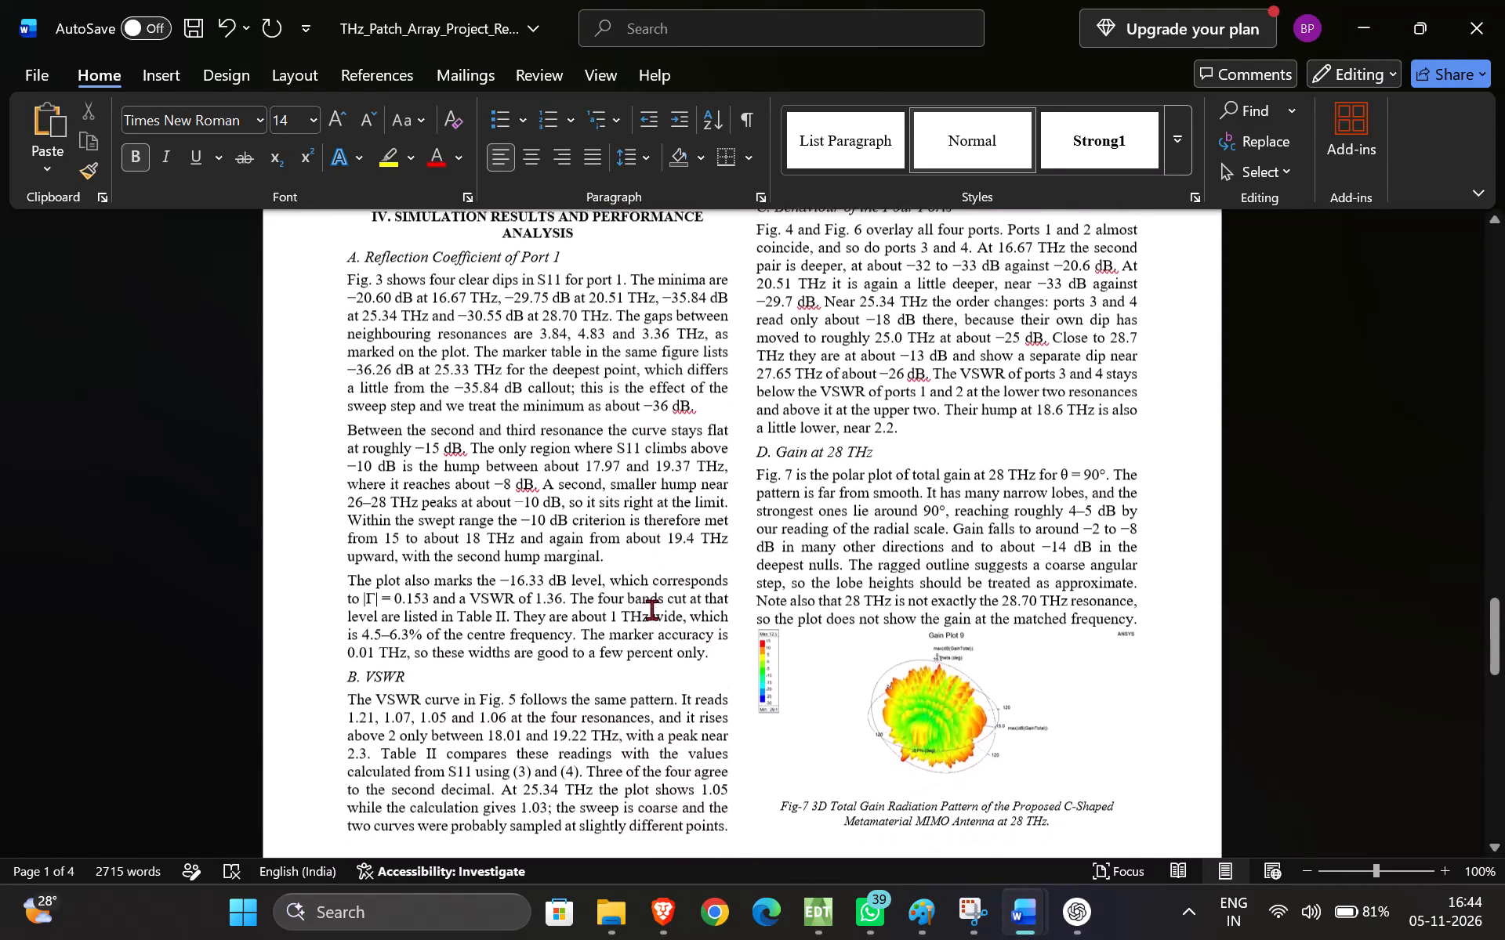
scroll(651, 609, down, 4)
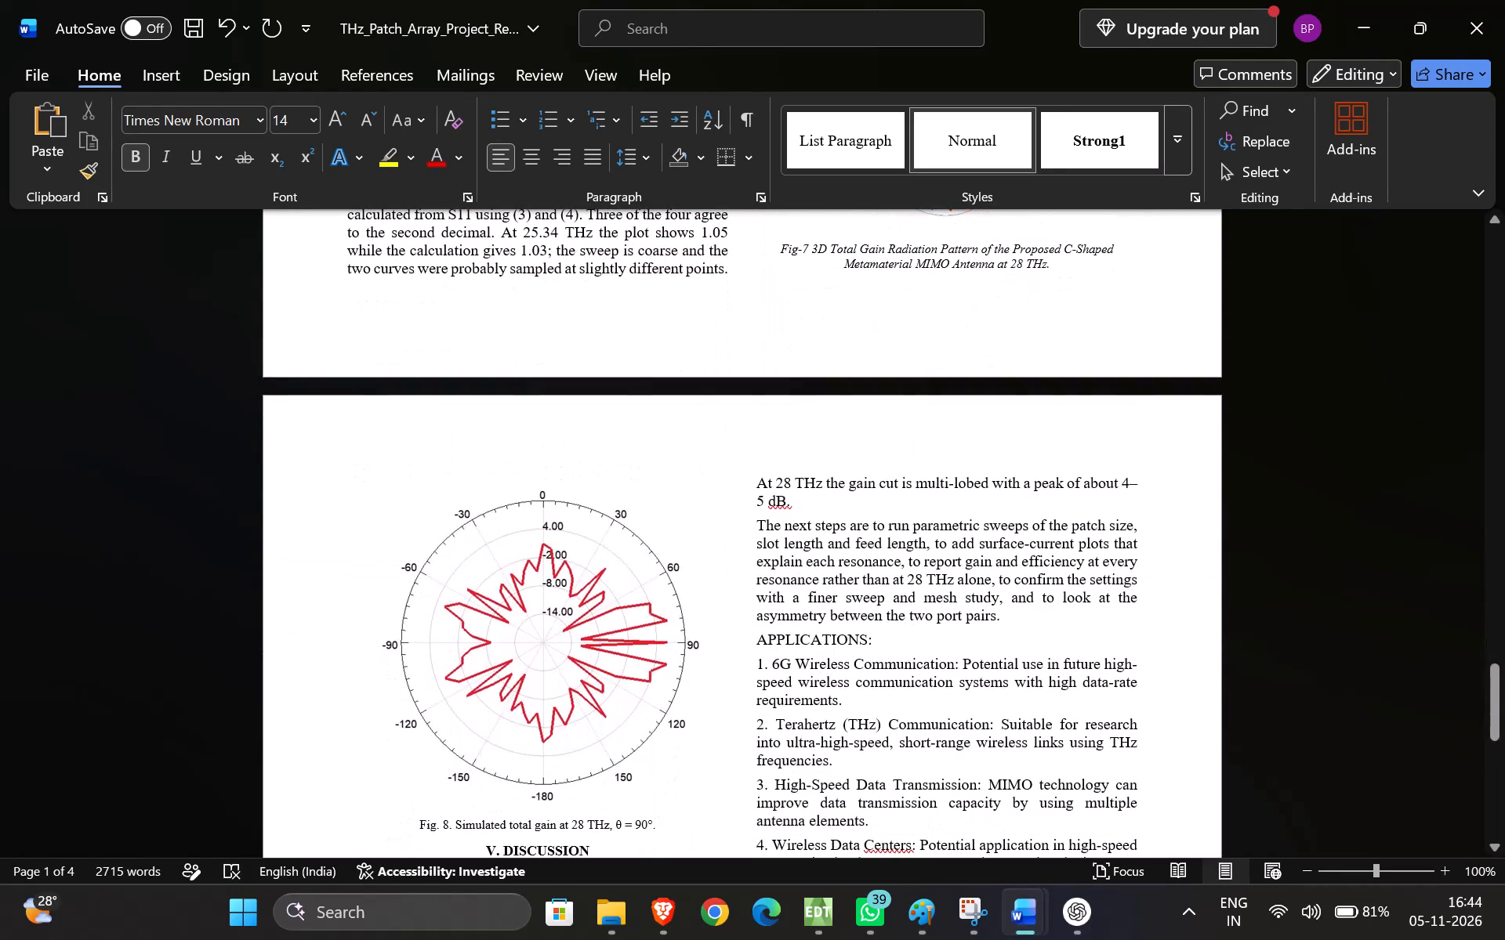
scroll(651, 609, down, 1)
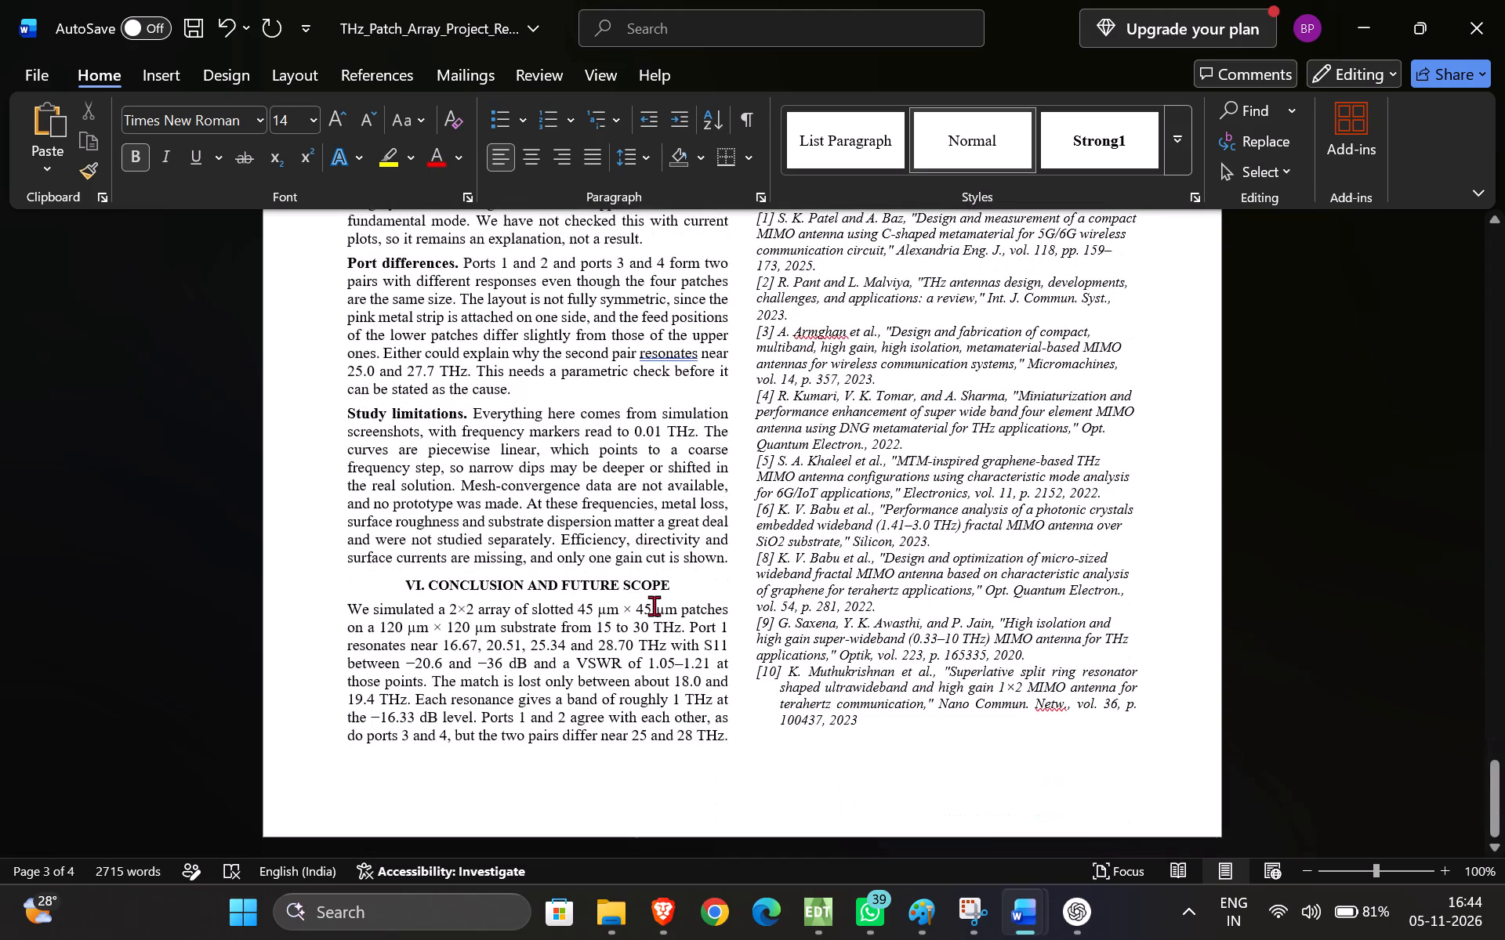
Examine the last page around the Fig. 8 gain plot, the Discussion section and the Applications list.
scroll(654, 606, right, 1)
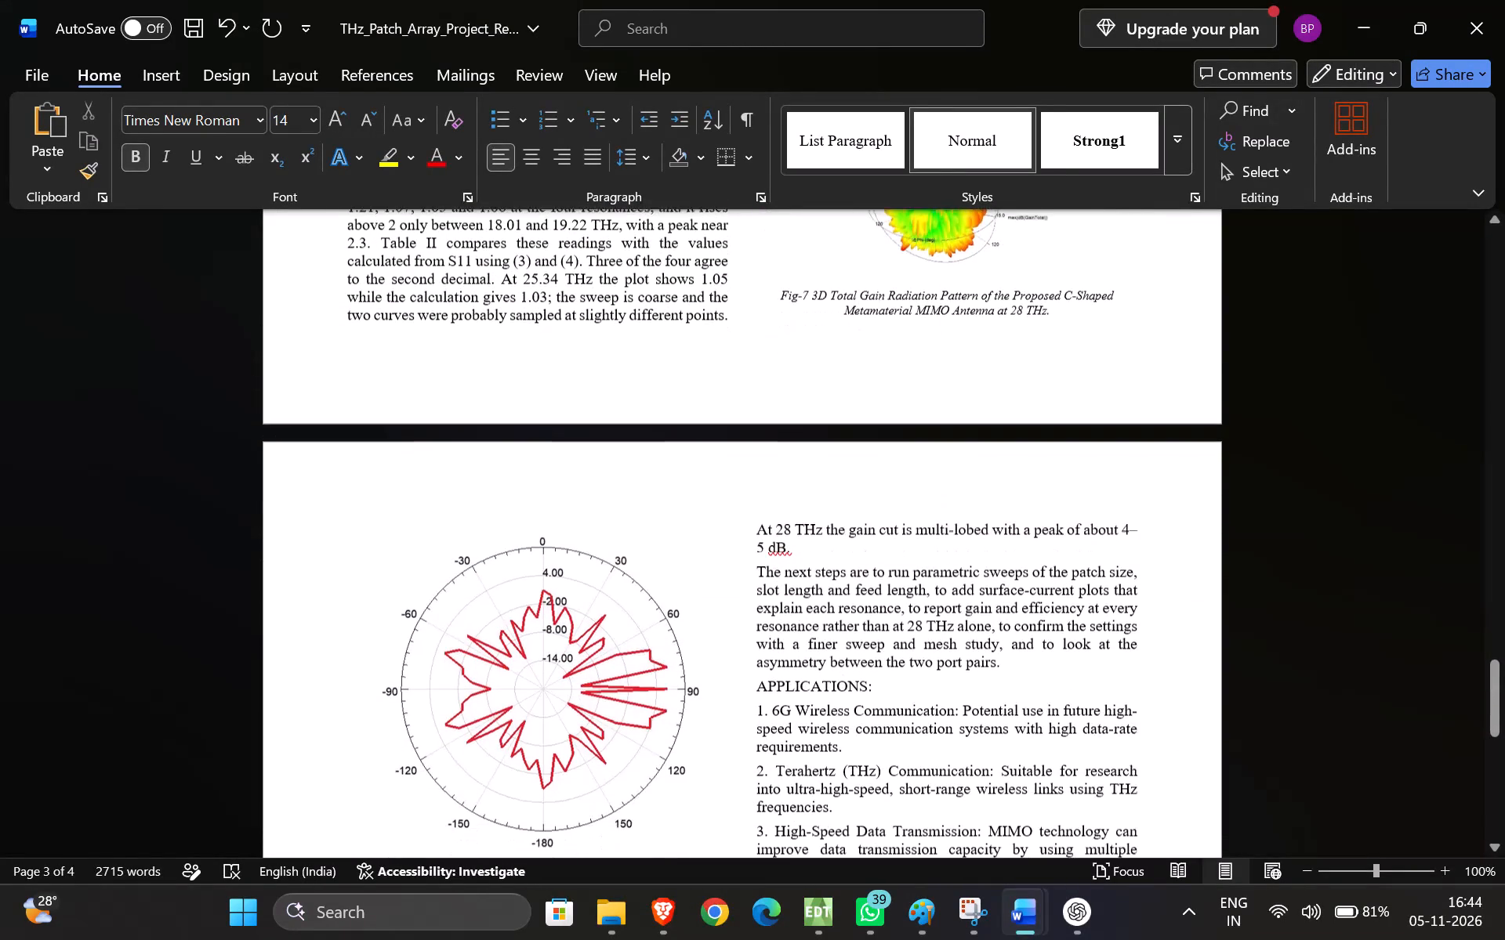
scroll(654, 606, right, 4)
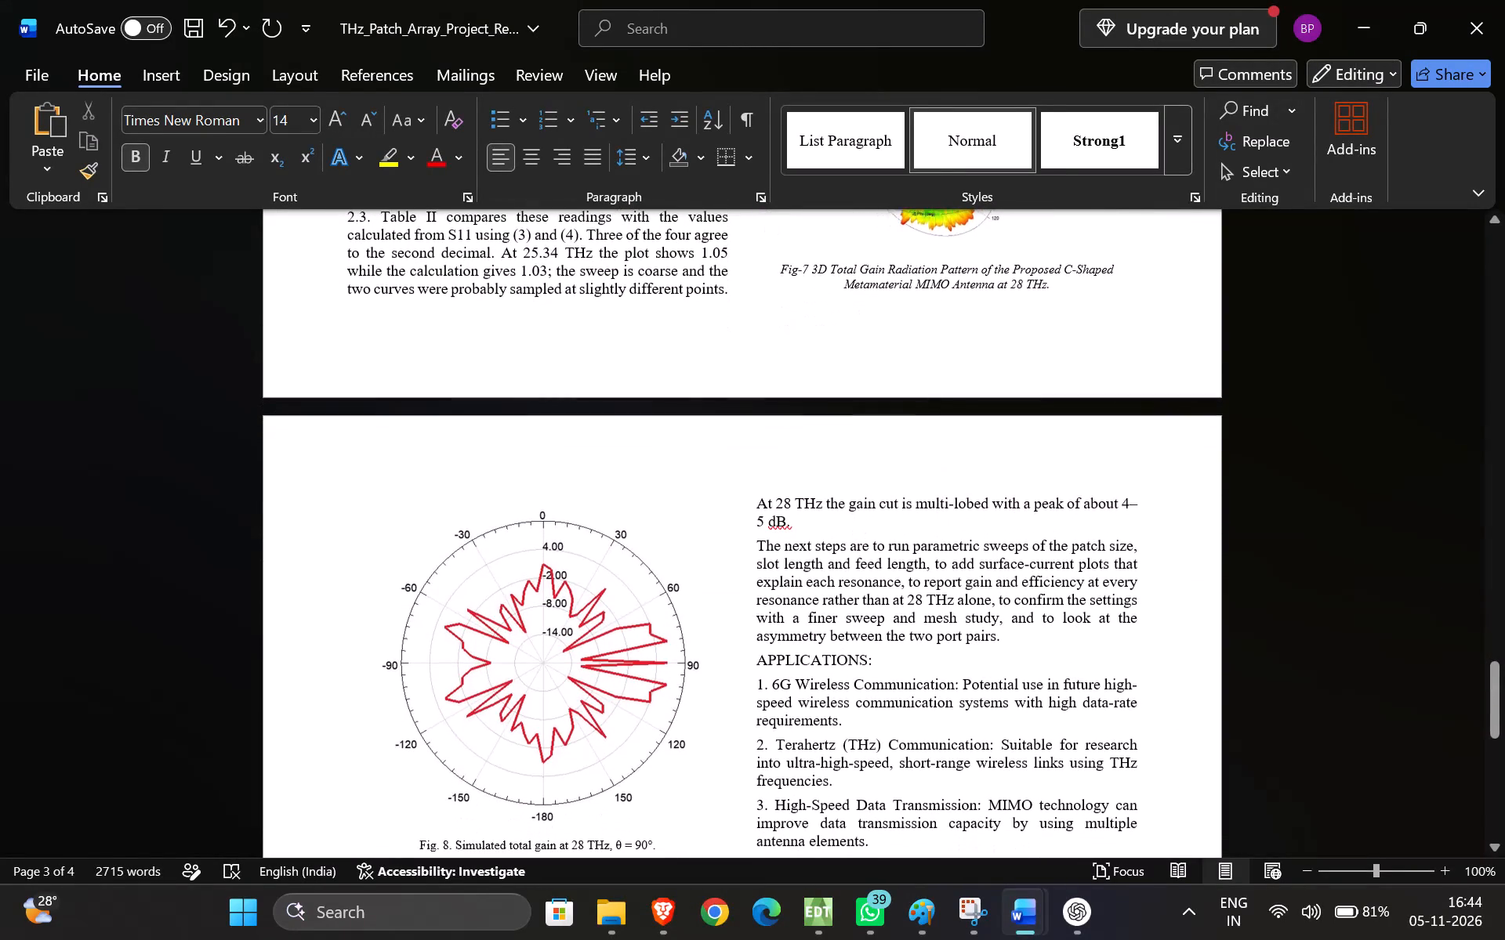
scroll(654, 606, right, 2)
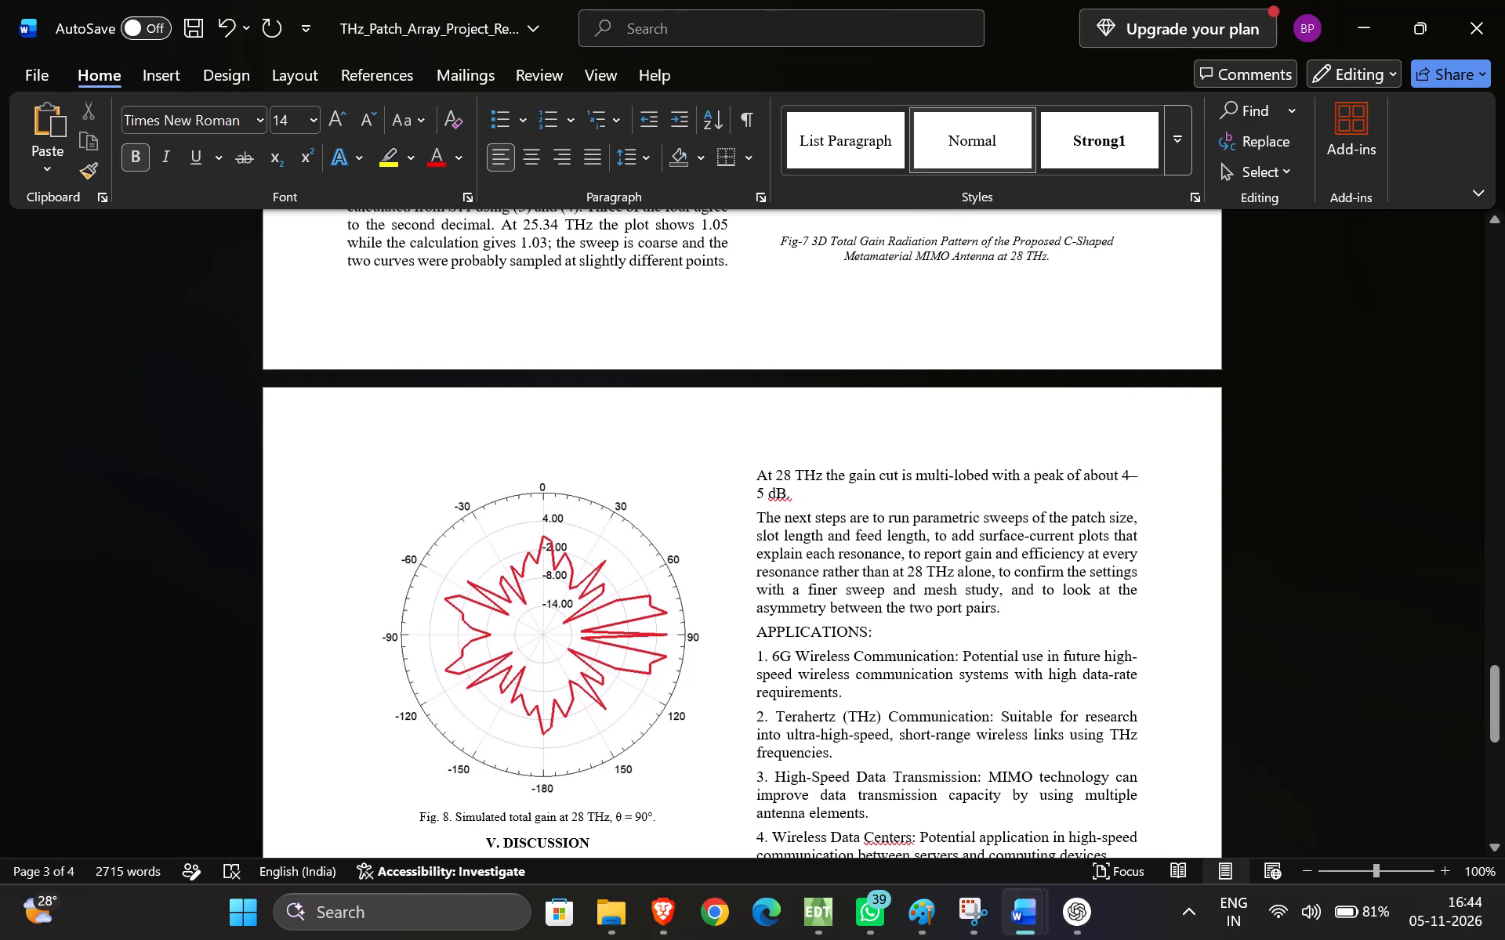
scroll(654, 606, right, 1)
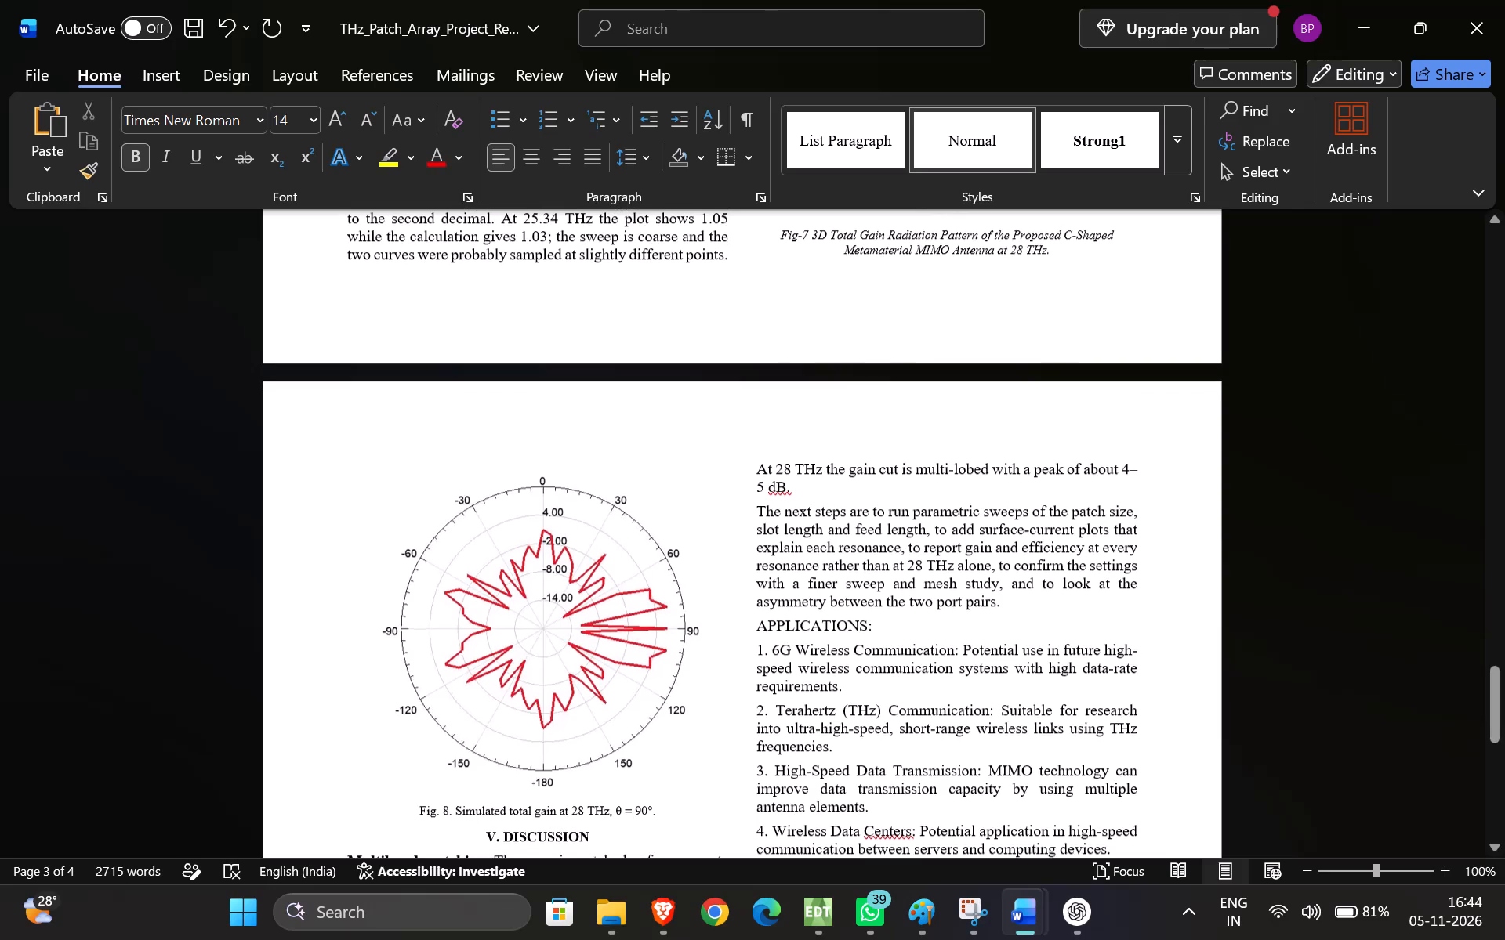
scroll(654, 606, right, 1)
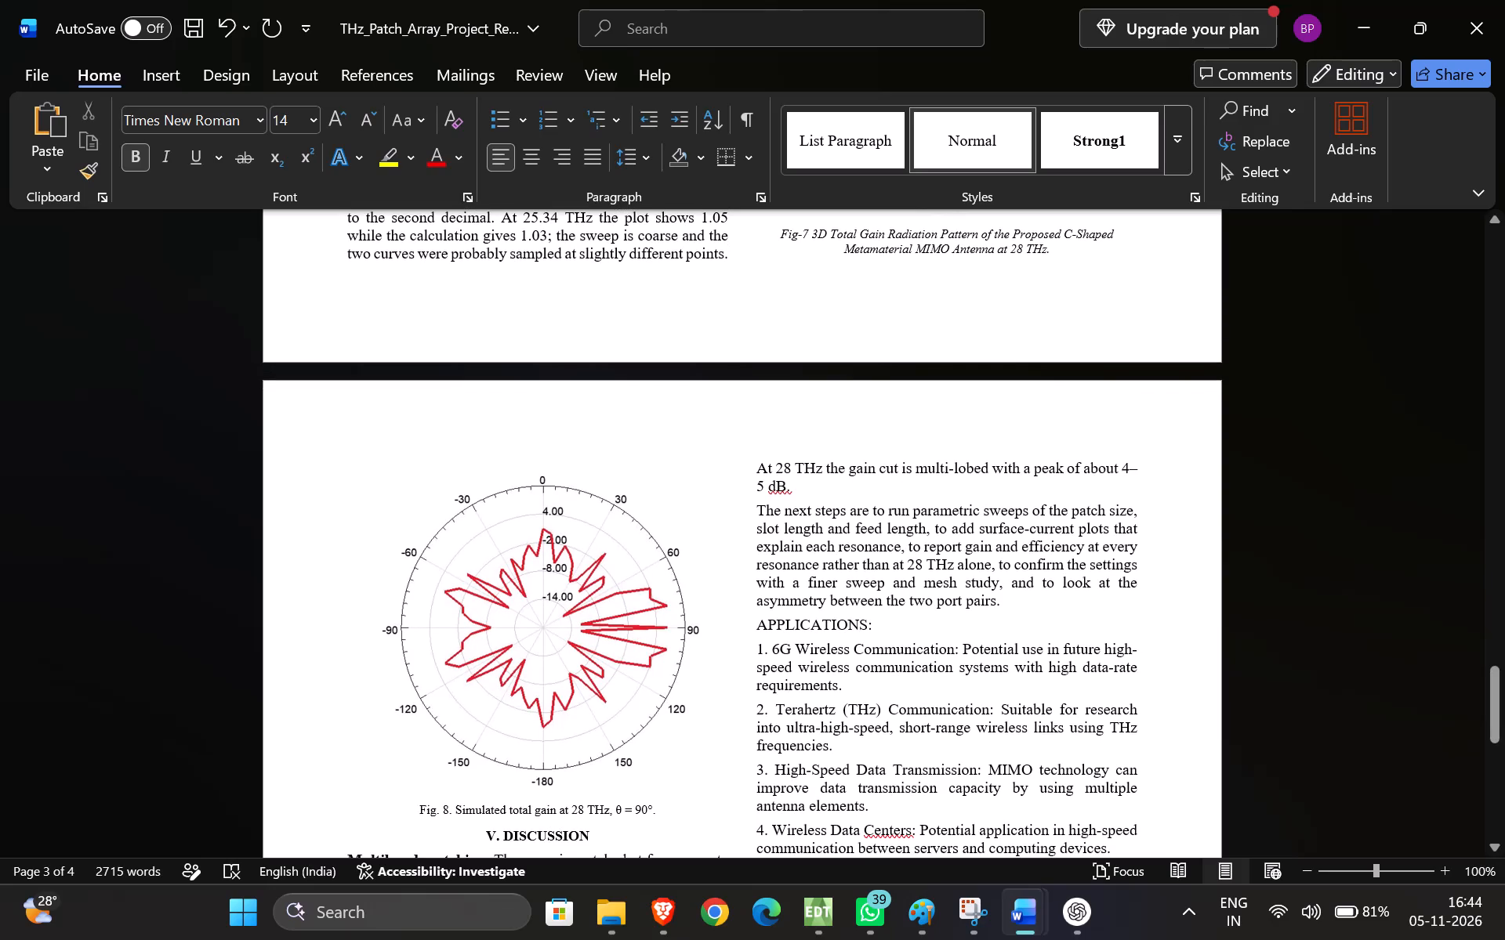
scroll(654, 606, right, 1)
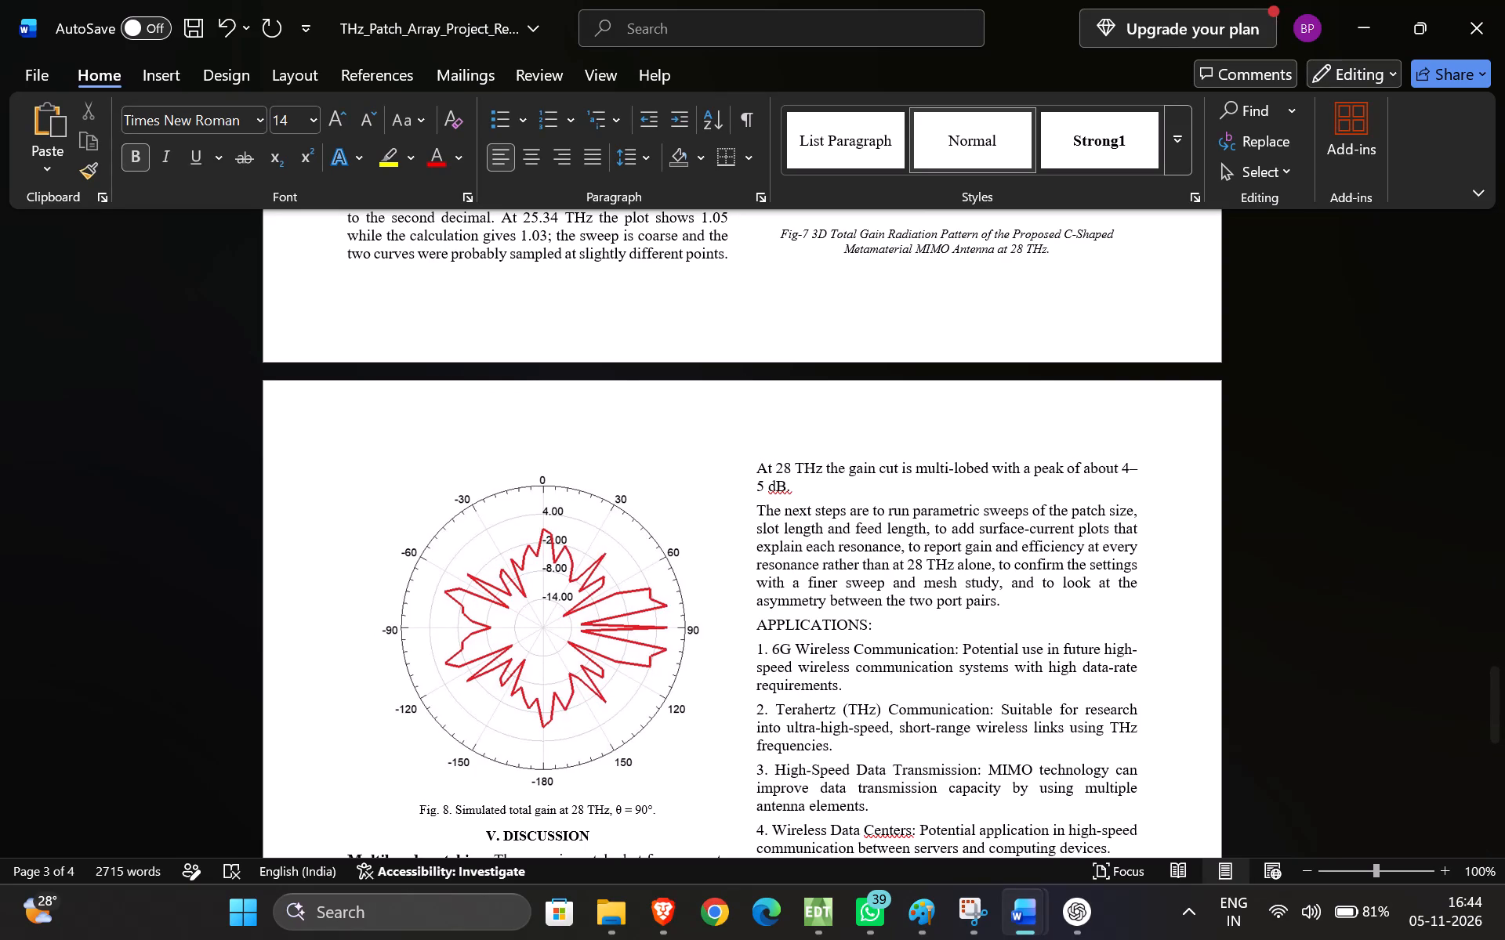
scroll(654, 606, right, 1)
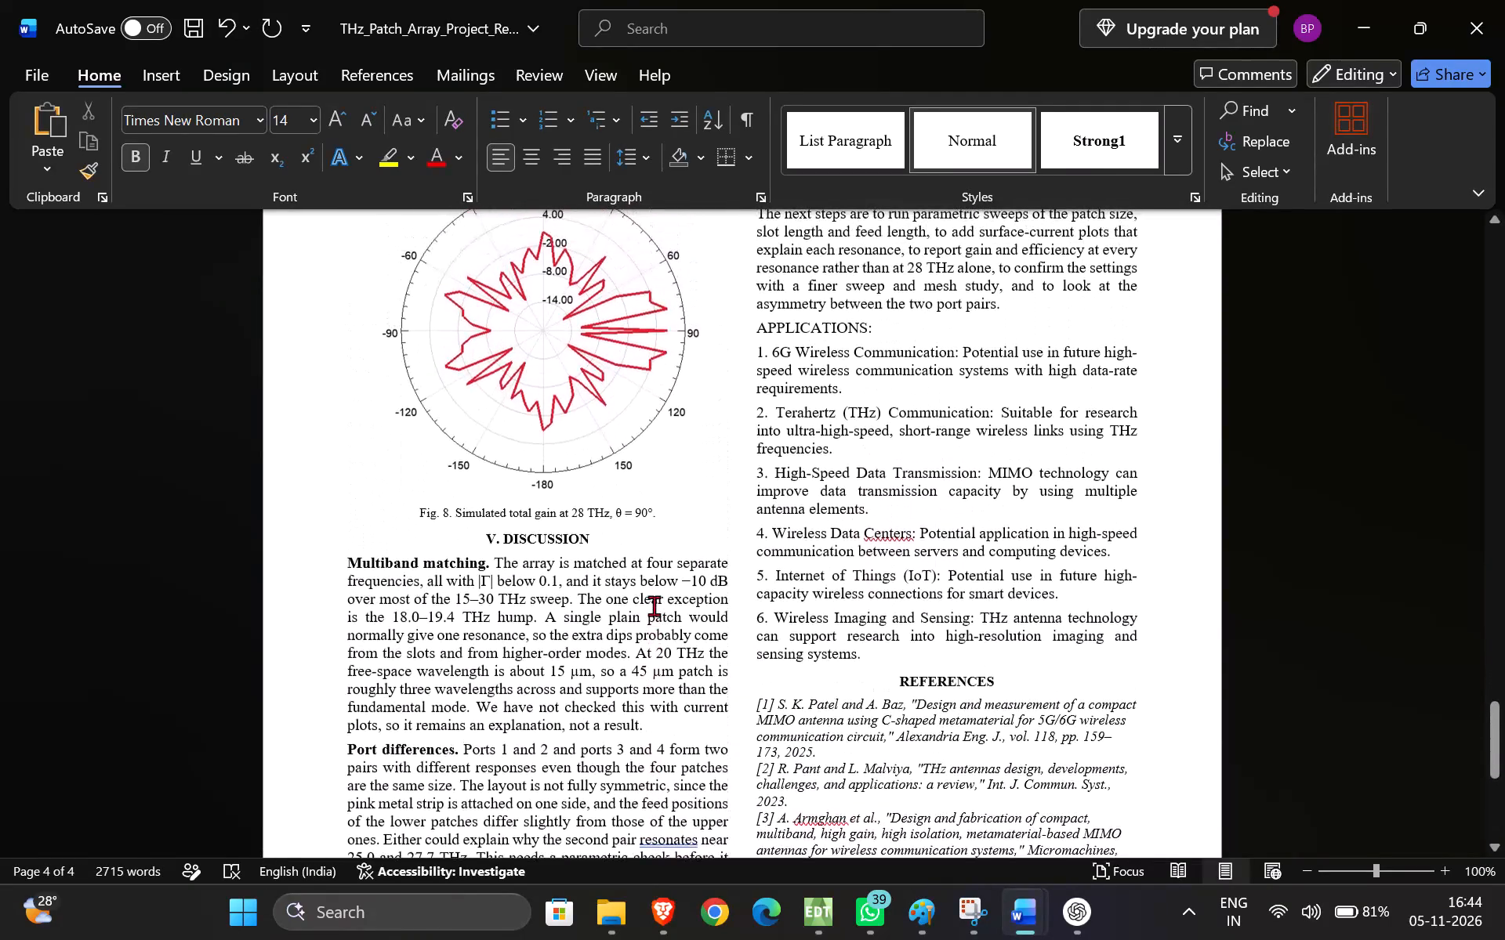
Recheck the title page, the Introduction and design sections, and the page with Fig. 1, Fig. 2 and Table I.
scroll(654, 606, up, 3)
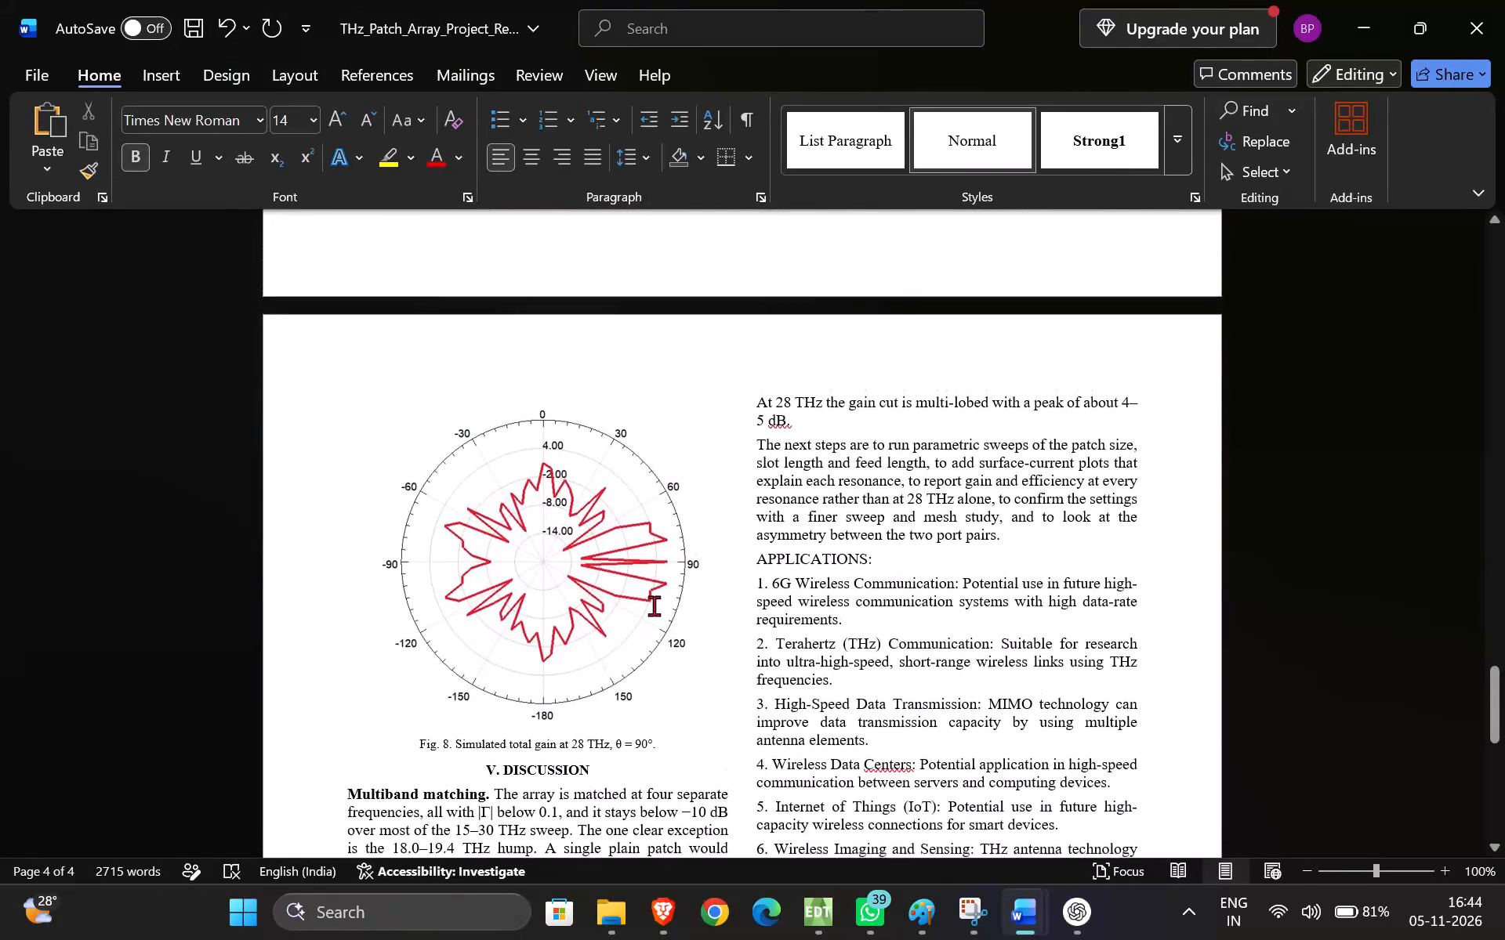
scroll(654, 606, up, 3)
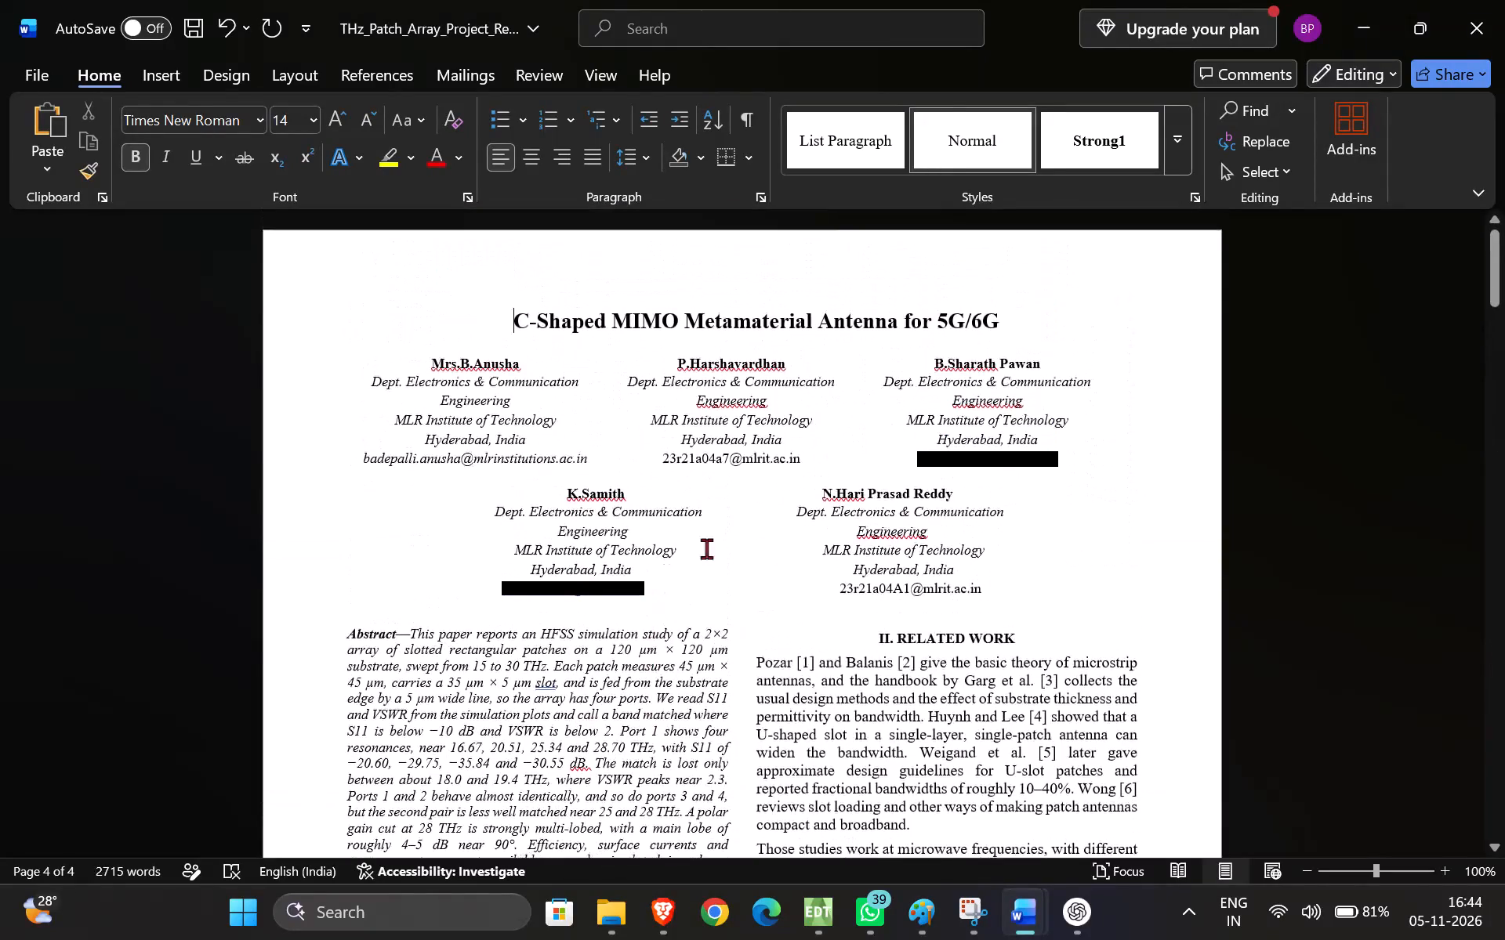
scroll(726, 669, down, 1)
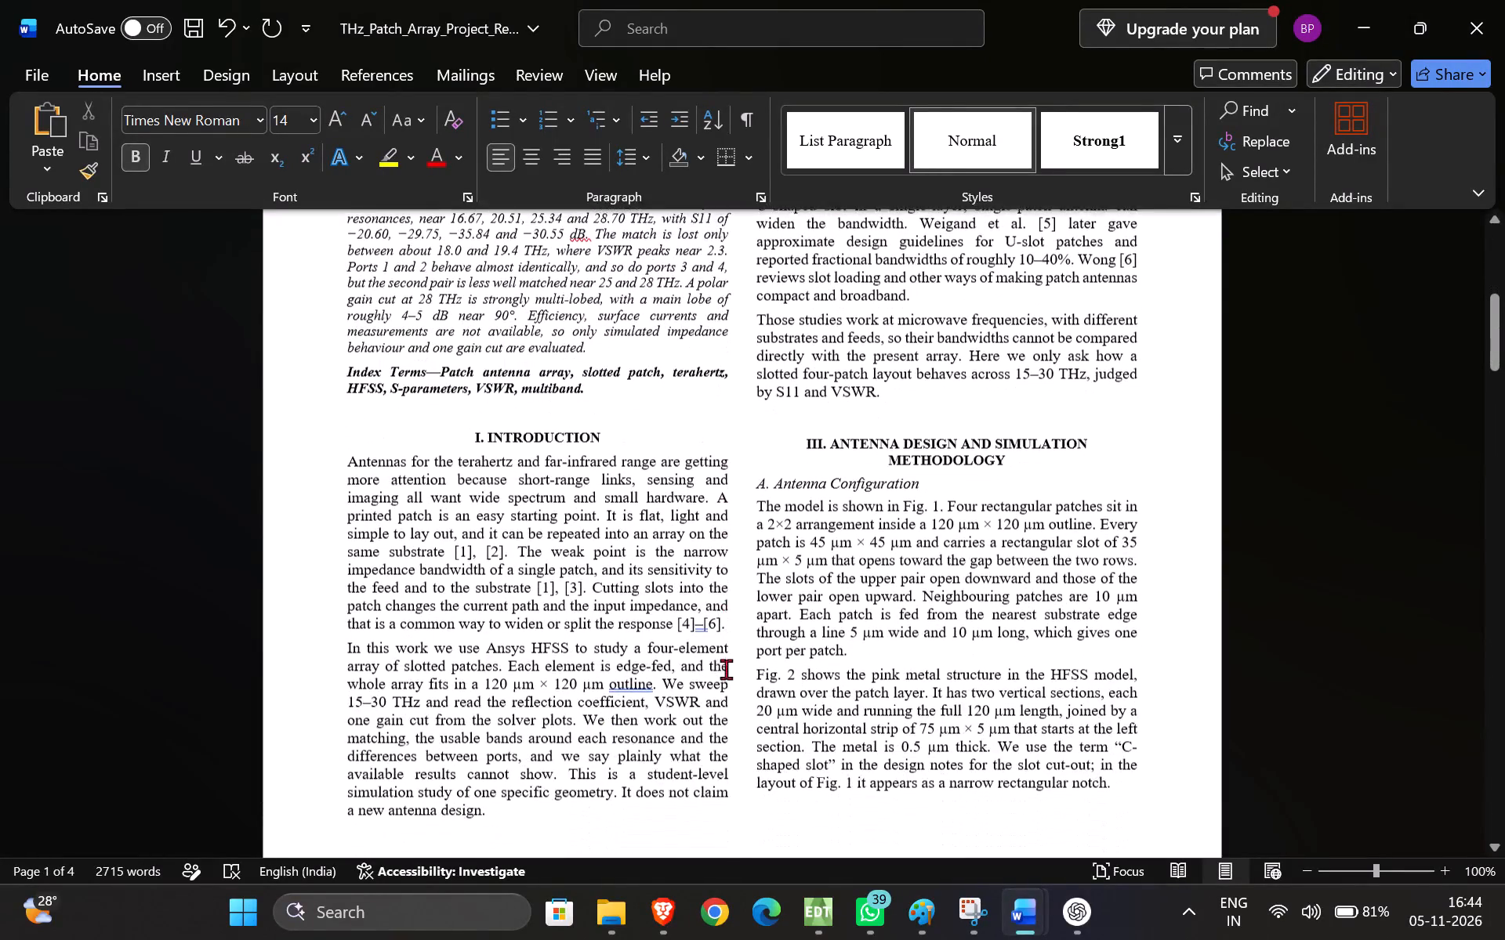
scroll(726, 669, down, 1)
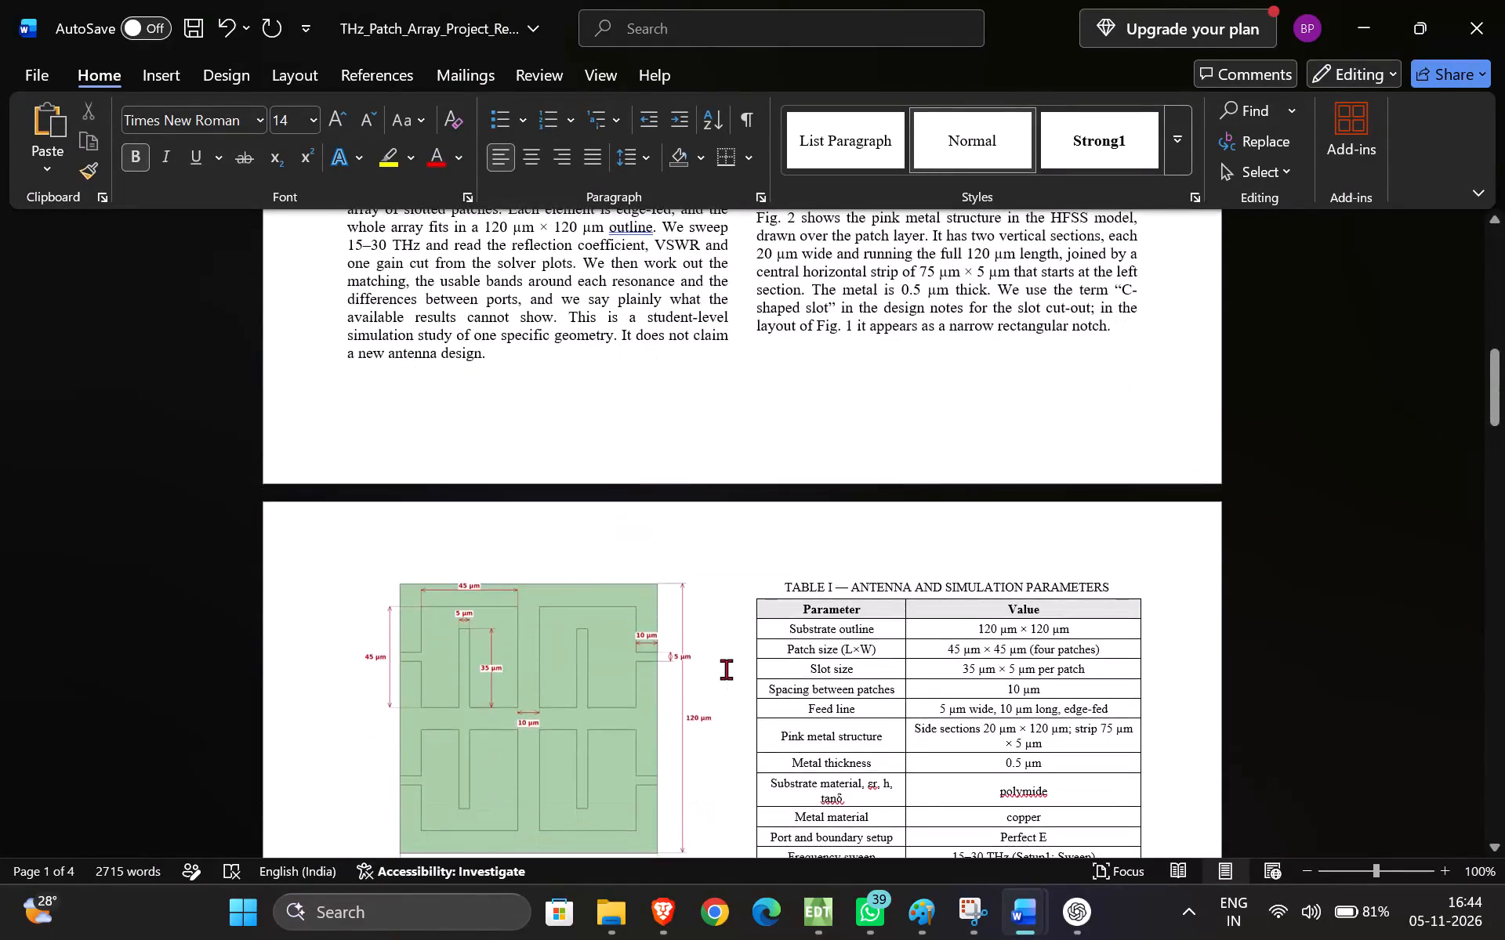
ctrl+scroll(726, 669, down, 1)
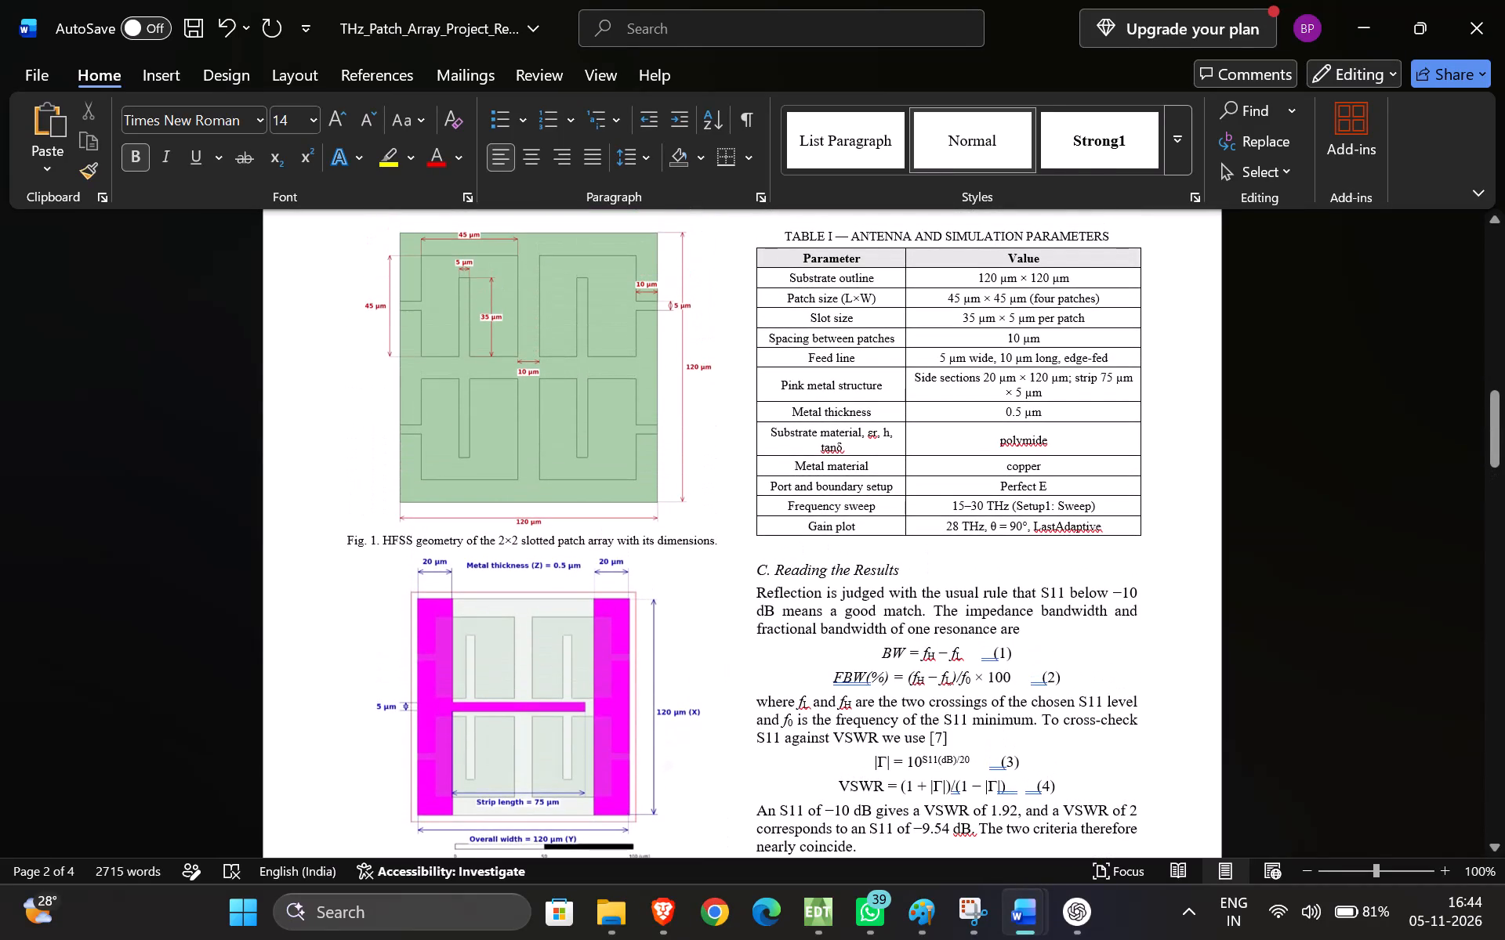
scroll(708, 744, up, 2)
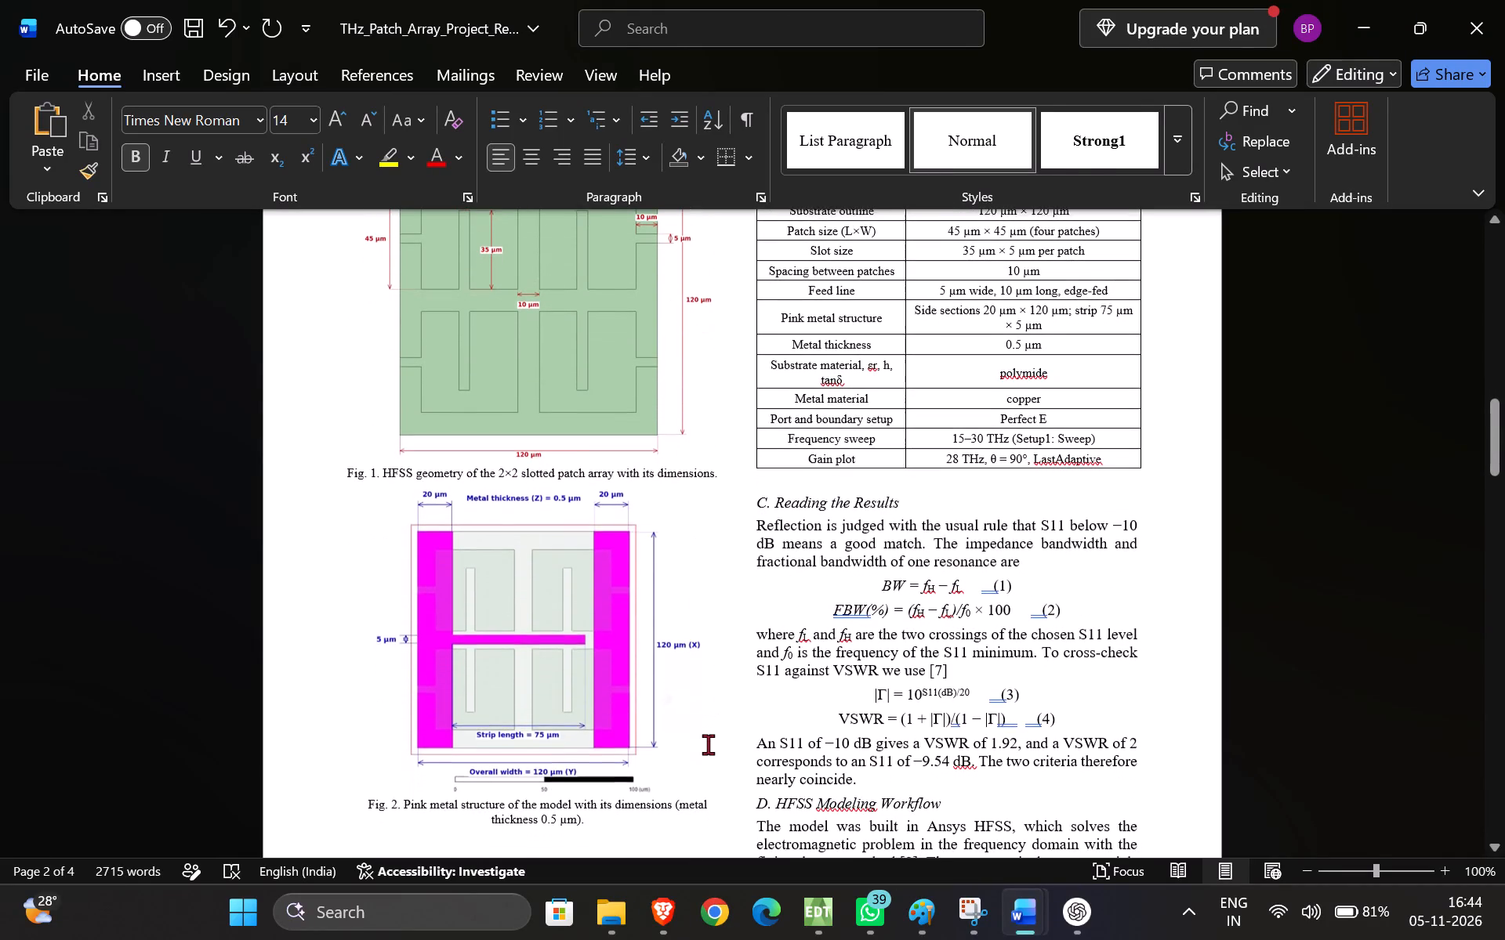
scroll(708, 744, up, 2)
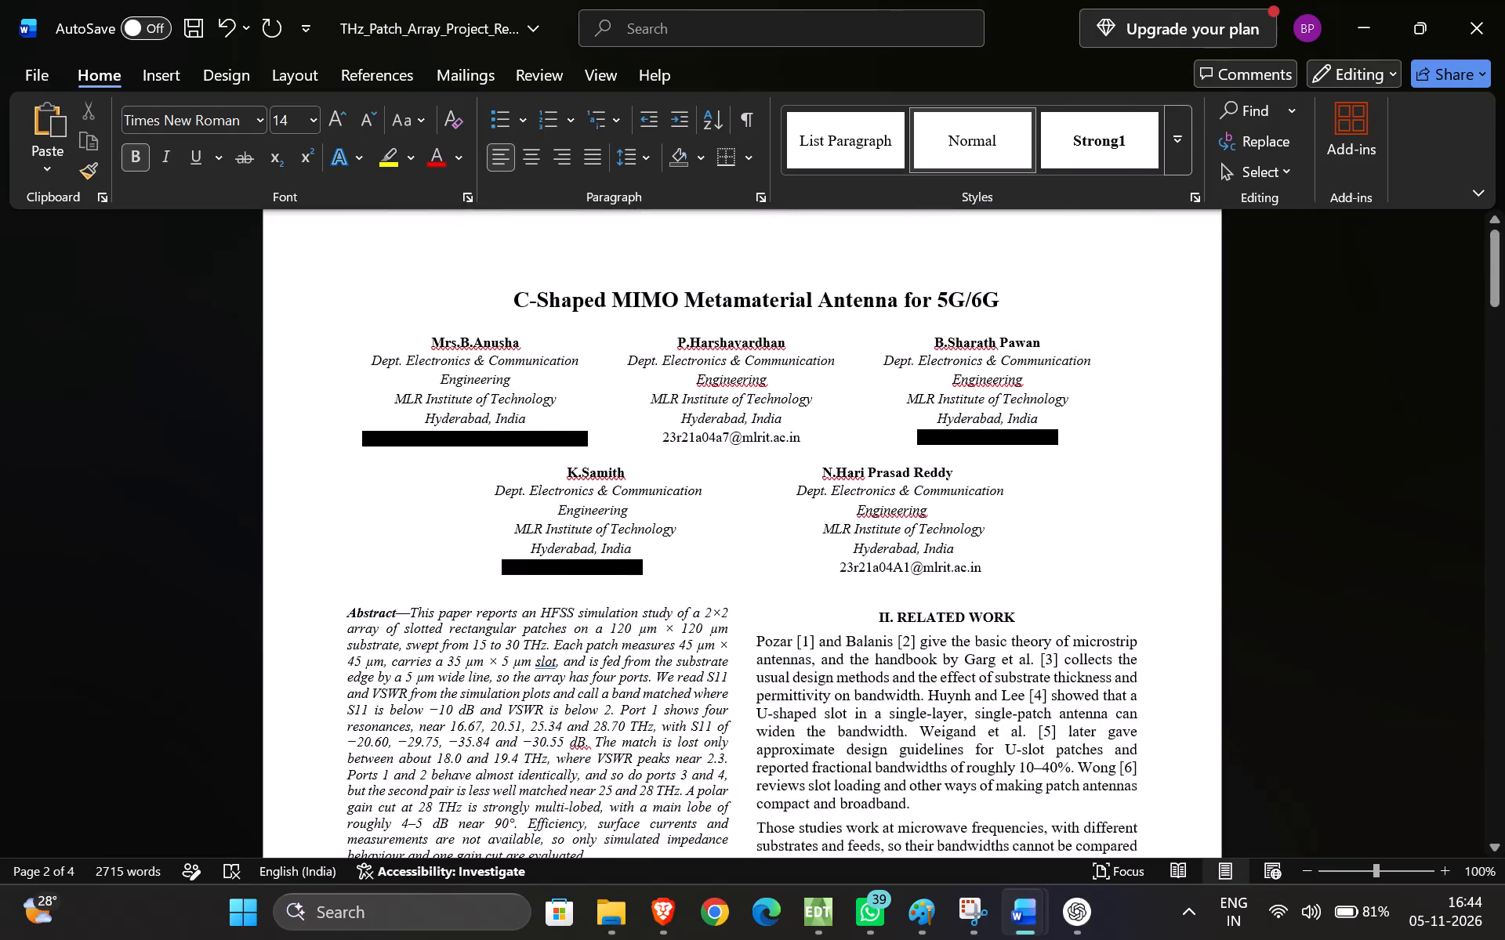
scroll(708, 744, up, 1)
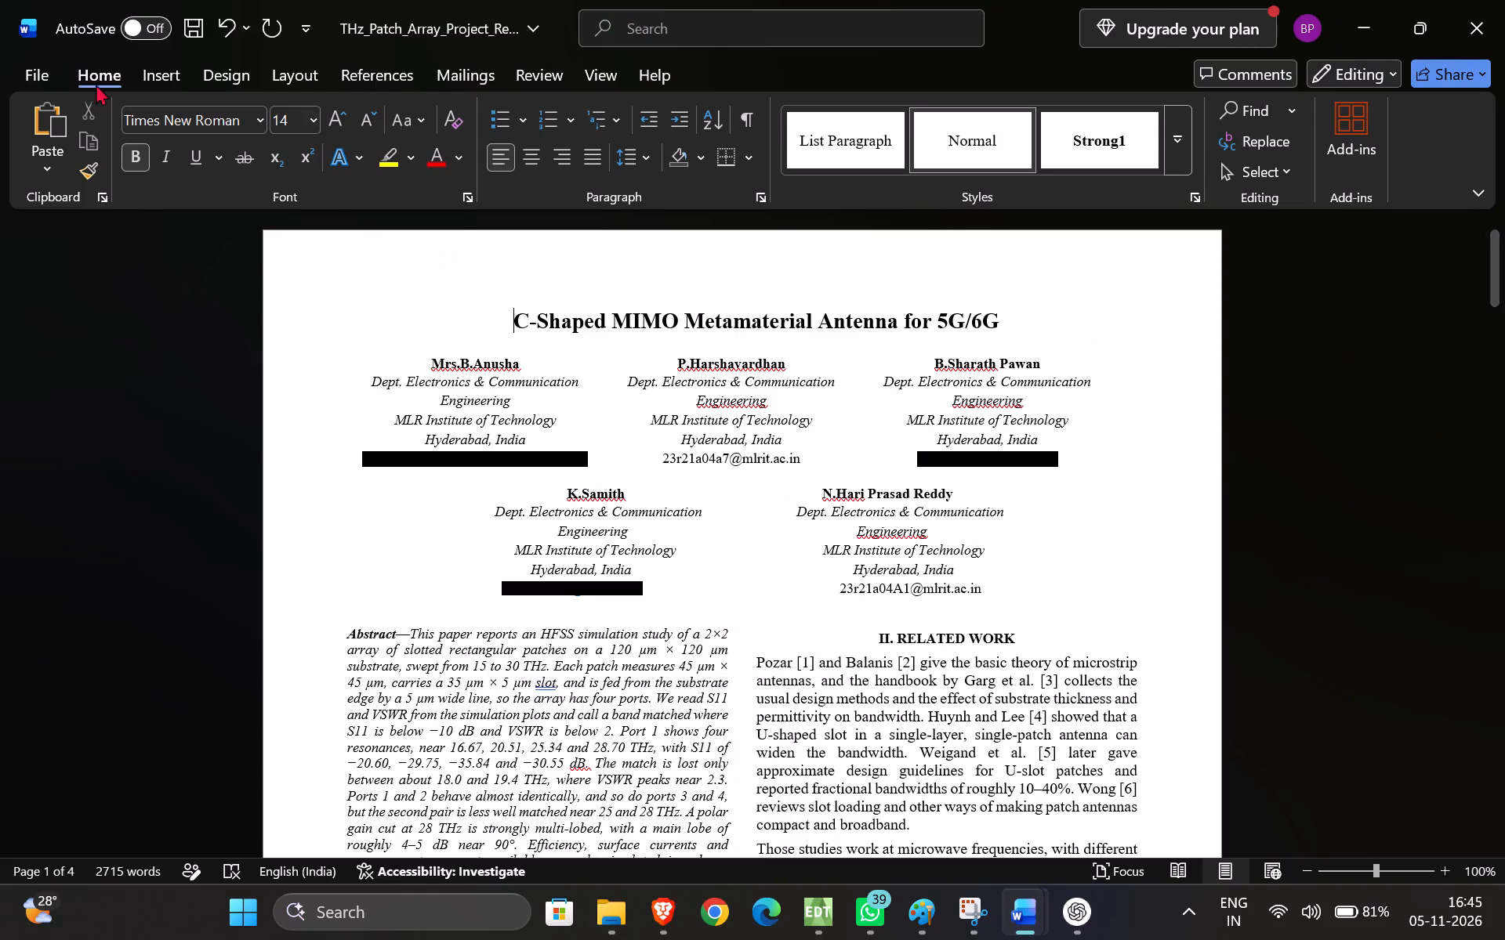
Save the report as a Word document named THz_Patch_Array_Project_Report in the docs folder under Documents.
click(38, 78)
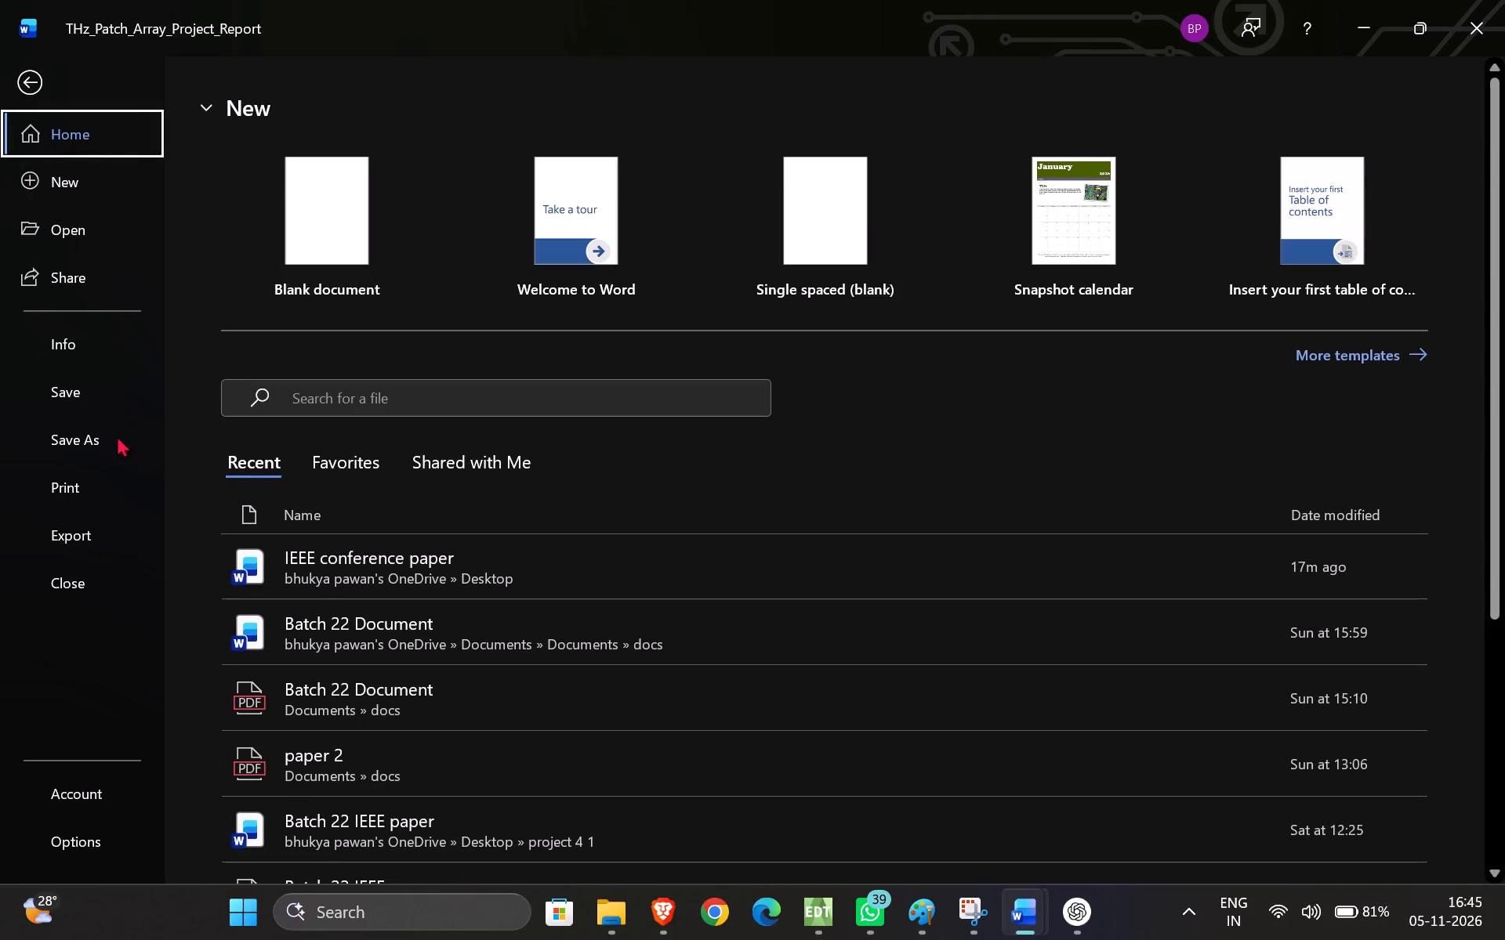
click(117, 436)
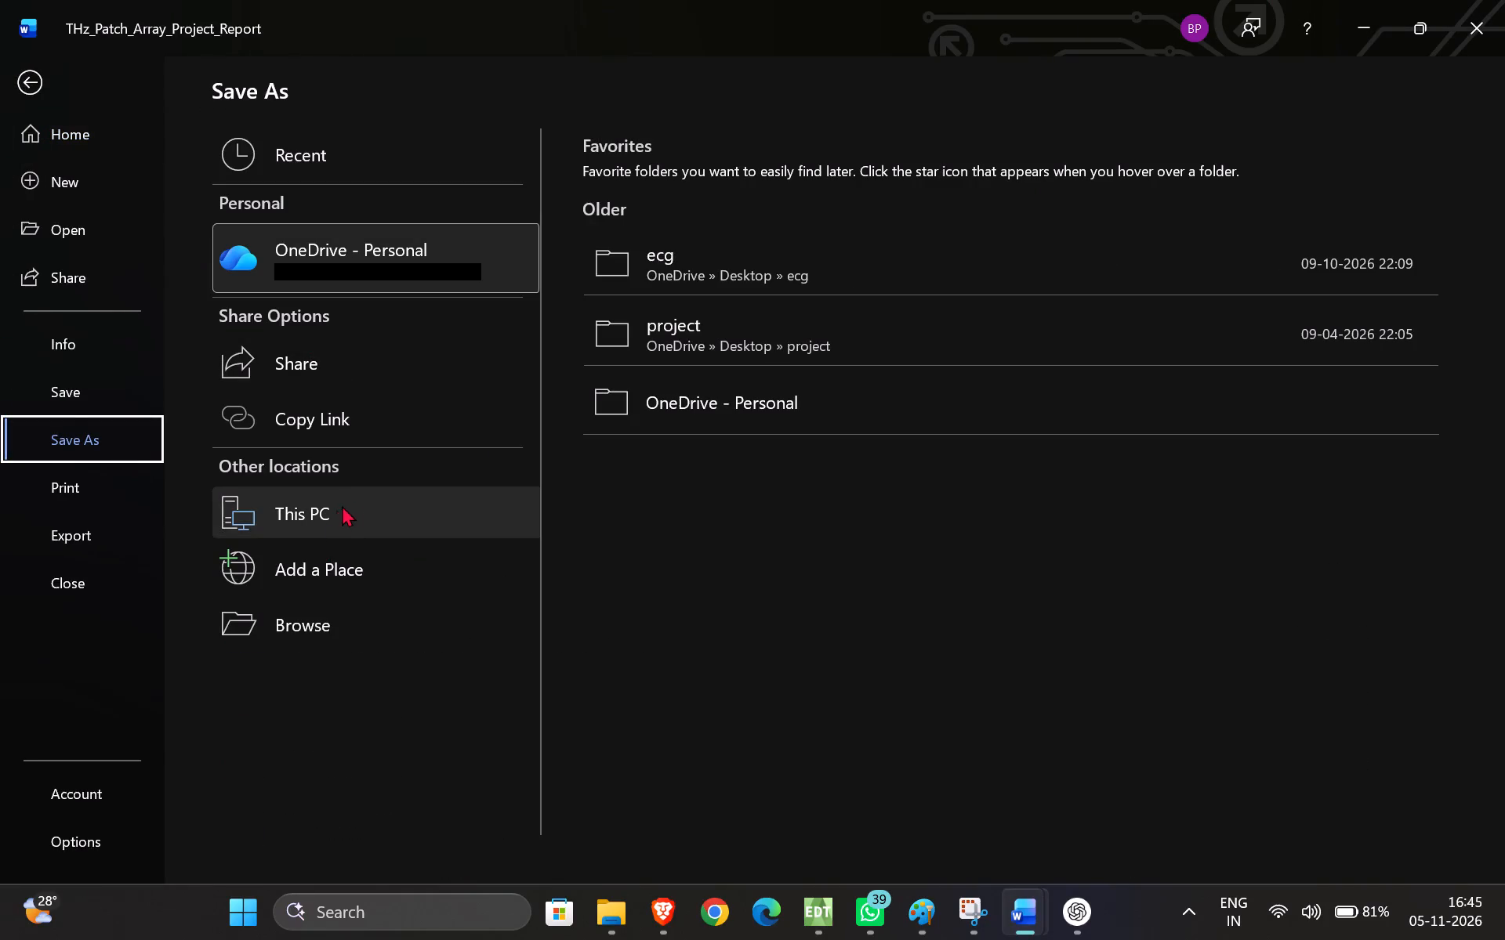
double_click(336, 509)
click(752, 263)
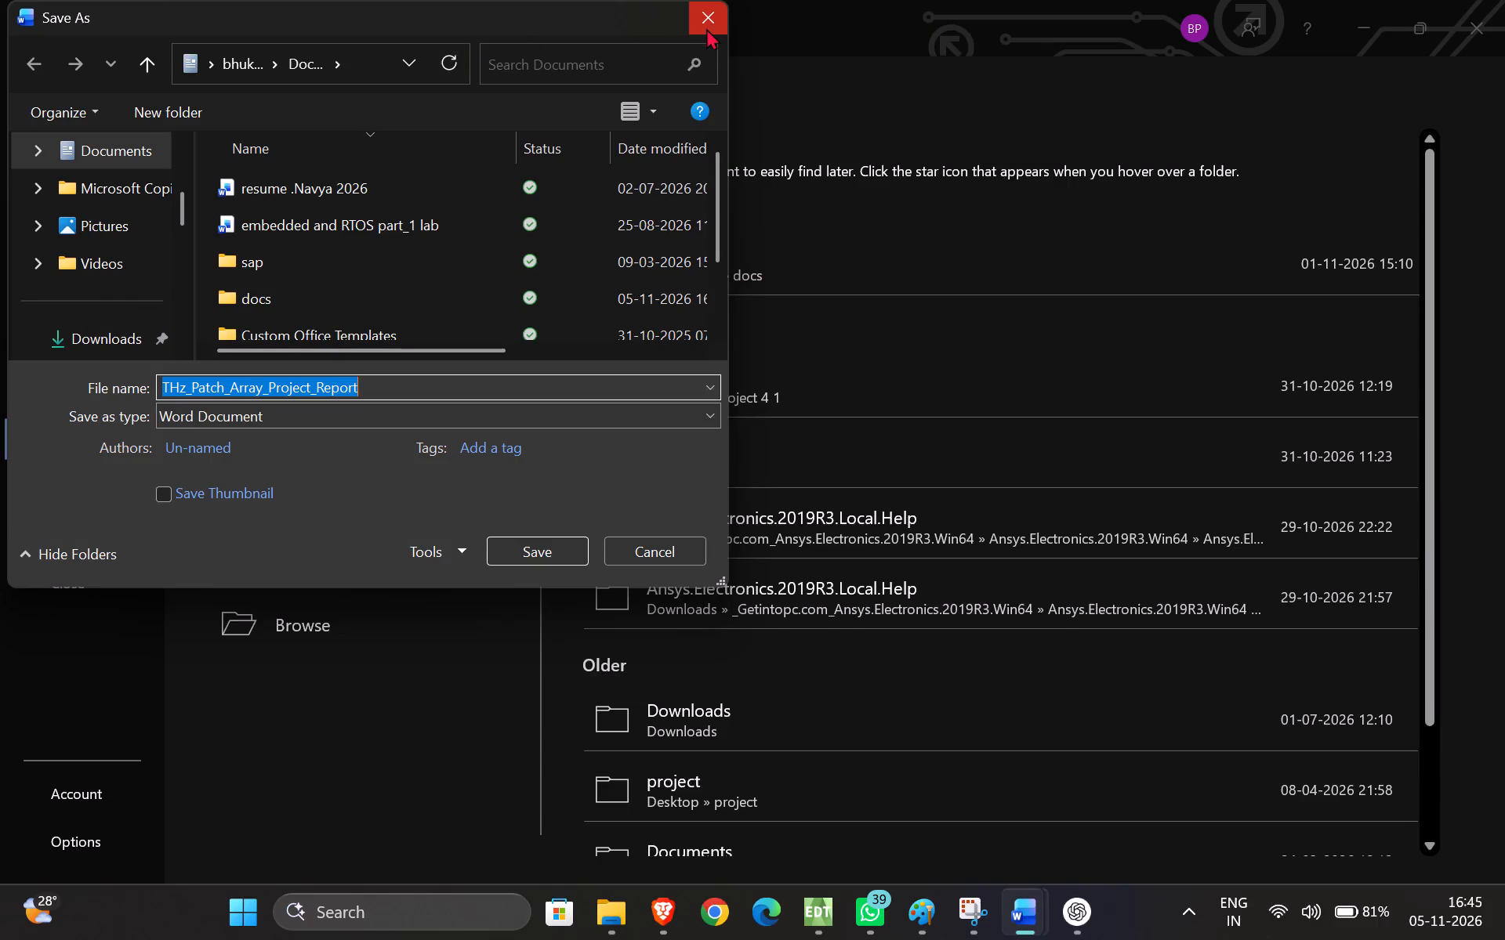
click(706, 28)
click(784, 281)
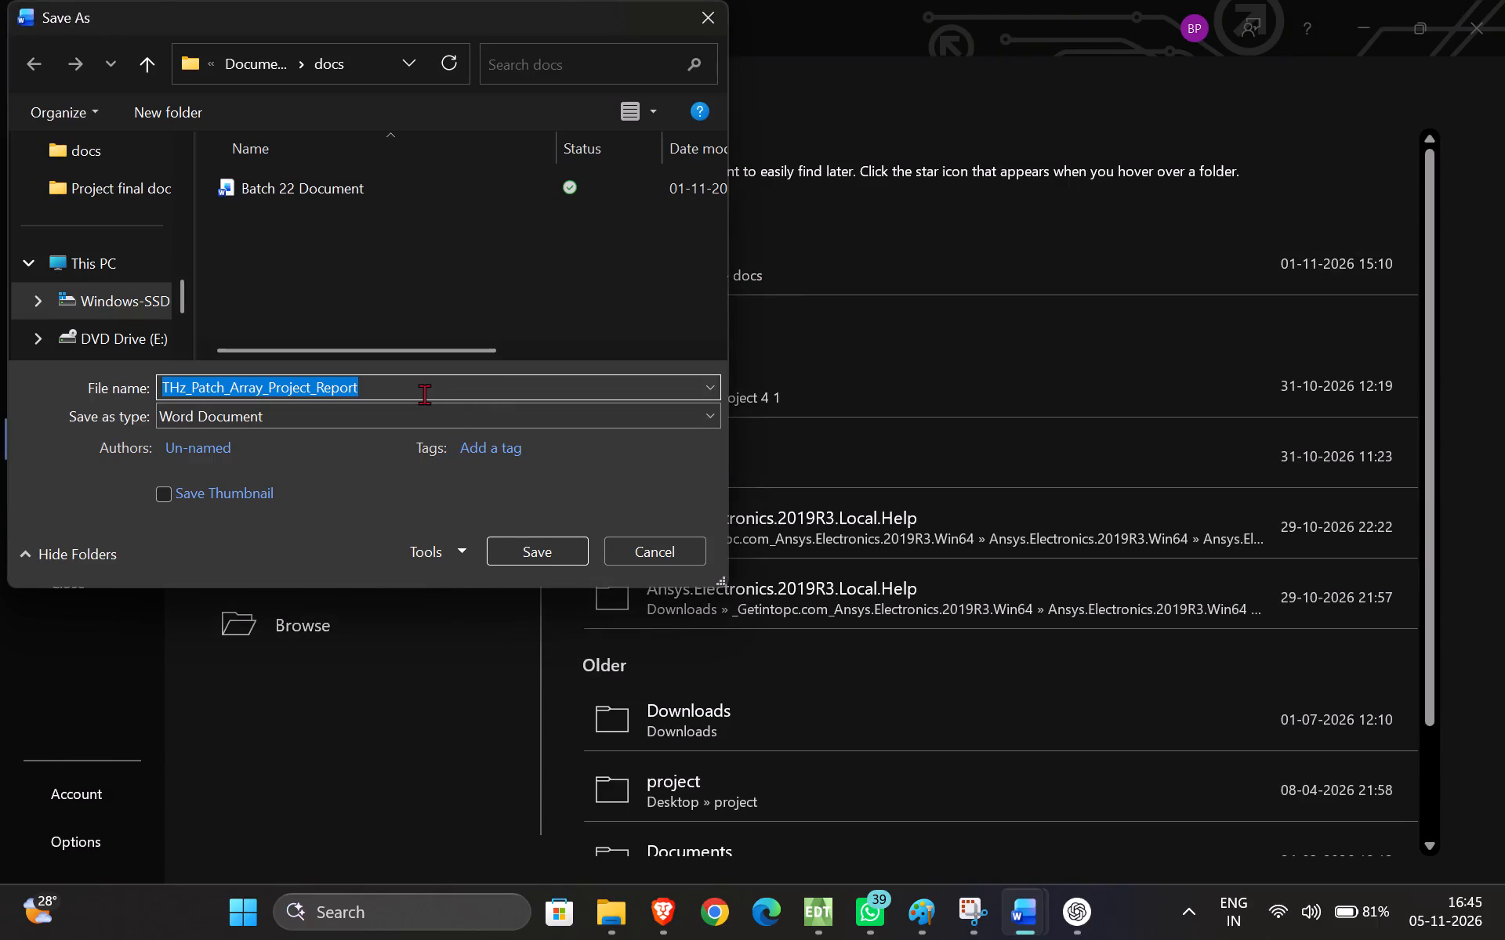
click(536, 553)
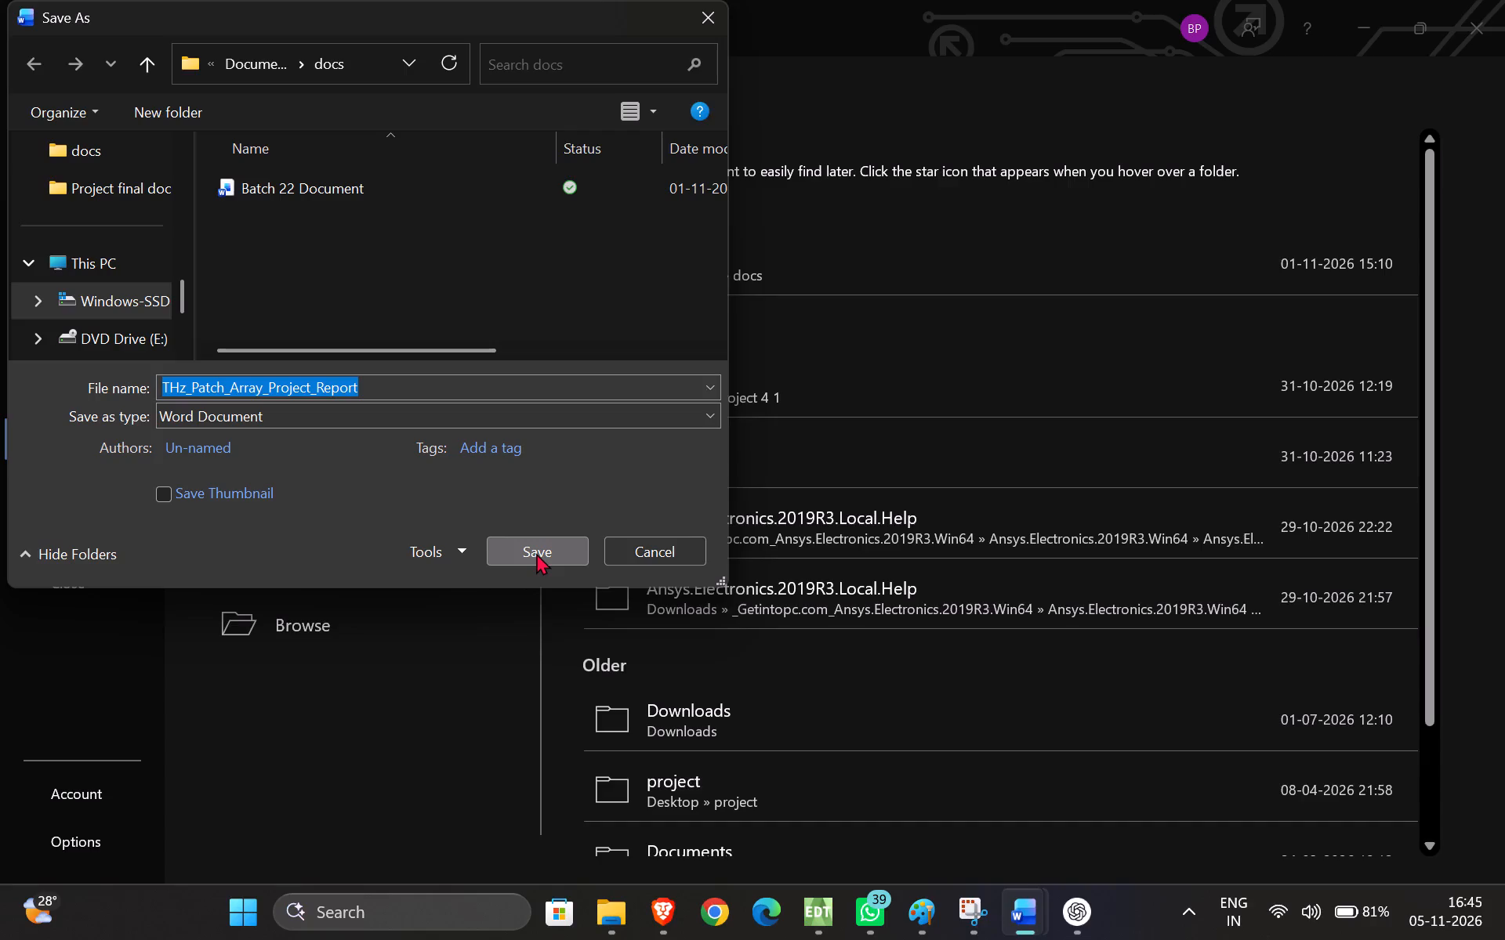
click(536, 553)
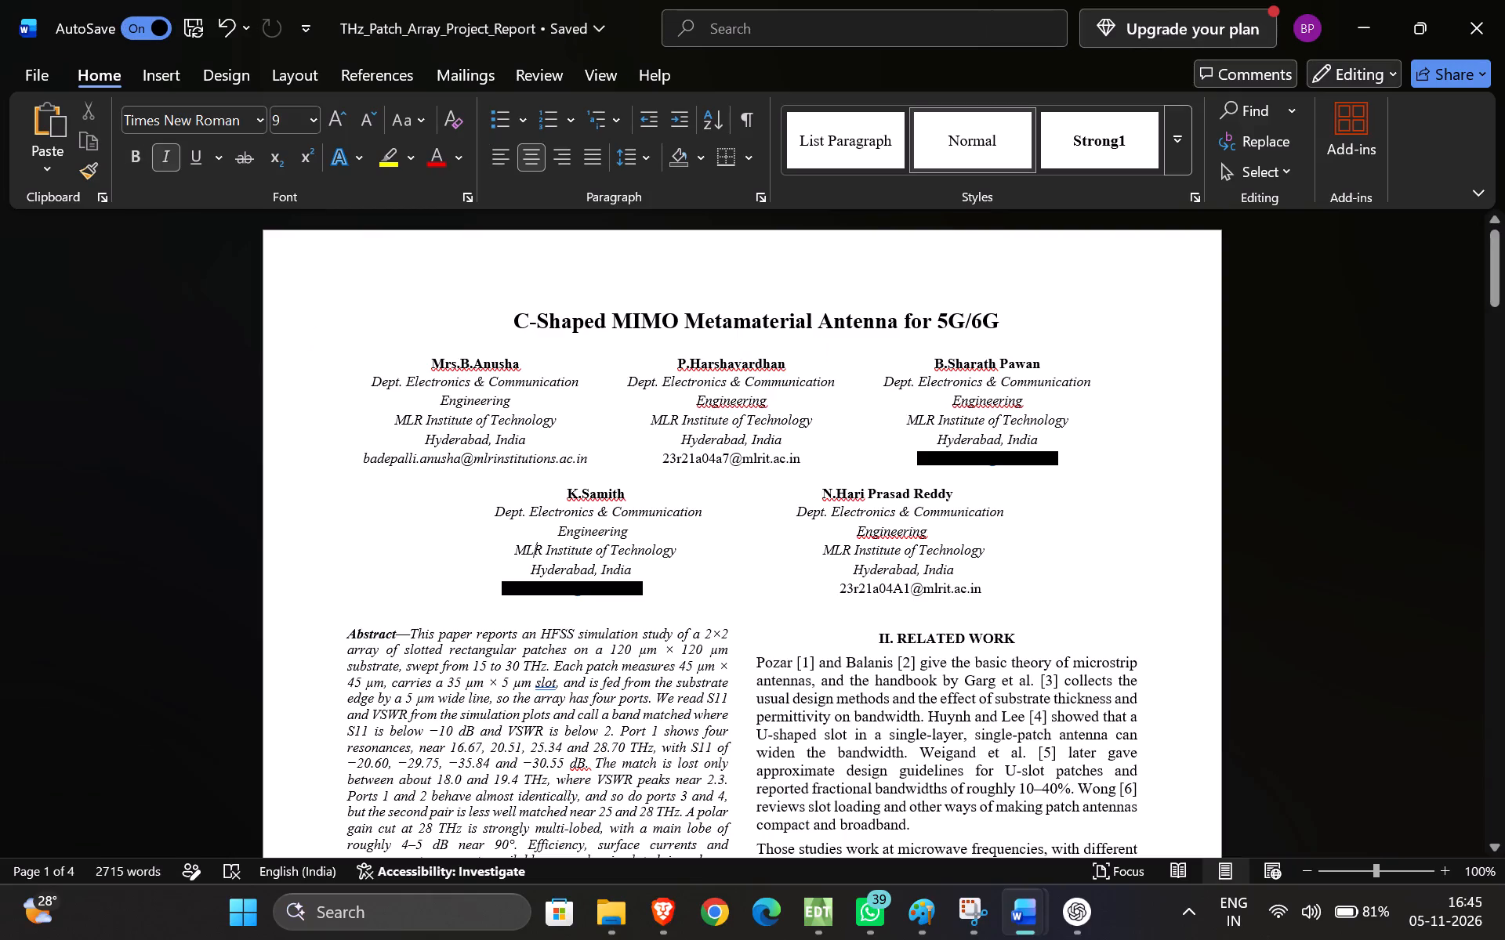
Export the report as the PDF THz_Patch_Array_Project_Report in the docs folder, replacing the existing file, and close the browser tab that opens.
click(41, 71)
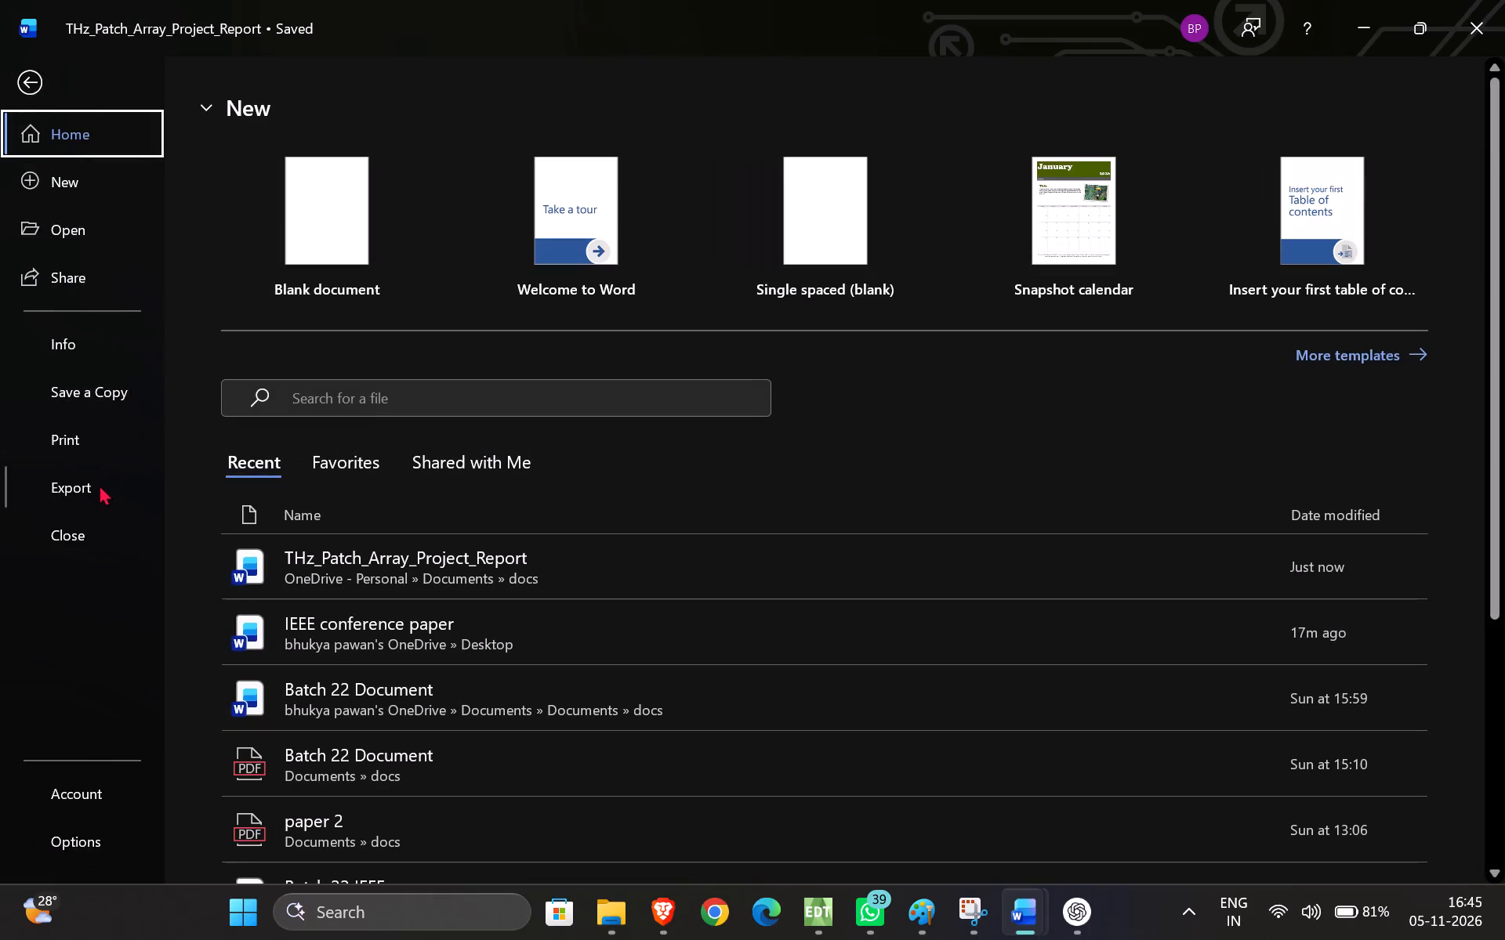
click(99, 484)
click(711, 338)
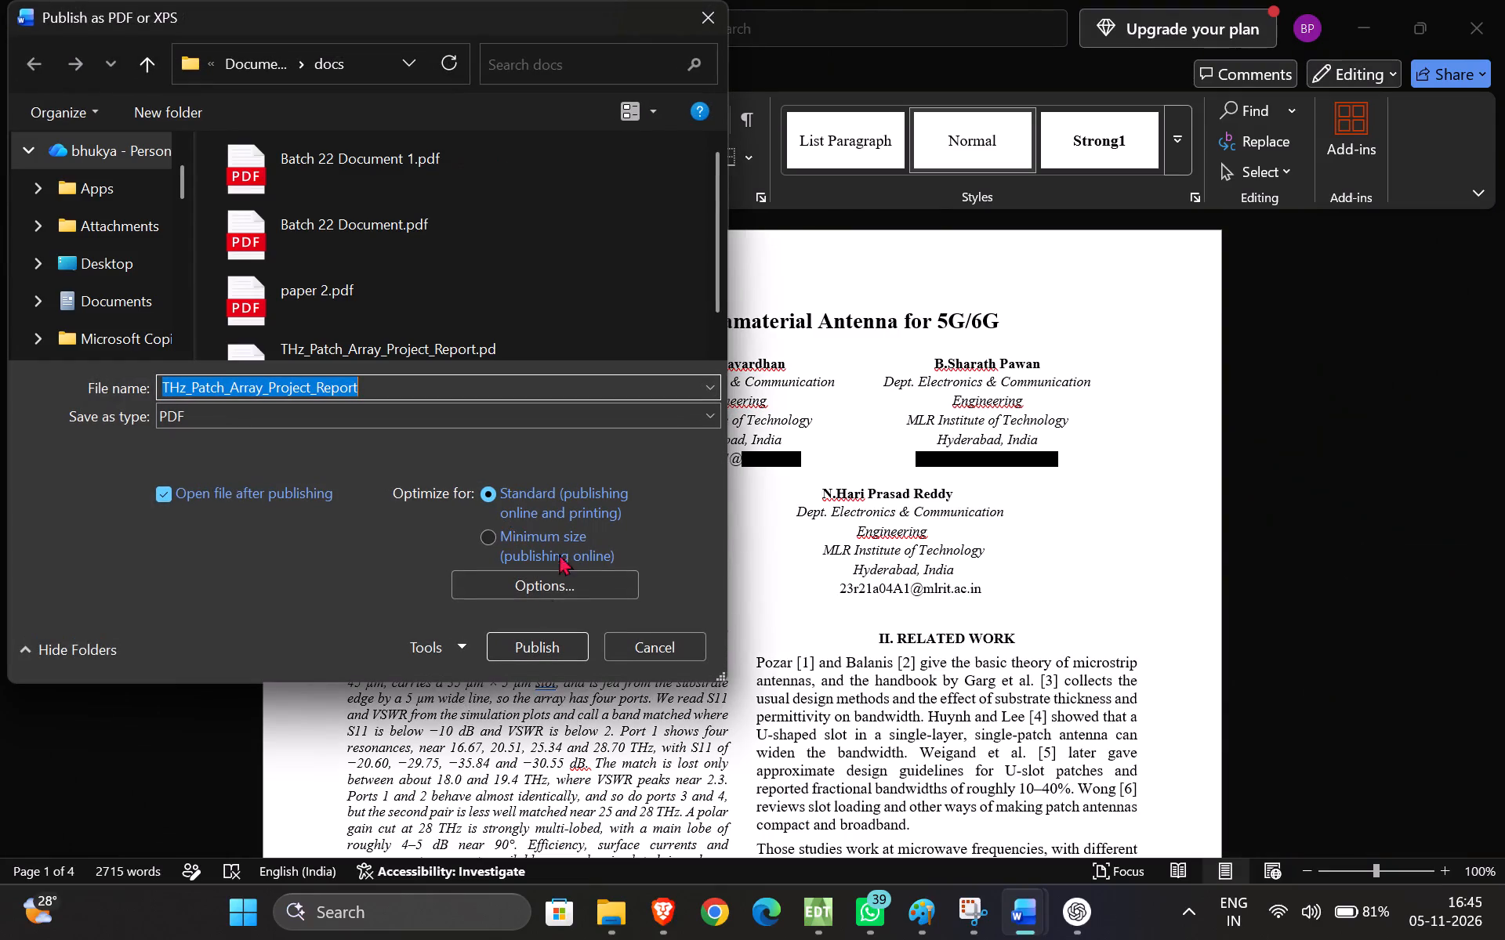
click(543, 646)
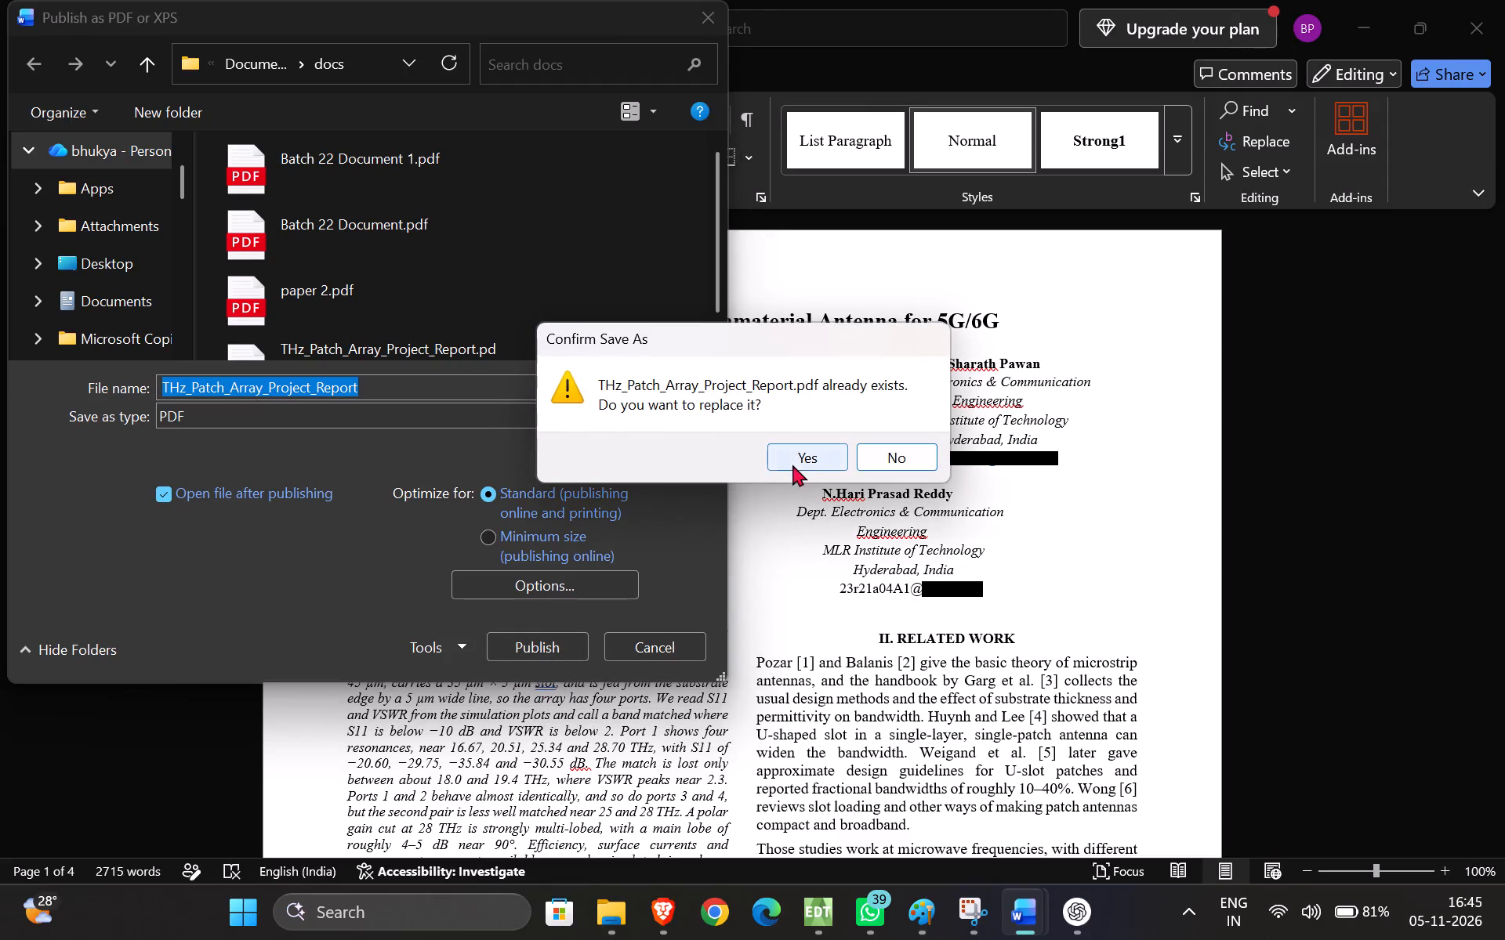
click(798, 452)
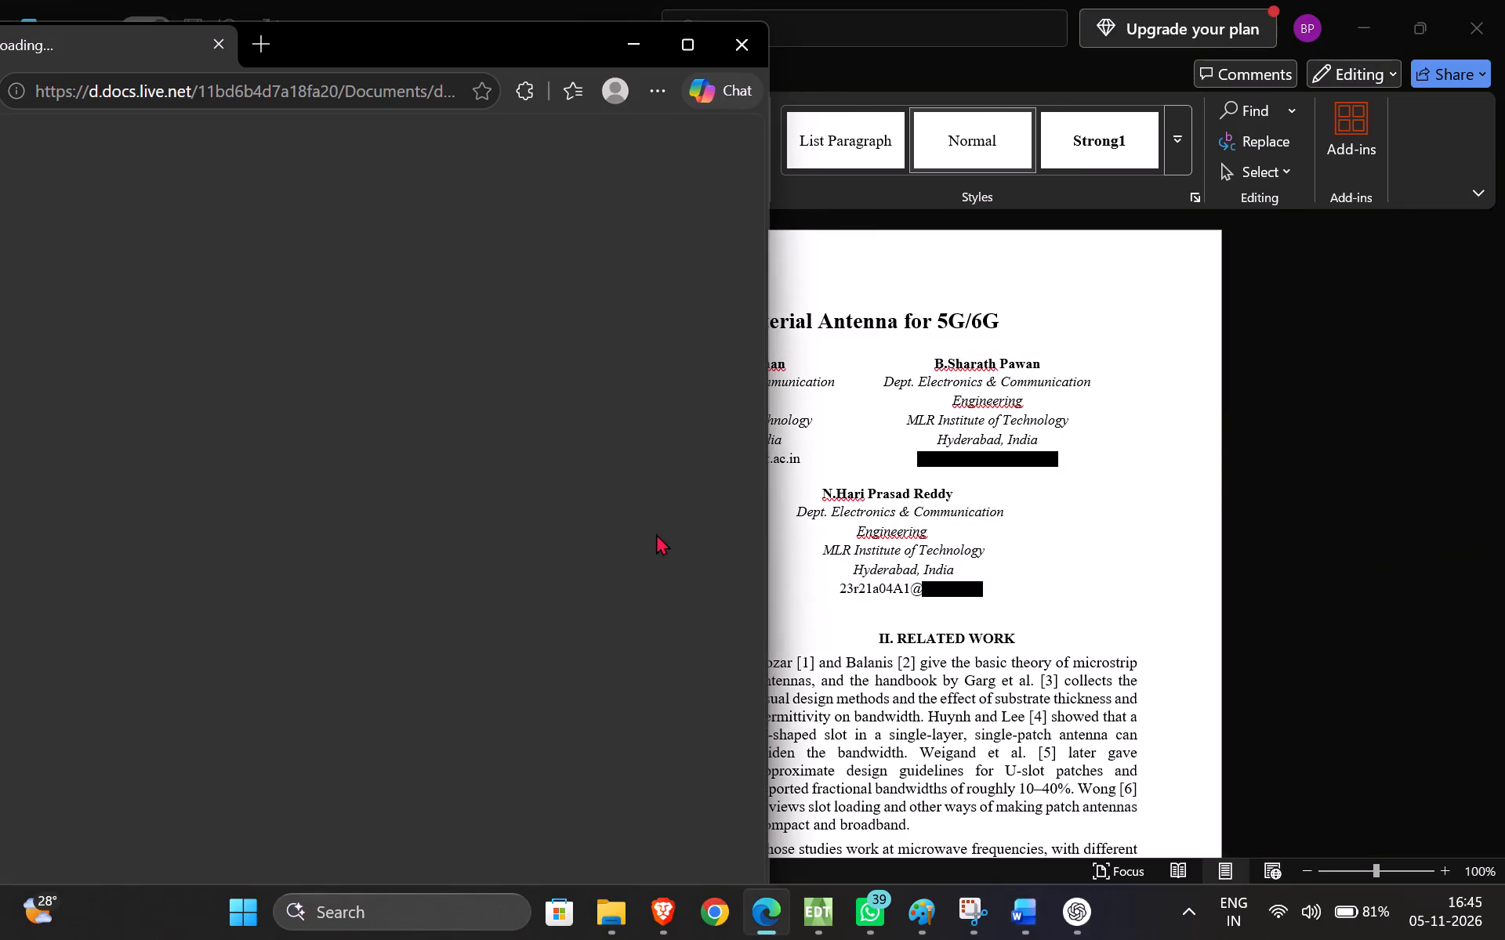
click(685, 50)
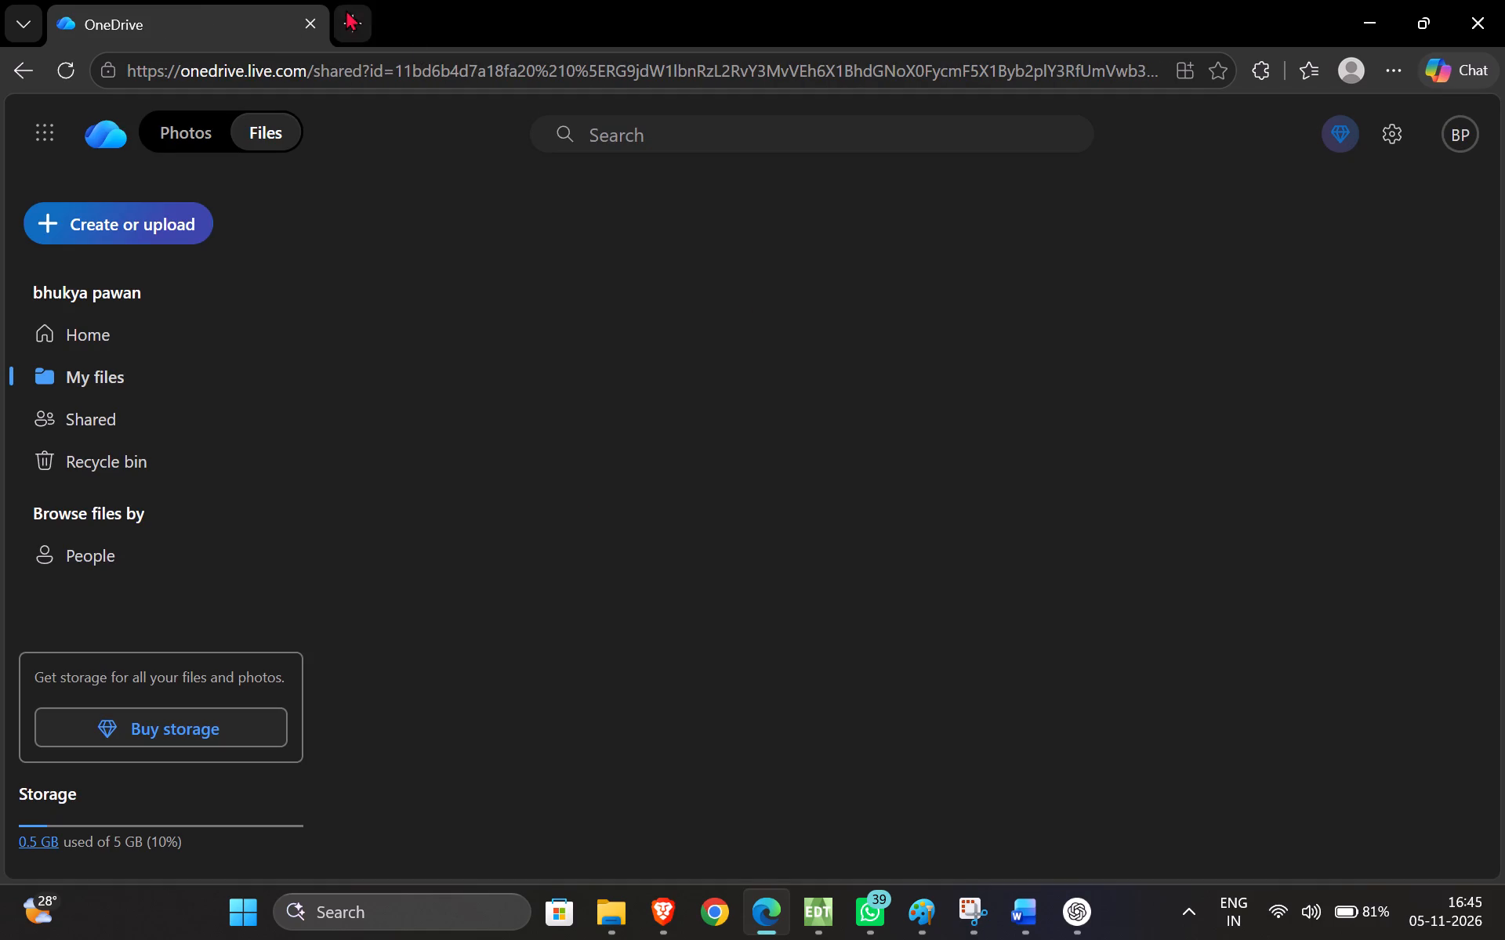
click(312, 29)
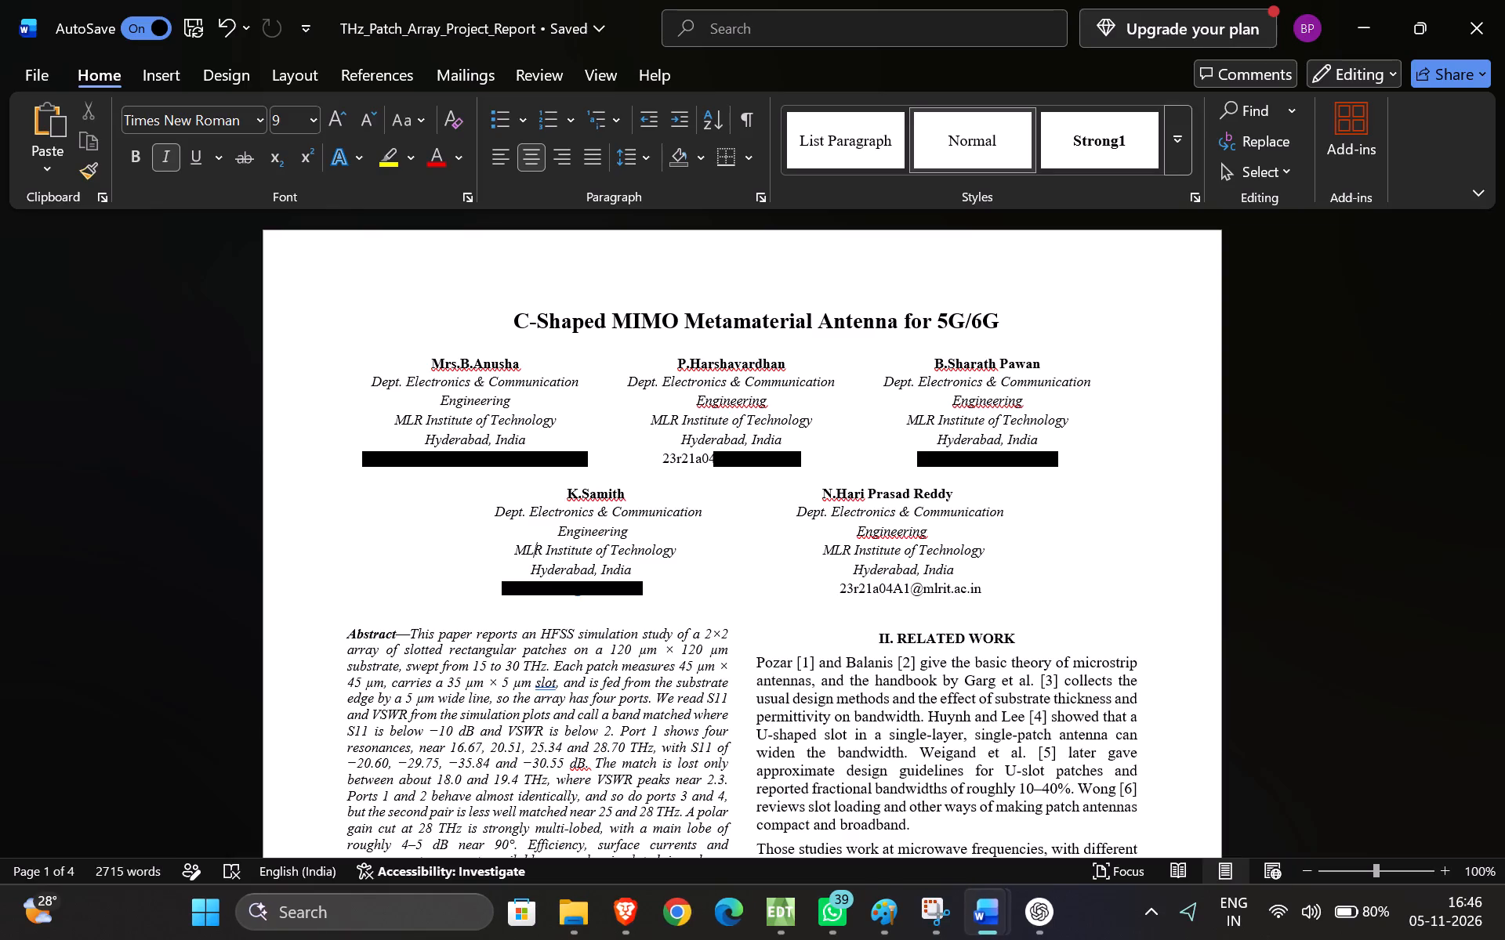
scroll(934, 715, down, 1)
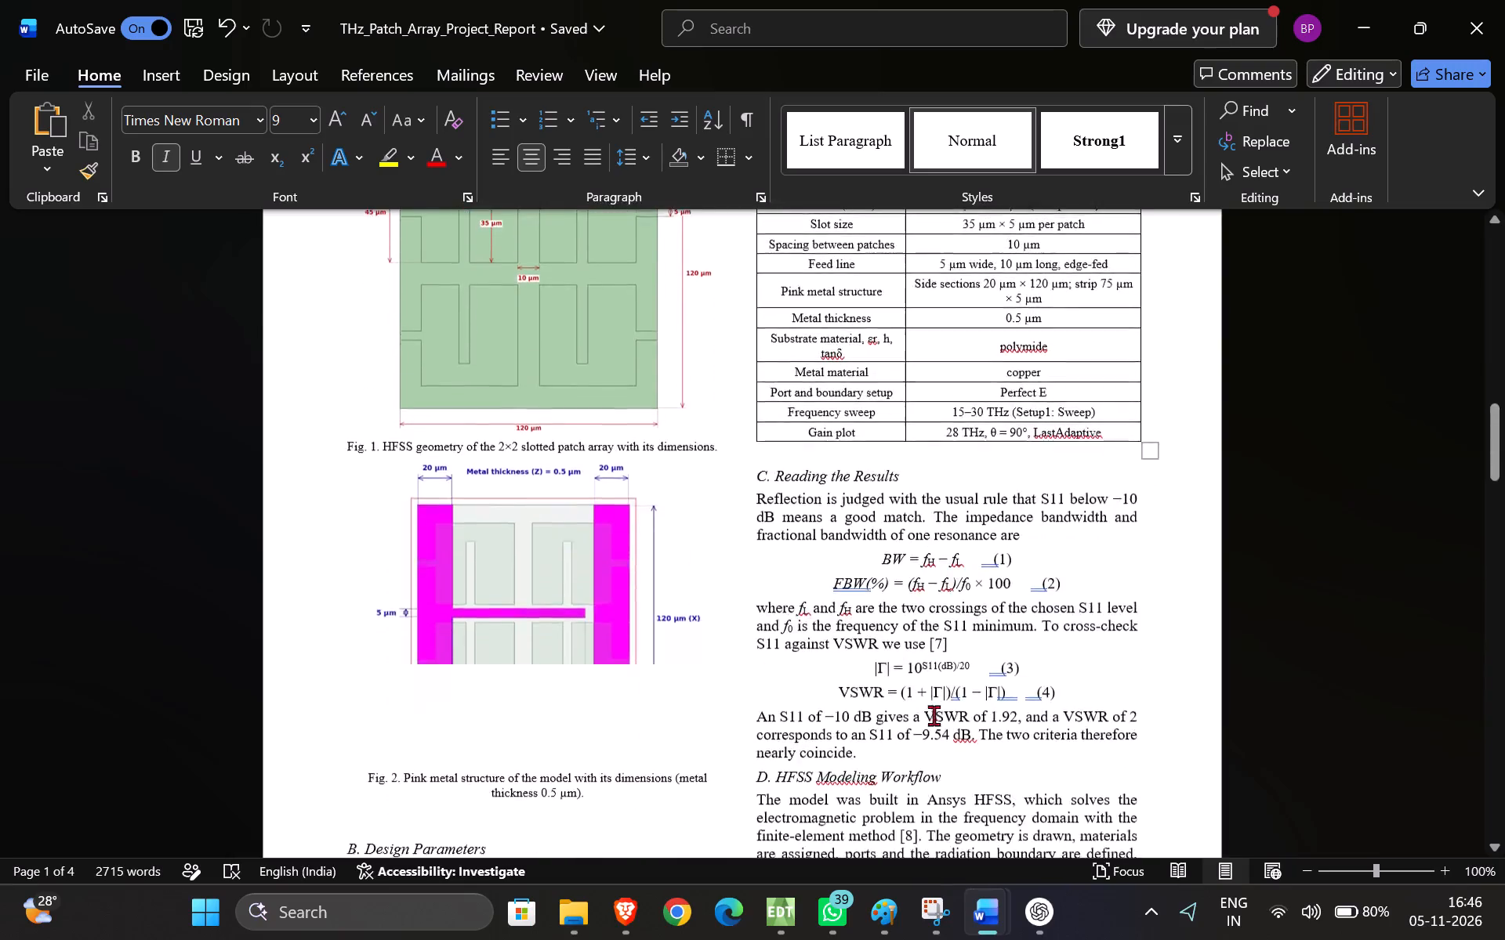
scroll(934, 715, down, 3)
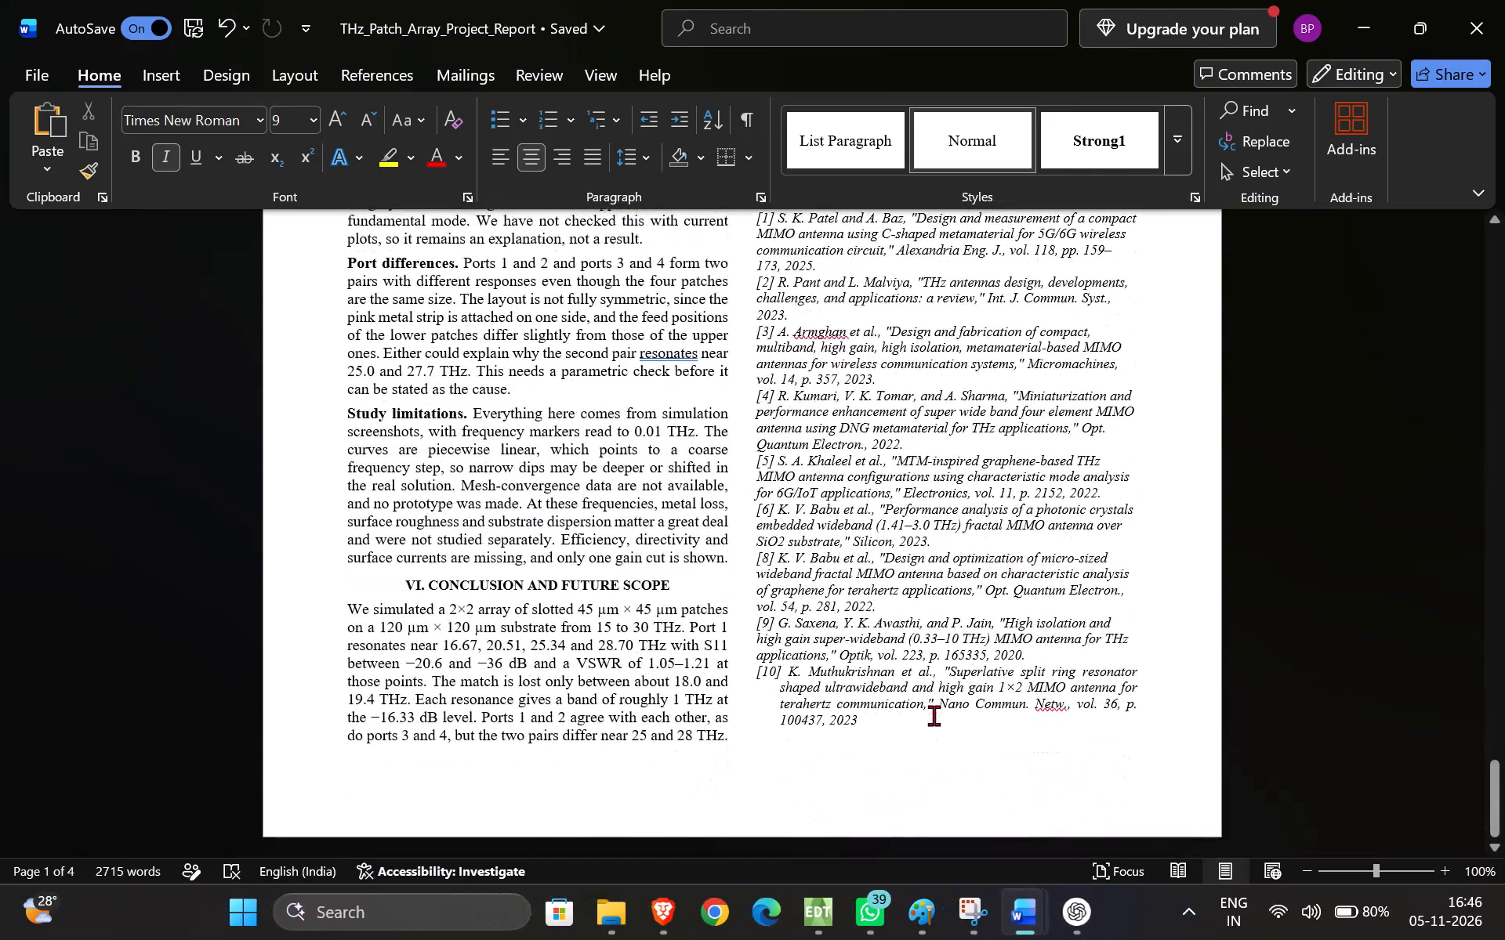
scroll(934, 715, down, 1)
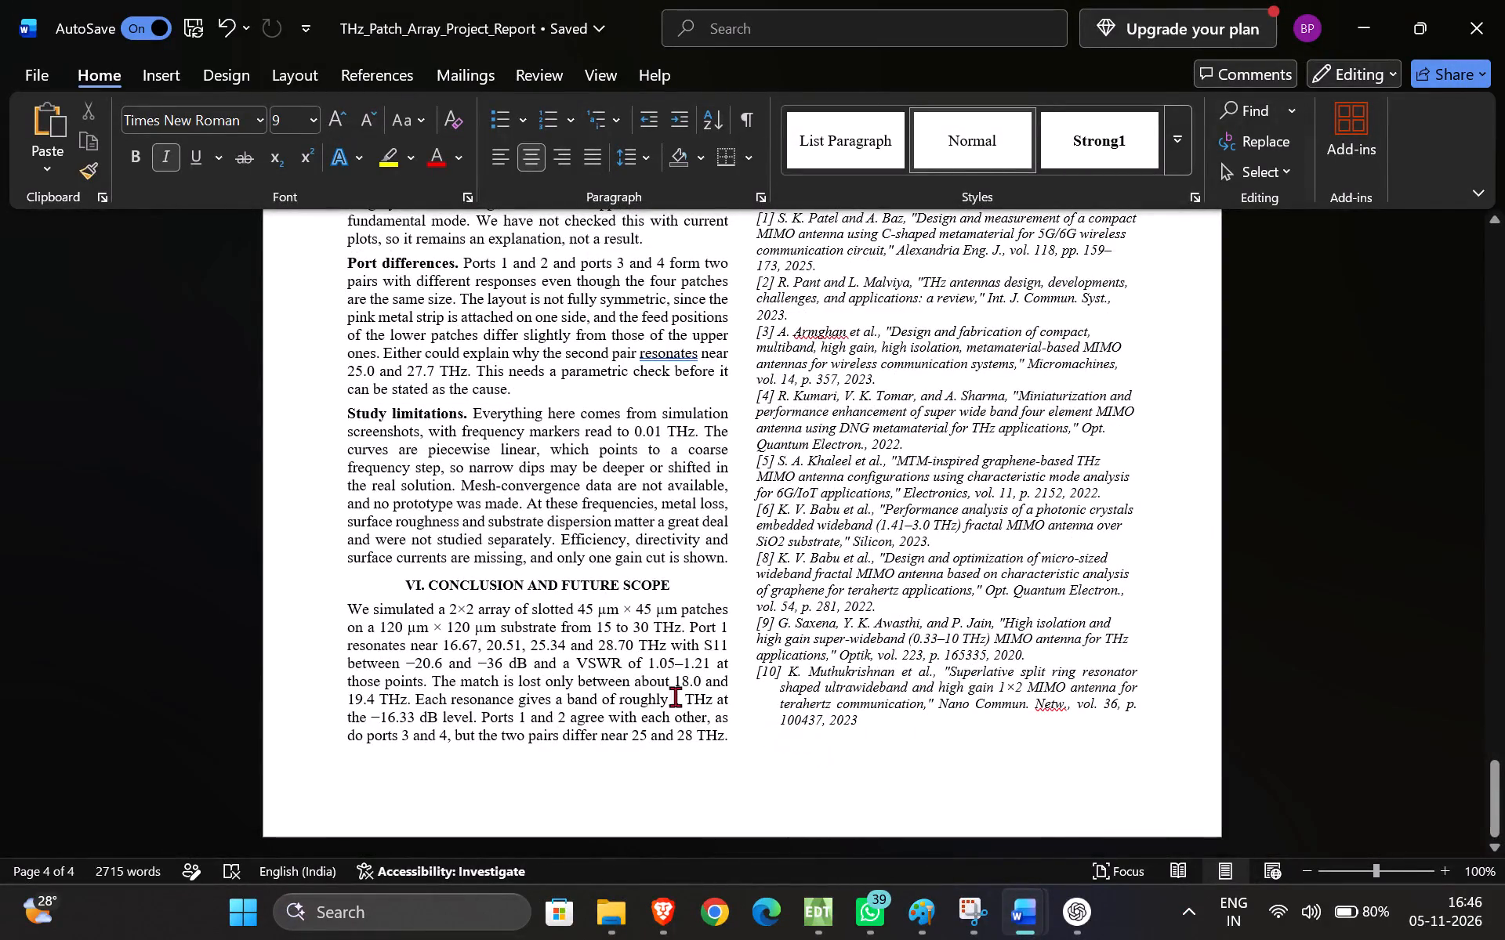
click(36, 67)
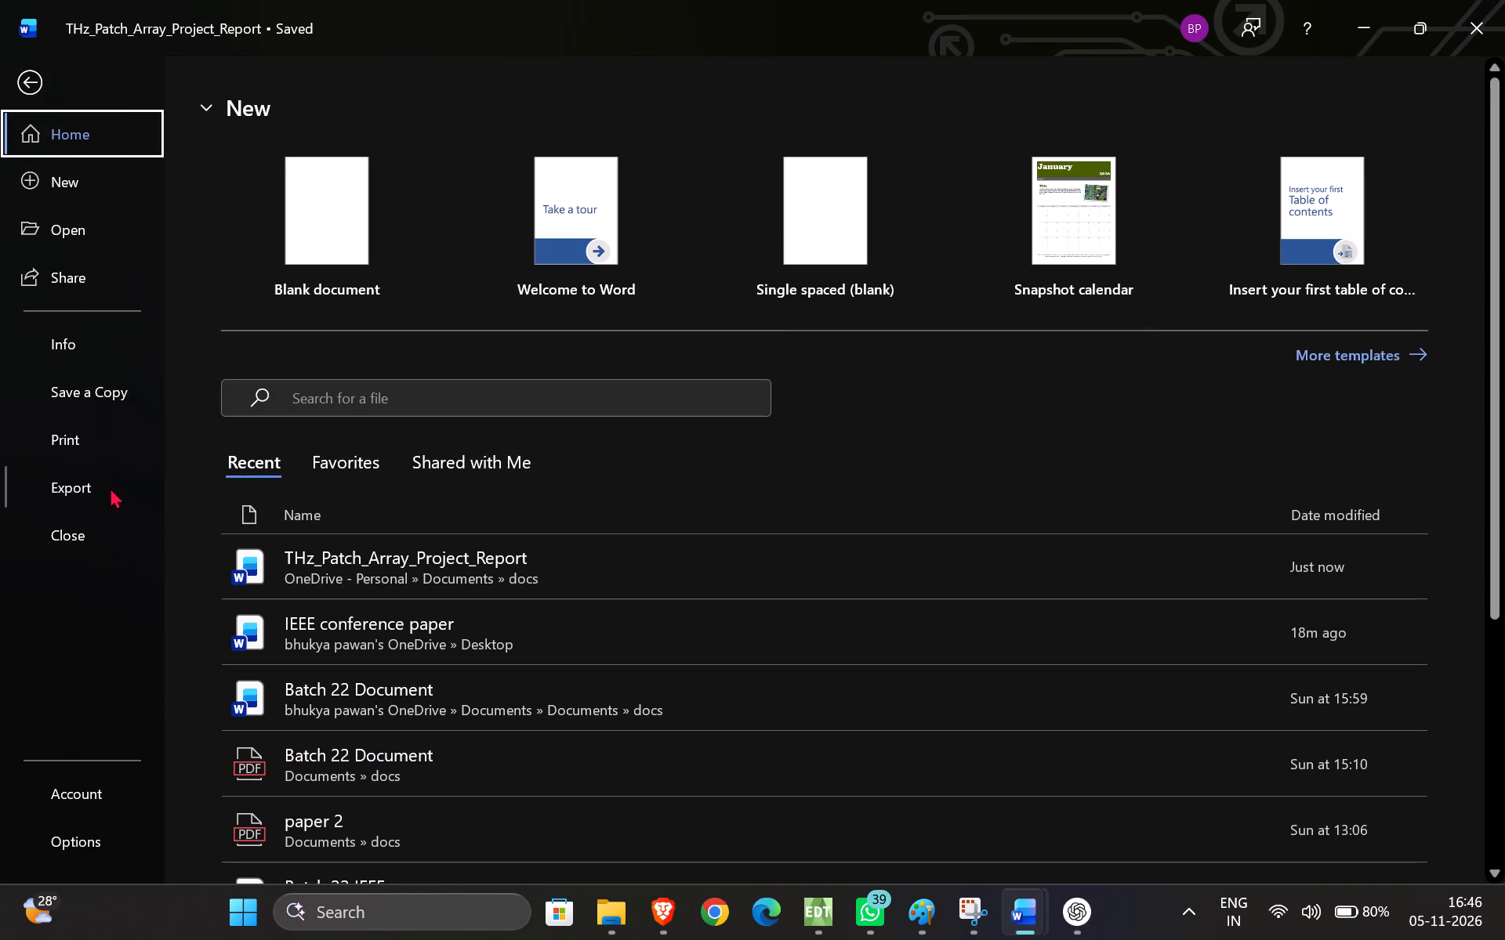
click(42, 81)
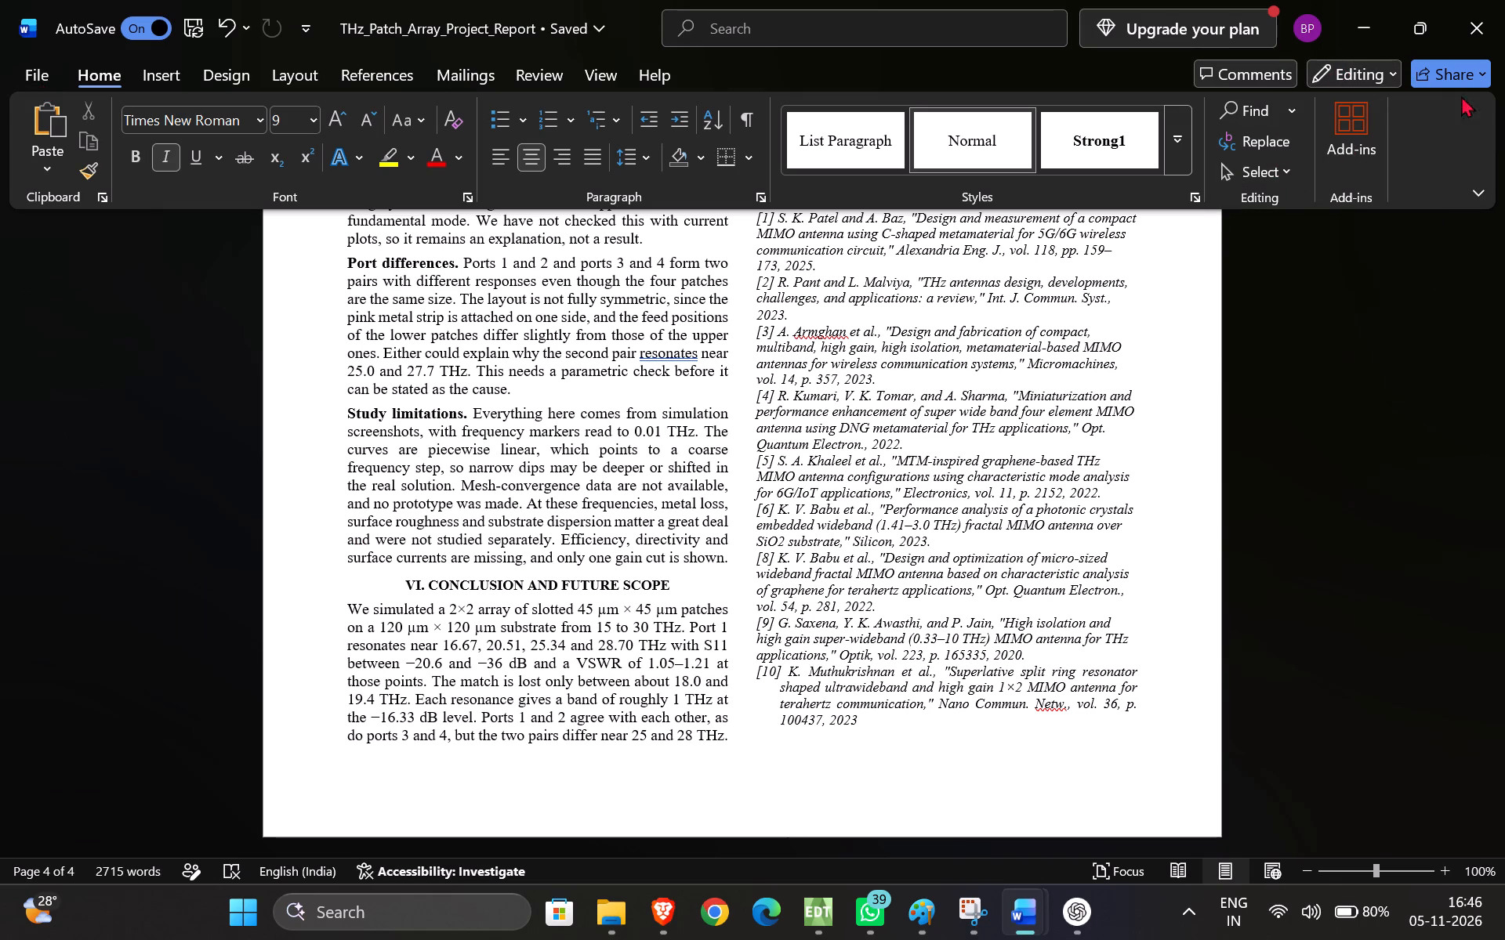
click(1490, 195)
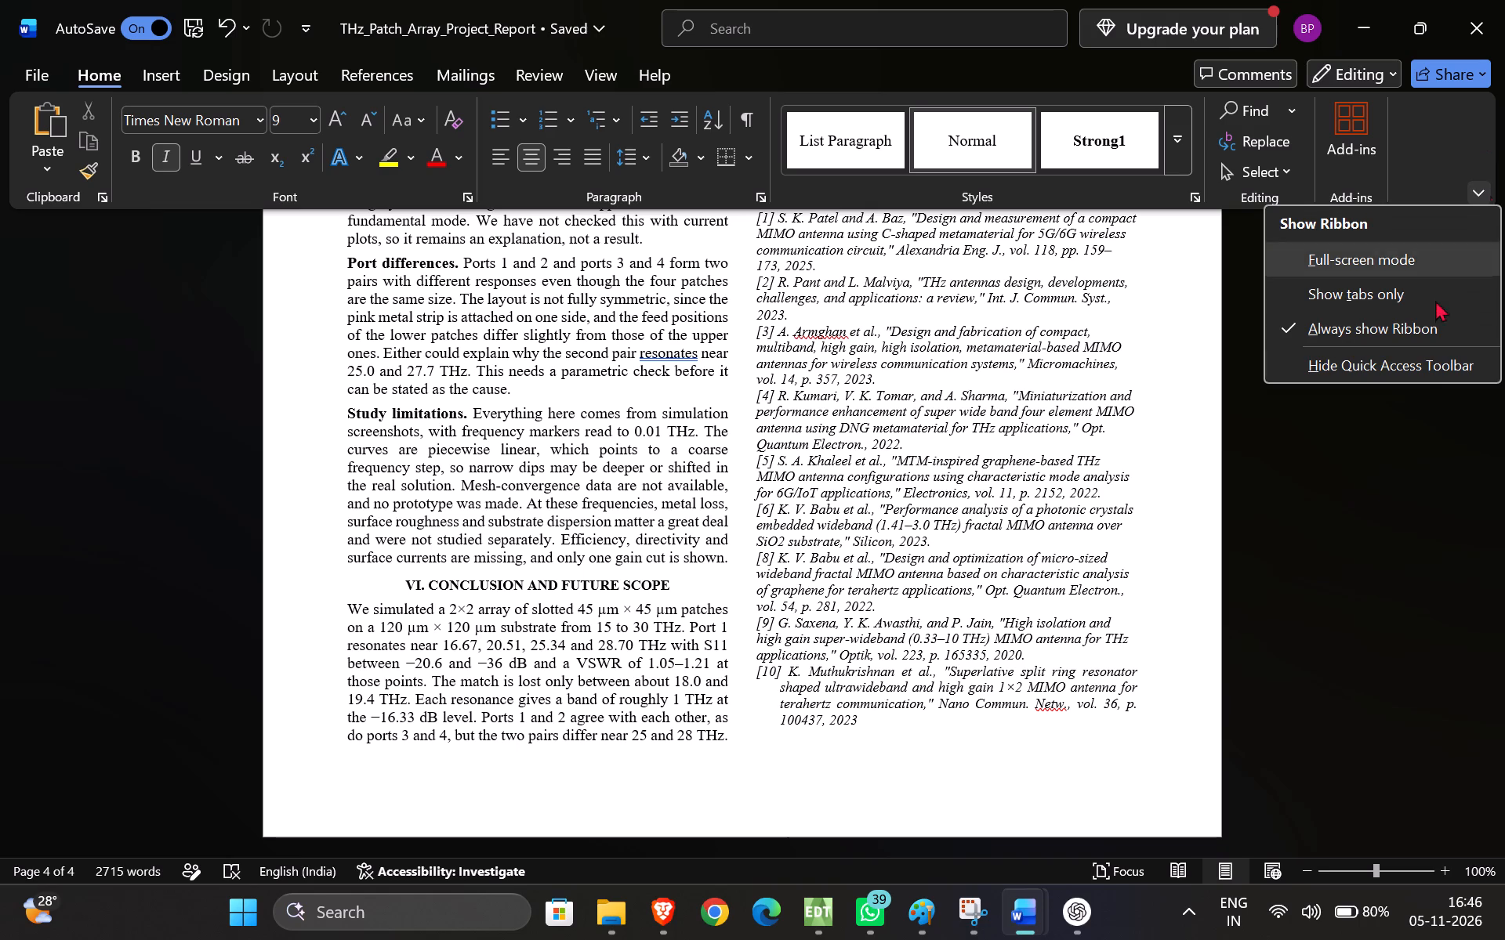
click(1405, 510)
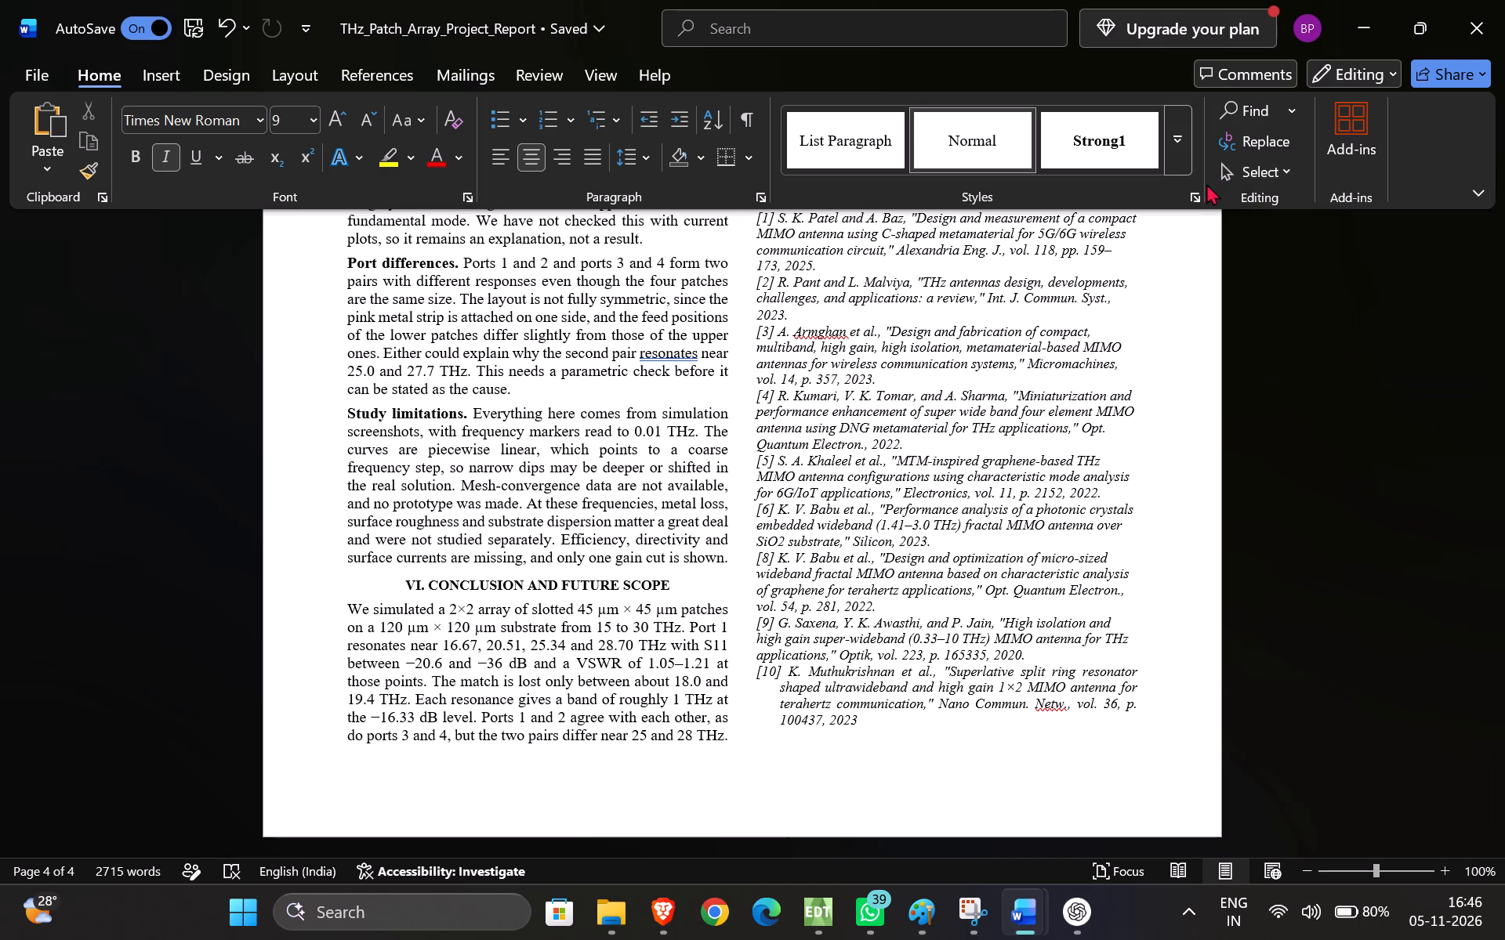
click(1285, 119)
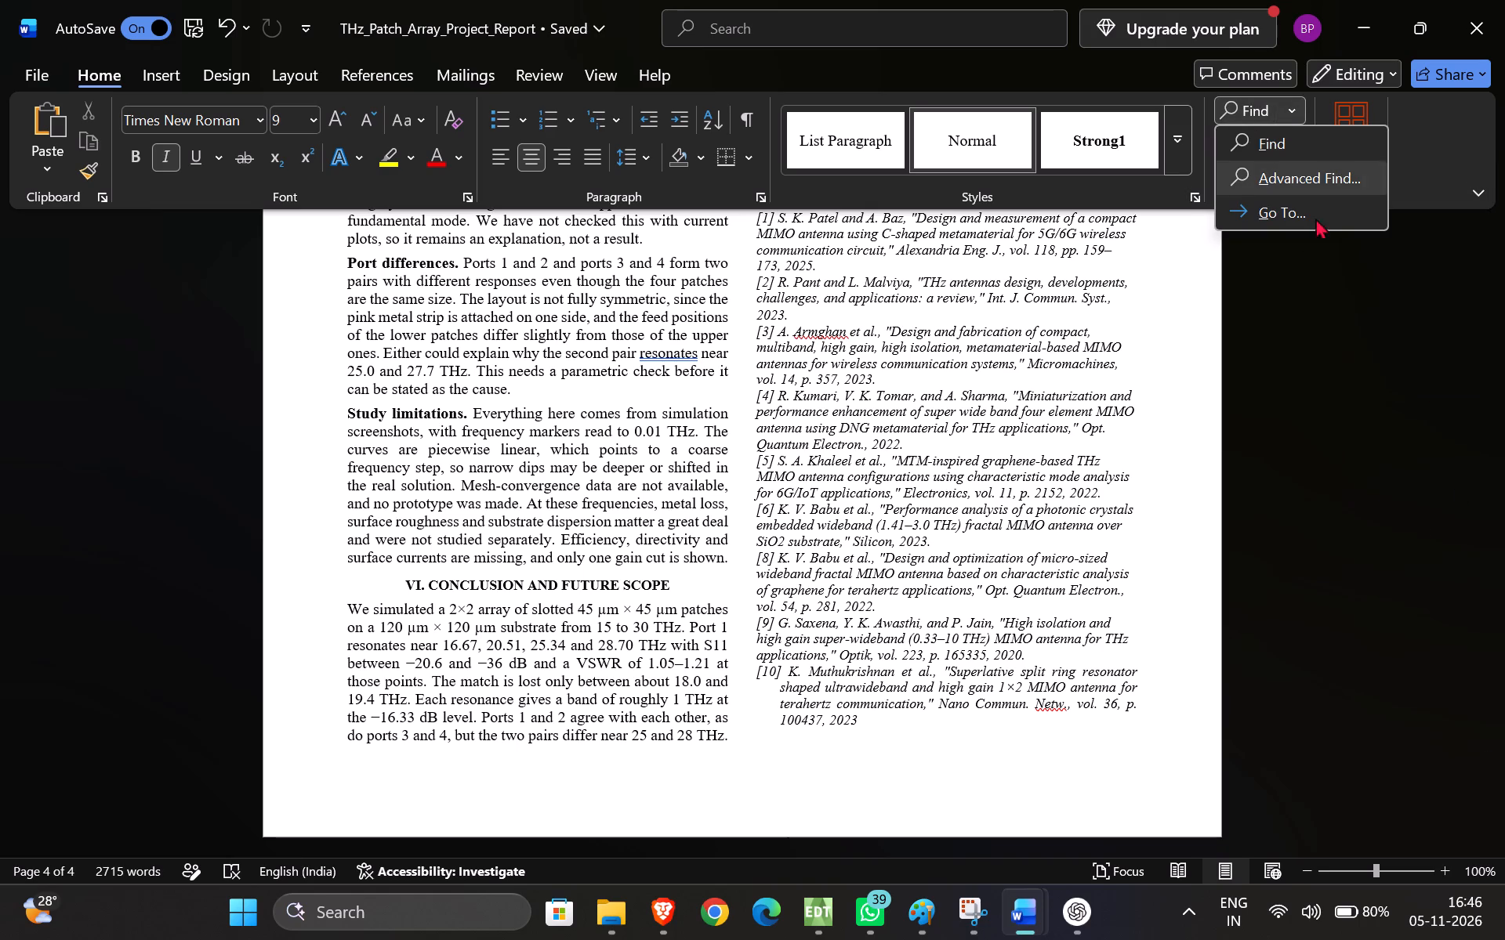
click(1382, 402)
Search Word's commands, help and document text for HUMANIZE.
click(901, 11)
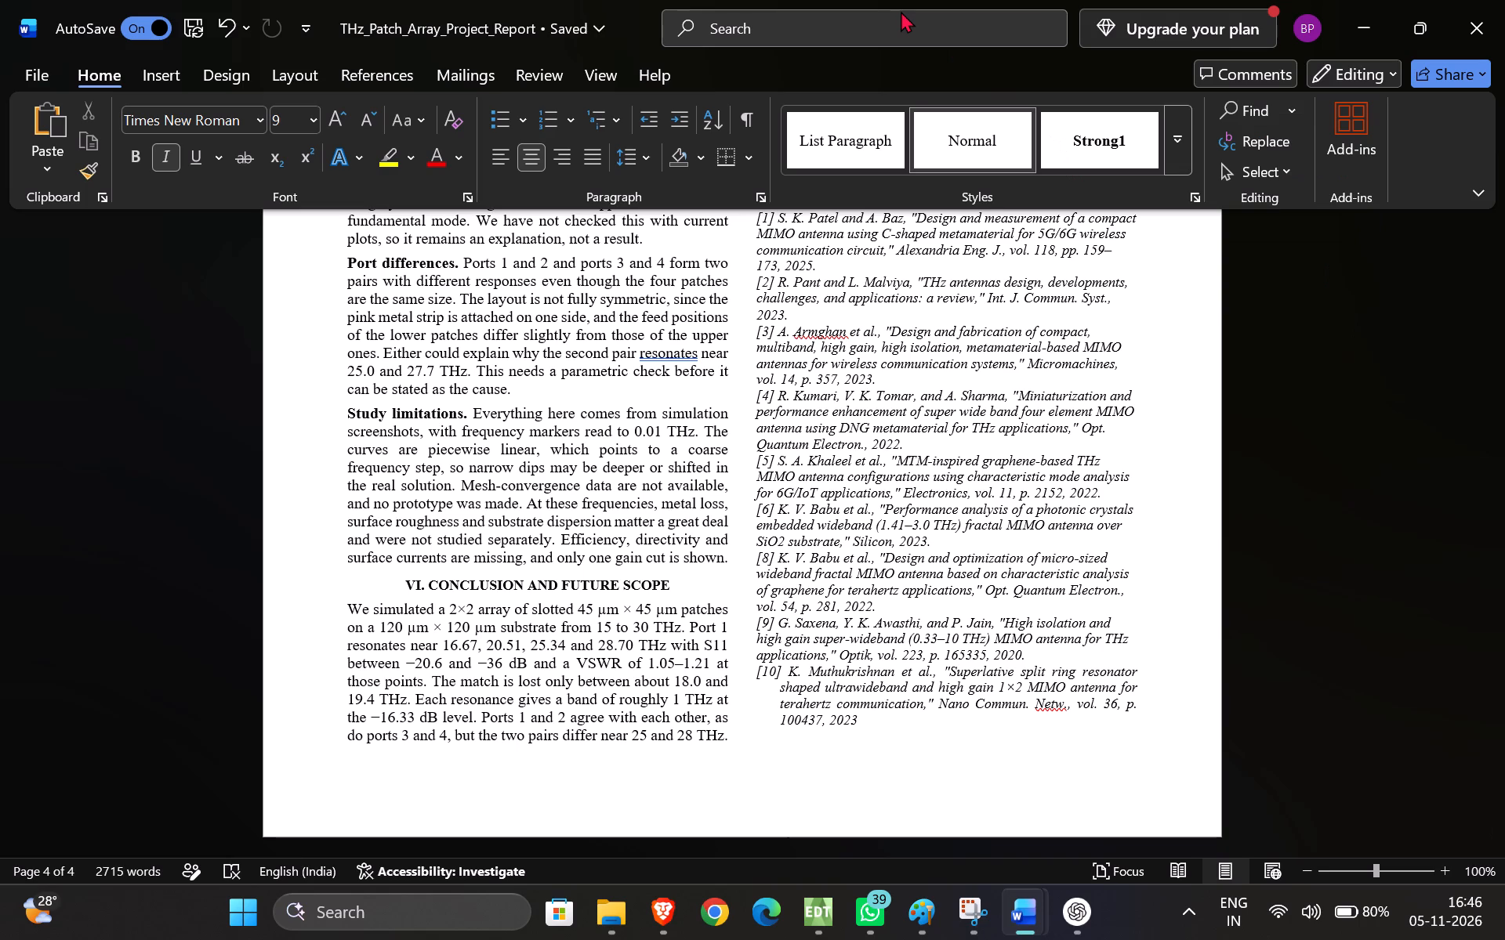
click(814, 23)
text(HUMA)
text(NIZE)
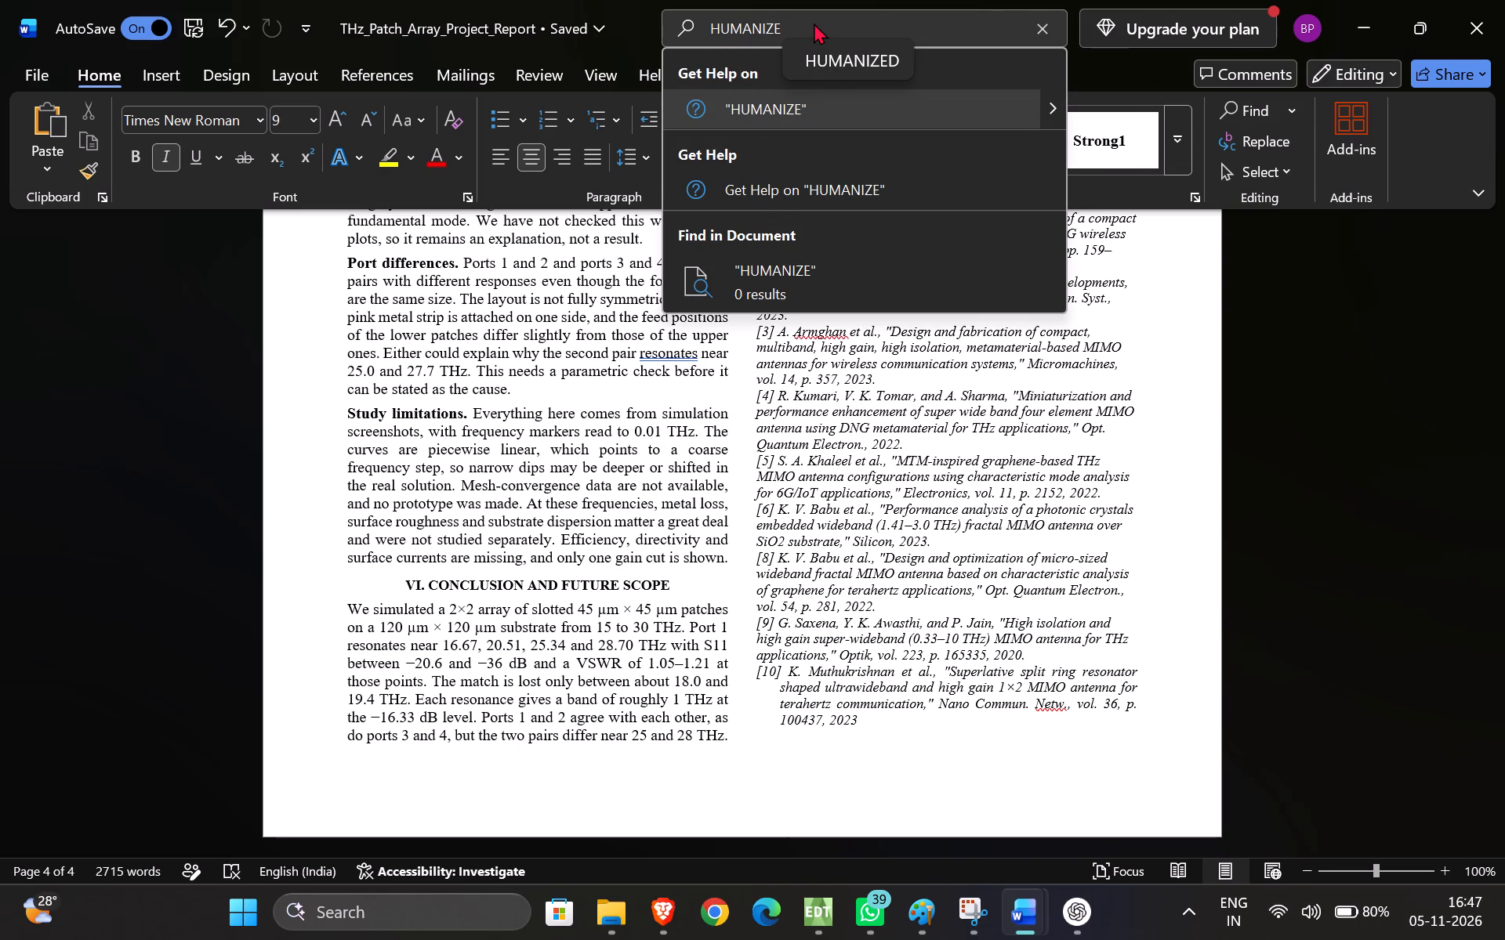
click(948, 14)
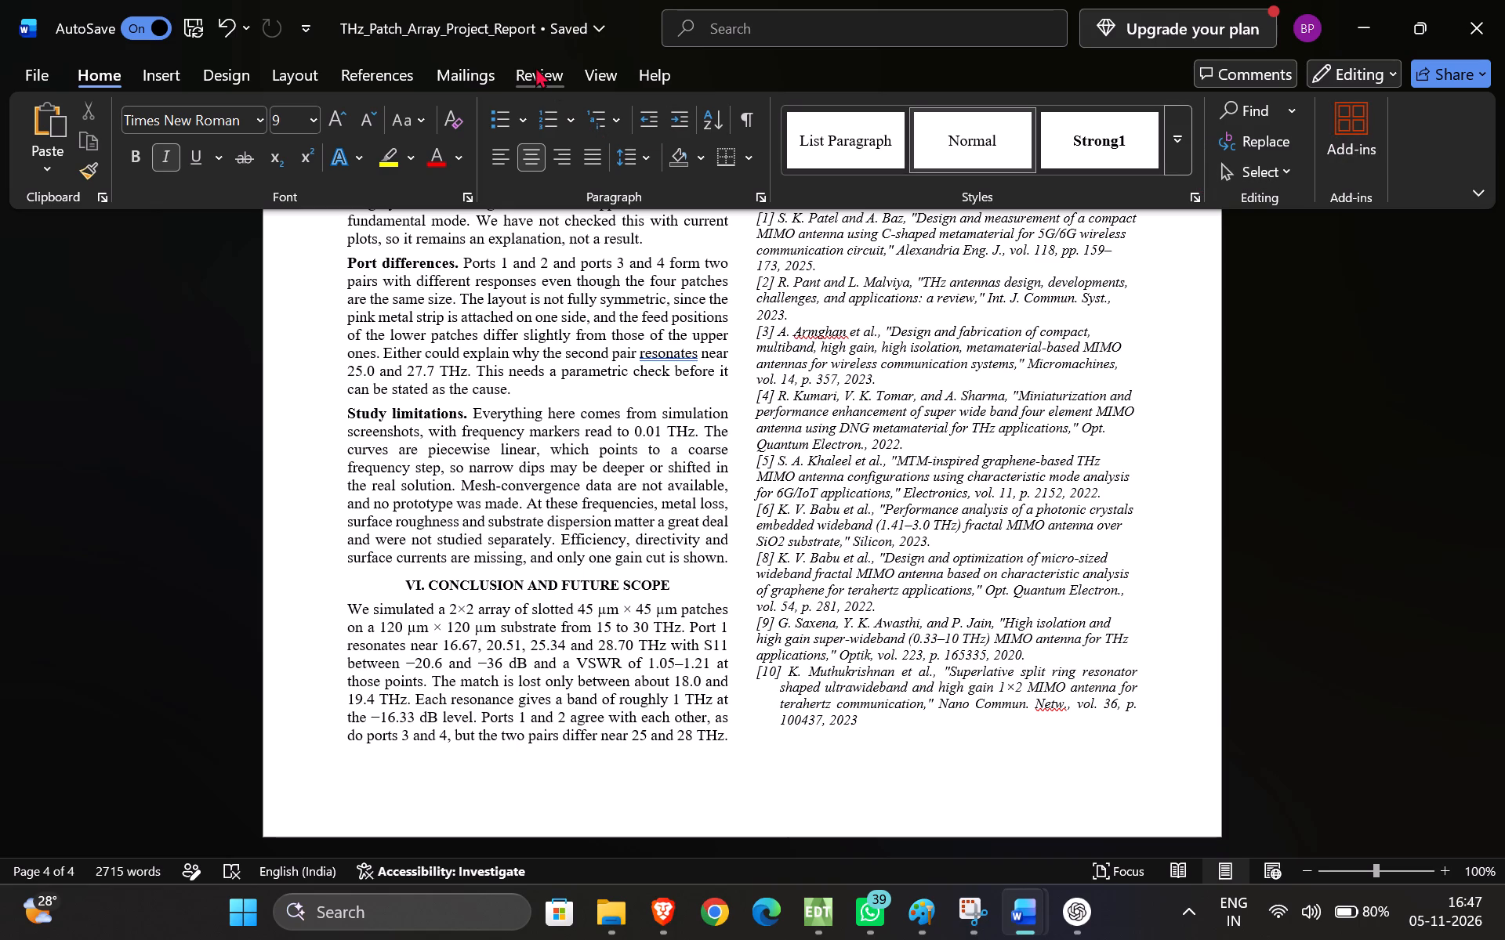
Browse the list of popular Word add-ins for a writing or text-rewriting tool, and close it without adding any.
click(654, 63)
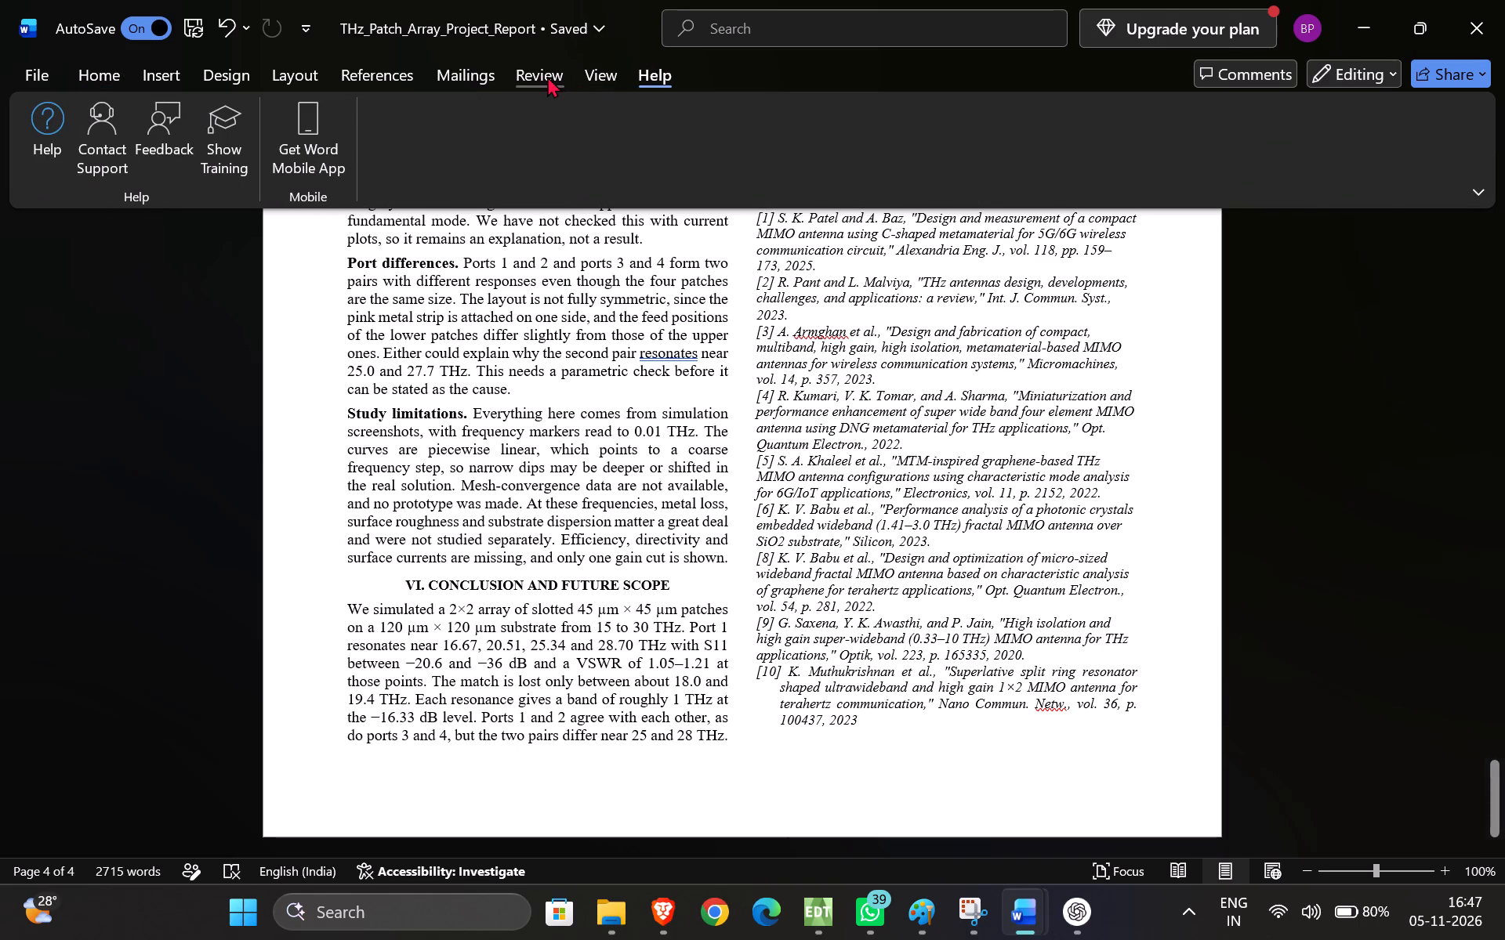
click(110, 66)
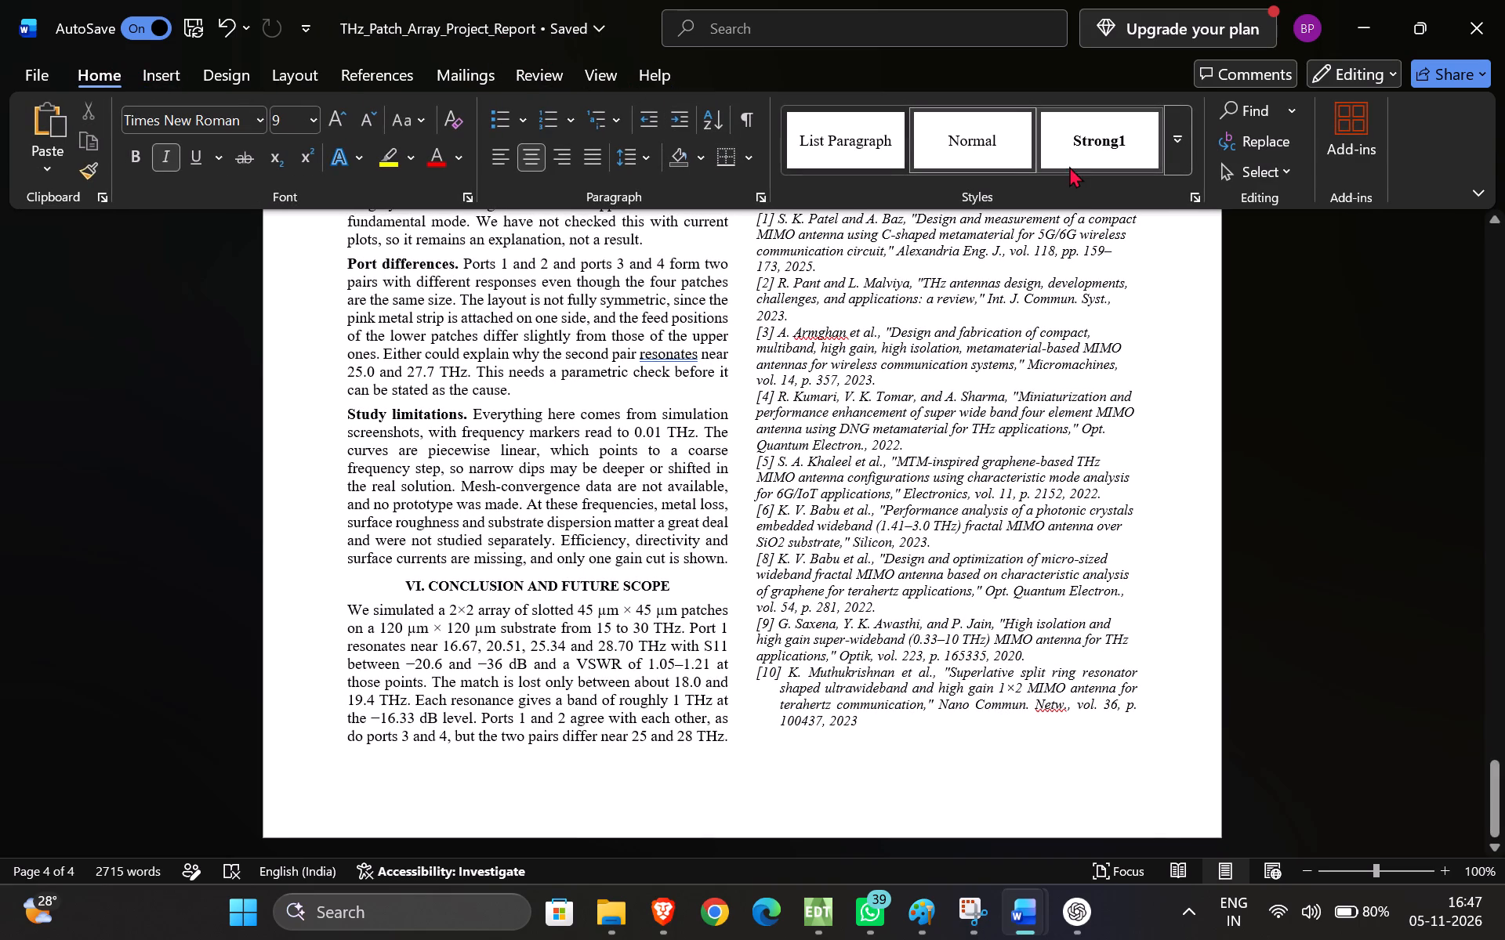
click(1356, 131)
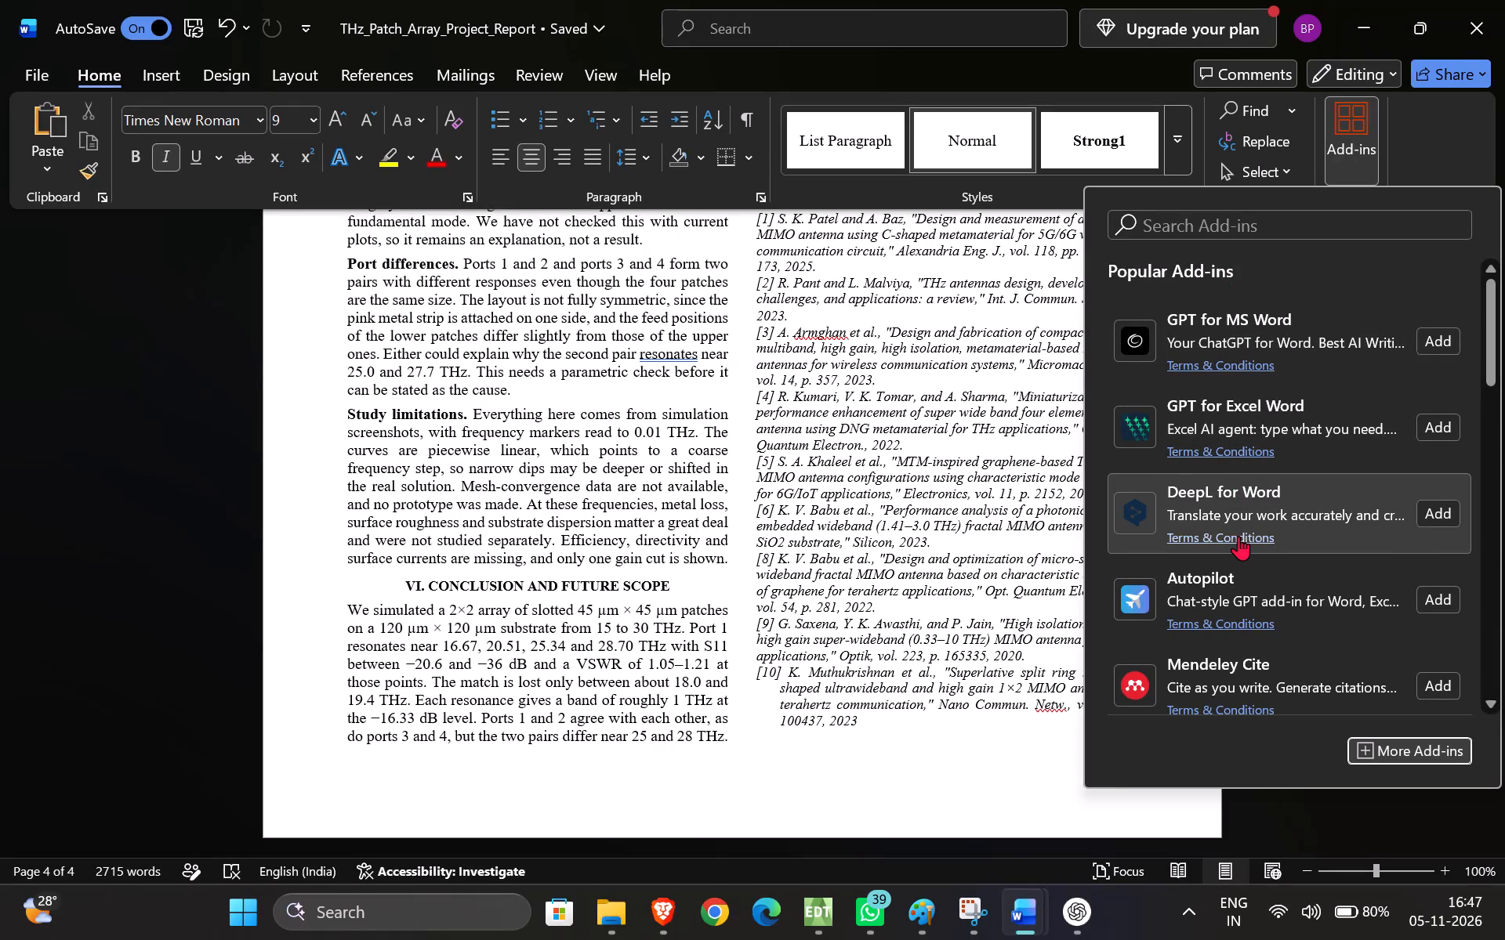
scroll(1238, 536, down, 2)
scroll(1238, 536, up, 1)
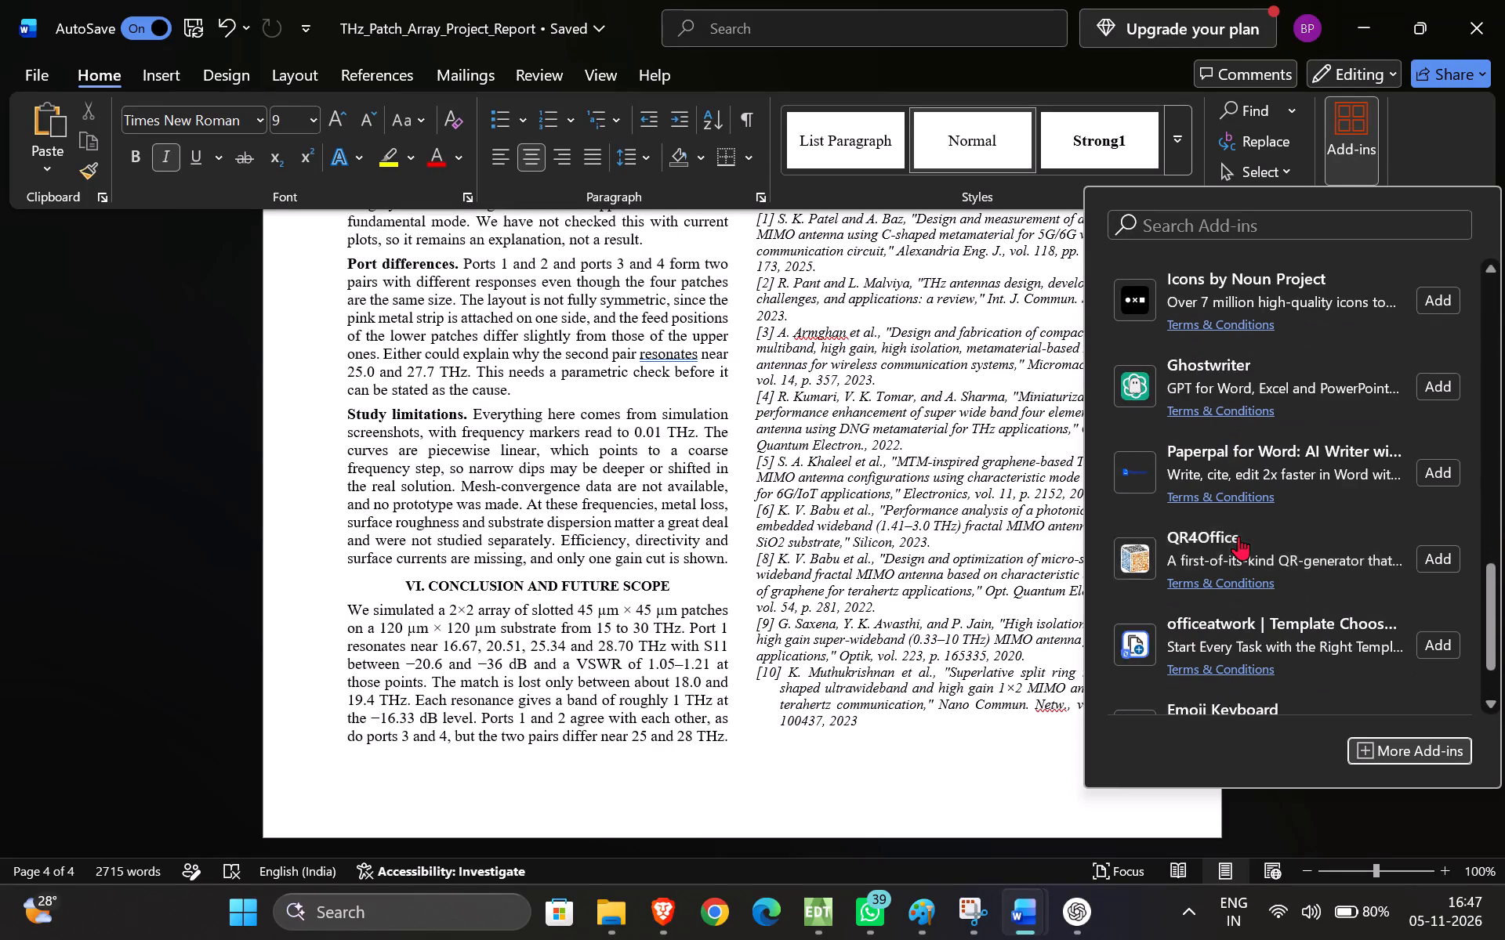
scroll(1238, 536, up, 1)
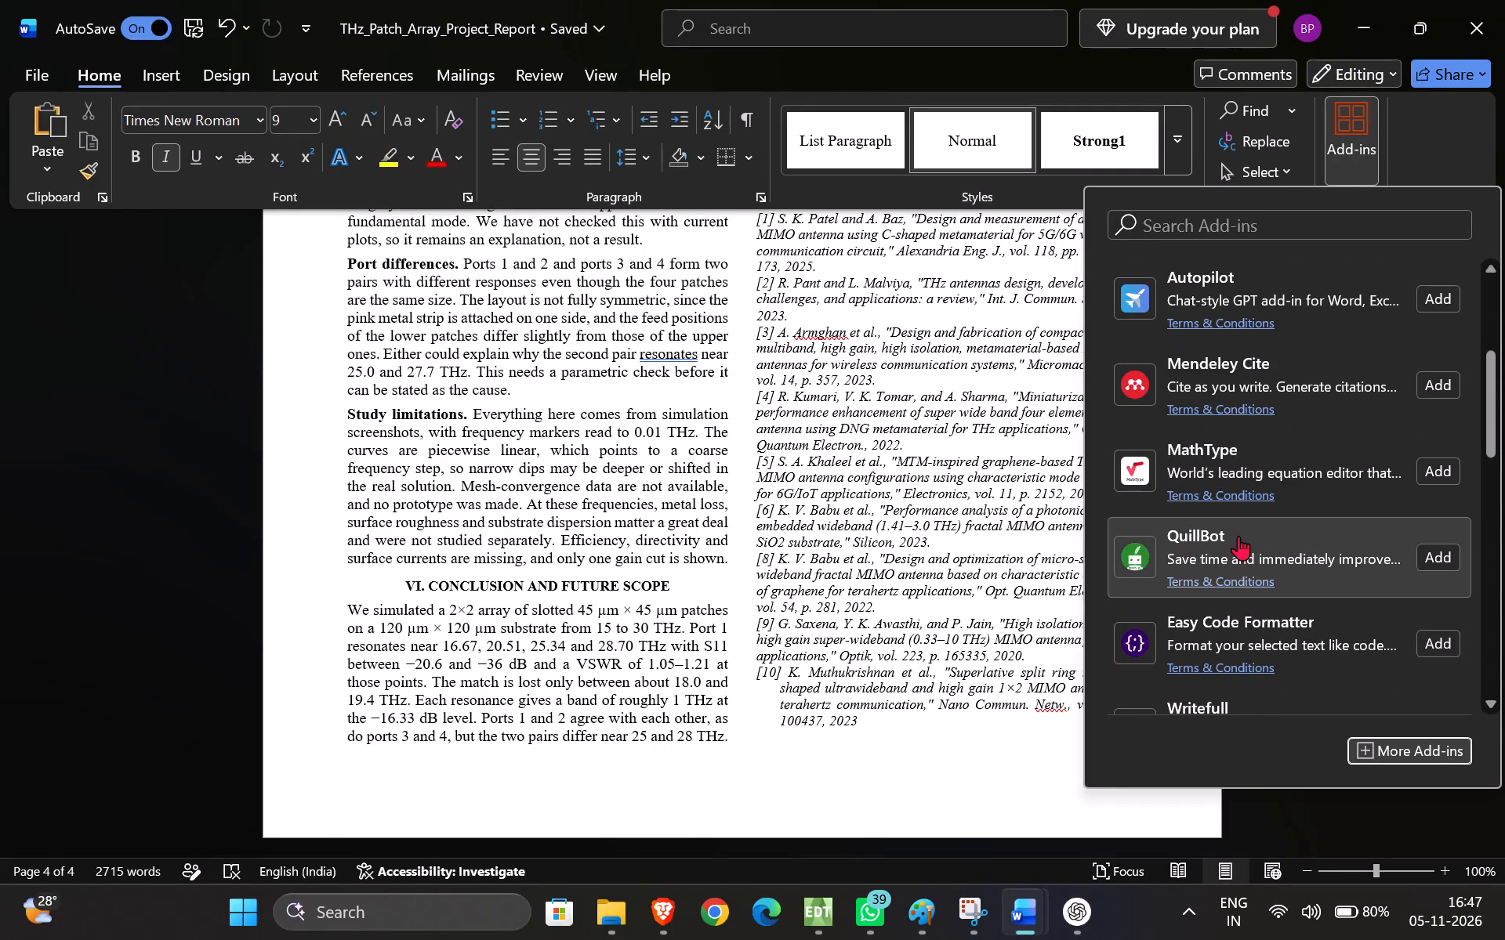
scroll(1238, 536, up, 2)
scroll(1246, 570, down, 6)
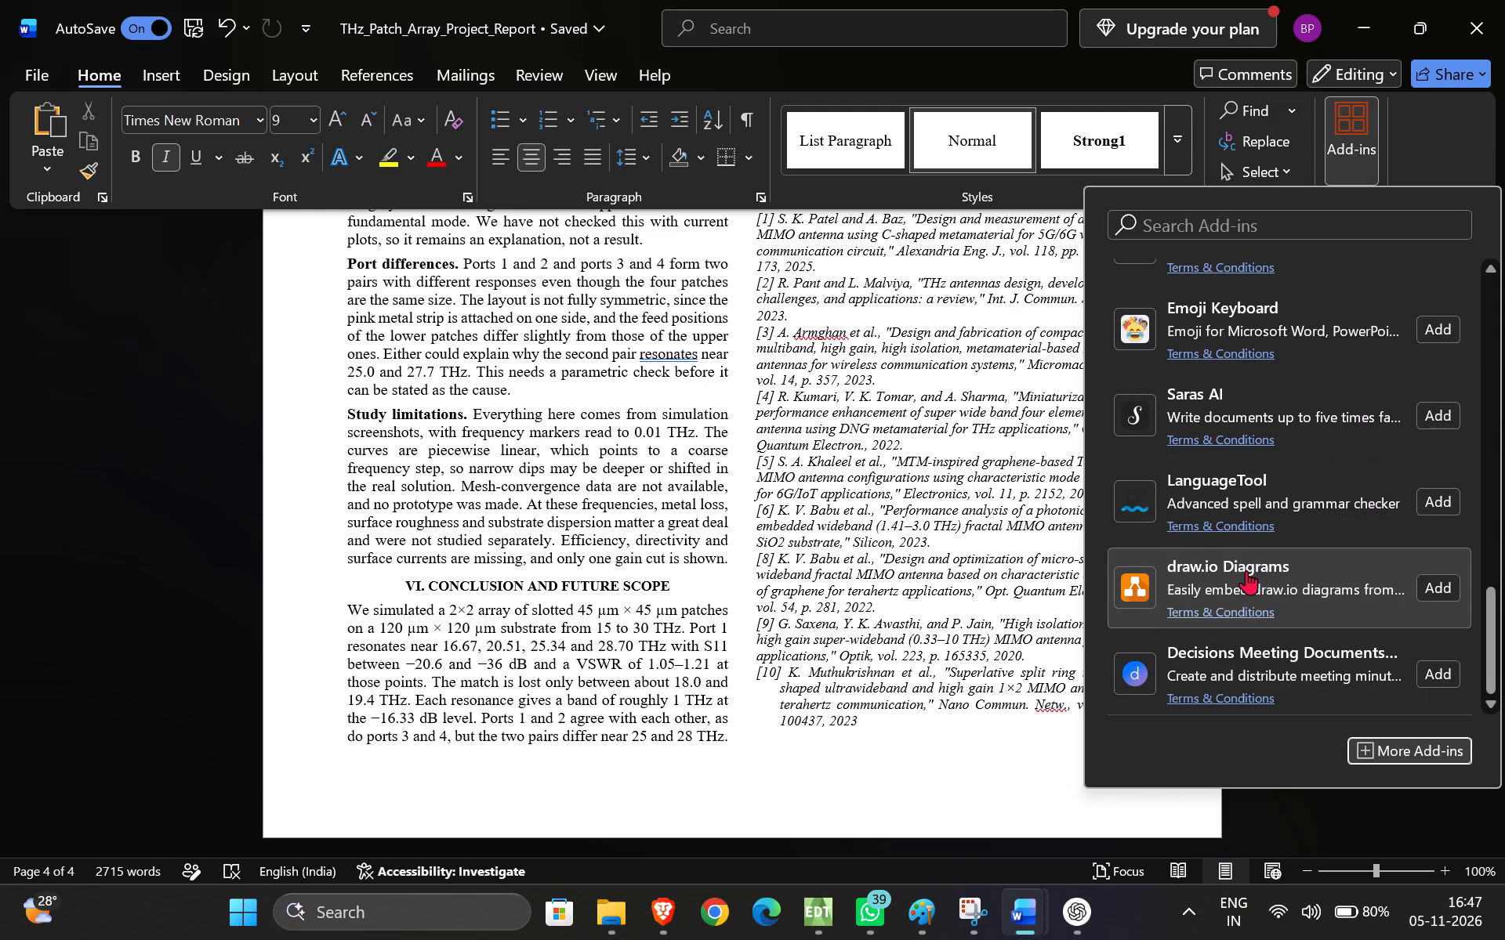
scroll(1246, 570, down, 1)
scroll(1246, 570, up, 3)
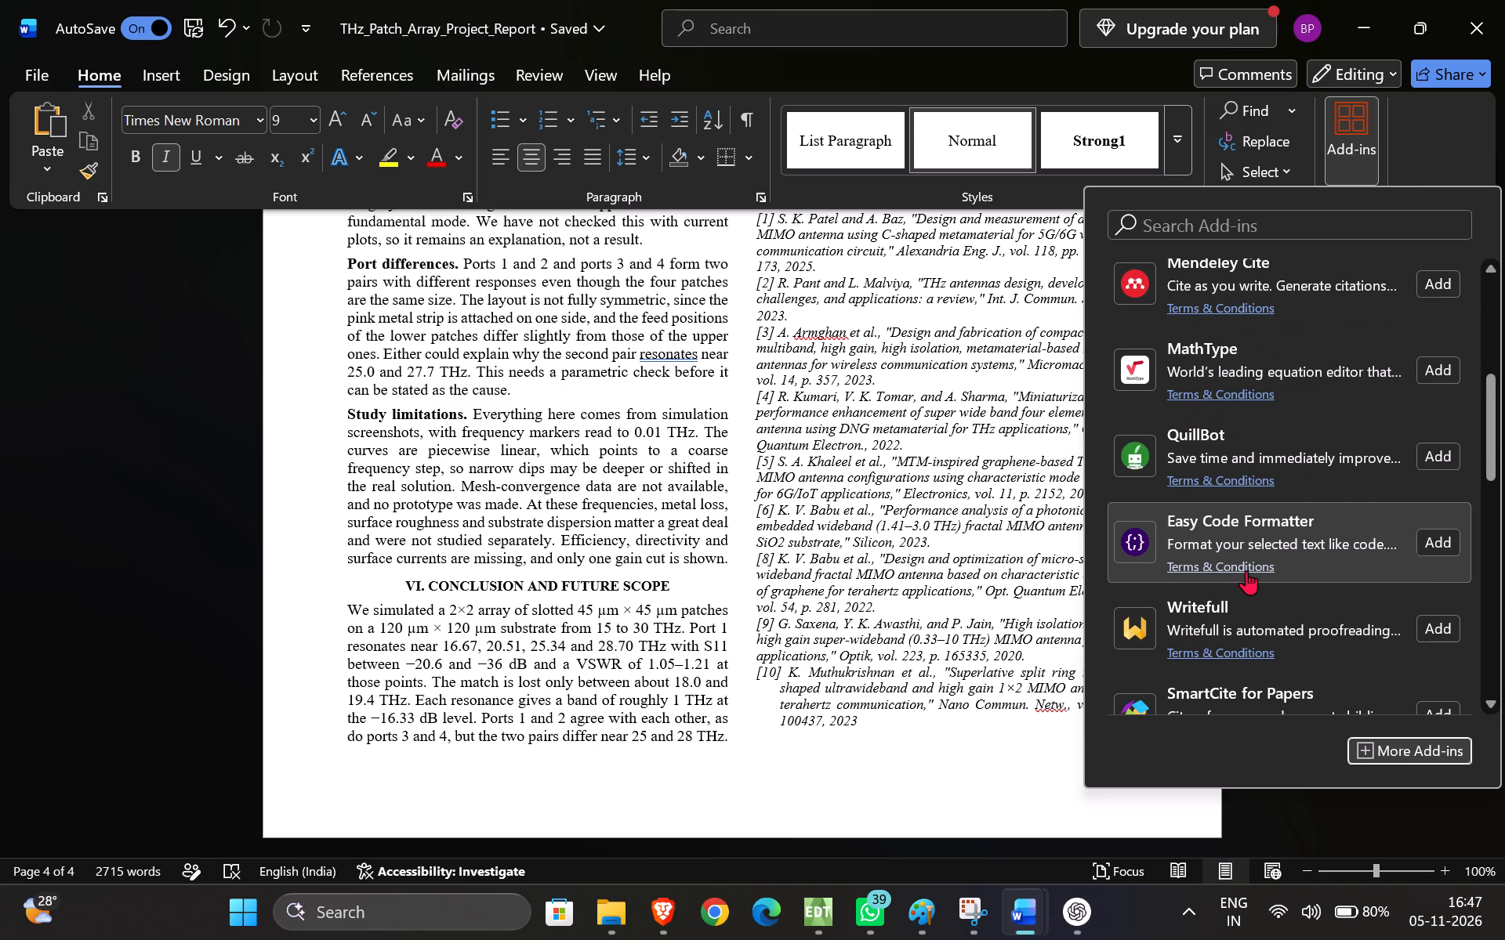
scroll(1246, 570, up, 2)
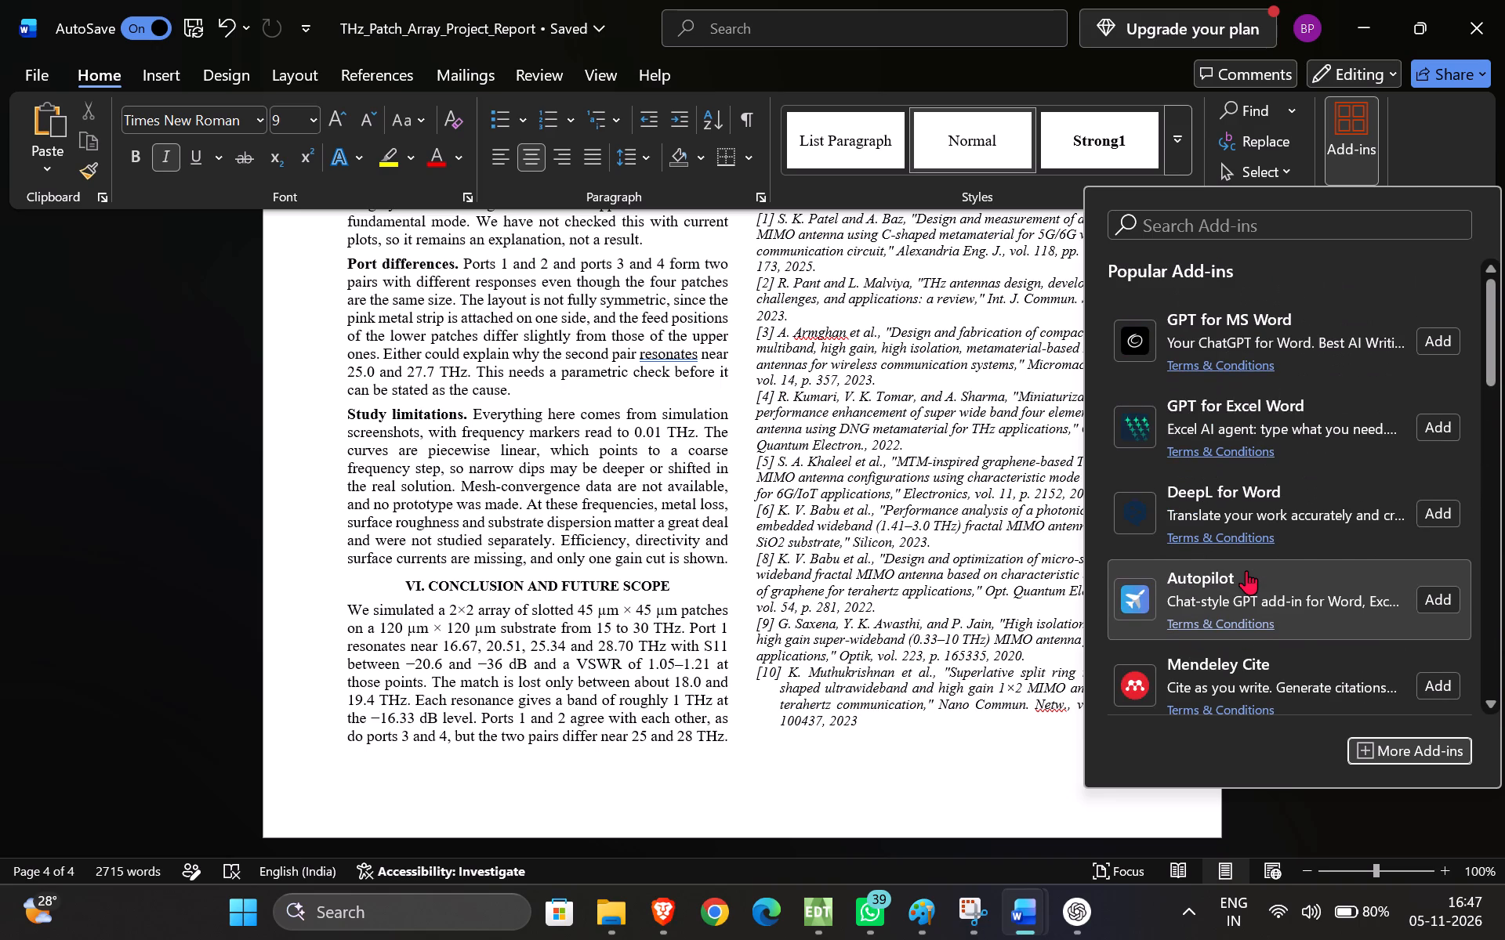
scroll(1246, 570, up, 6)
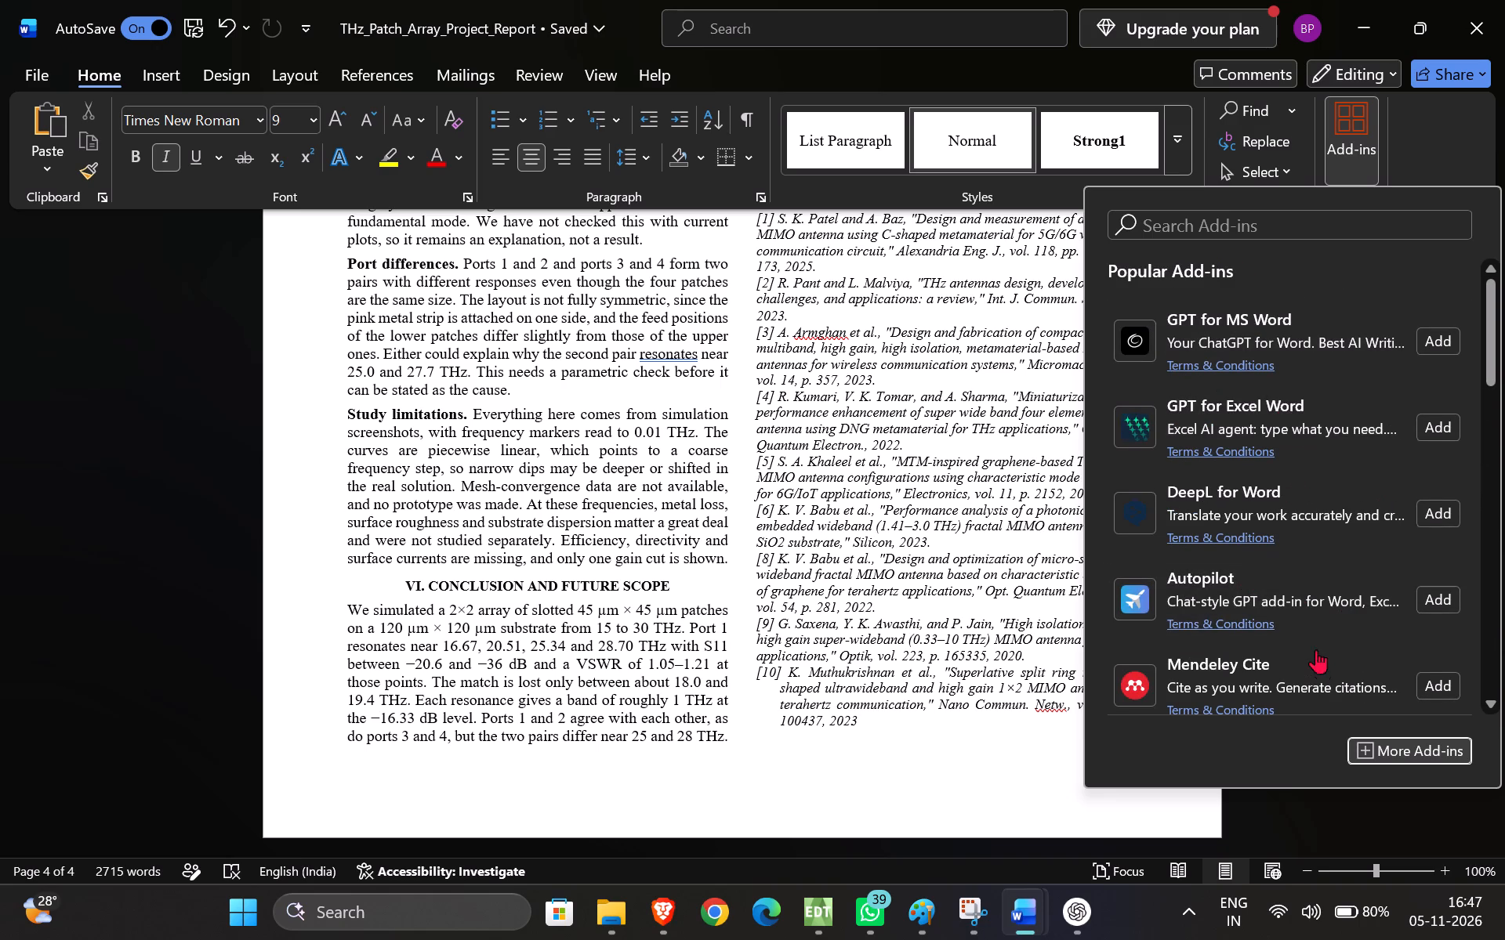
scroll(1284, 561, down, 3)
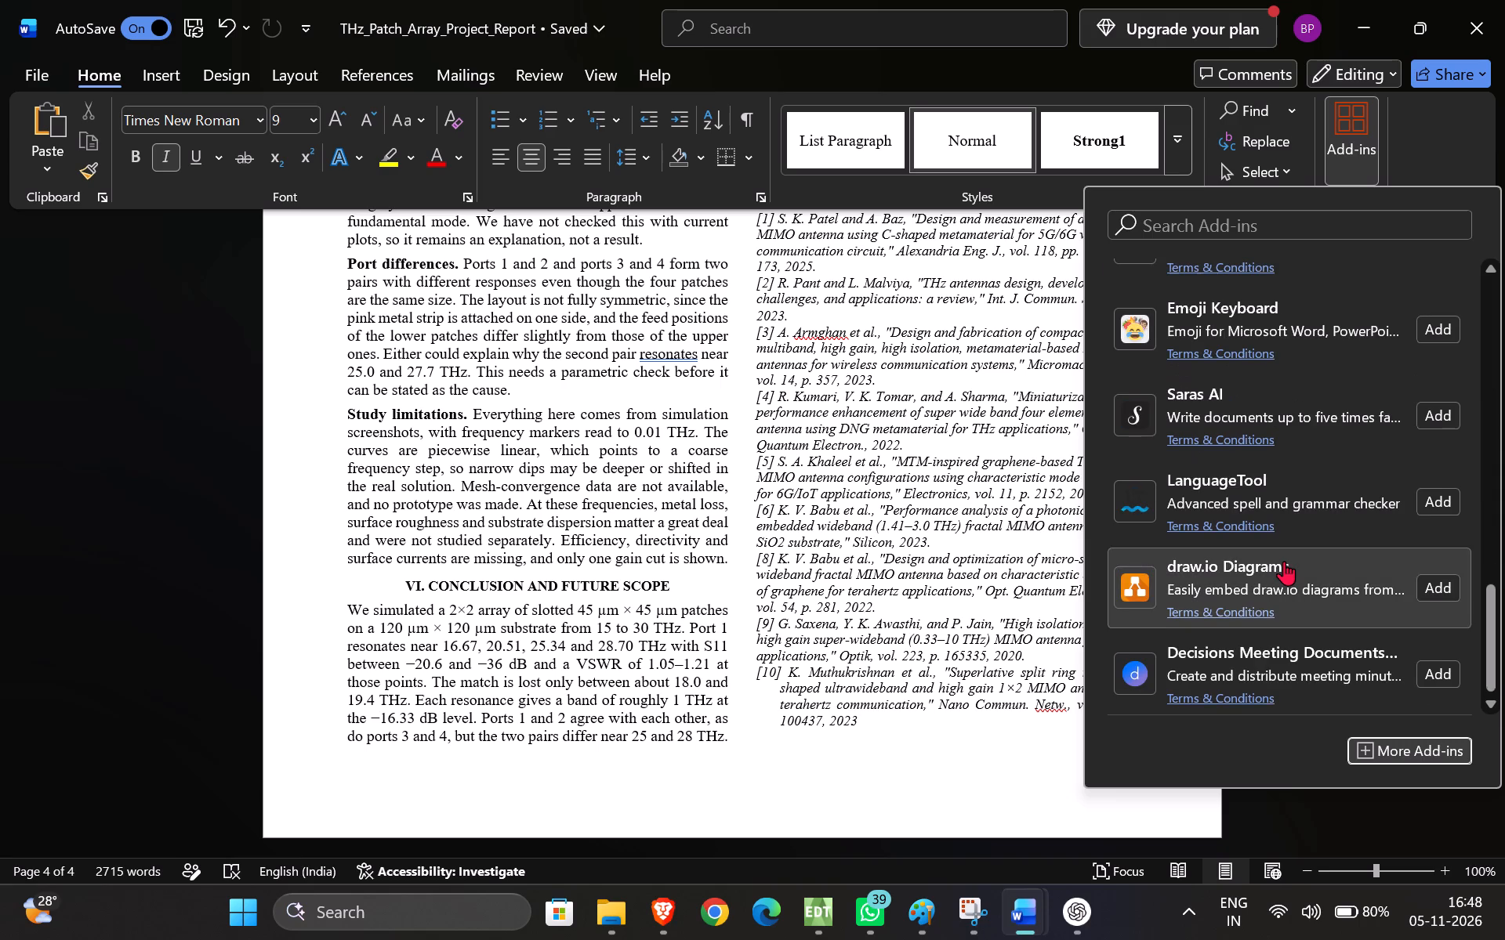
scroll(1284, 561, down, 3)
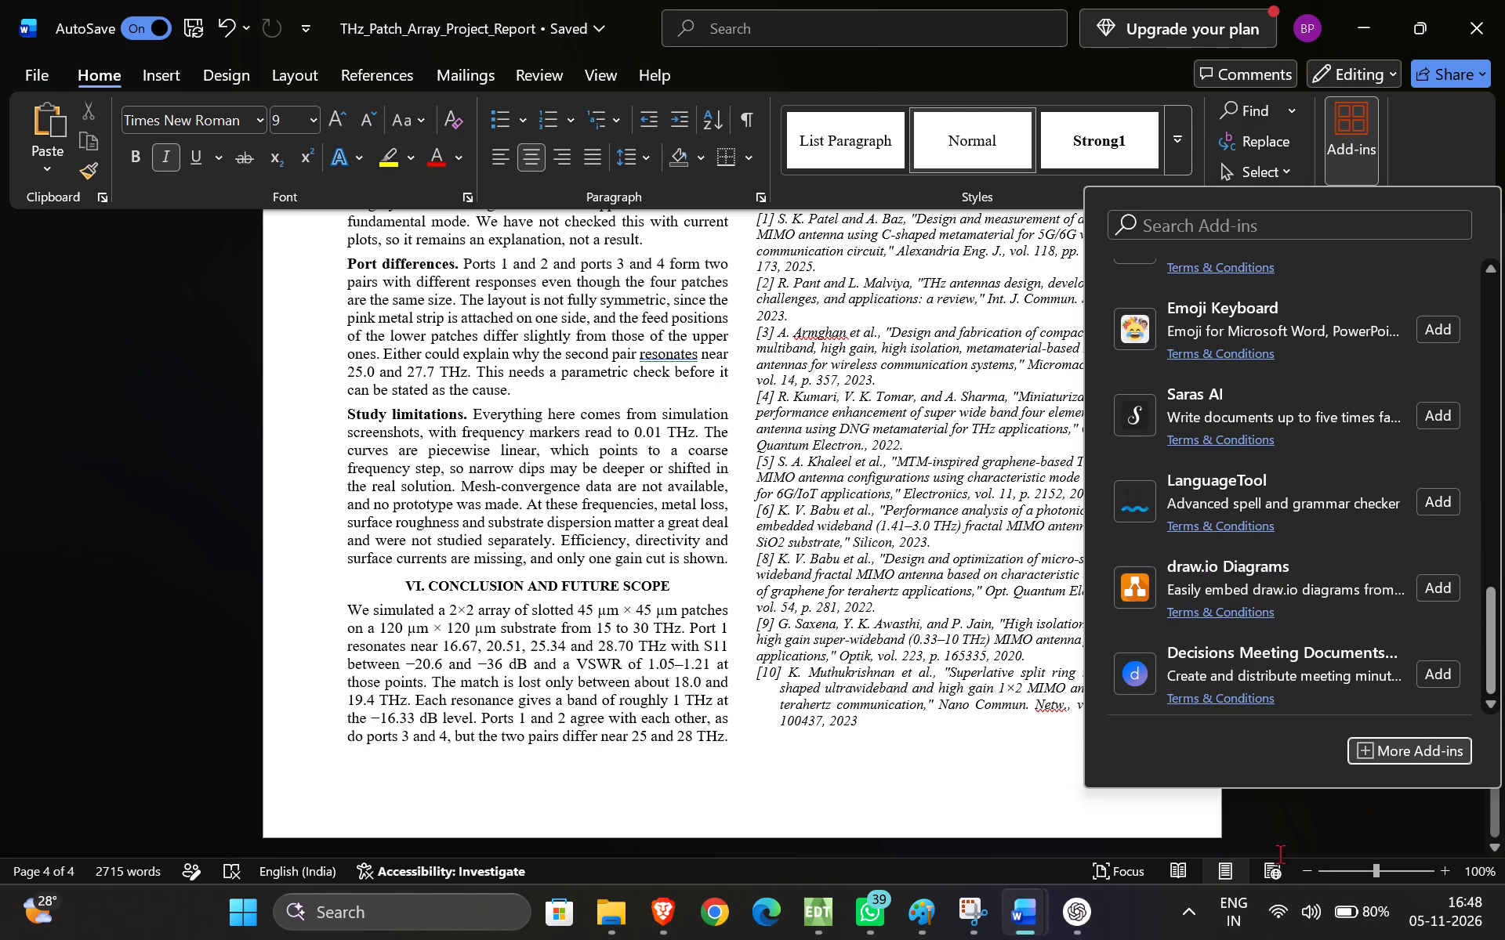
click(1309, 819)
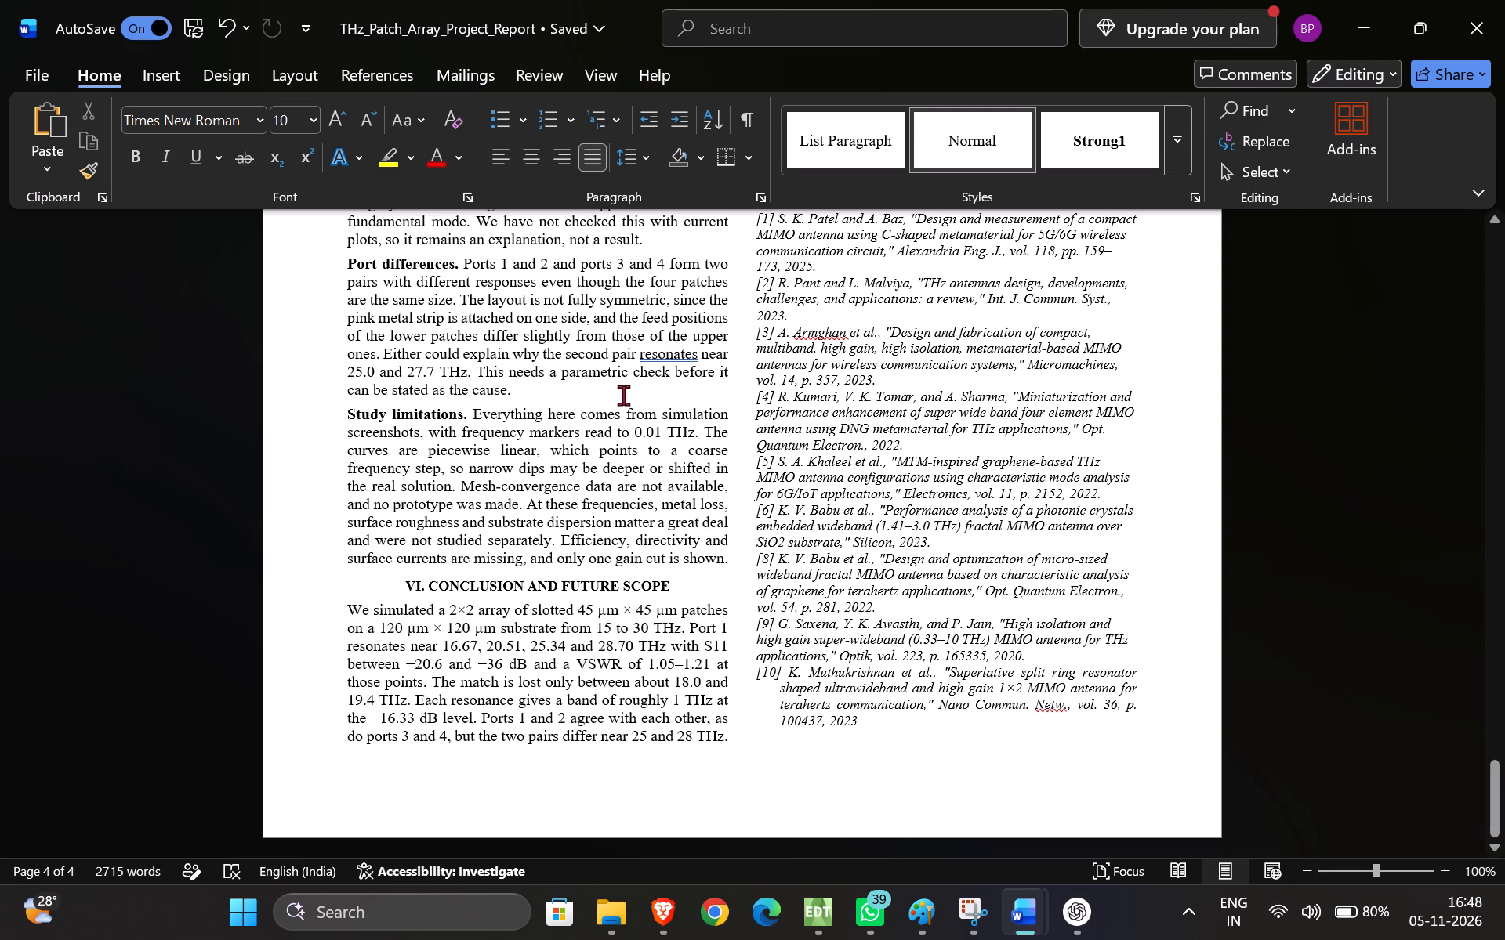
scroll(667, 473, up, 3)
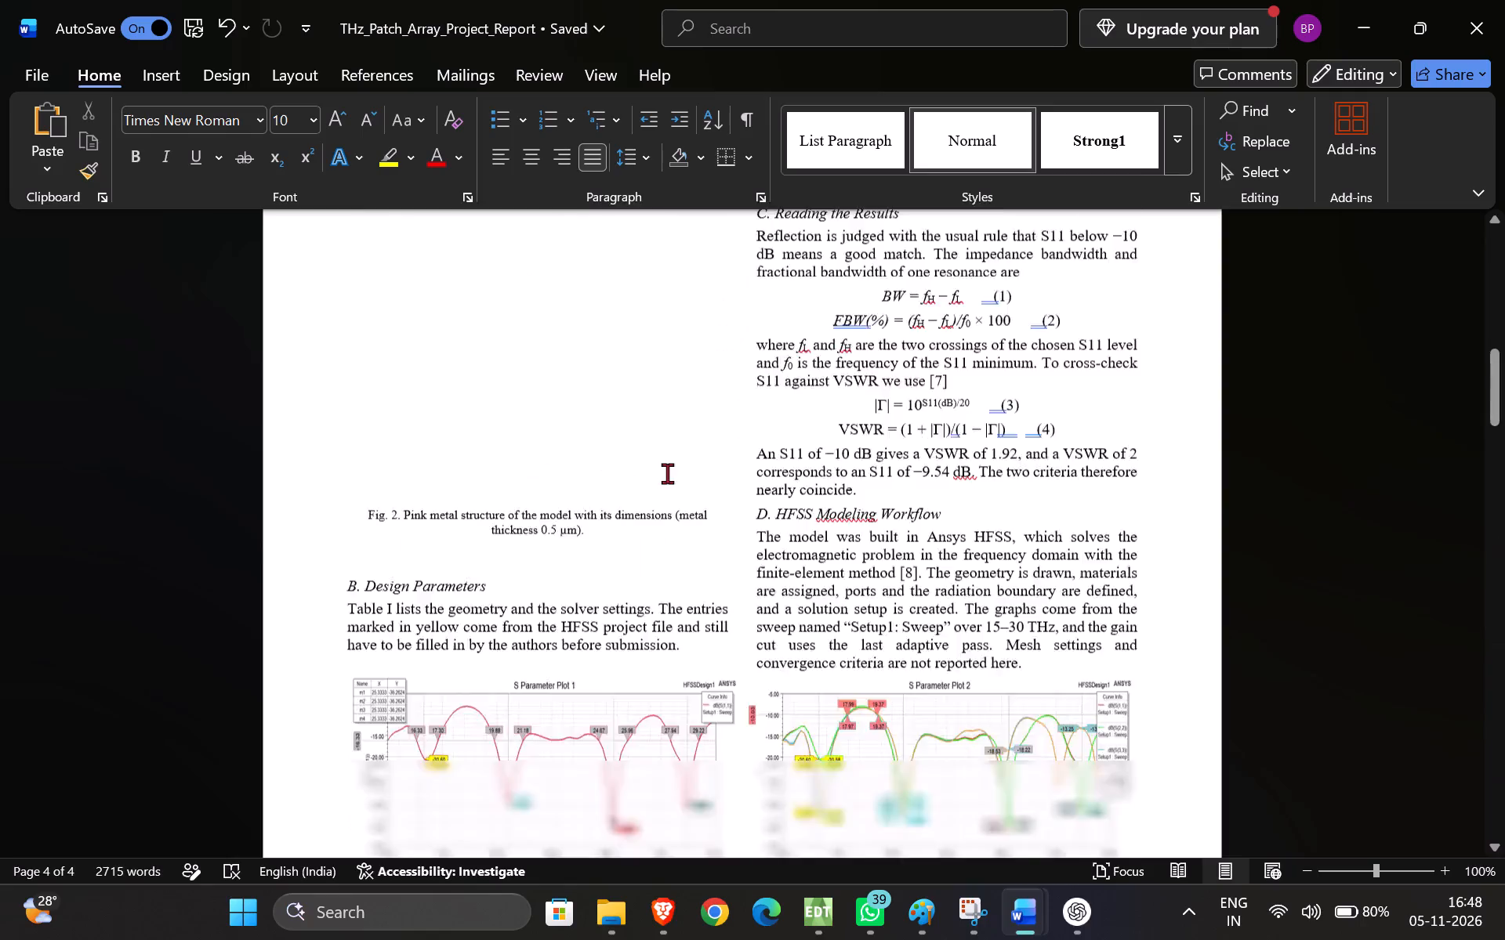